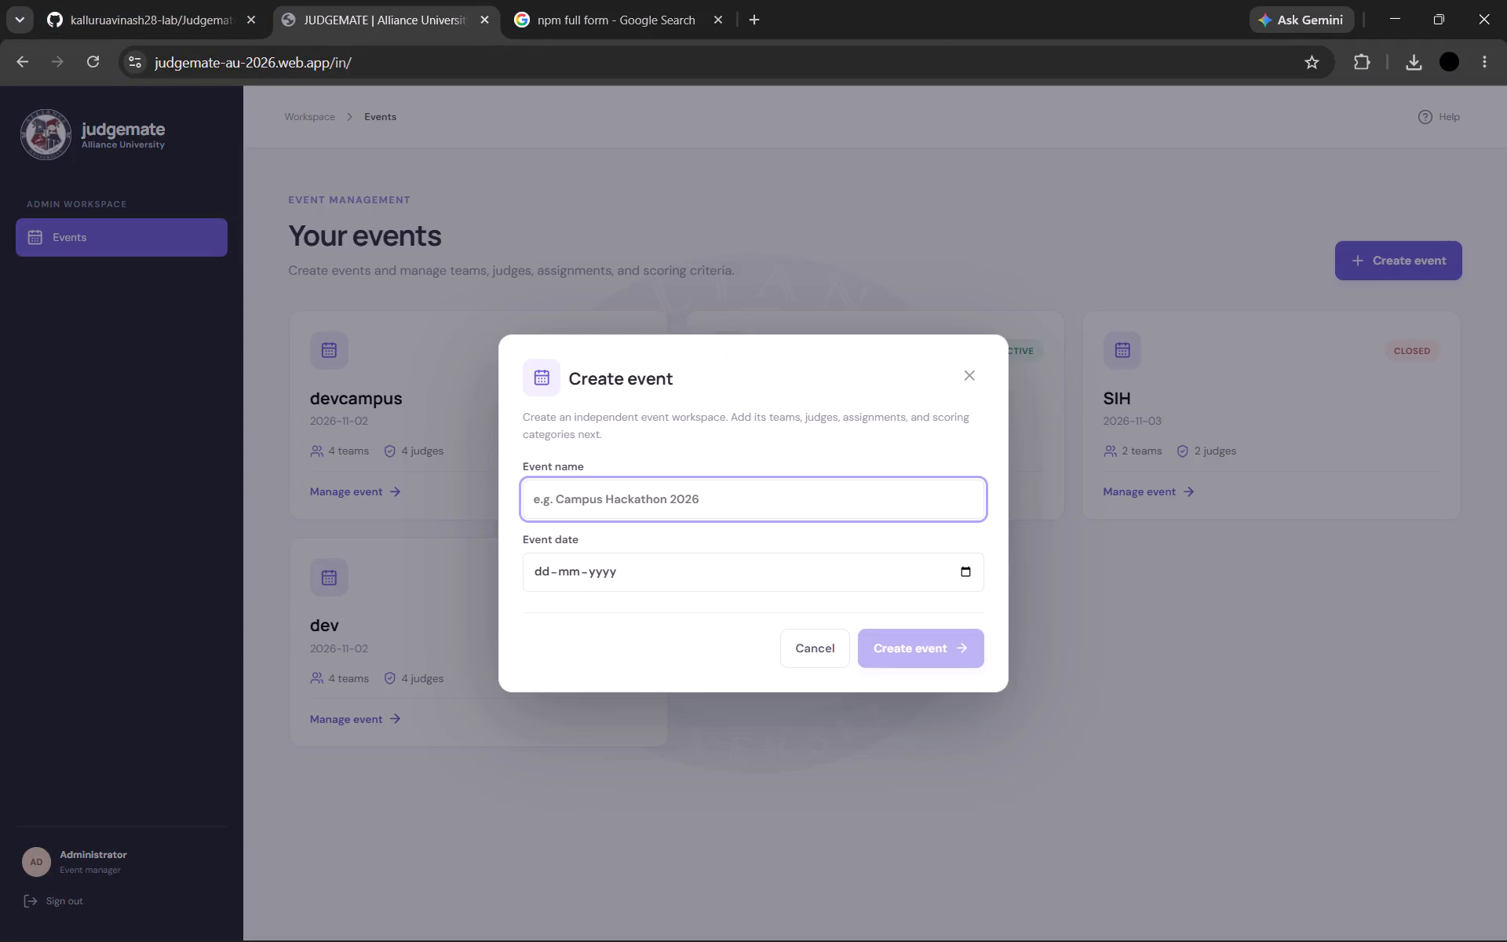
pyautogui.click(729, 494)
pyautogui.write('DEv')
pyautogui.press('BackSpace')
pyautogui.press('BackSpace')
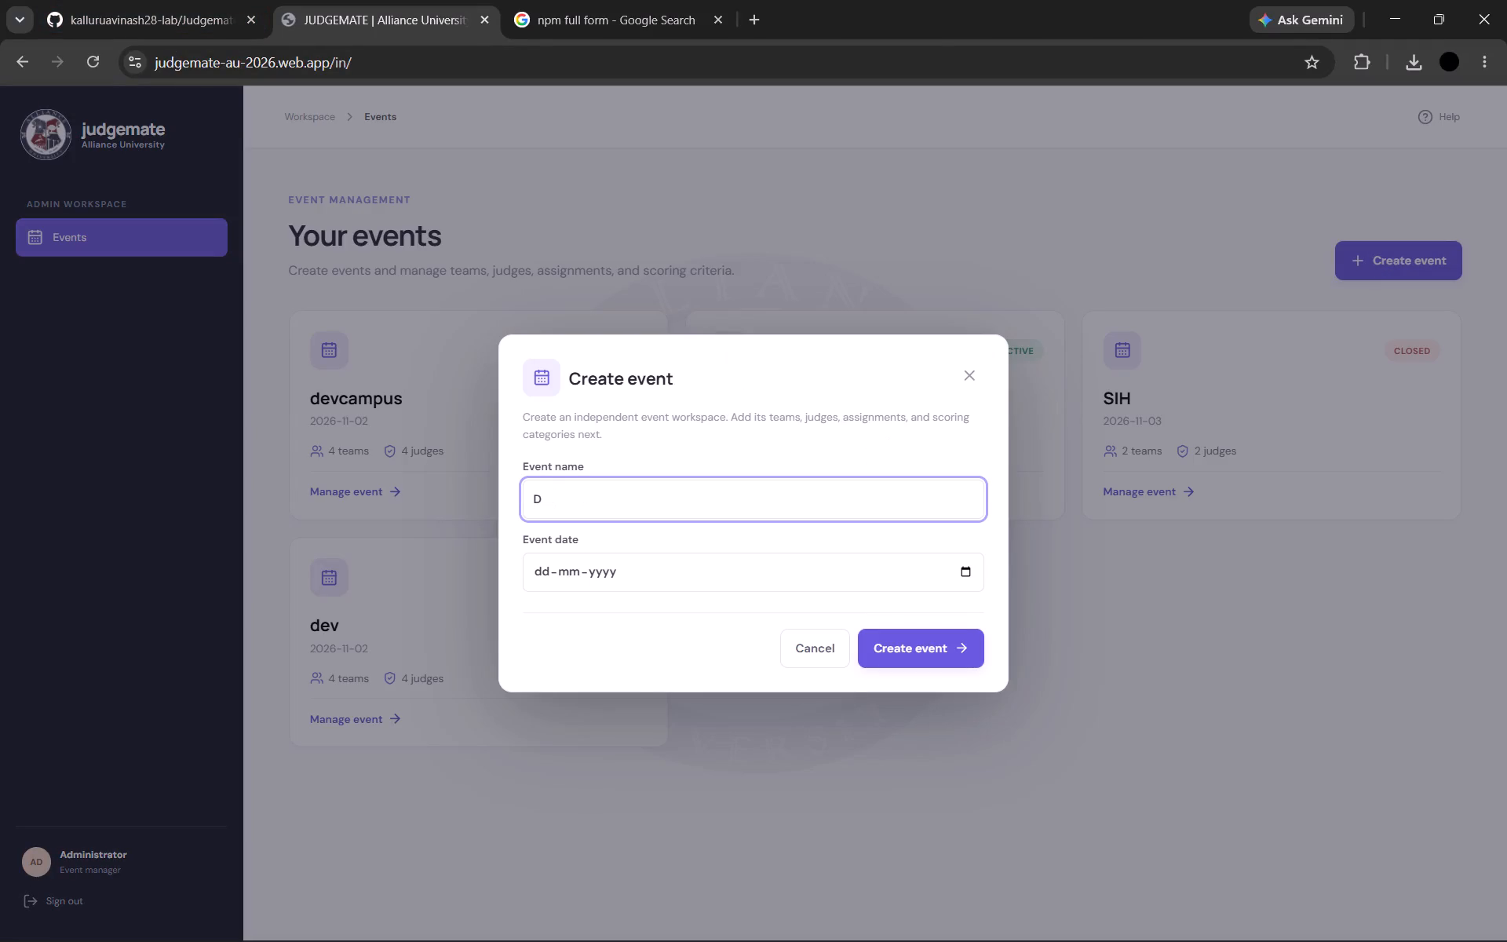
pyautogui.write('evCampus')
pyautogui.press('-')
pyautogui.write('External')
pyautogui.click(965, 571)
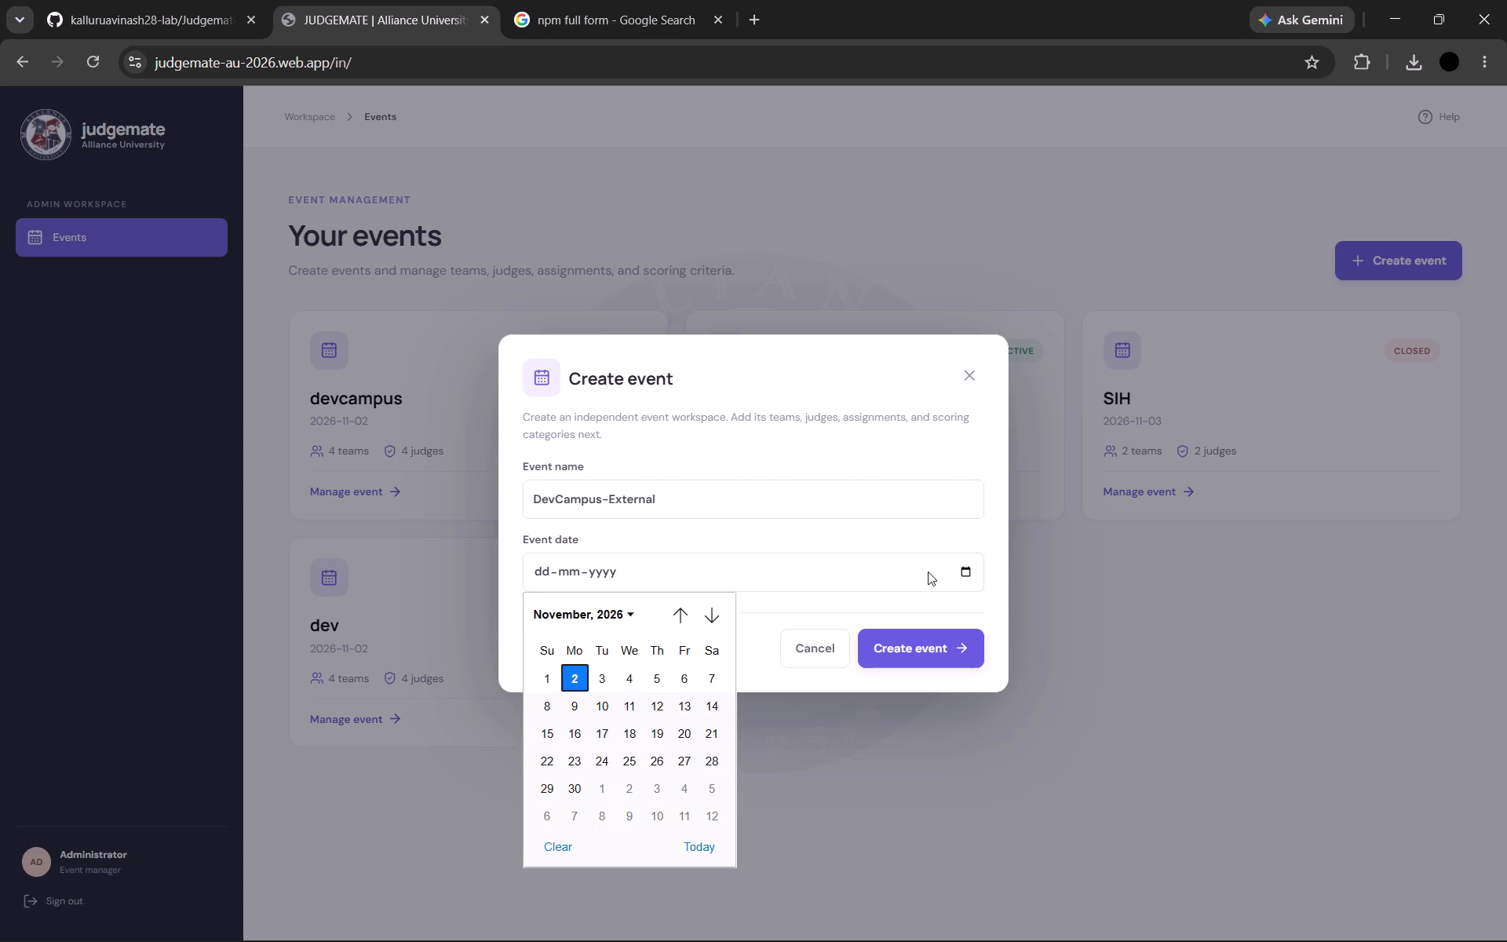
pyautogui.click(580, 671)
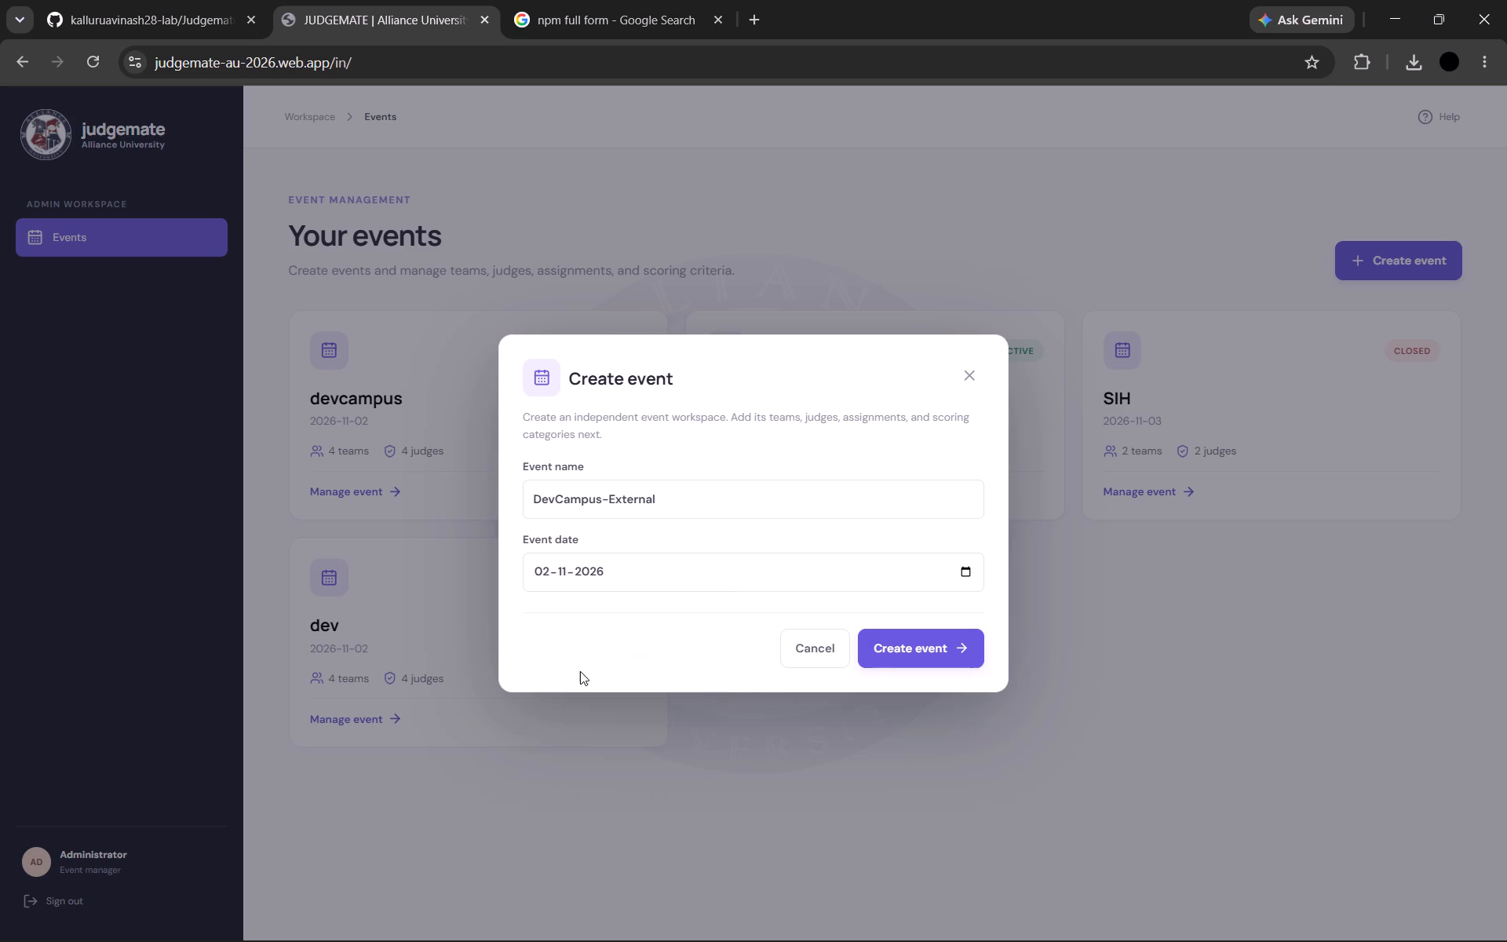
pyautogui.click(944, 641)
pyautogui.click(879, 648)
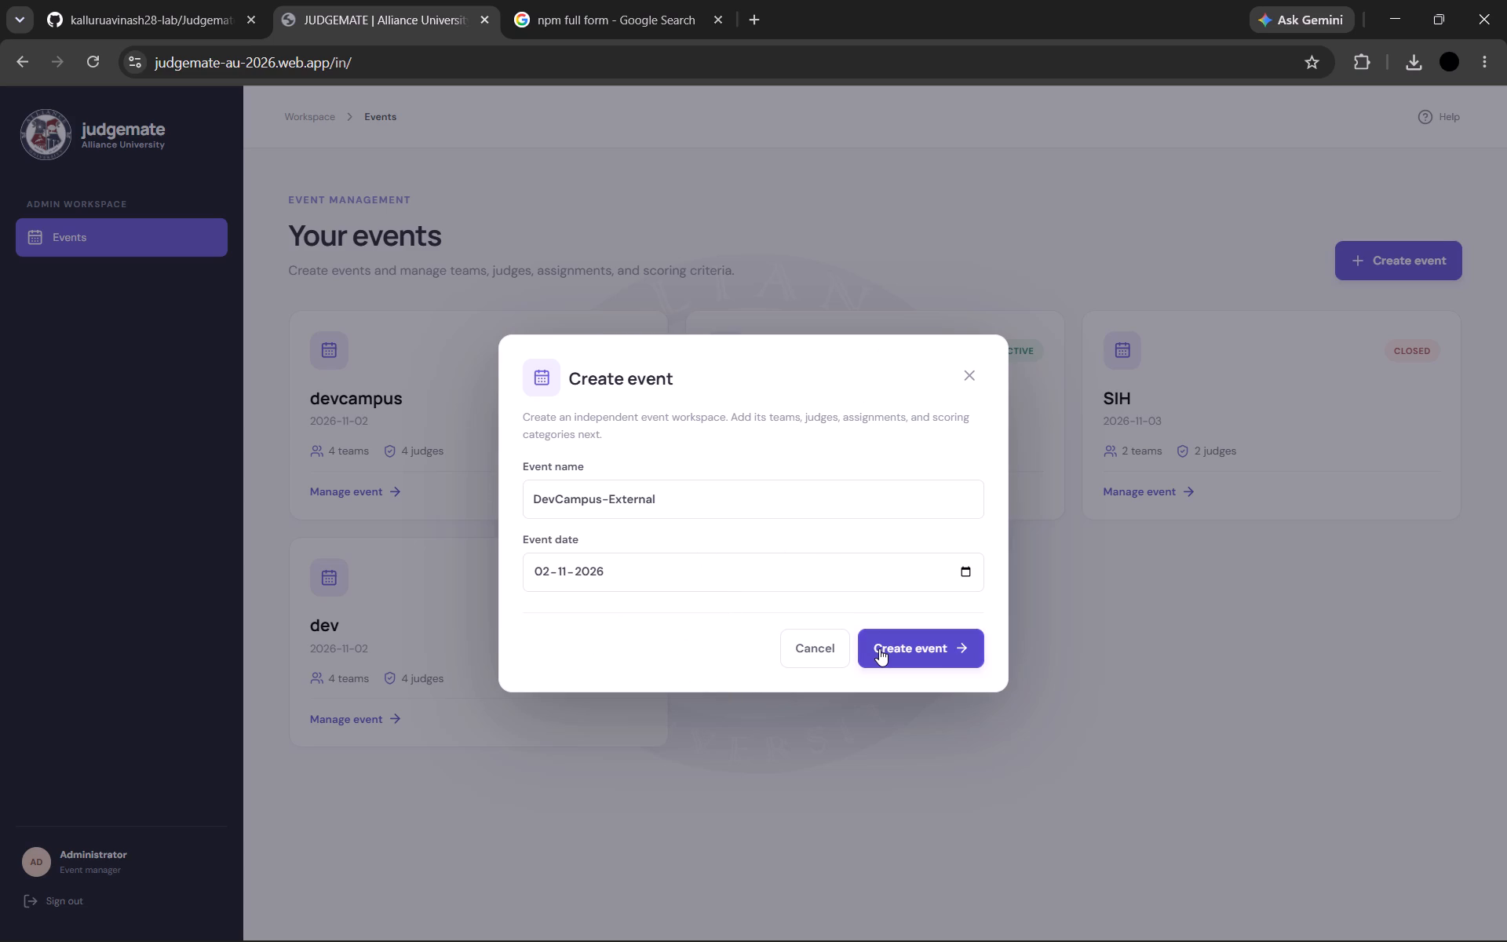
pyautogui.click(879, 648)
pyautogui.click(948, 650)
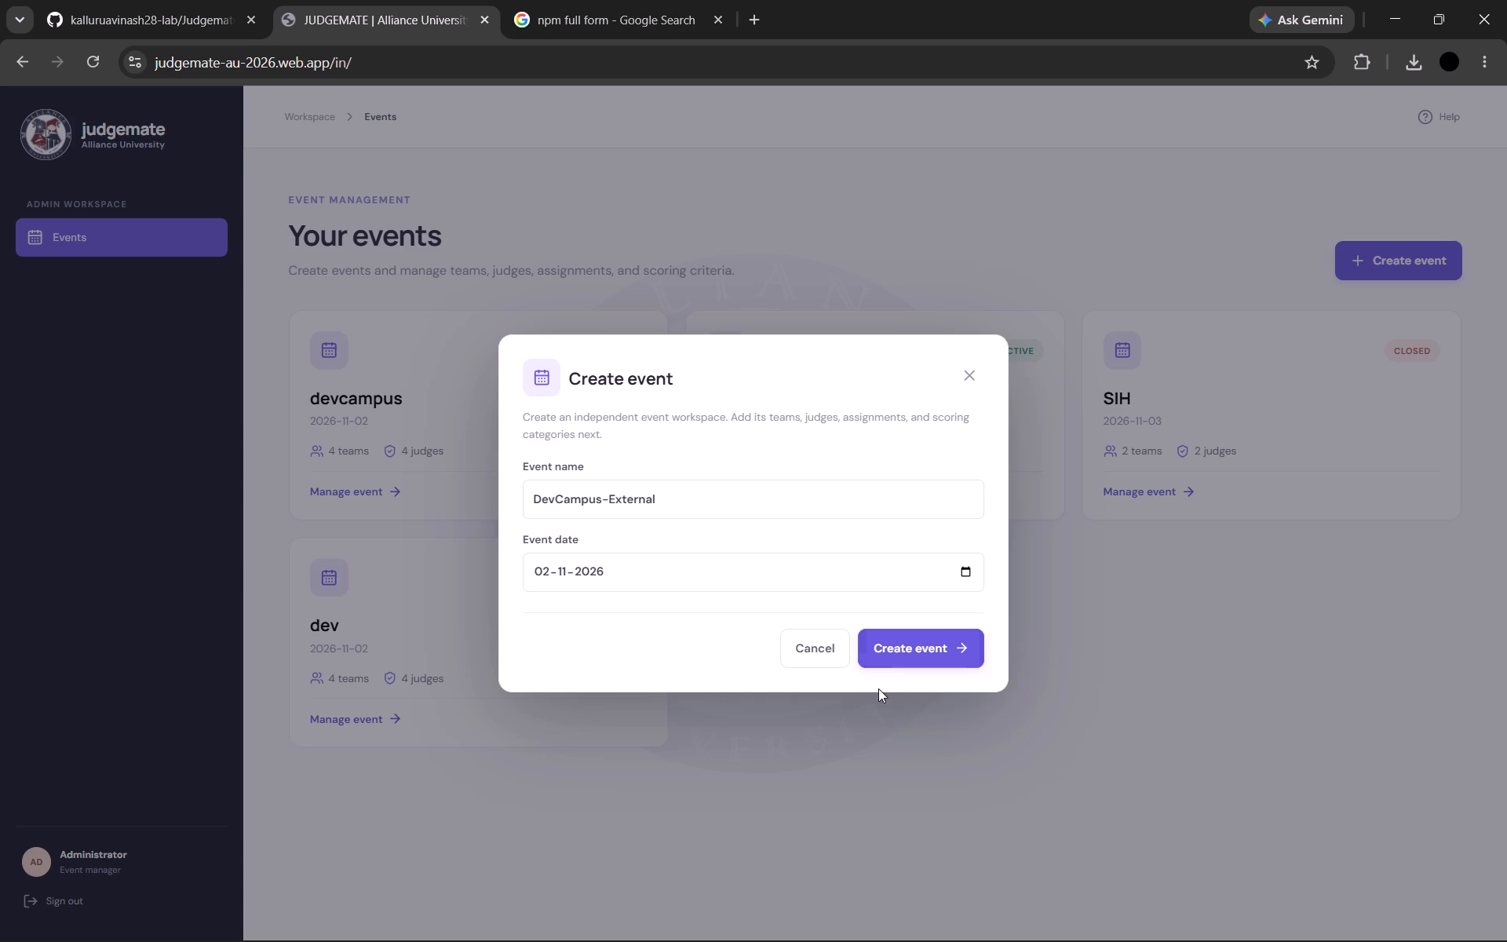
pyautogui.click(907, 643)
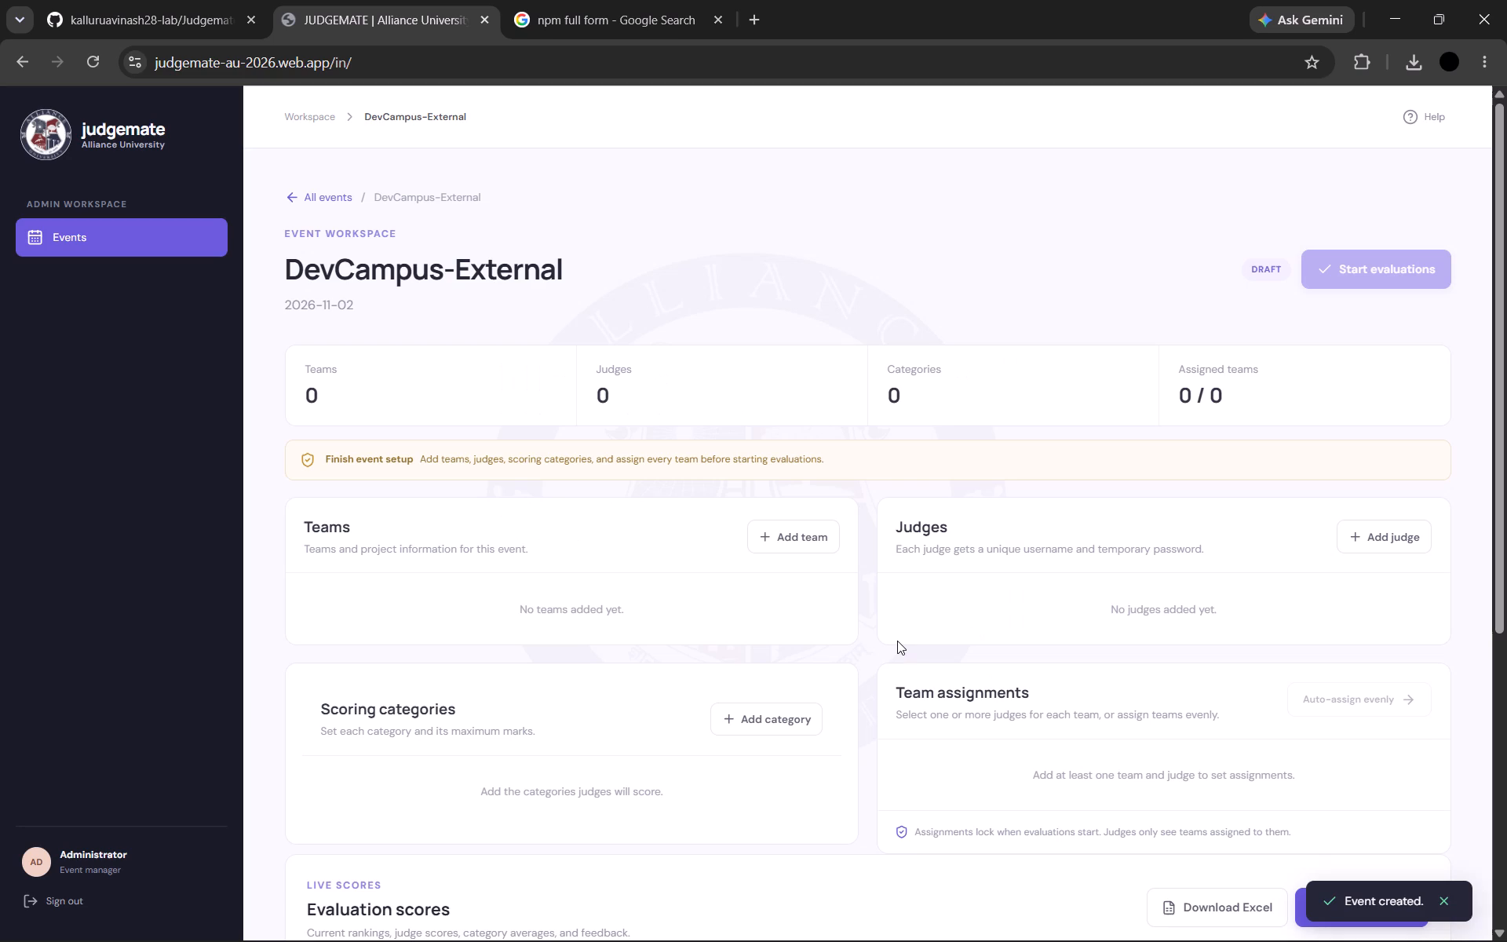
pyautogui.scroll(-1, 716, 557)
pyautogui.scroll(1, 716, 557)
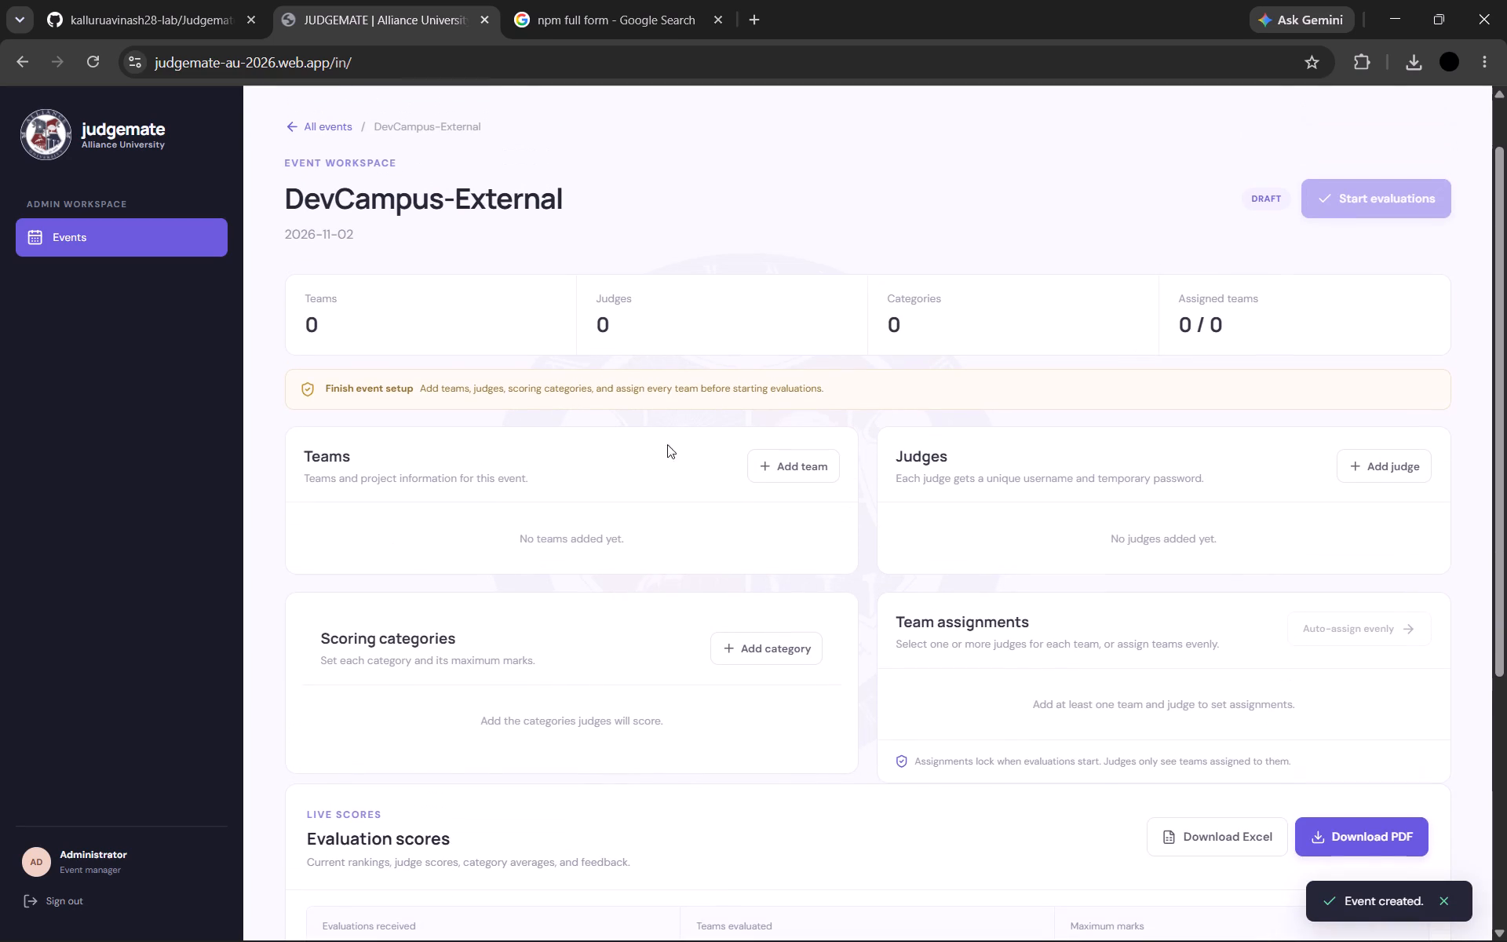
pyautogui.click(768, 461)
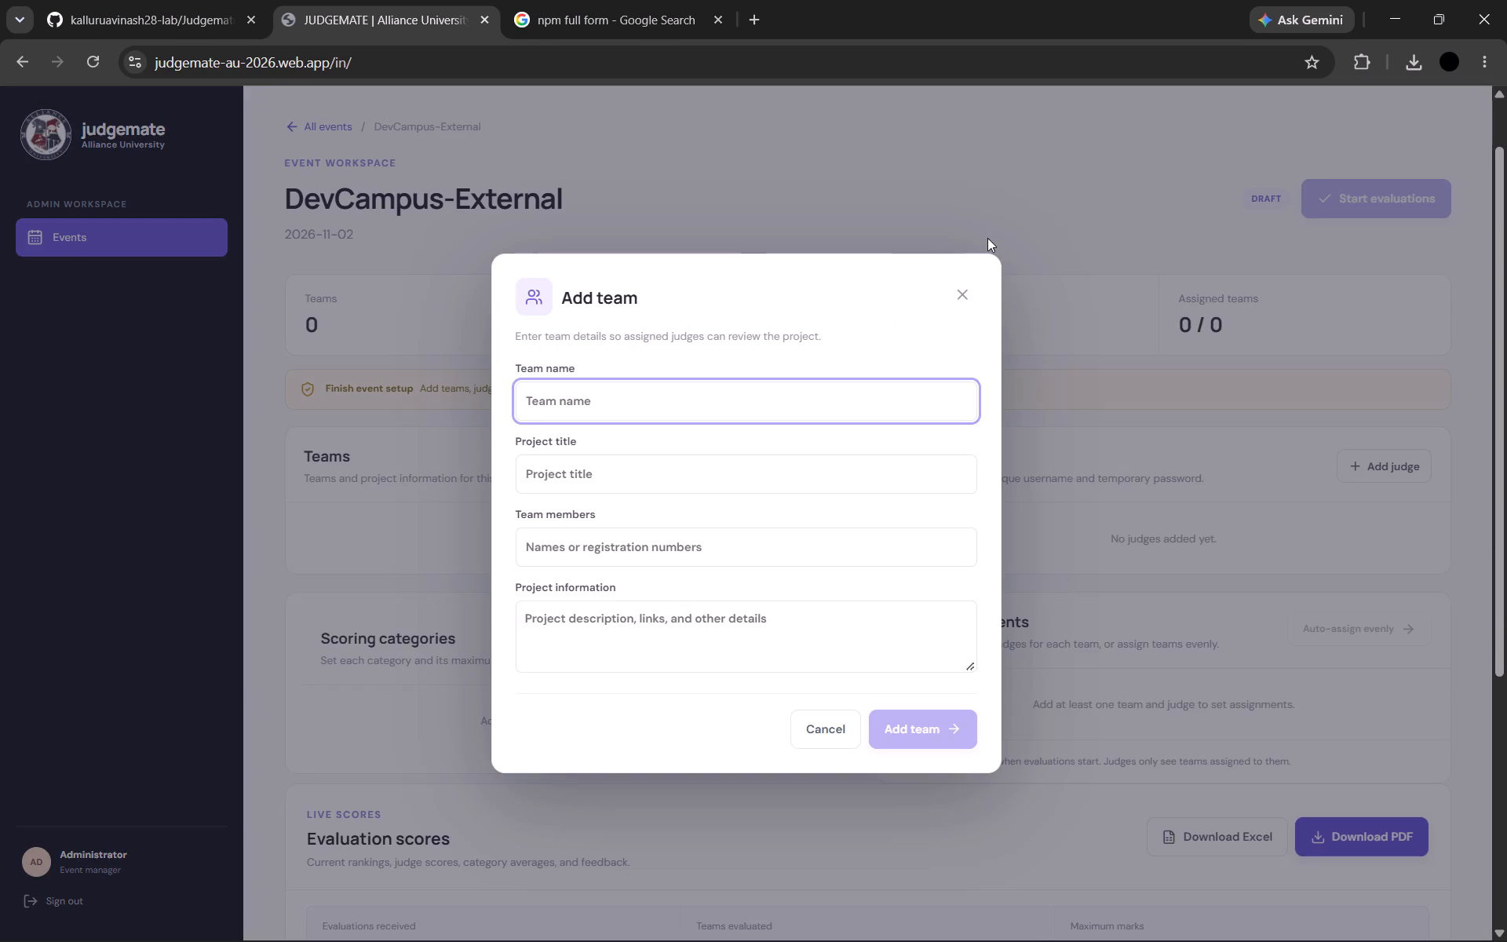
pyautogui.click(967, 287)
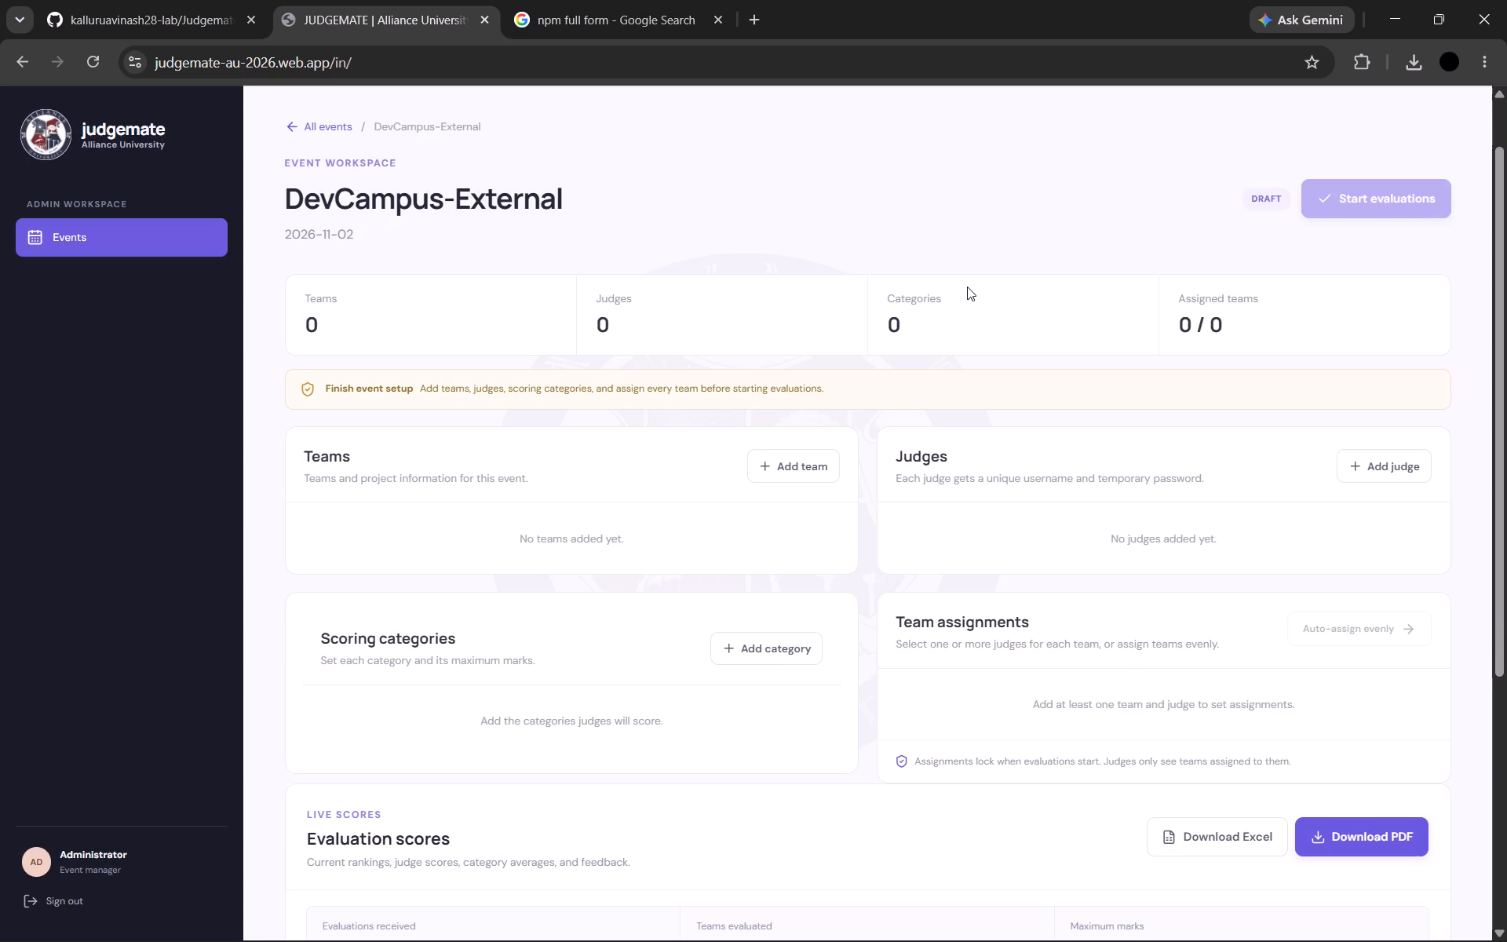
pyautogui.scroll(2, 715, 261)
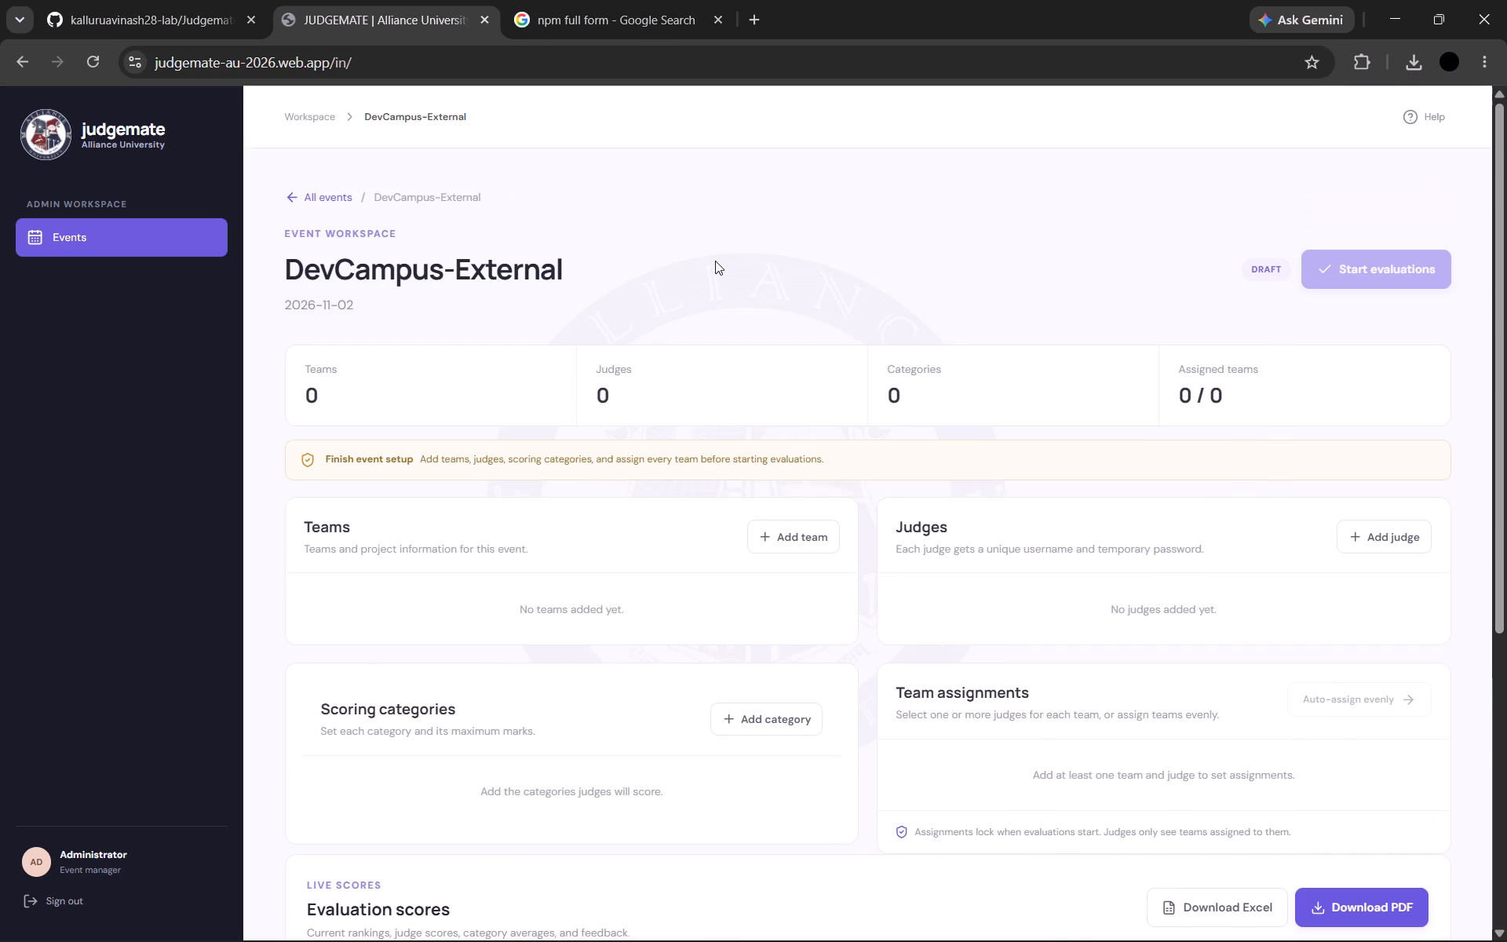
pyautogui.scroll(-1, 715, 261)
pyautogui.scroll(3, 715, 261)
# Go back to the list of all events and start another new event, entering External-E as the beginning of its name.
pyautogui.click(329, 191)
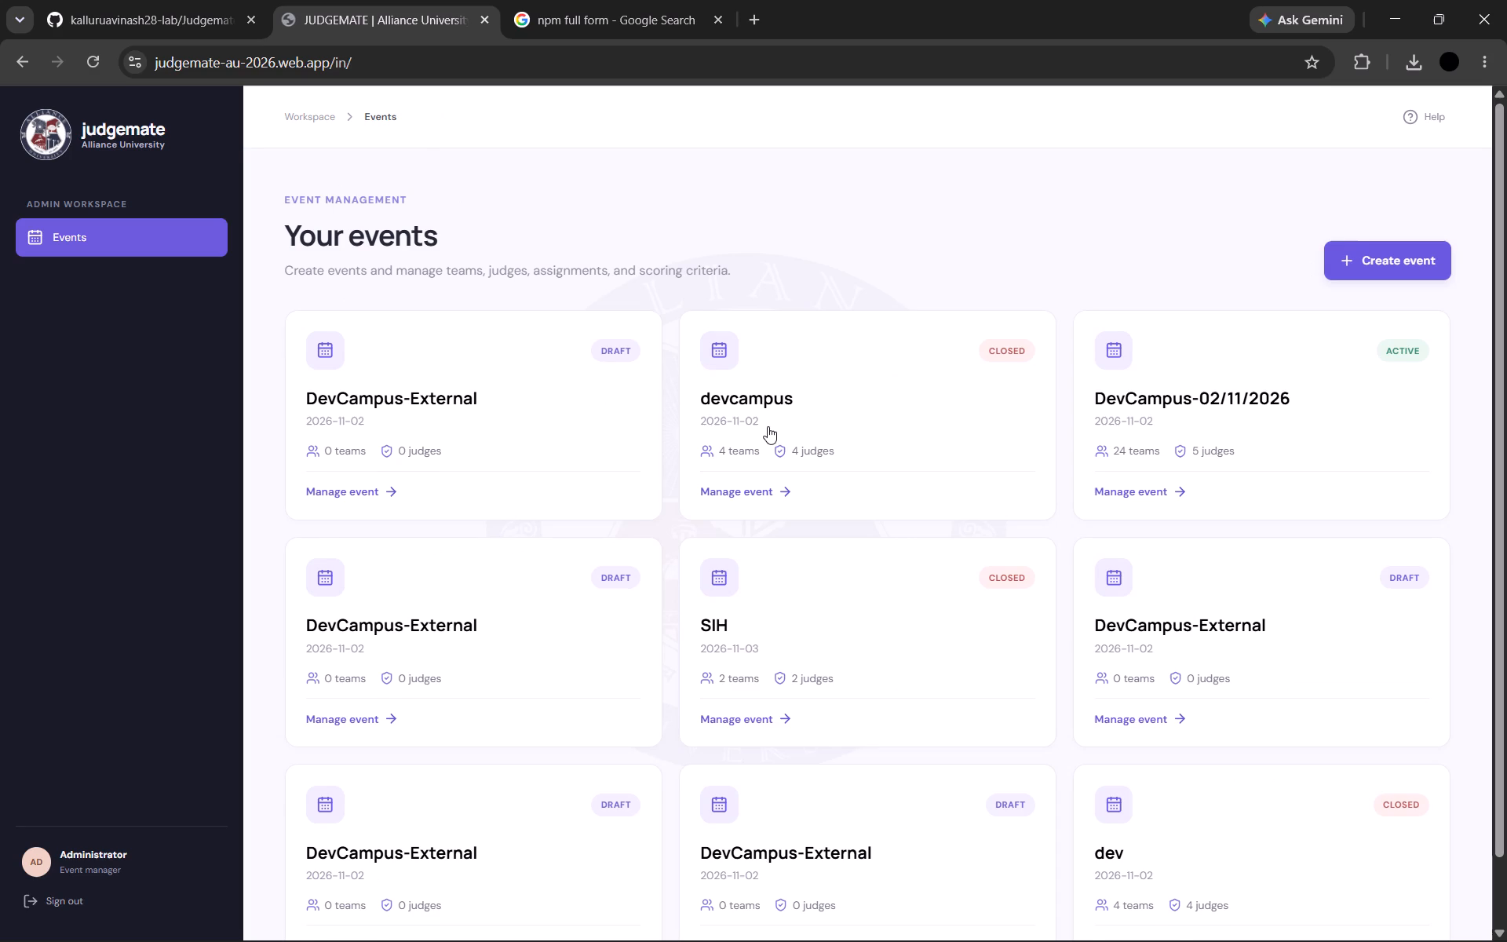
pyautogui.scroll(-6, 768, 426)
pyautogui.scroll(10, 768, 426)
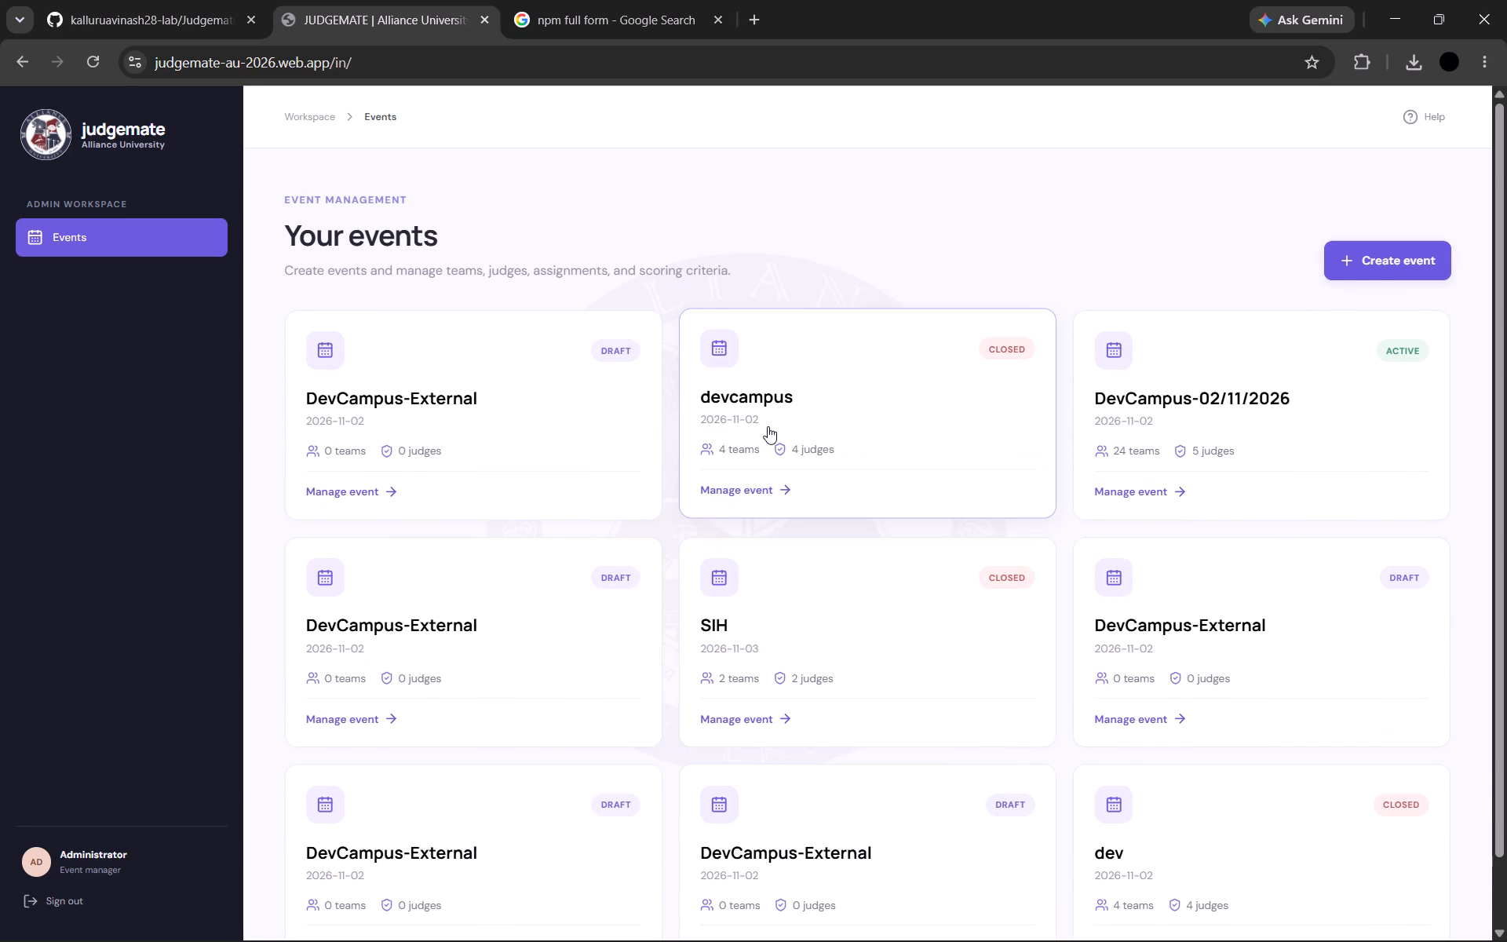
pyautogui.click(1396, 268)
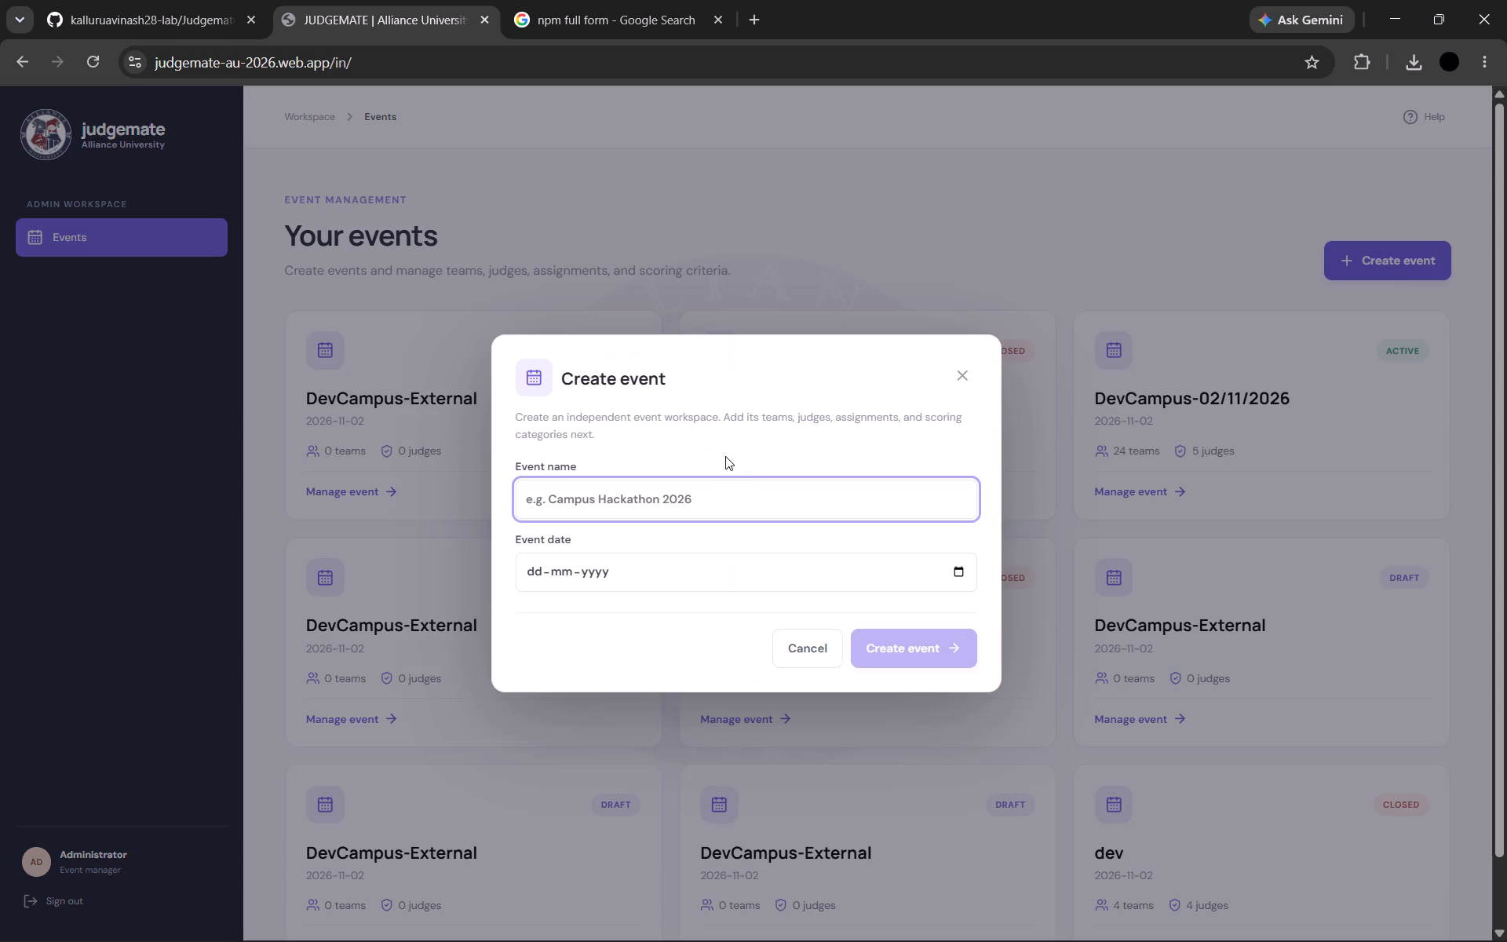
pyautogui.write('Ex')
pyautogui.write('tarnal-')
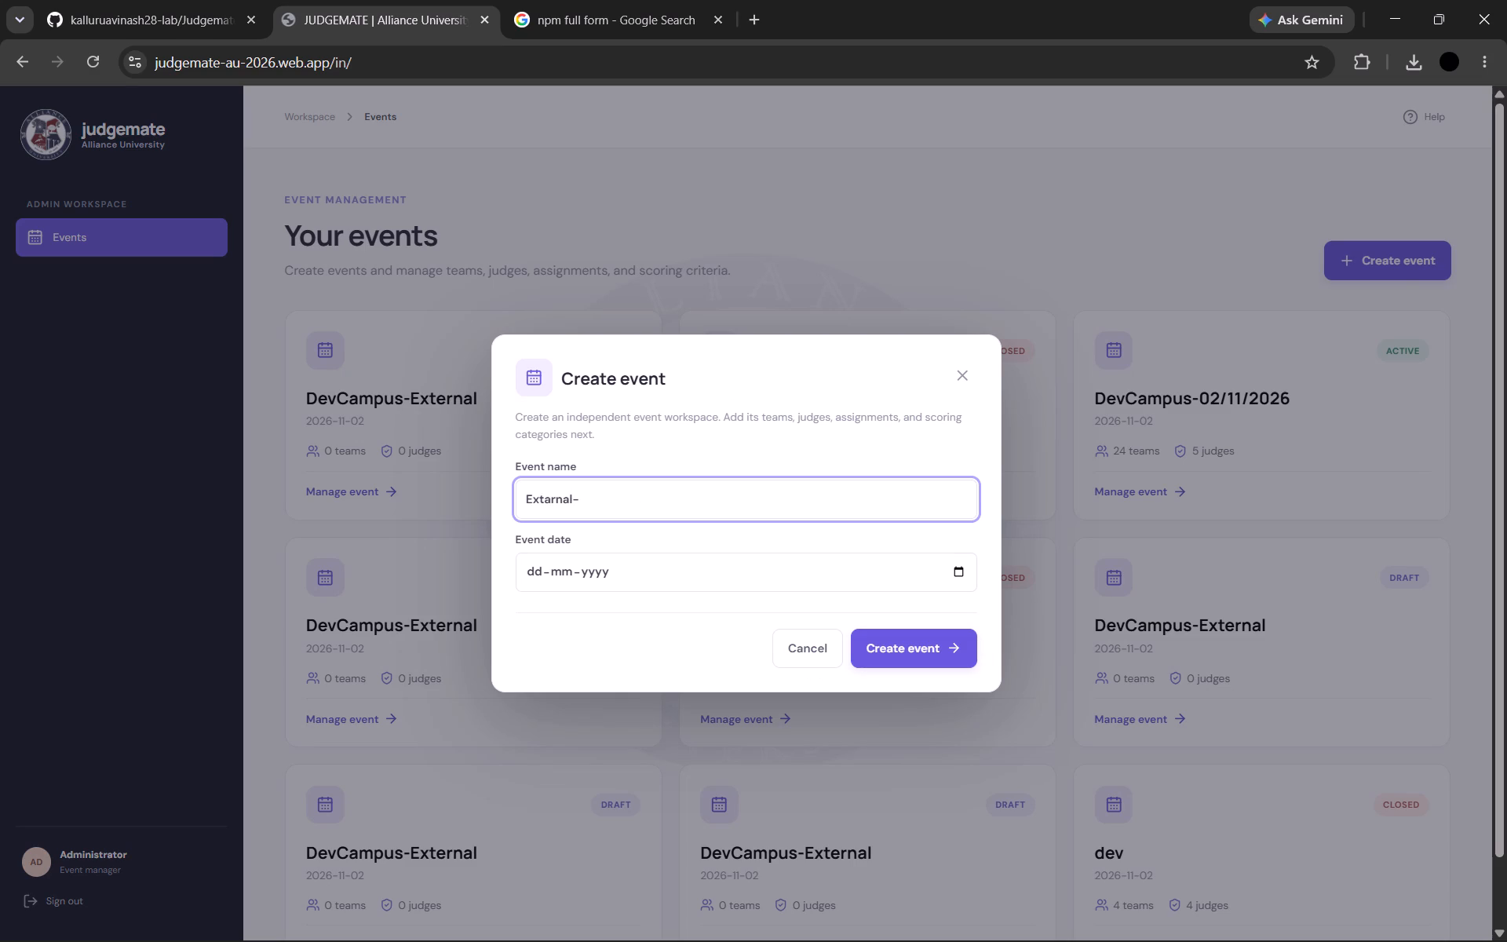
pyautogui.write('Evalut')
pyautogui.click(548, 500)
pyautogui.press('BackSpace')
pyautogui.press('e')
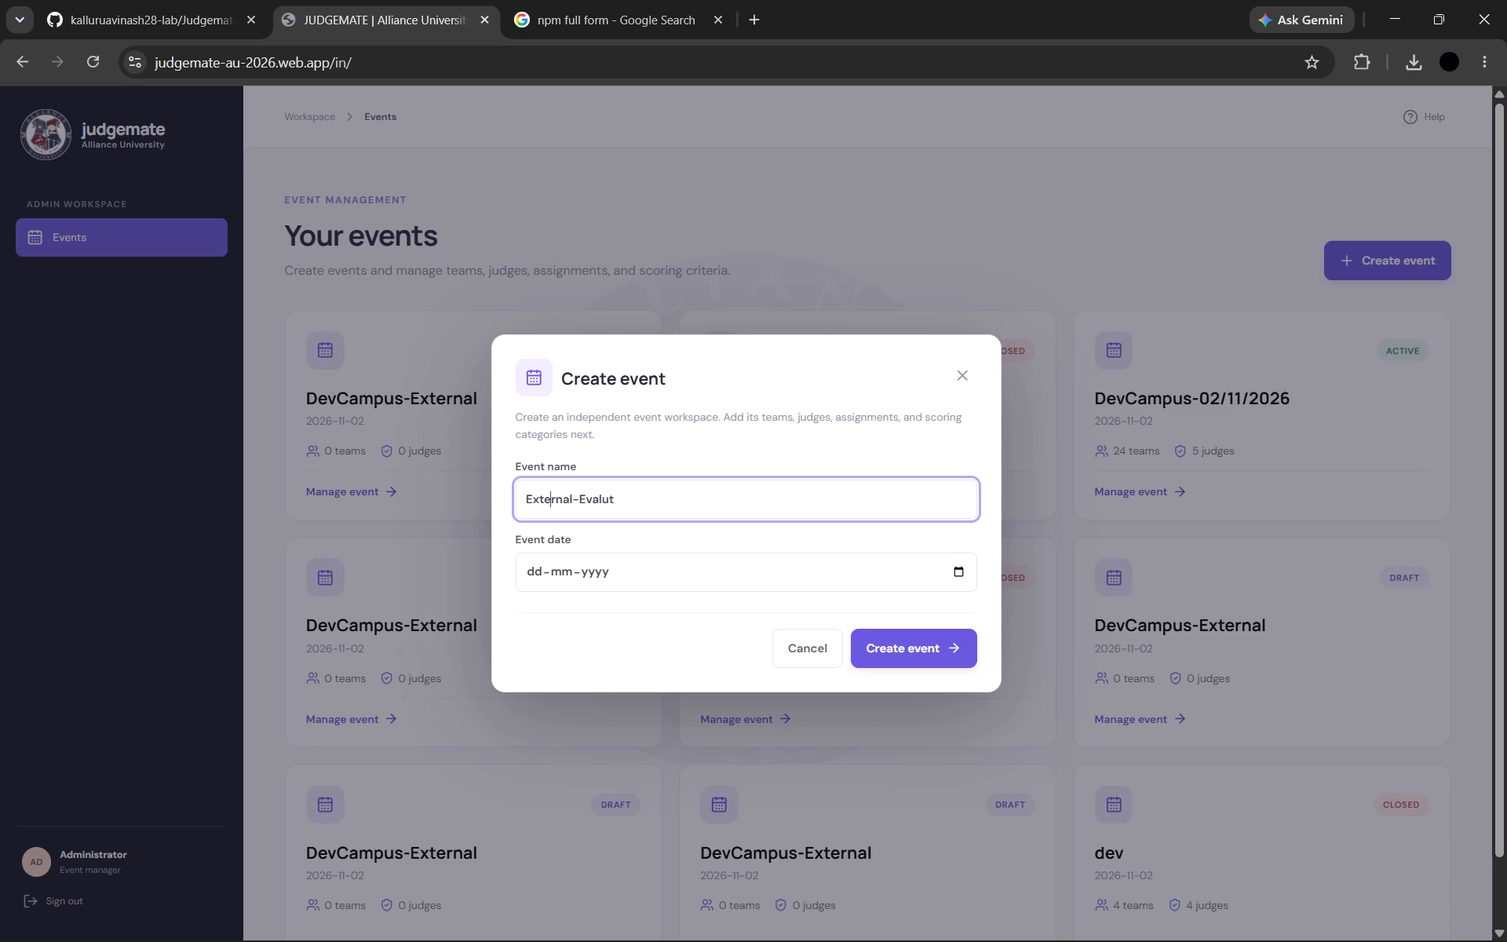
pyautogui.click(612, 496)
pyautogui.press('BackSpace')
pyautogui.press('BackSpace')
pyautogui.press('BackSpace')
pyautogui.write('vul')
pyautogui.press('BackSpace')
pyautogui.press('BackSpace')
pyautogui.press('BackSpace')
pyautogui.press('BackSpace')
pyautogui.press('BackSpace')
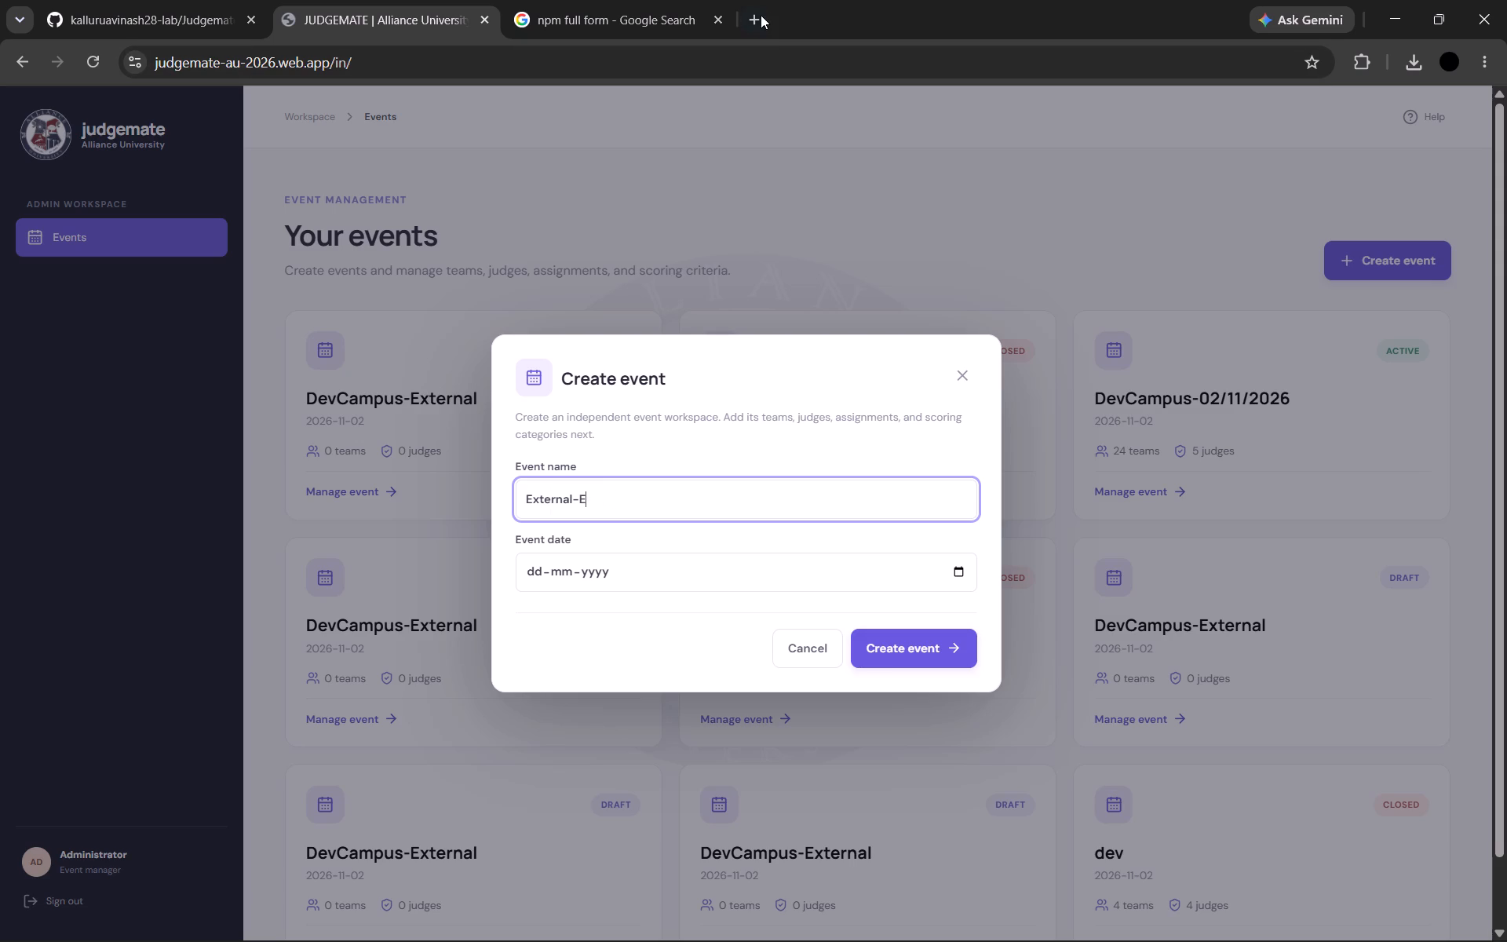
# Search Google in a new tab for "marks Evaluation means" and return to the event creation form.
pyautogui.click(760, 15)
pyautogui.click(685, 360)
pyautogui.write('Eva')
pyautogui.write('lutio')
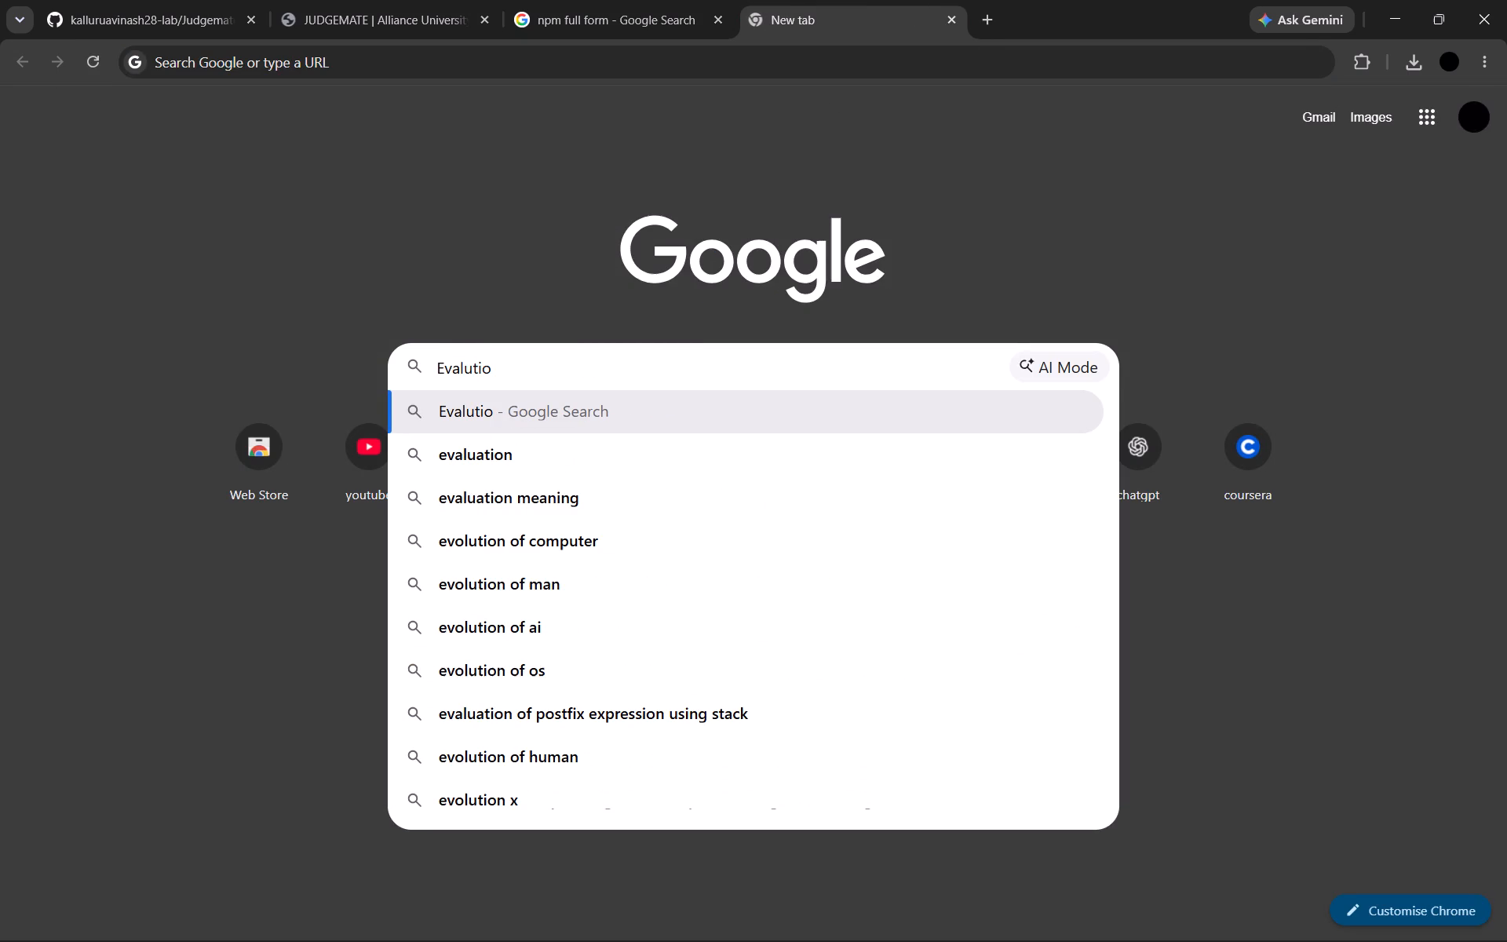
pyautogui.moveTo(654, 363); pyautogui.dragTo(319, 358)
pyautogui.write('marks Eva')
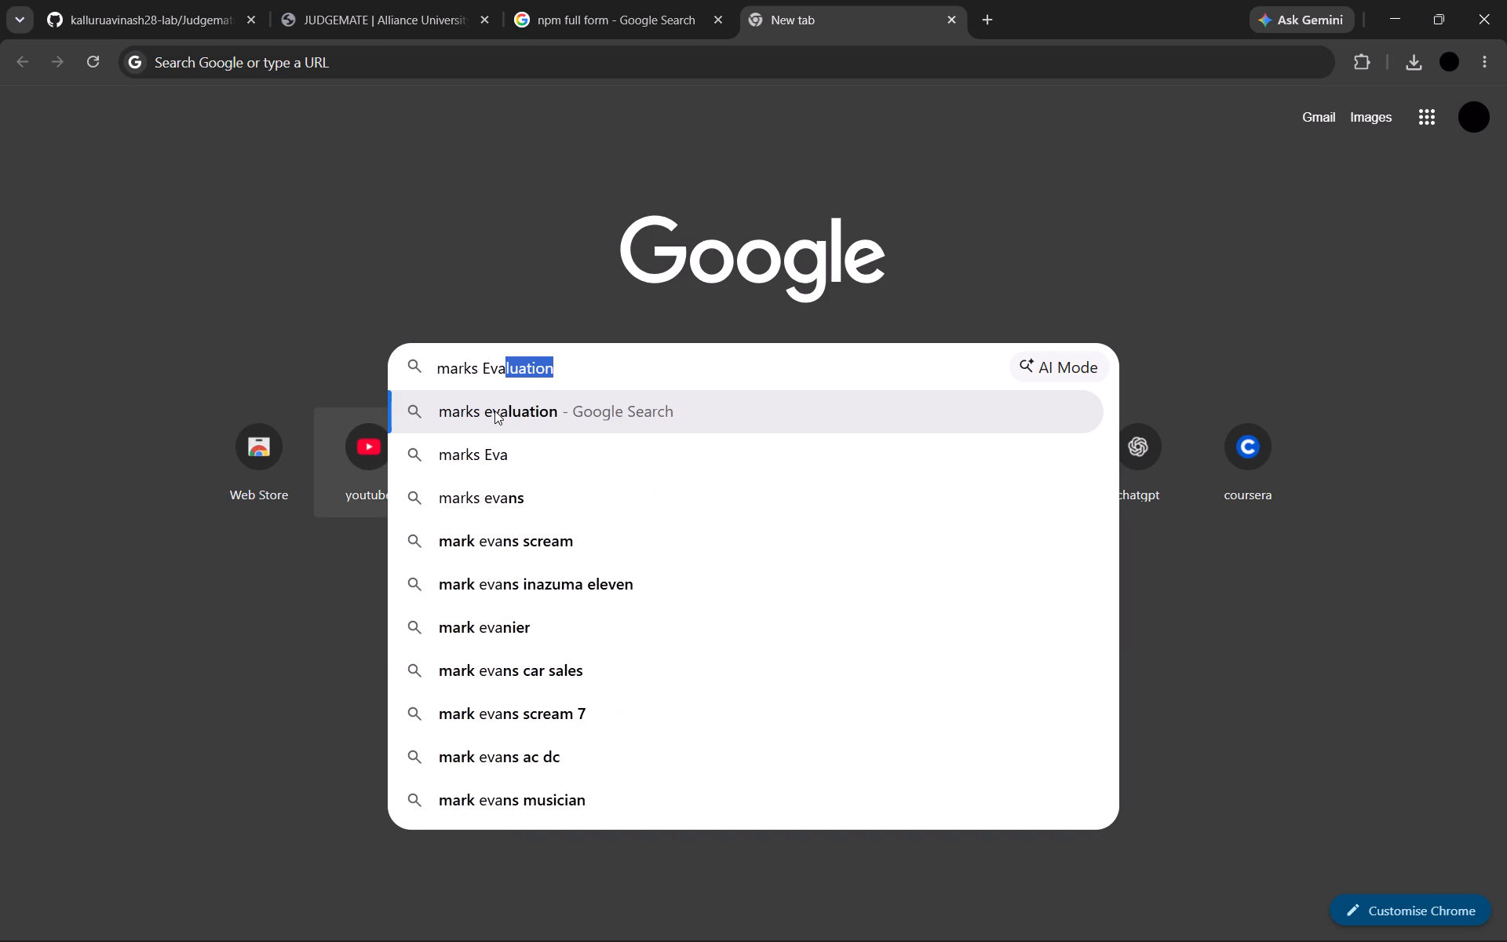
pyautogui.press('Right')
pyautogui.press('space')
pyautogui.write('means')
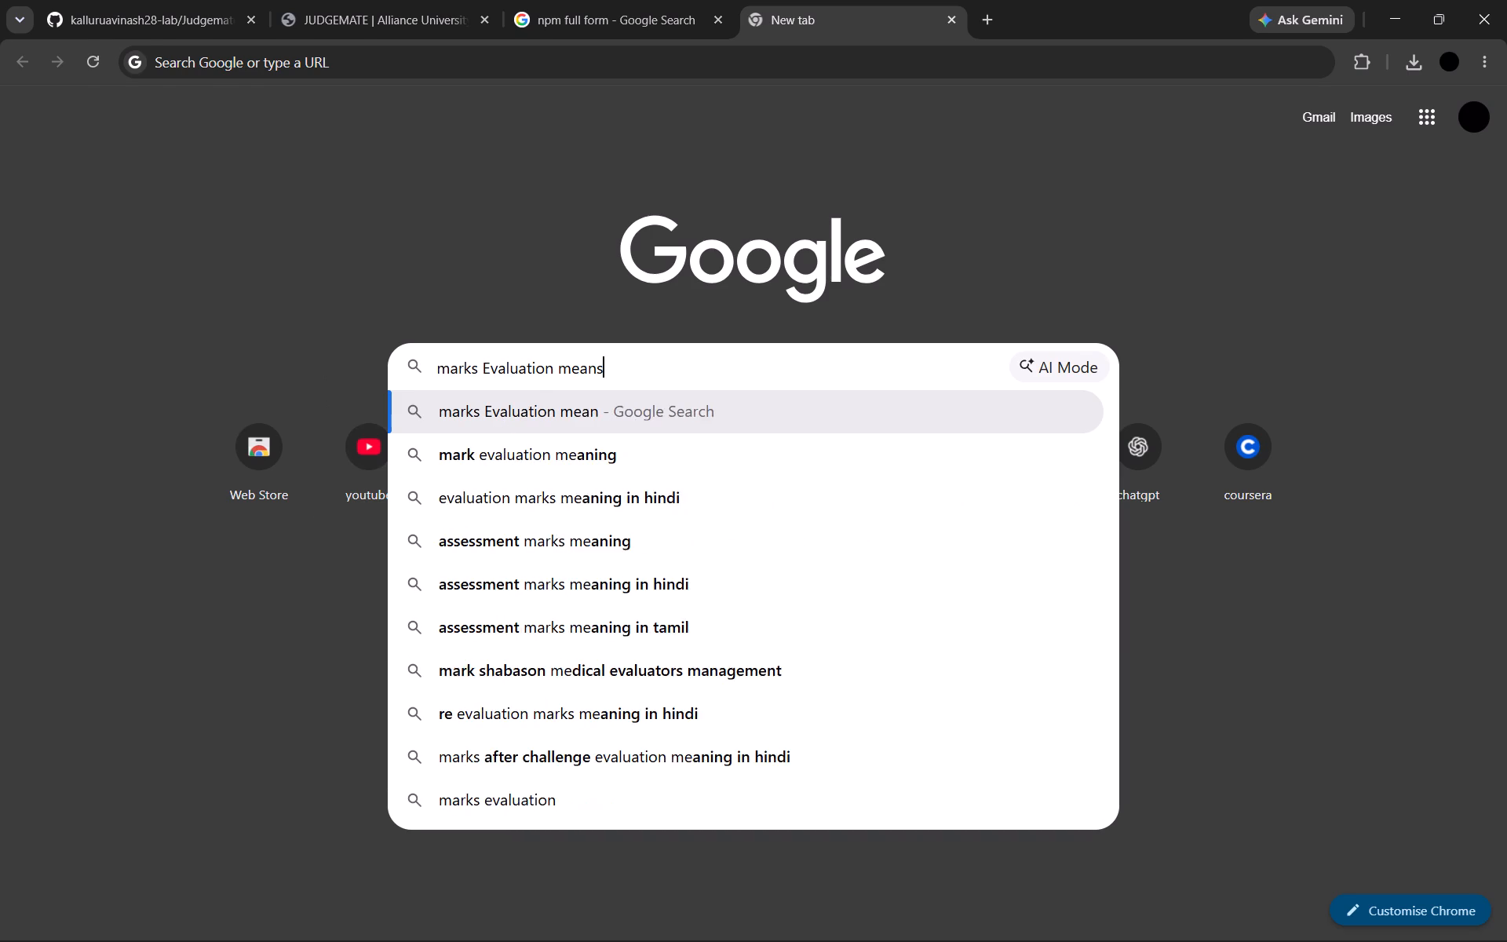
pyautogui.press('Return')
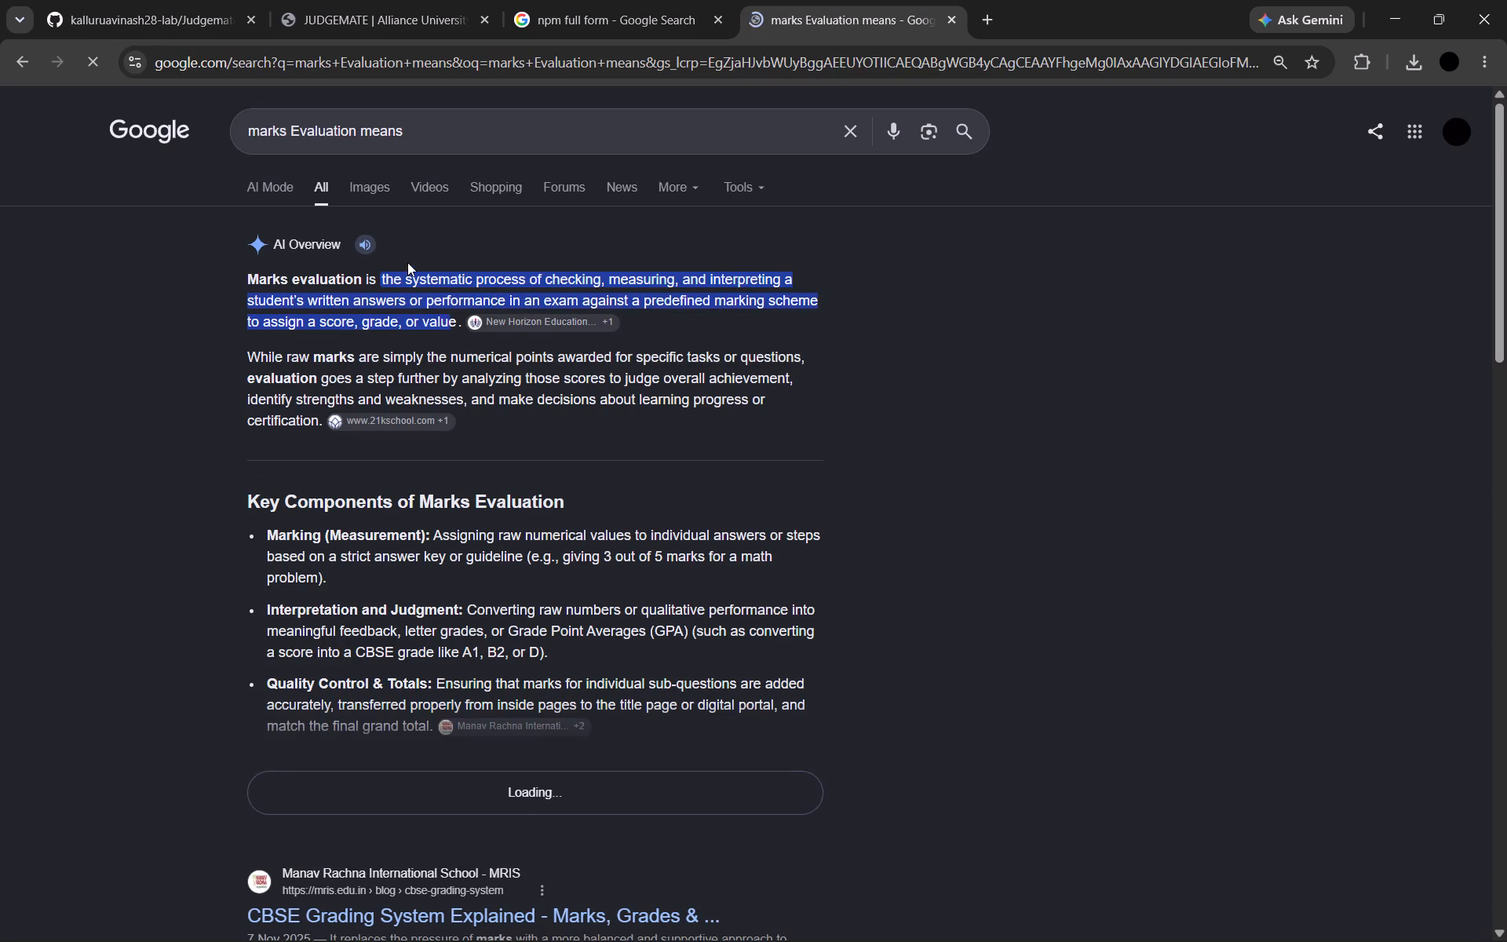
pyautogui.click(620, 0)
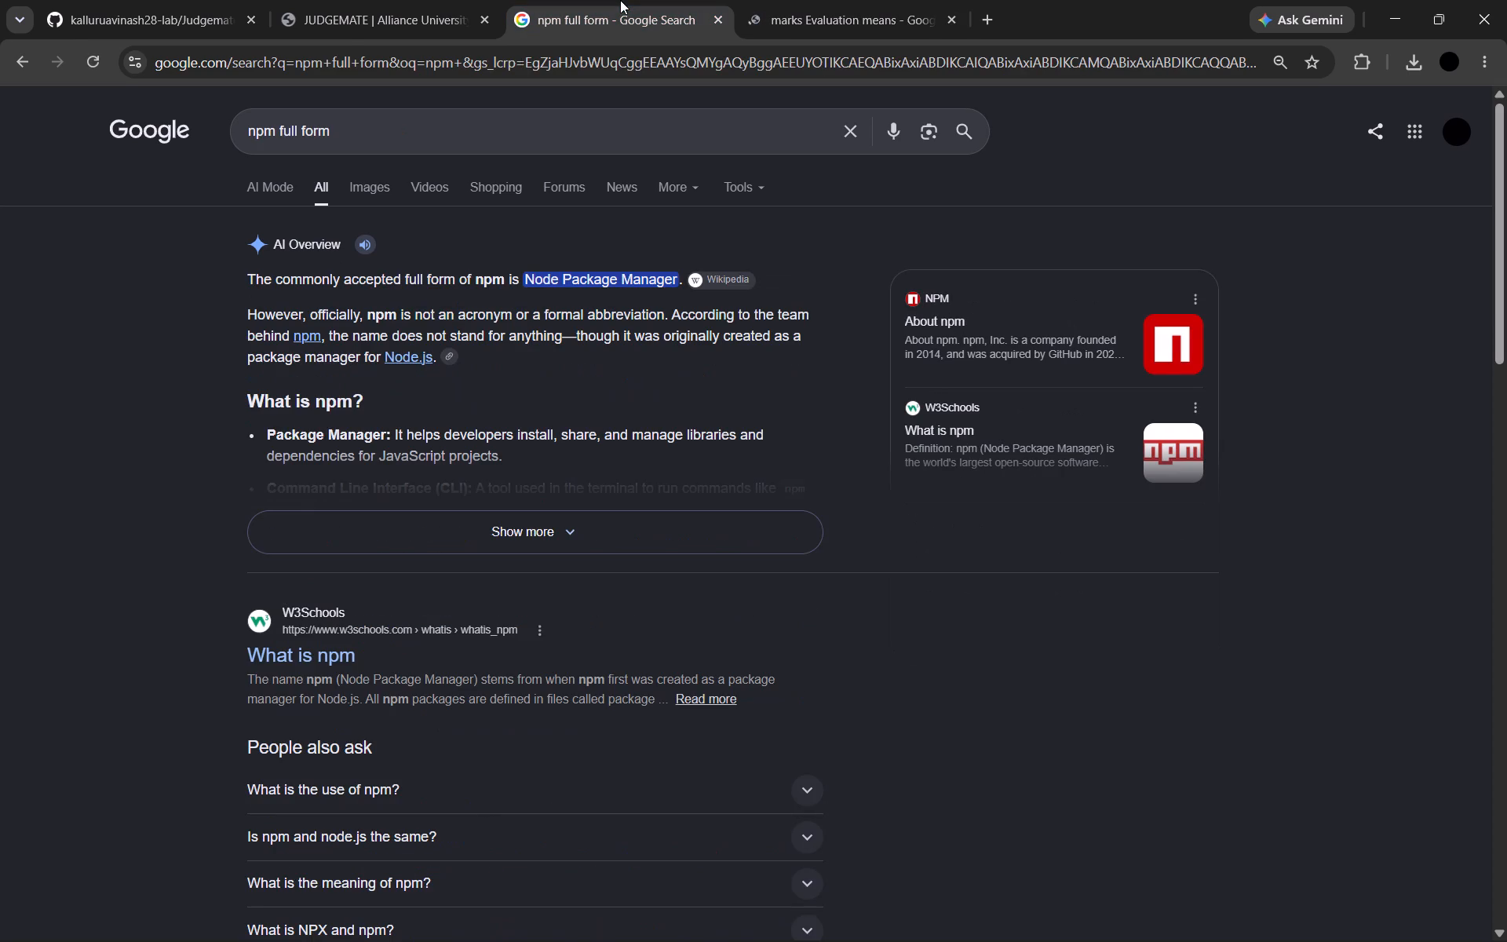
pyautogui.click(450, 0)
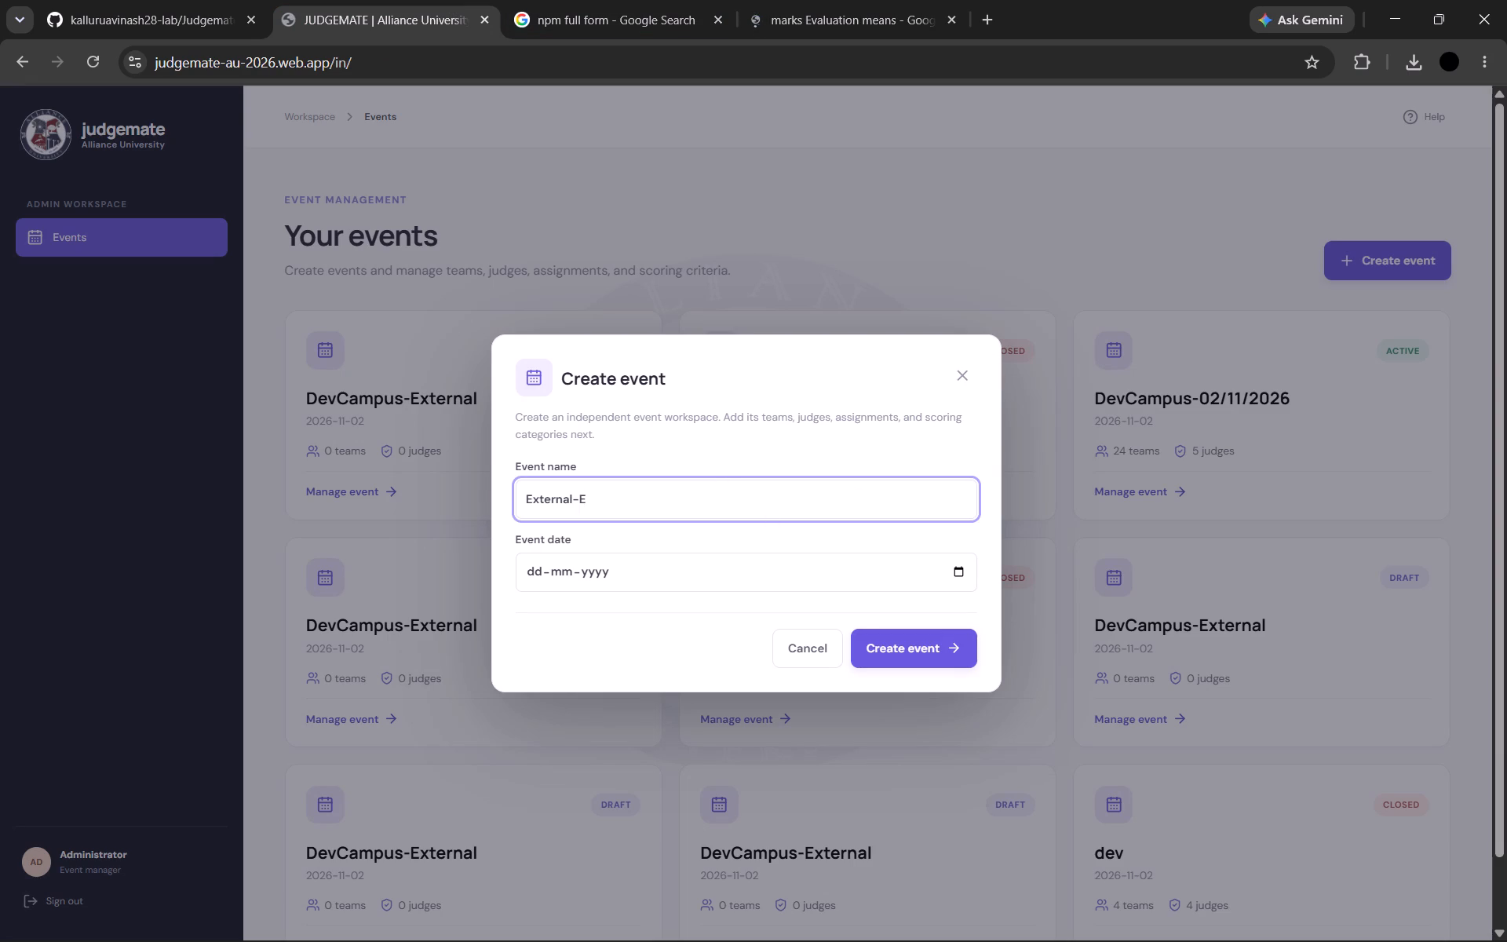
# Complete the event name as External-Evaluation, set the date to 02-11-2026, and create the event.
pyautogui.write('valua')
pyautogui.write('tion')
pyautogui.click(958, 564)
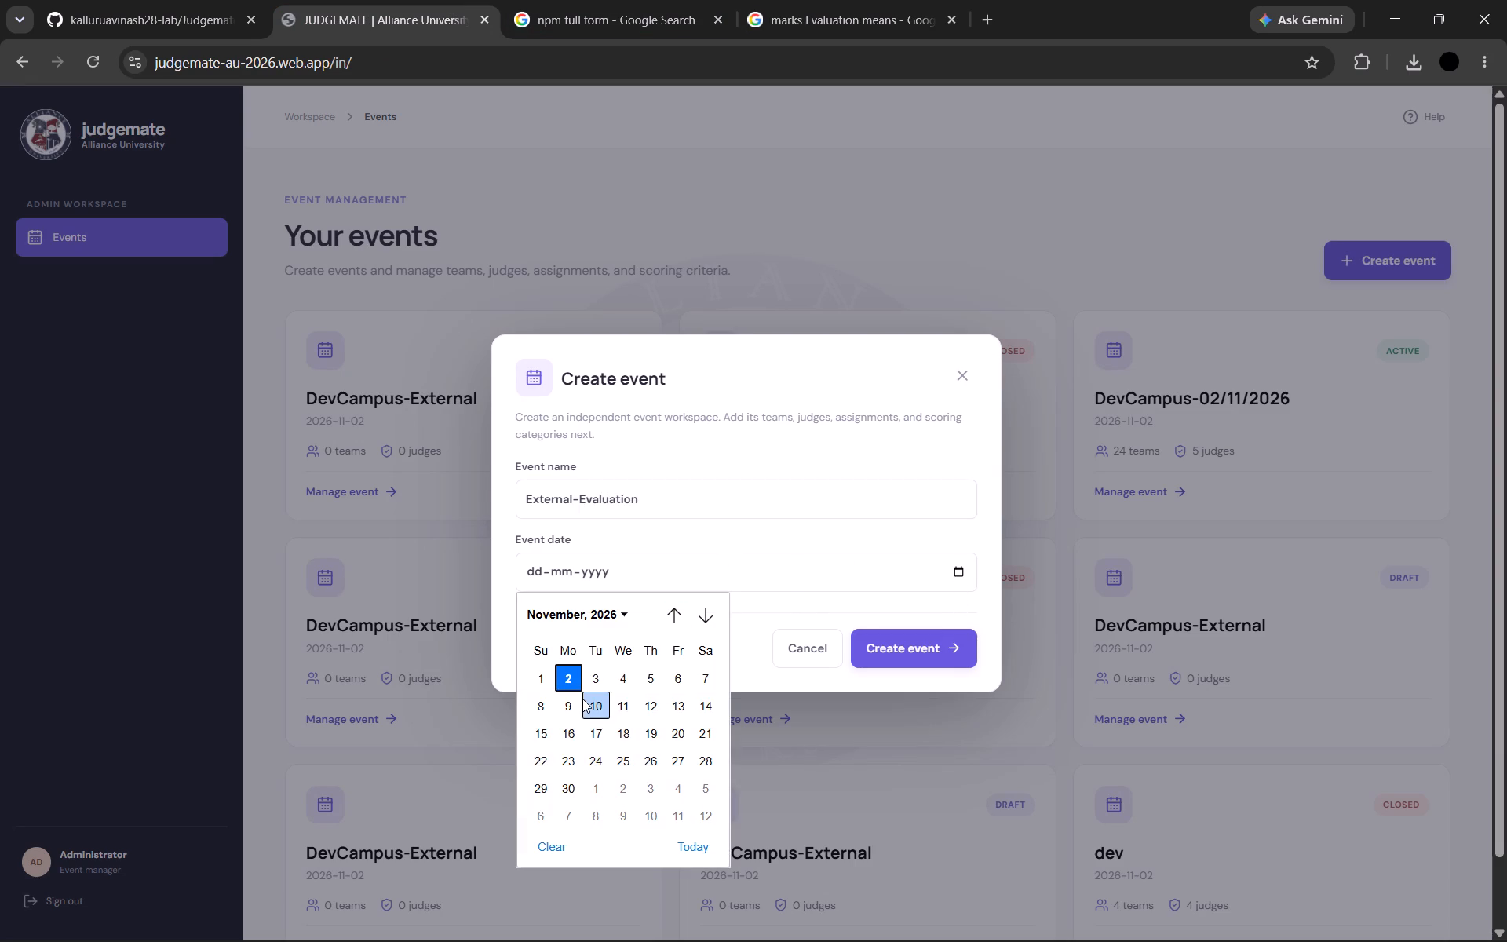
pyautogui.click(570, 681)
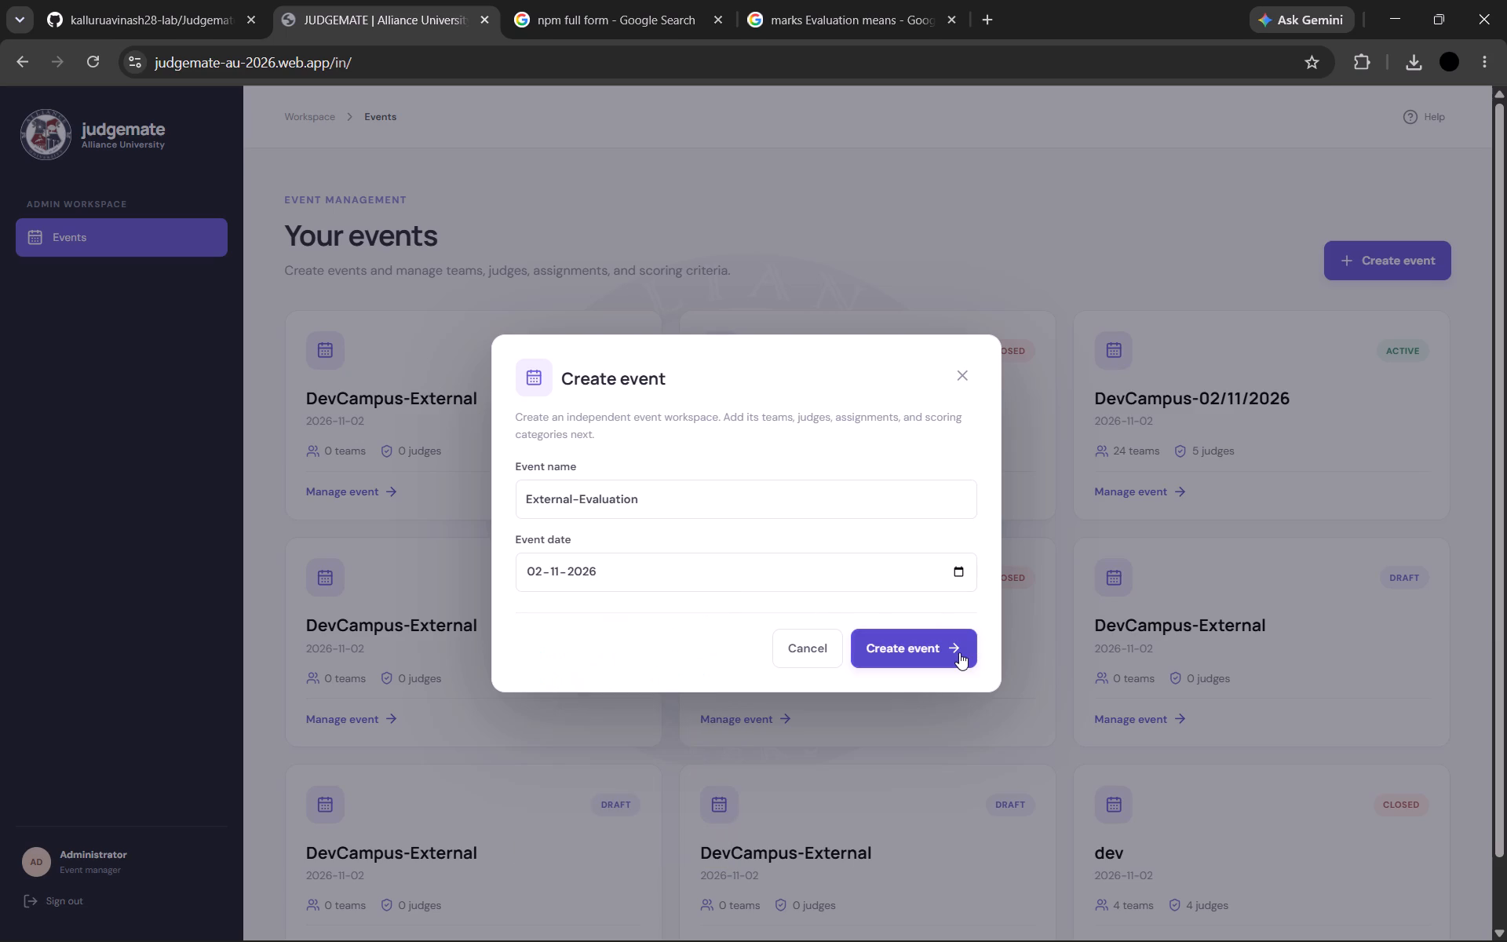
pyautogui.click(955, 654)
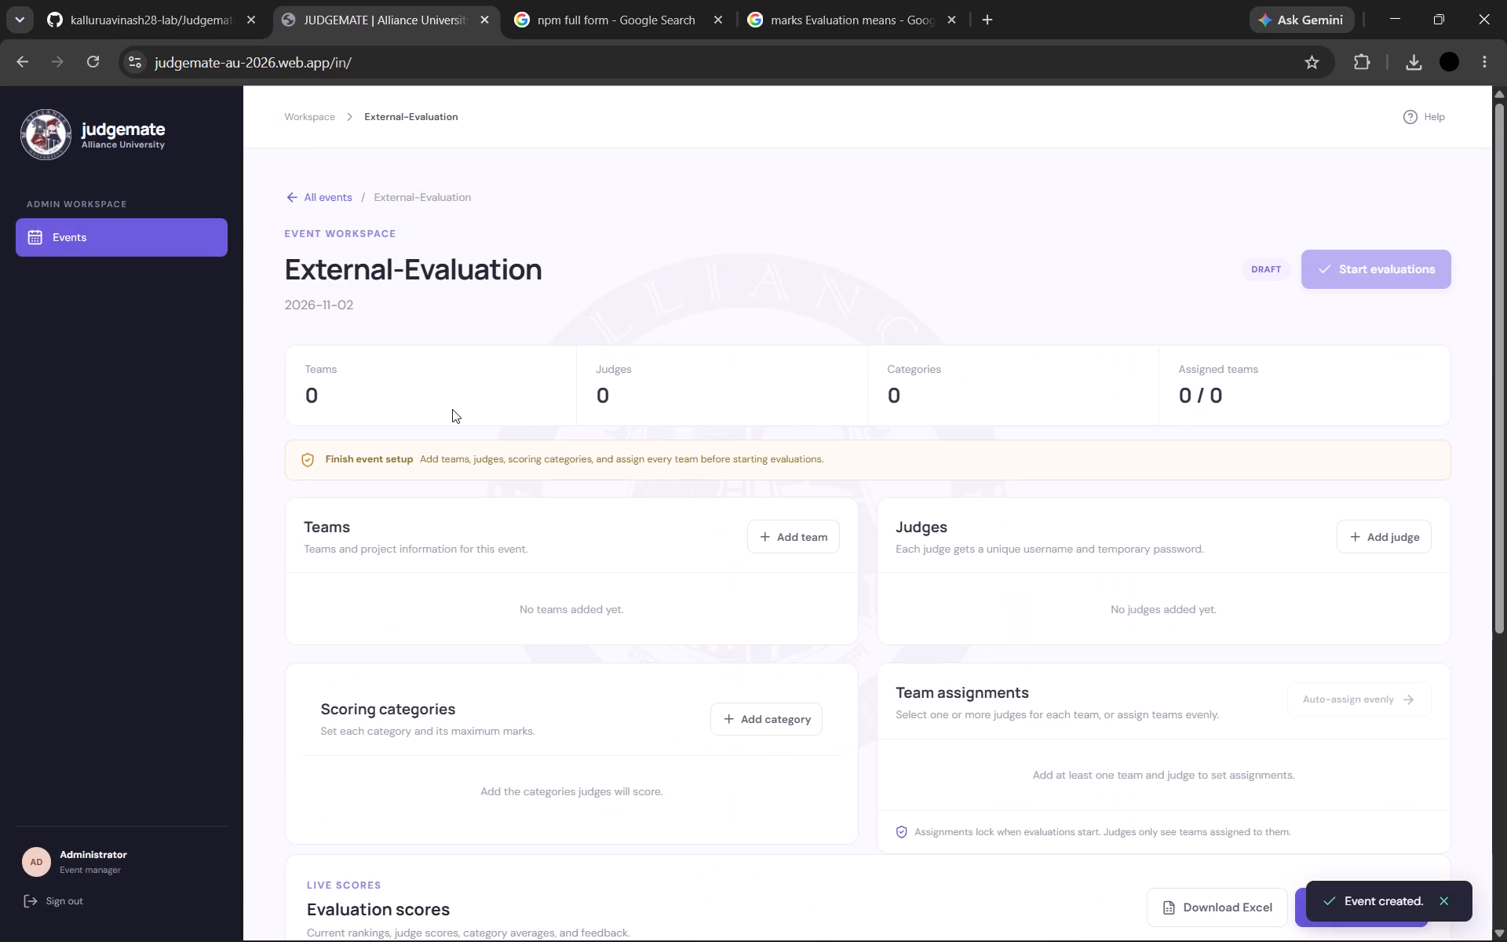
# Open the form for adding a team to the External-Evaluation event.
pyautogui.scroll(-1, 452, 409)
pyautogui.click(784, 418)
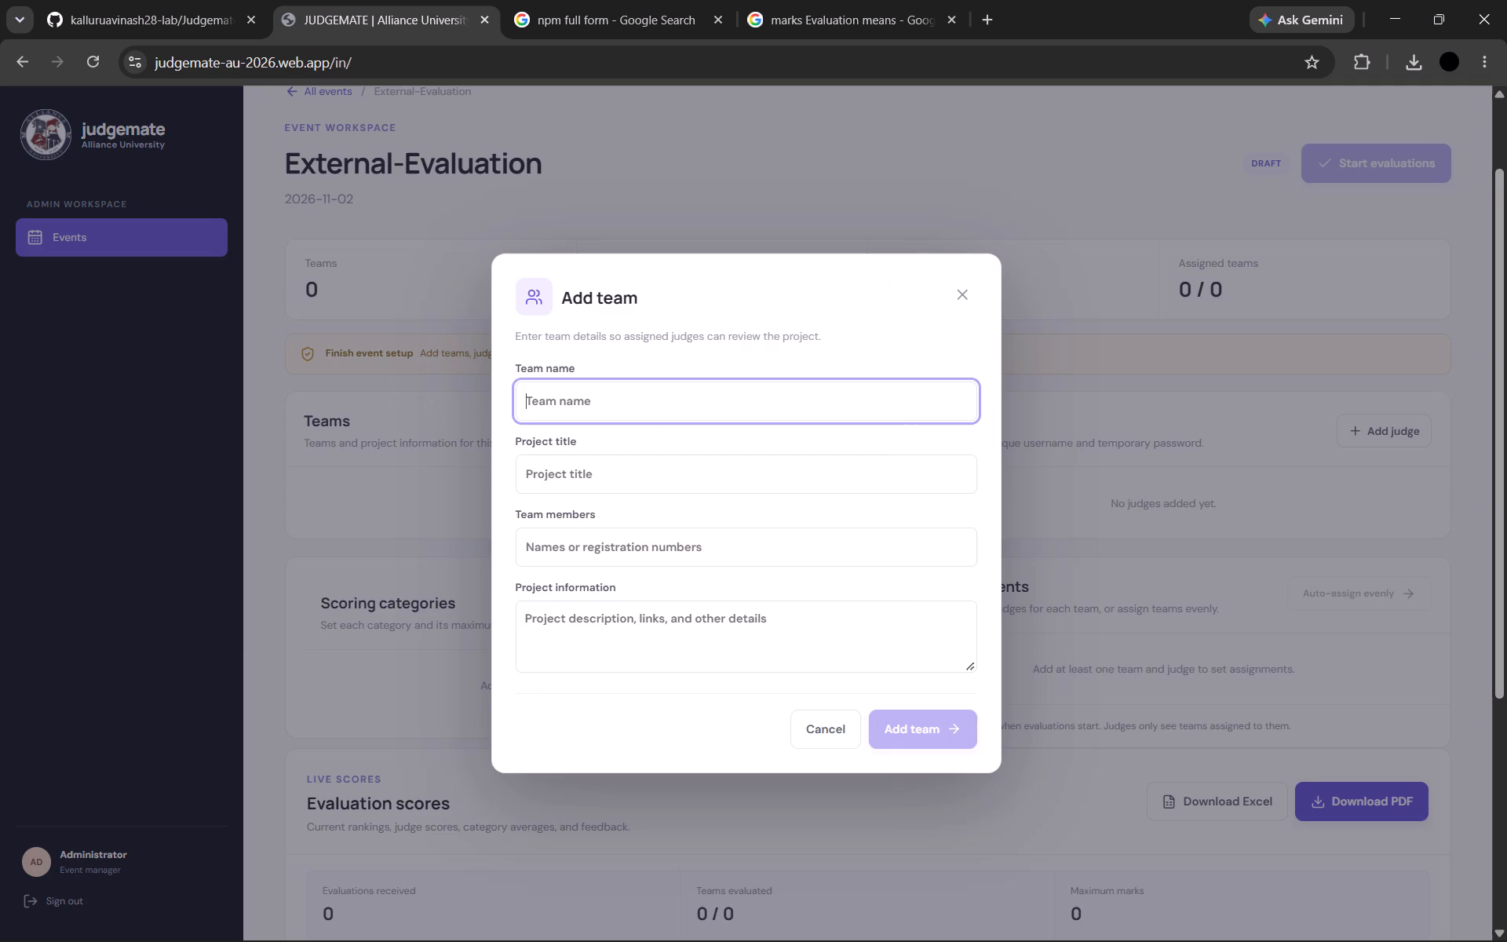
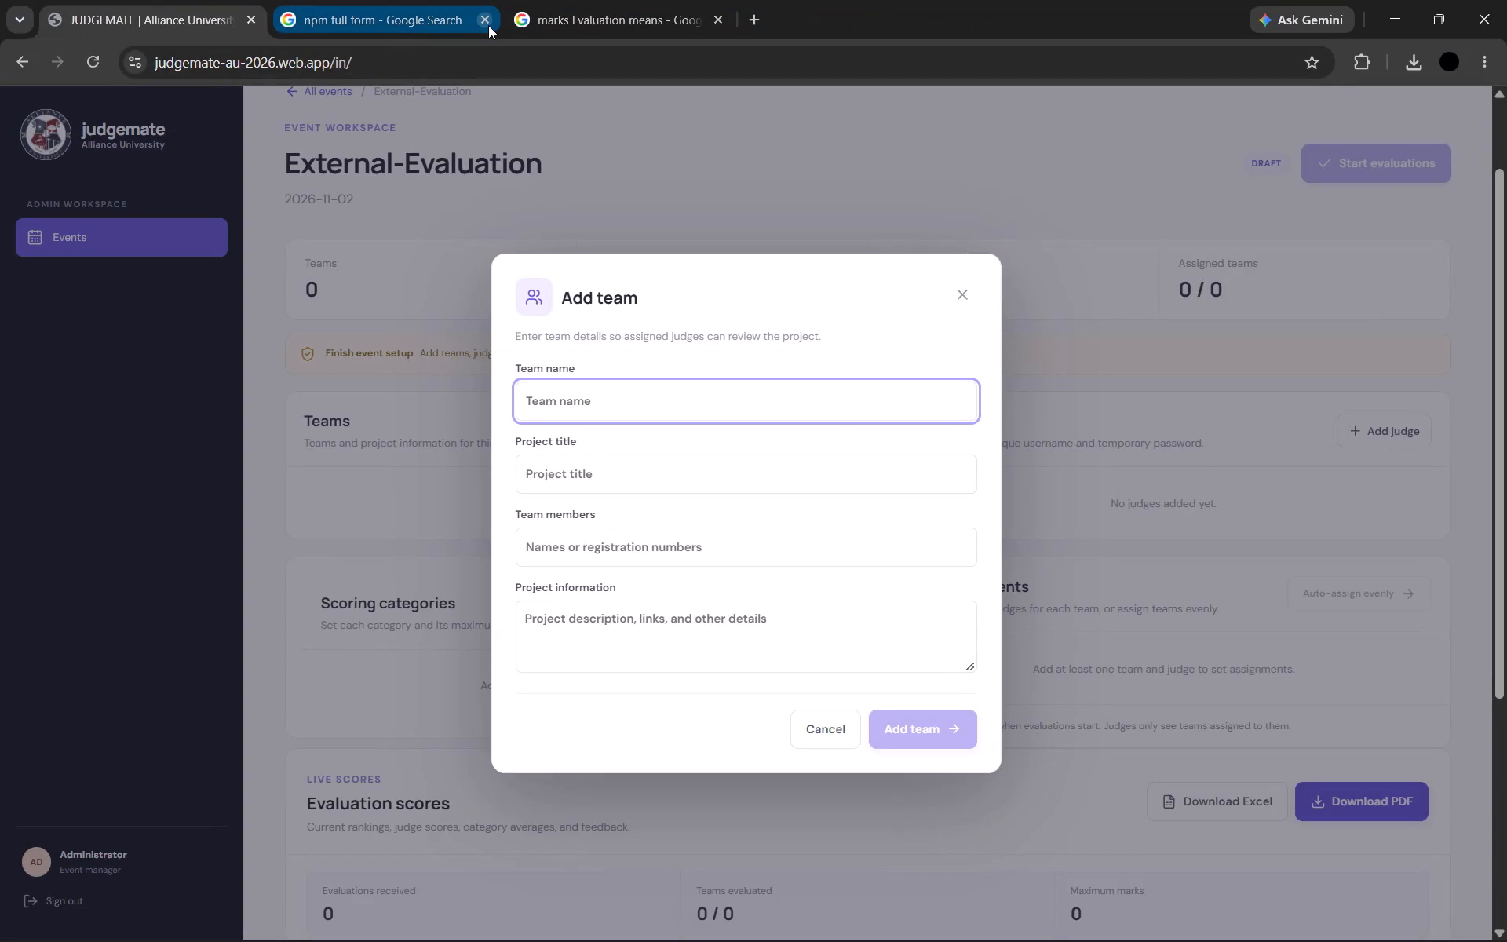
# Close the two leftover Google search tabs.
pyautogui.click(487, 23)
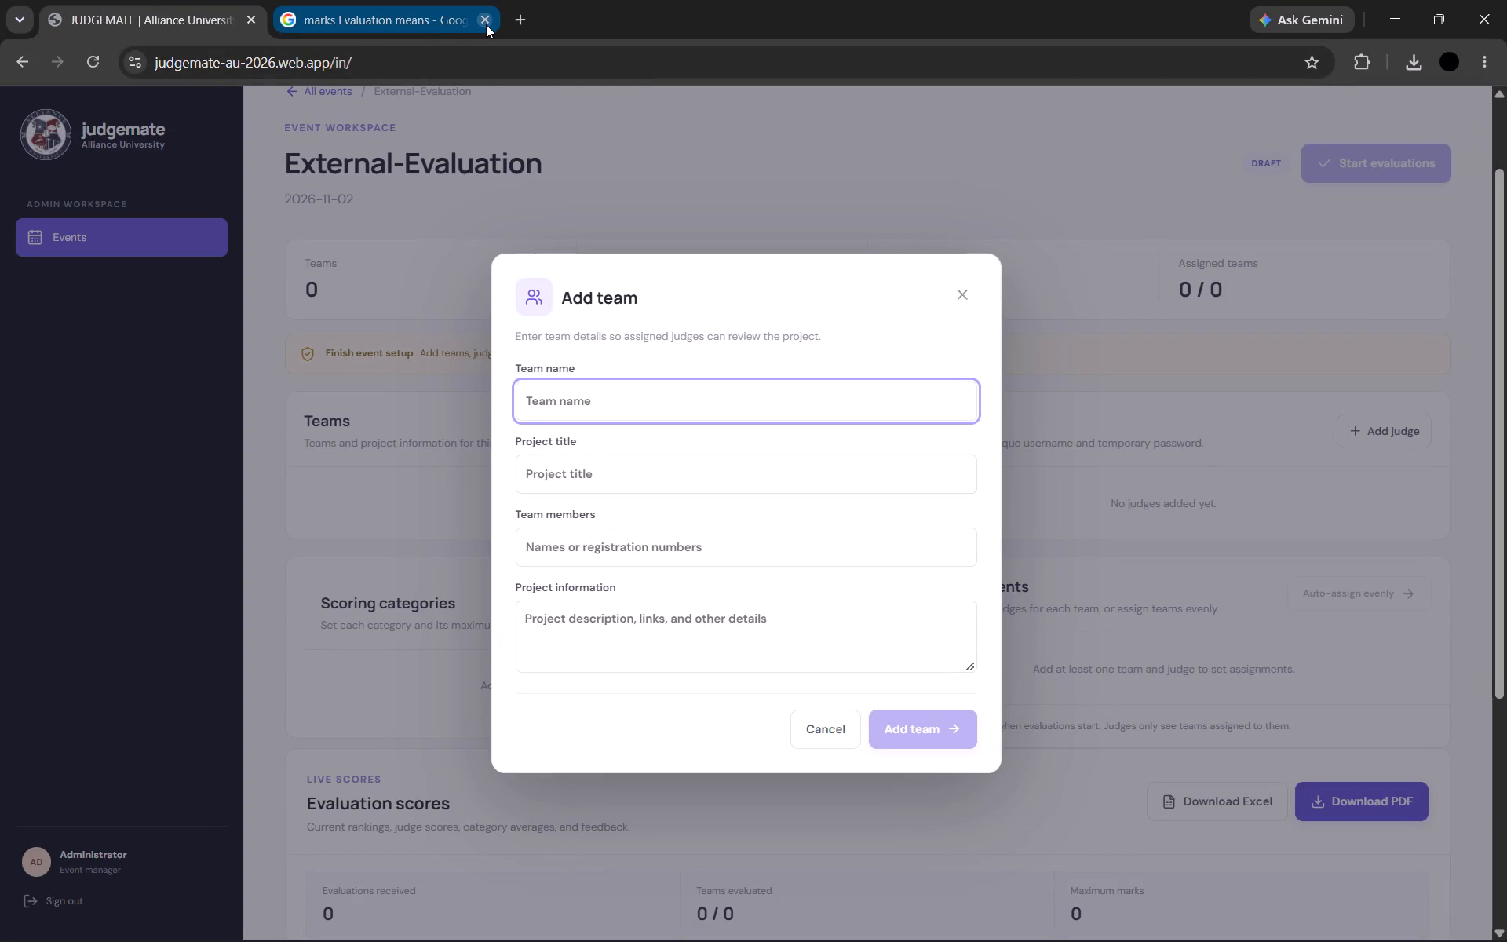
pyautogui.click(486, 24)
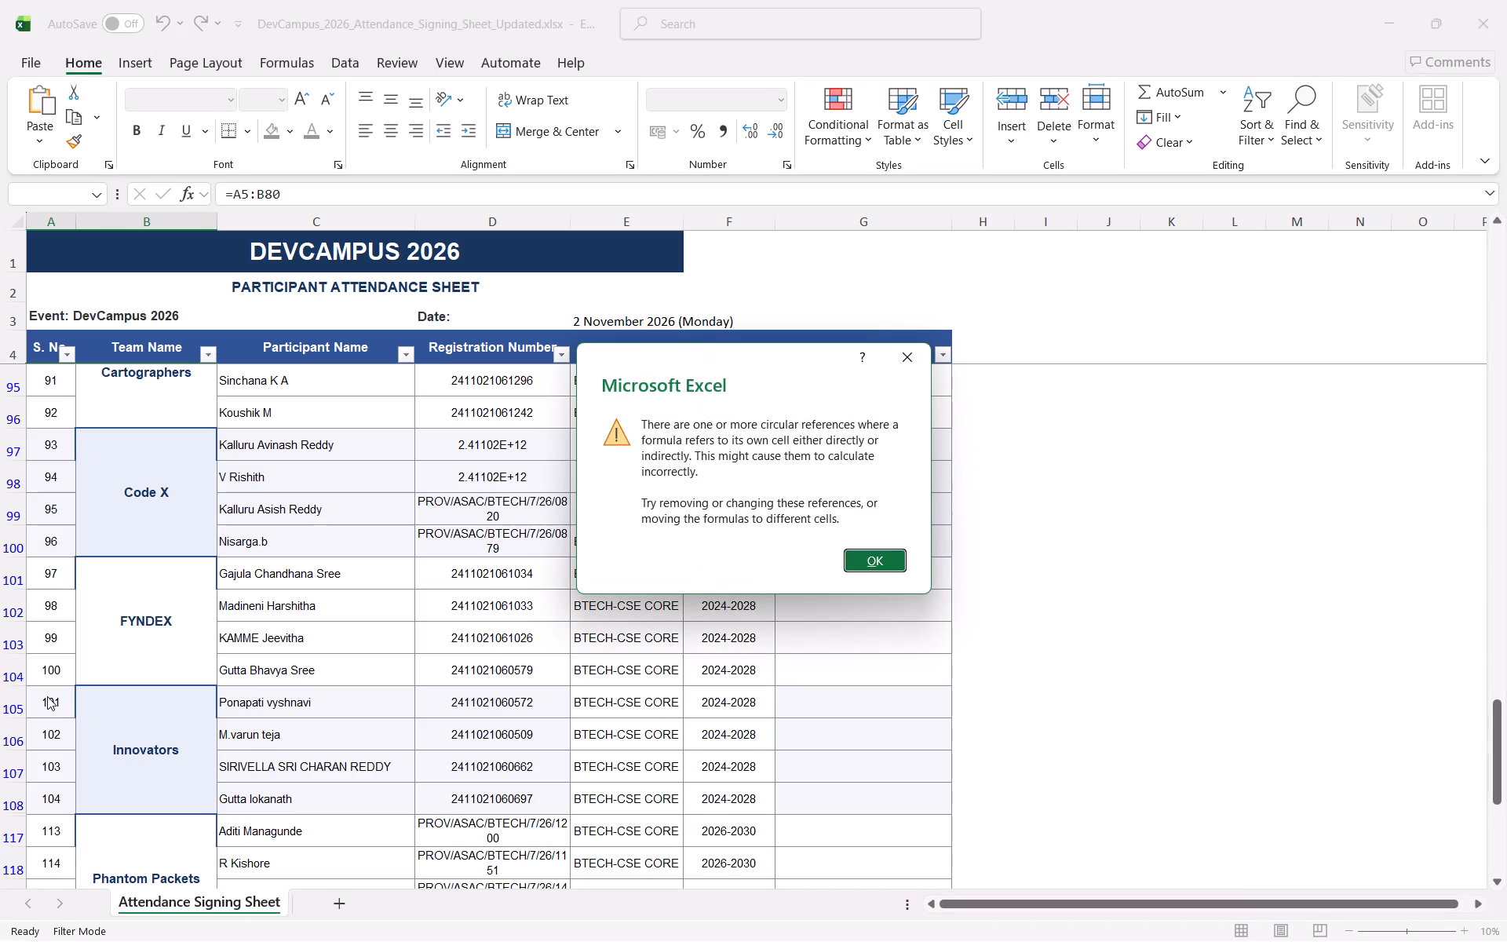
pyautogui.click(854, 552)
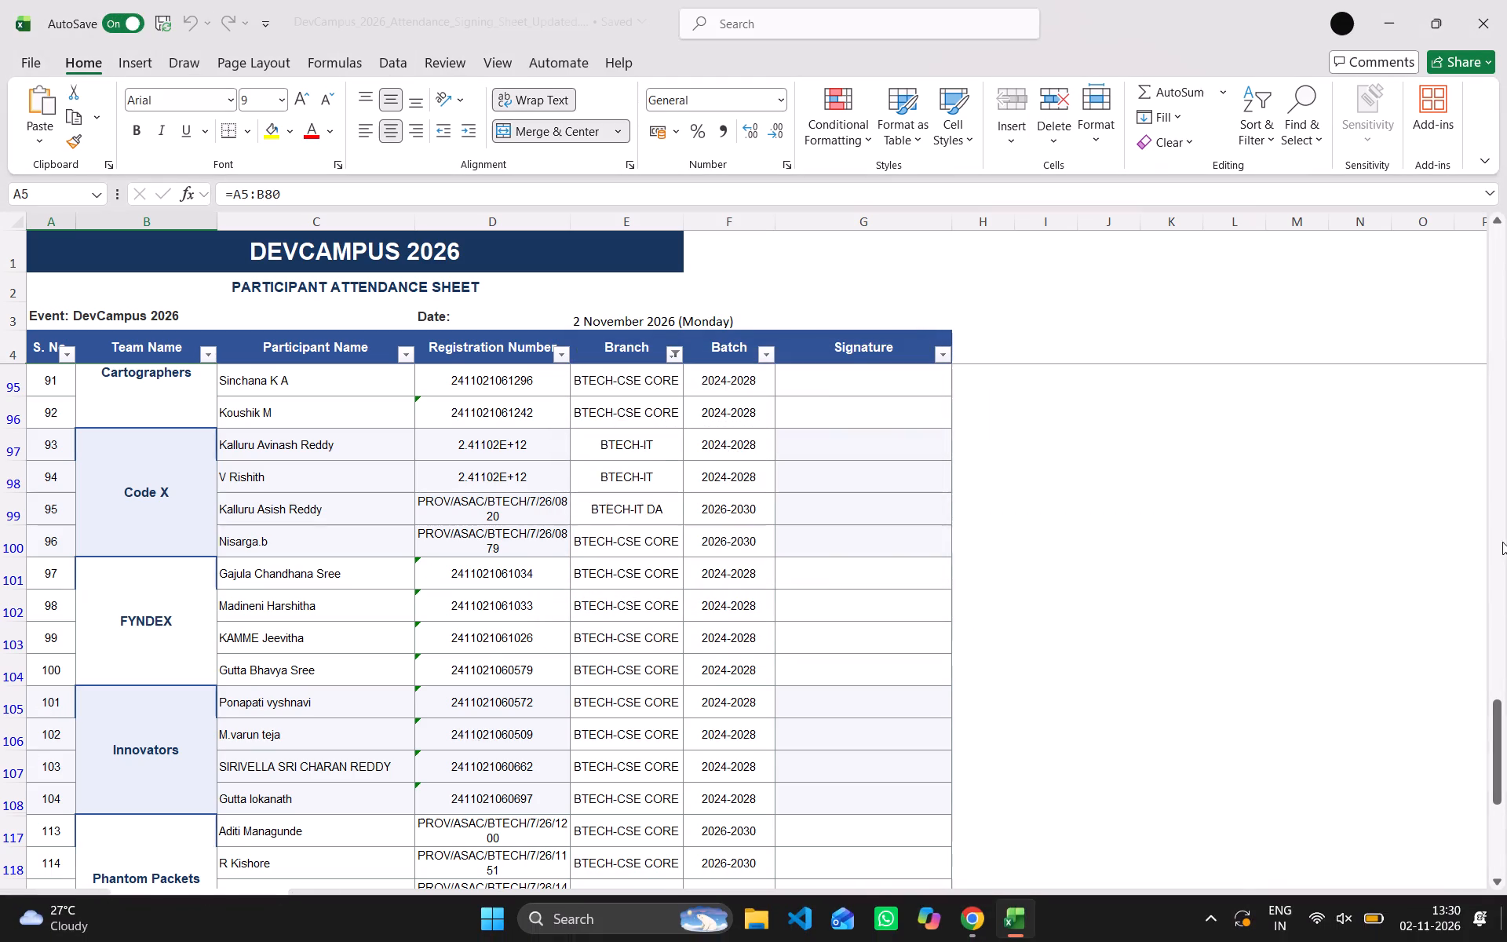
# Copy the first team name, CodeX, from the attendance sheet into the new team's name in Judgemate.
pyautogui.scroll(20, 458, 463)
pyautogui.scroll(-1, 469, 482)
pyautogui.scroll(9, 469, 482)
pyautogui.hotkey('alt', 'Tab')
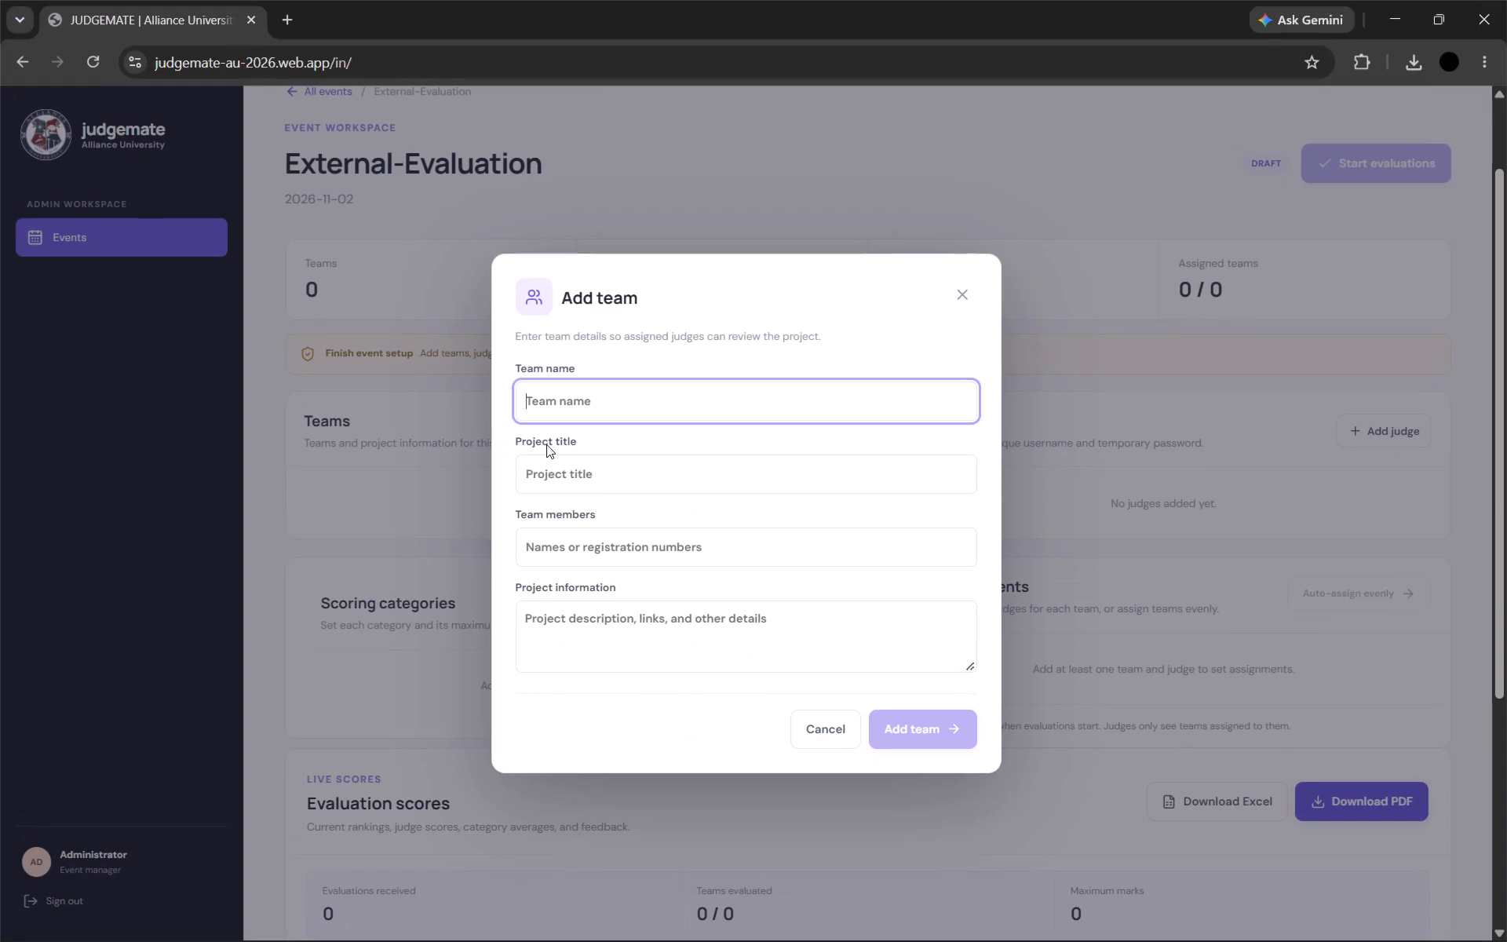
pyautogui.hotkey('alt', 'Tab')
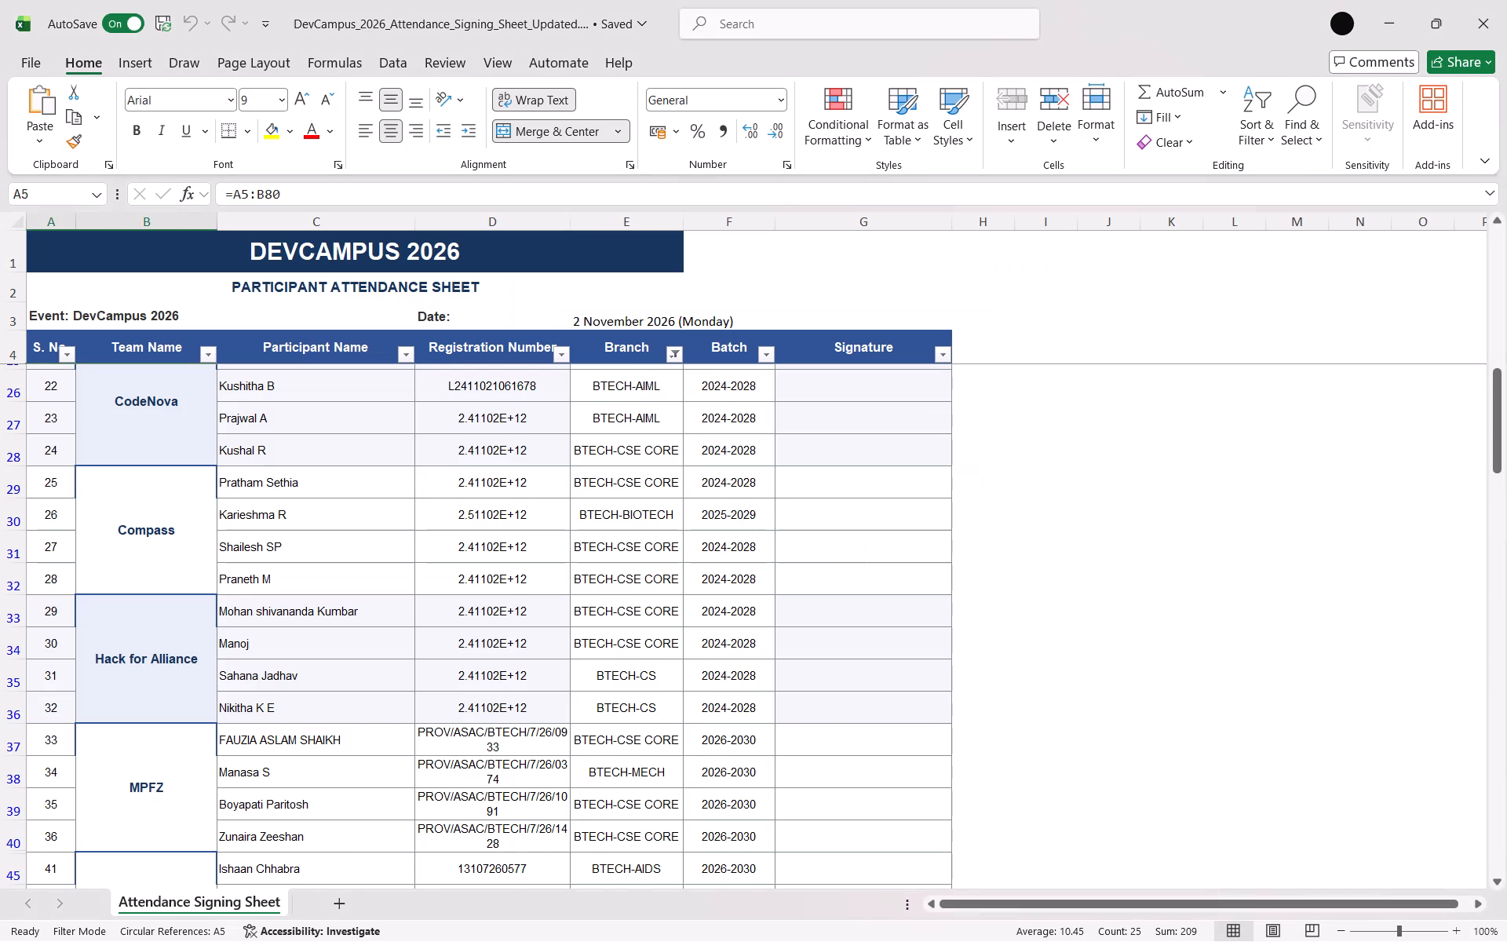
pyautogui.scroll(8, 487, 409)
pyautogui.scroll(20, 476, 485)
pyautogui.scroll(3, 476, 485)
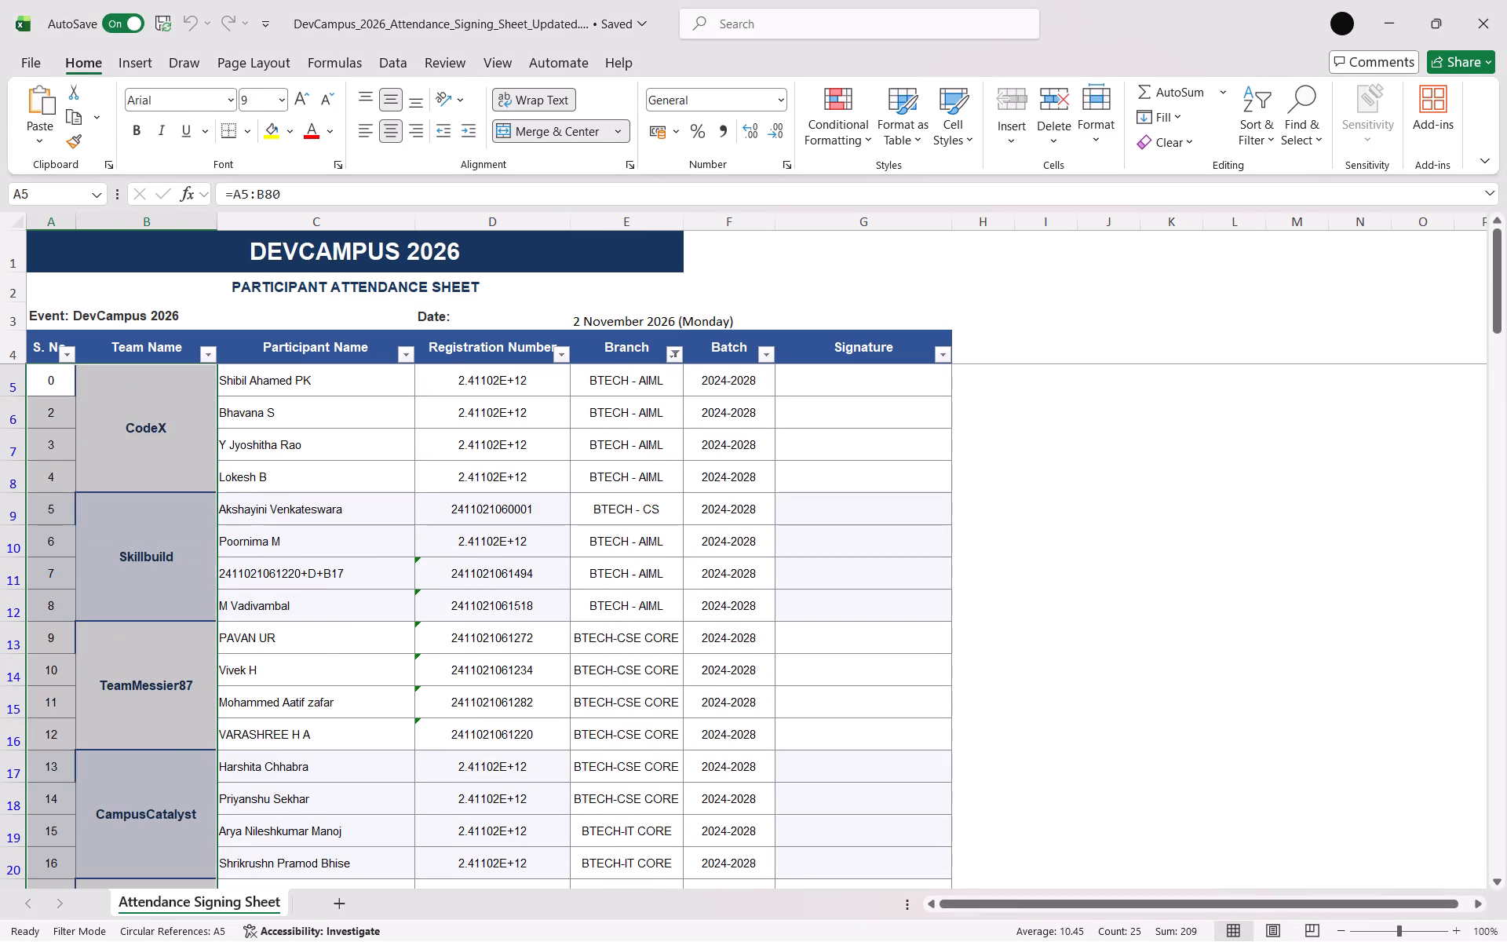
pyautogui.click(190, 446)
pyautogui.doubleClick(157, 438)
pyautogui.hotkey('ctrl', 'a')
pyautogui.hotkey('ctrl', 'c')
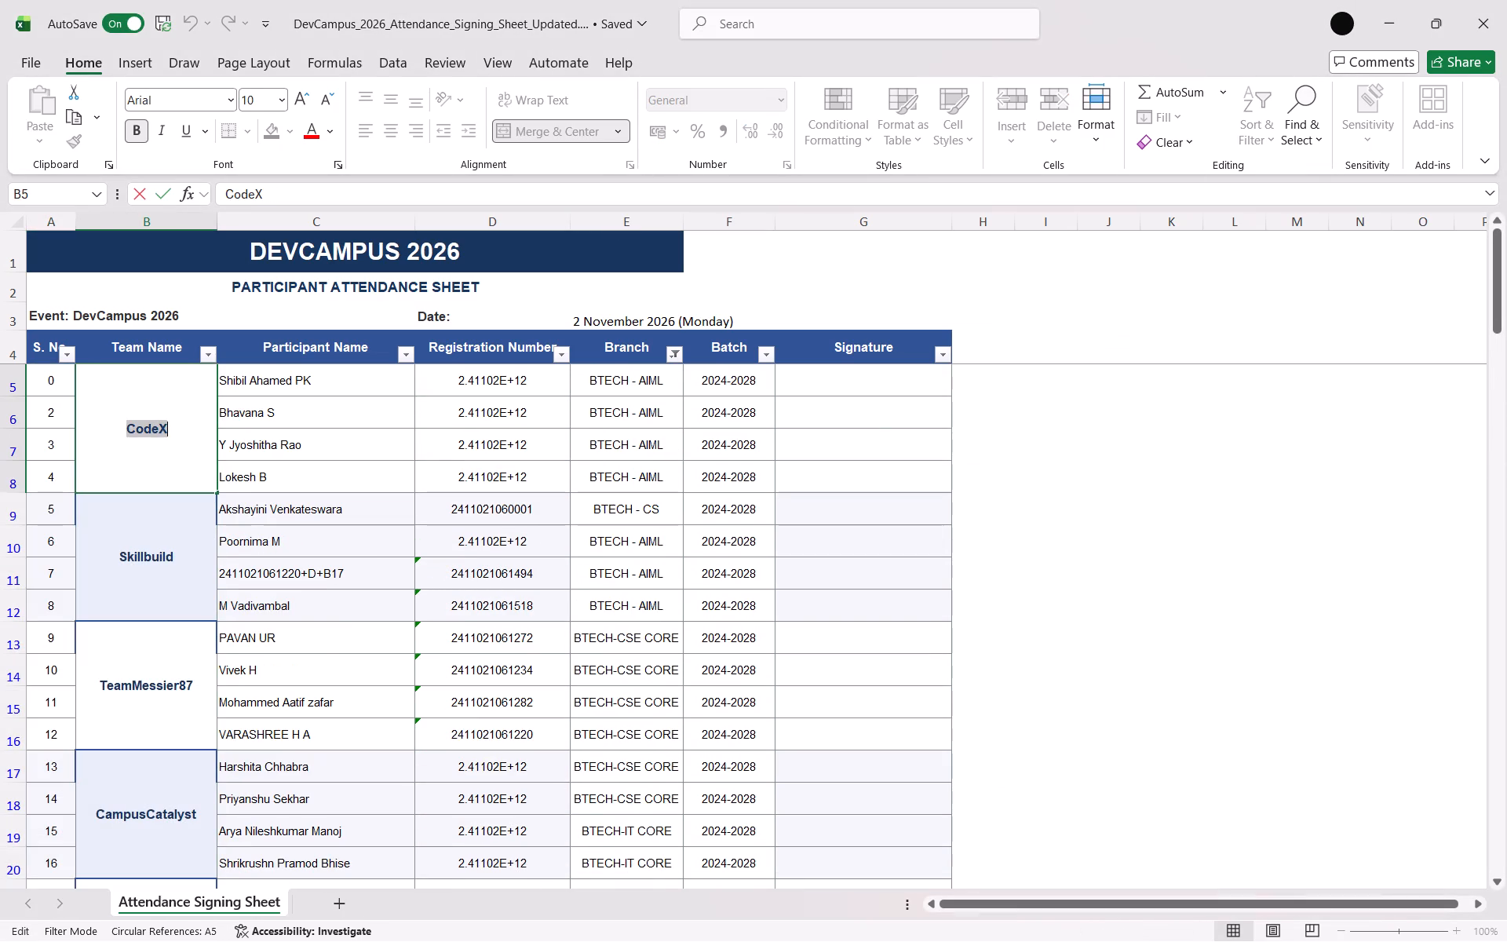
pyautogui.hotkey('alt', 'Tab')
pyautogui.hotkey('ctrl', 'v')
# Copy the first two CodeX participants' names from the attendance sheet into the team members, each followed by a comma.
pyautogui.hotkey('alt', 'Tab')
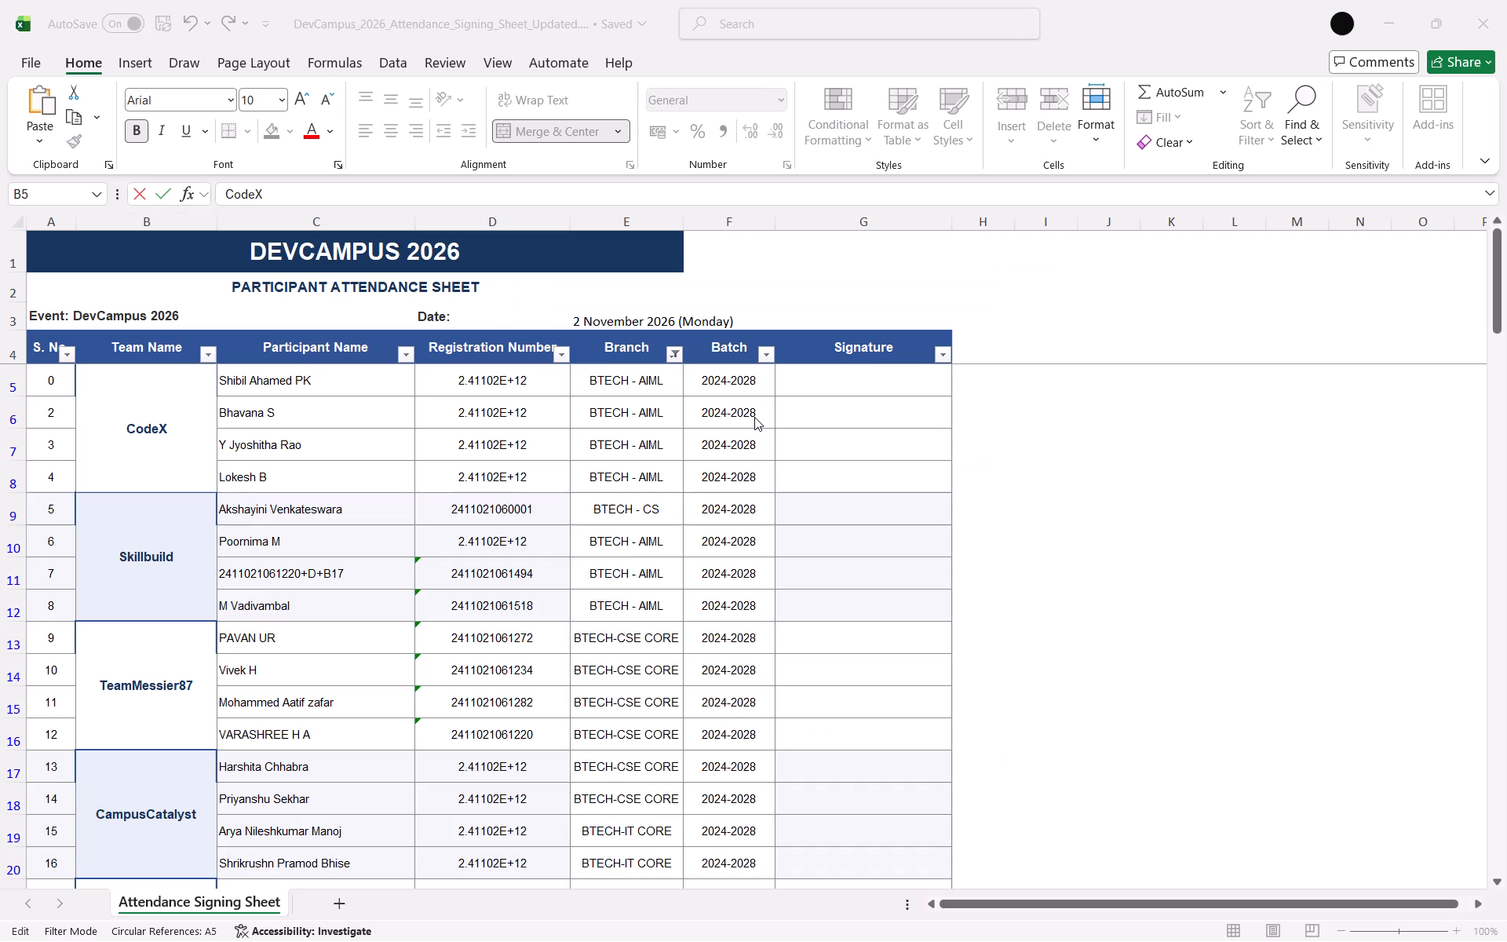
pyautogui.doubleClick(313, 392)
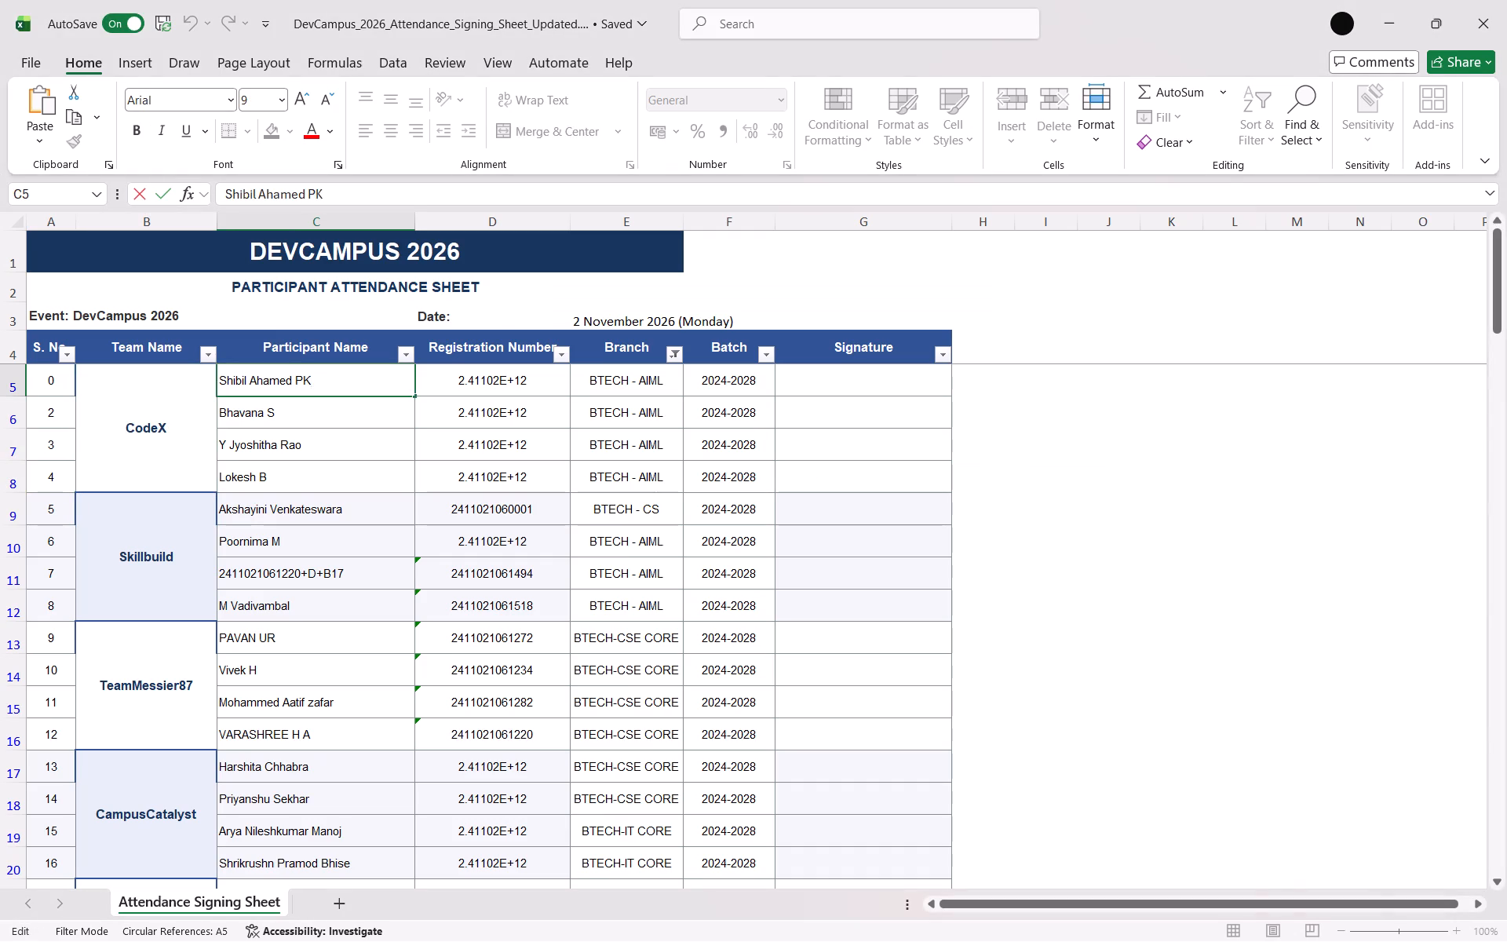
pyautogui.hotkey('ctrl', 'a')
pyautogui.hotkey('ctrl', 'c')
pyautogui.hotkey('alt', 'Tab')
pyautogui.click(573, 563)
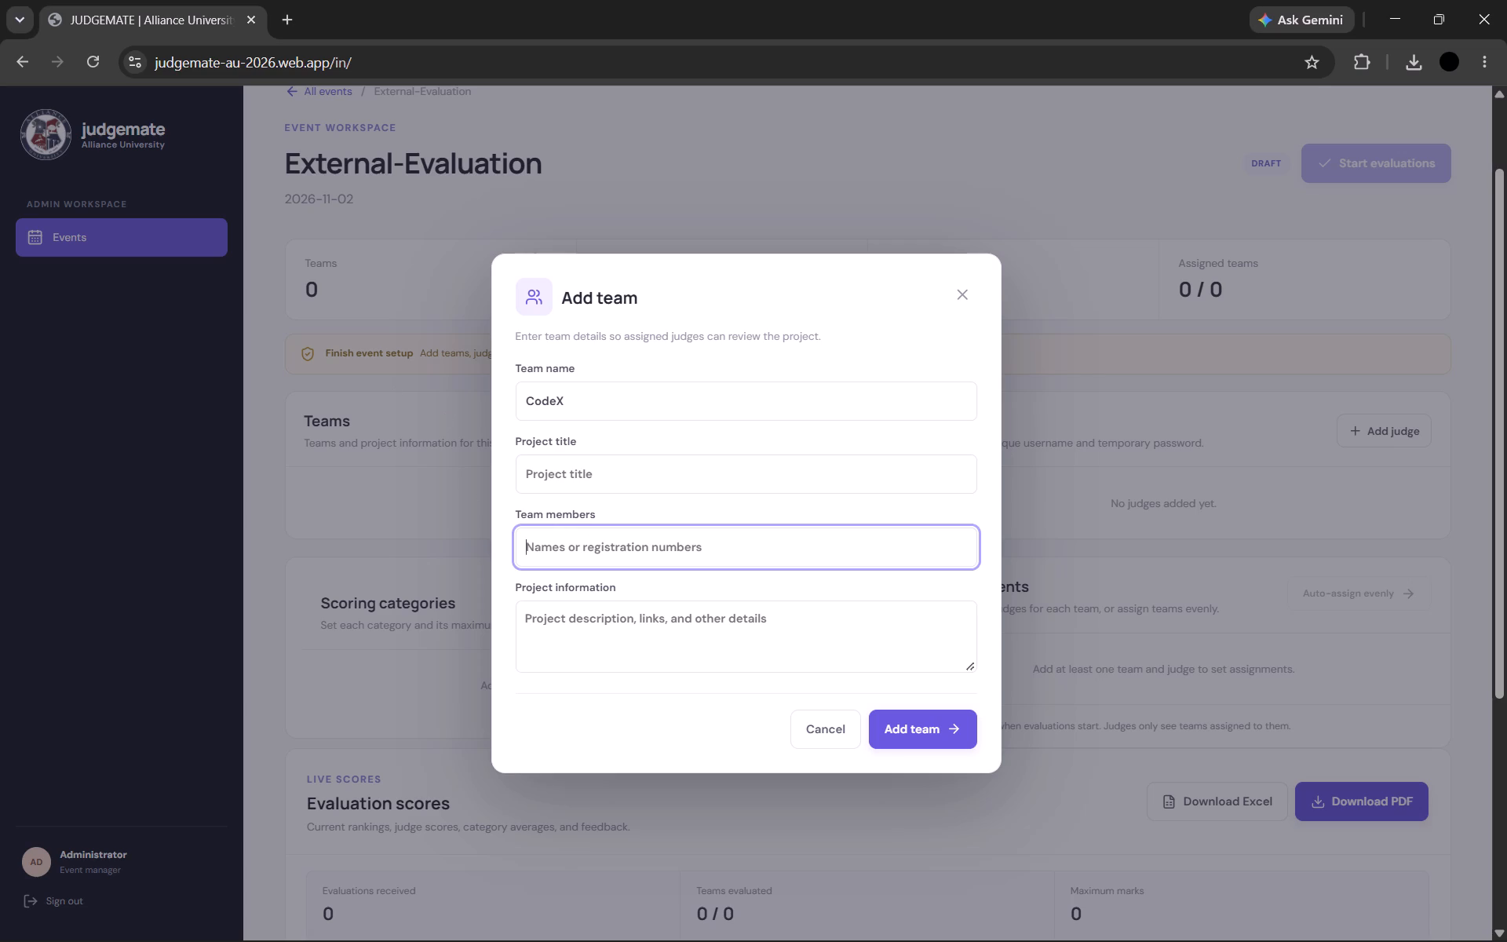
pyautogui.hotkey('ctrl', 'v')
pyautogui.press(',')
pyautogui.hotkey('alt', 'Tab')
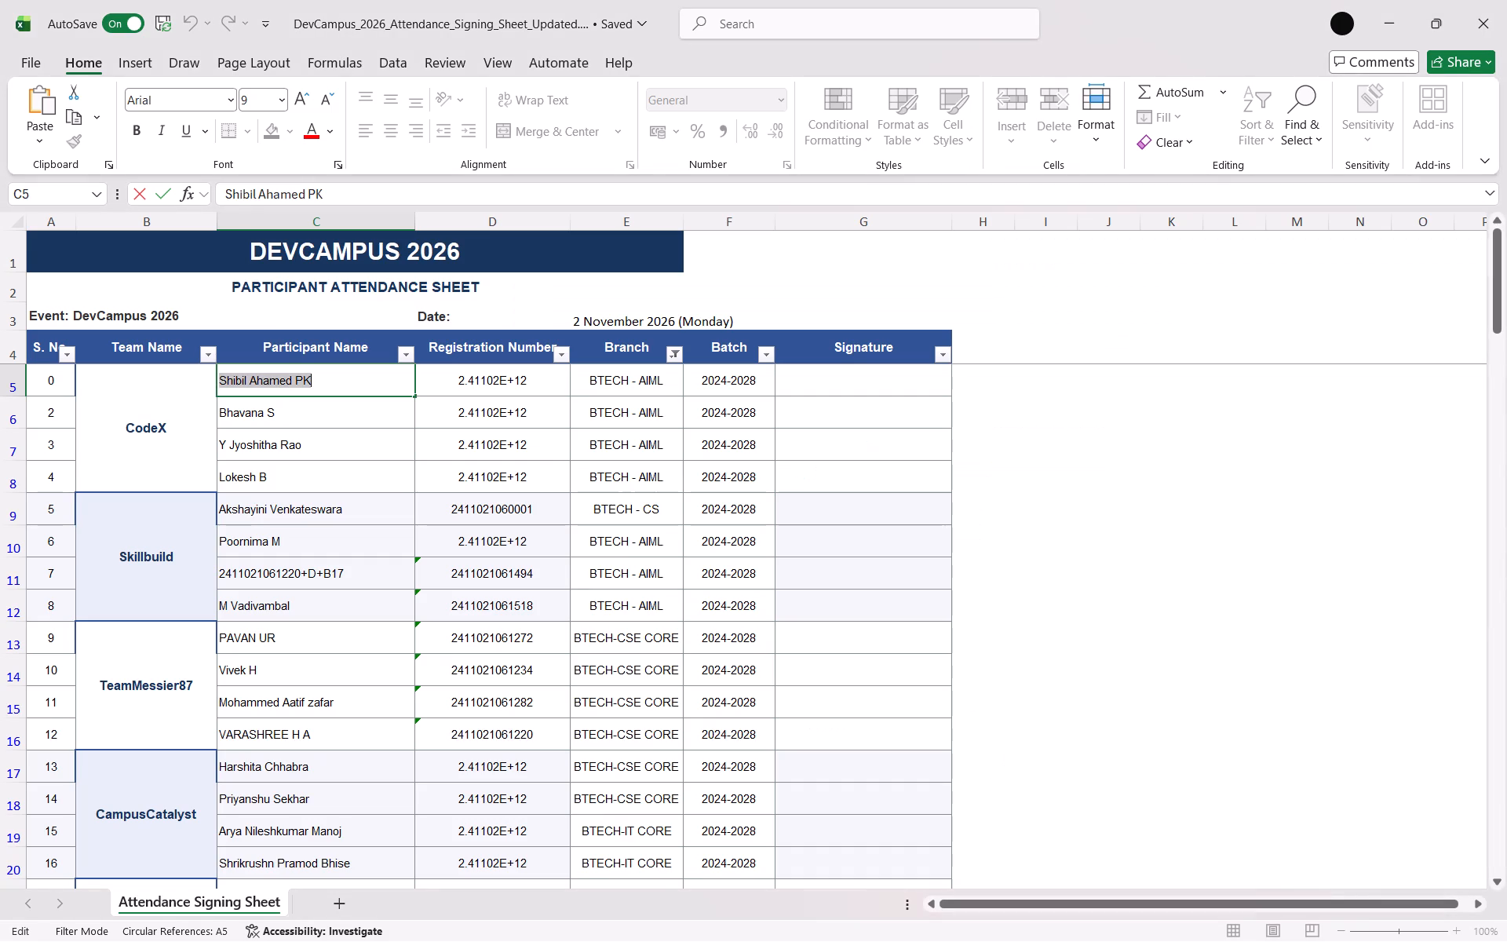
pyautogui.doubleClick(328, 414)
pyautogui.hotkey('ctrl', 'a')
pyautogui.hotkey('ctrl', 'c')
pyautogui.hotkey('alt', 'Tab')
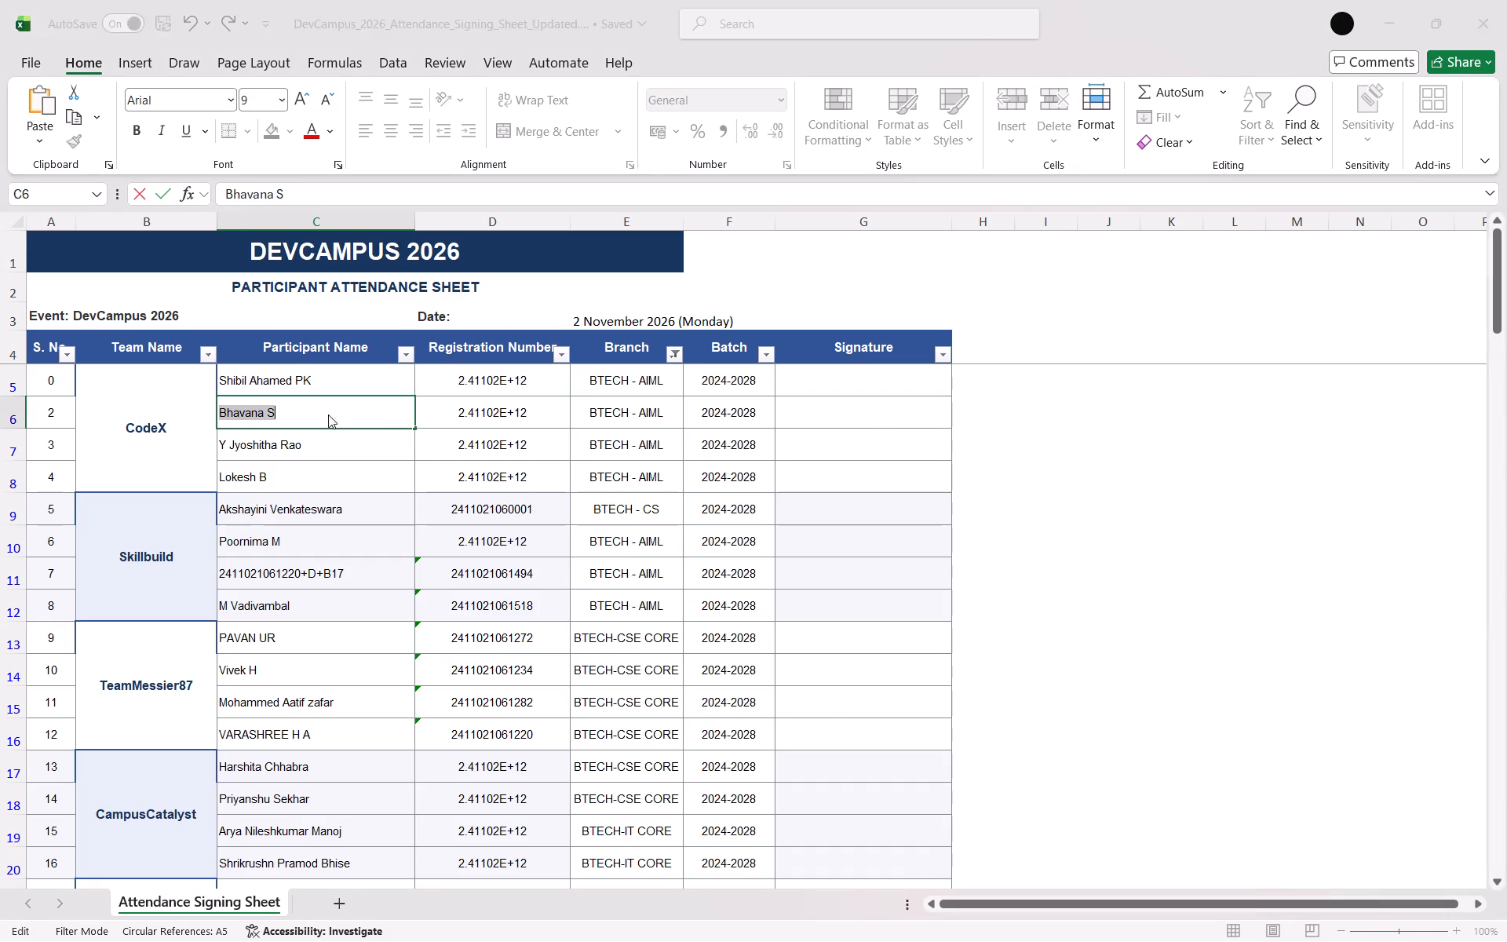
pyautogui.hotkey('ctrl', 'v')
pyautogui.press(',')
# Append the third and fourth CodeX participants' names from the attendance sheet, separated by a comma, and add the team to the event.
pyautogui.hotkey('alt', 'Tab')
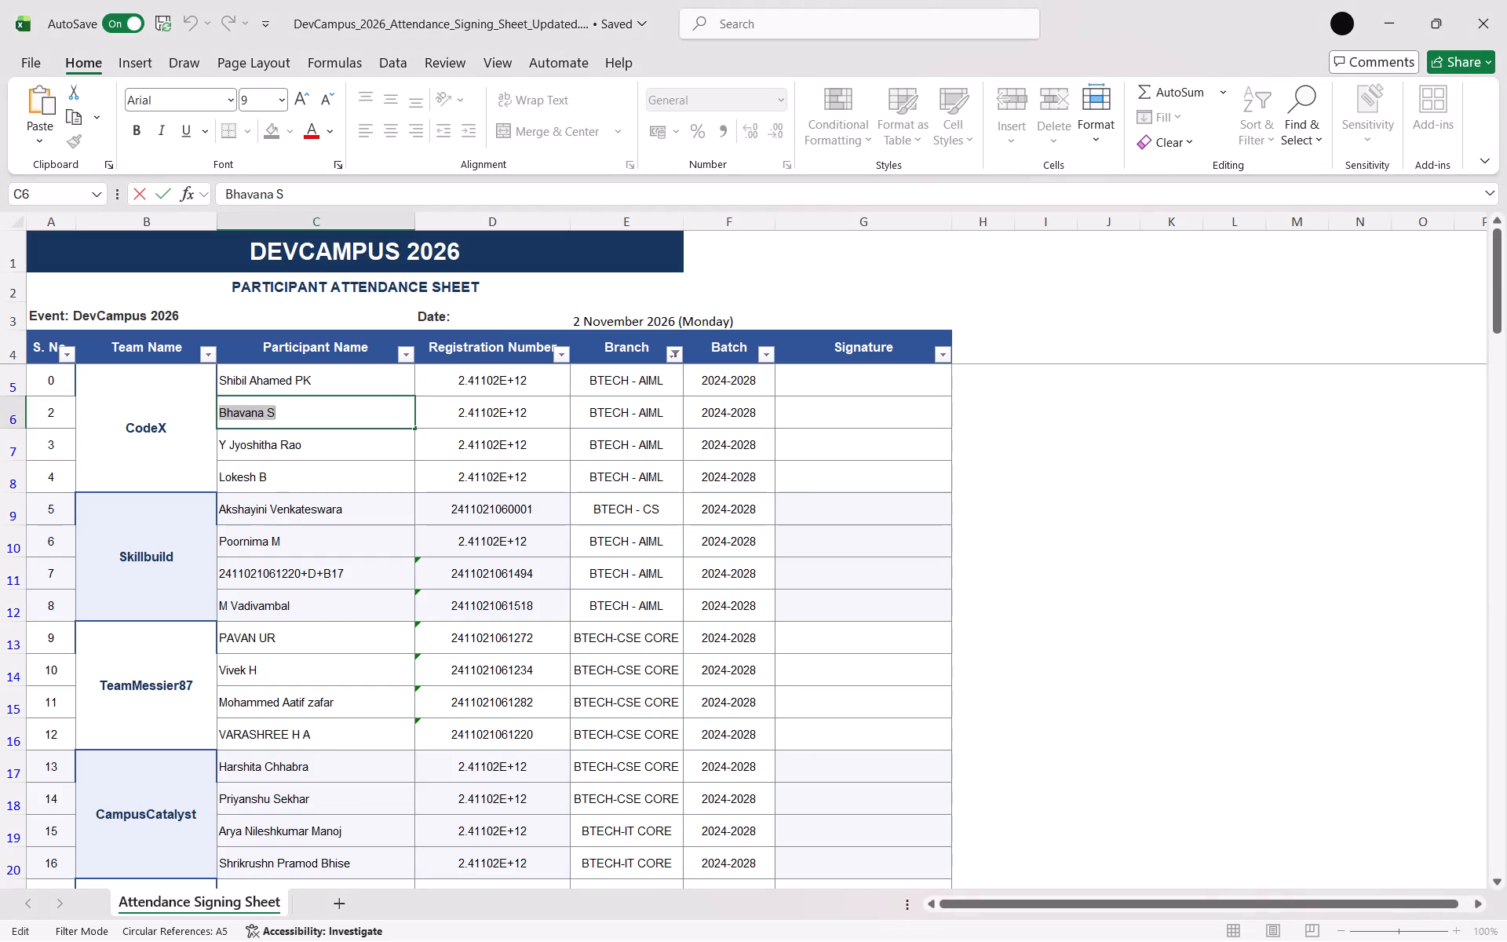
pyautogui.doubleClick(305, 455)
pyautogui.hotkey('ctrl', 'a')
pyautogui.hotkey('ctrl', 'c')
pyautogui.hotkey('alt', 'Tab')
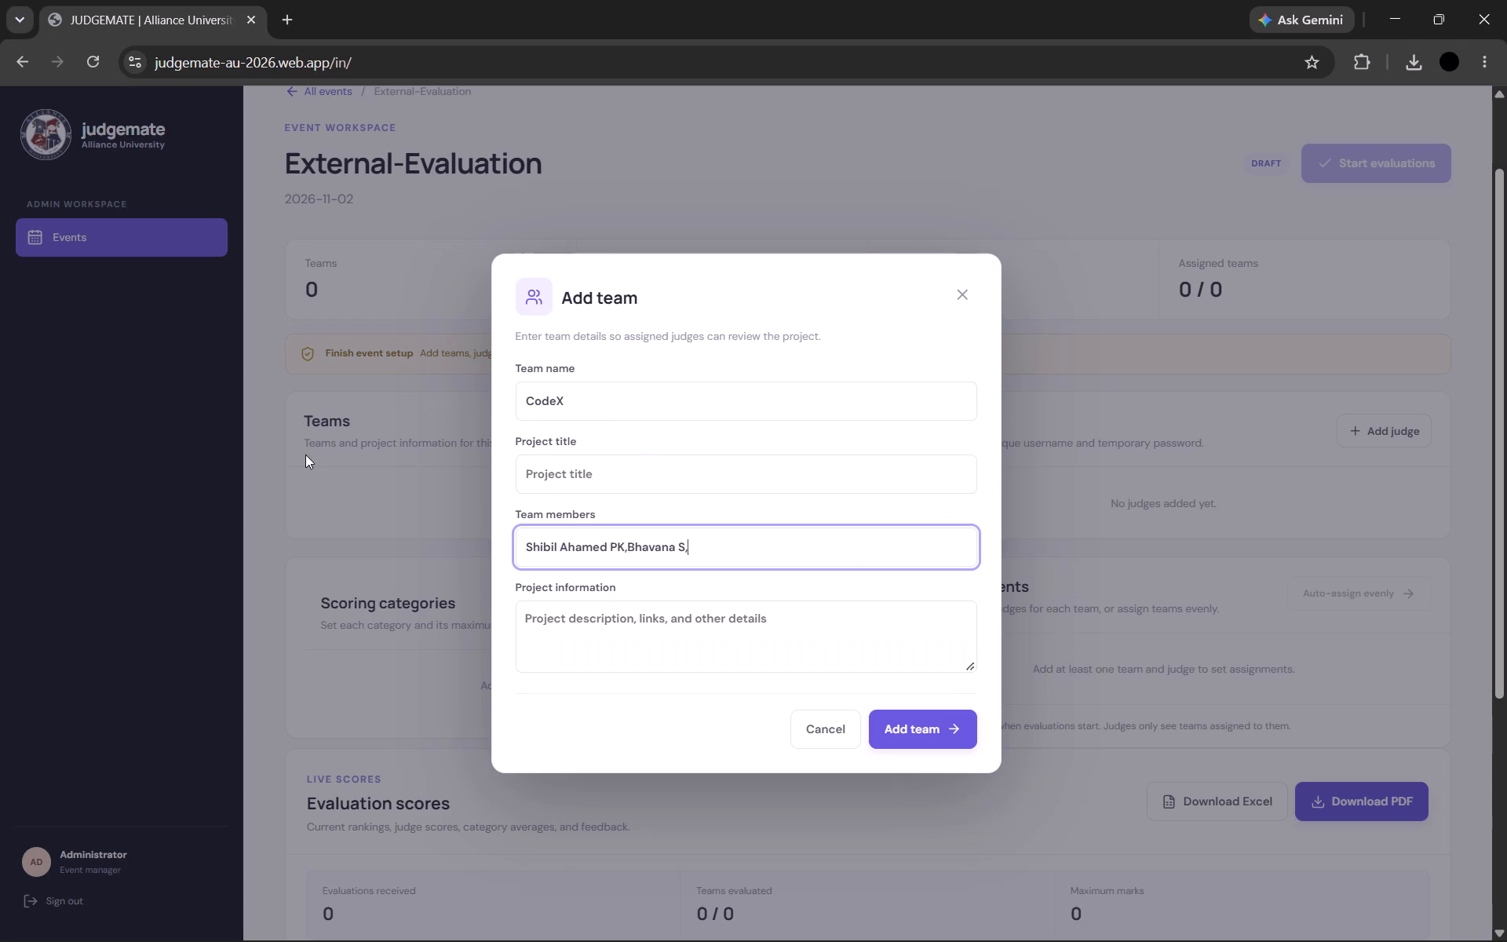
pyautogui.hotkey('ctrl', 'v')
pyautogui.press(',')
pyautogui.hotkey('alt', 'Tab')
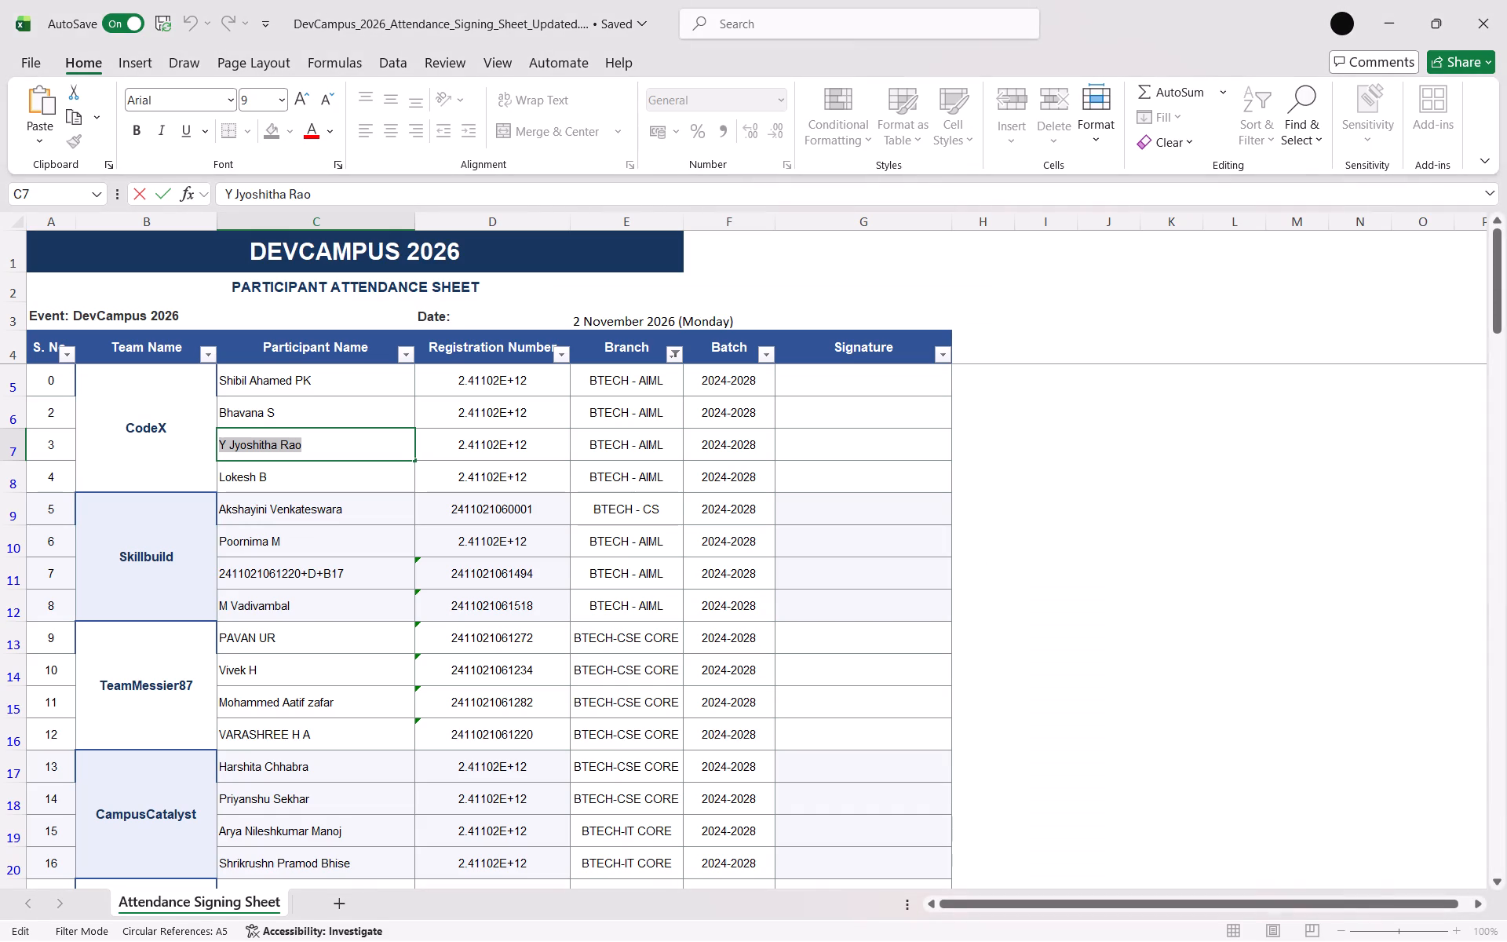
pyautogui.doubleClick(279, 473)
pyautogui.hotkey('ctrl', 'a')
pyautogui.hotkey('ctrl', 'c')
pyautogui.hotkey('alt', 'Tab')
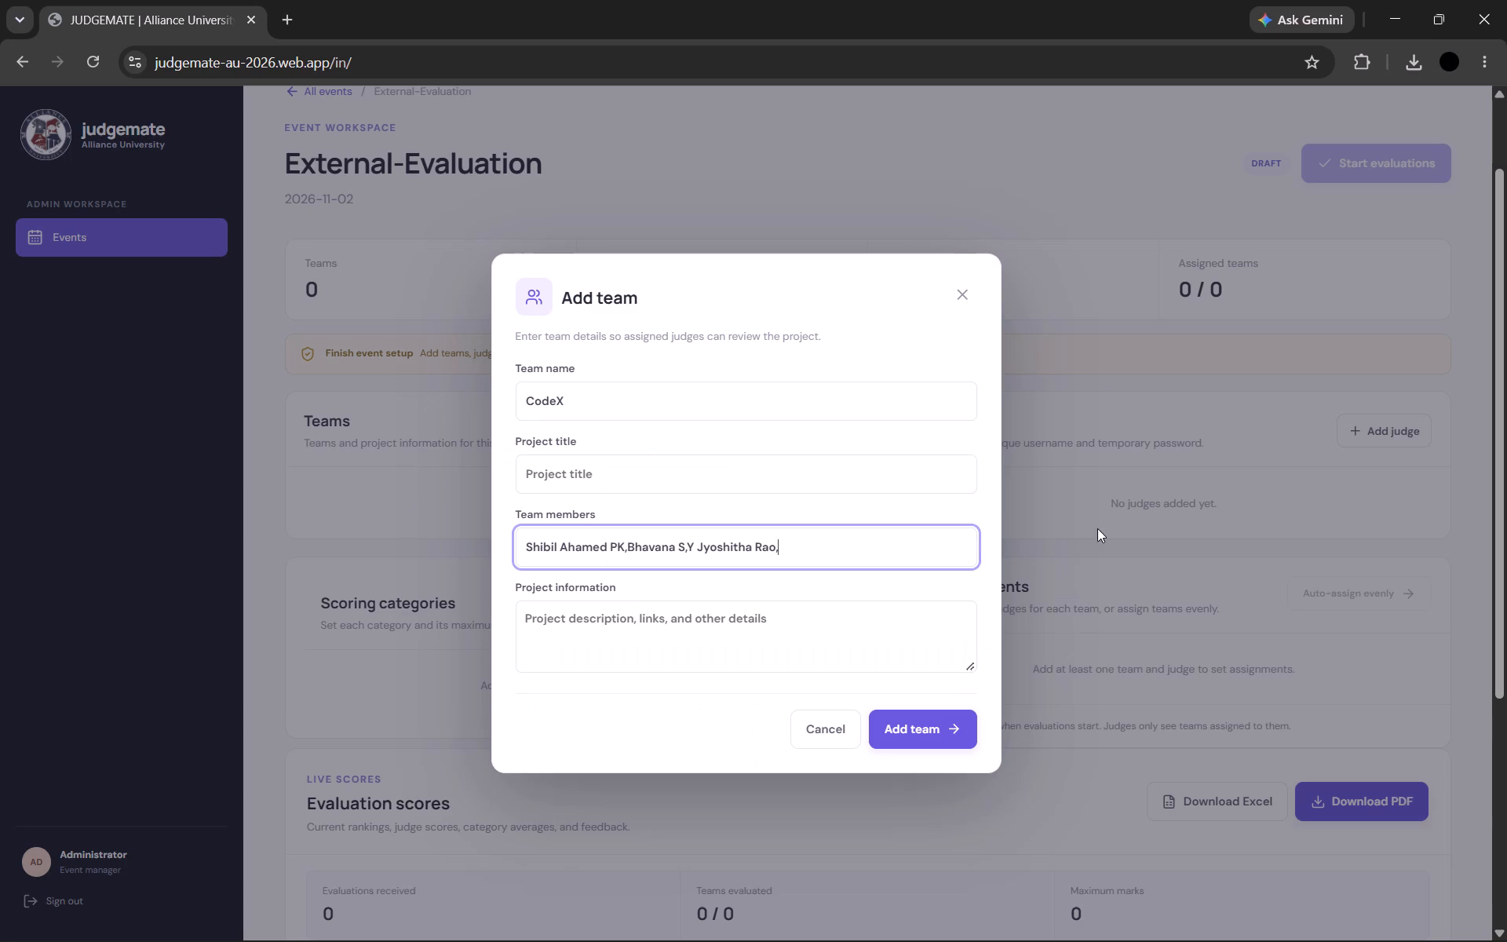
pyautogui.hotkey('ctrl', 'v')
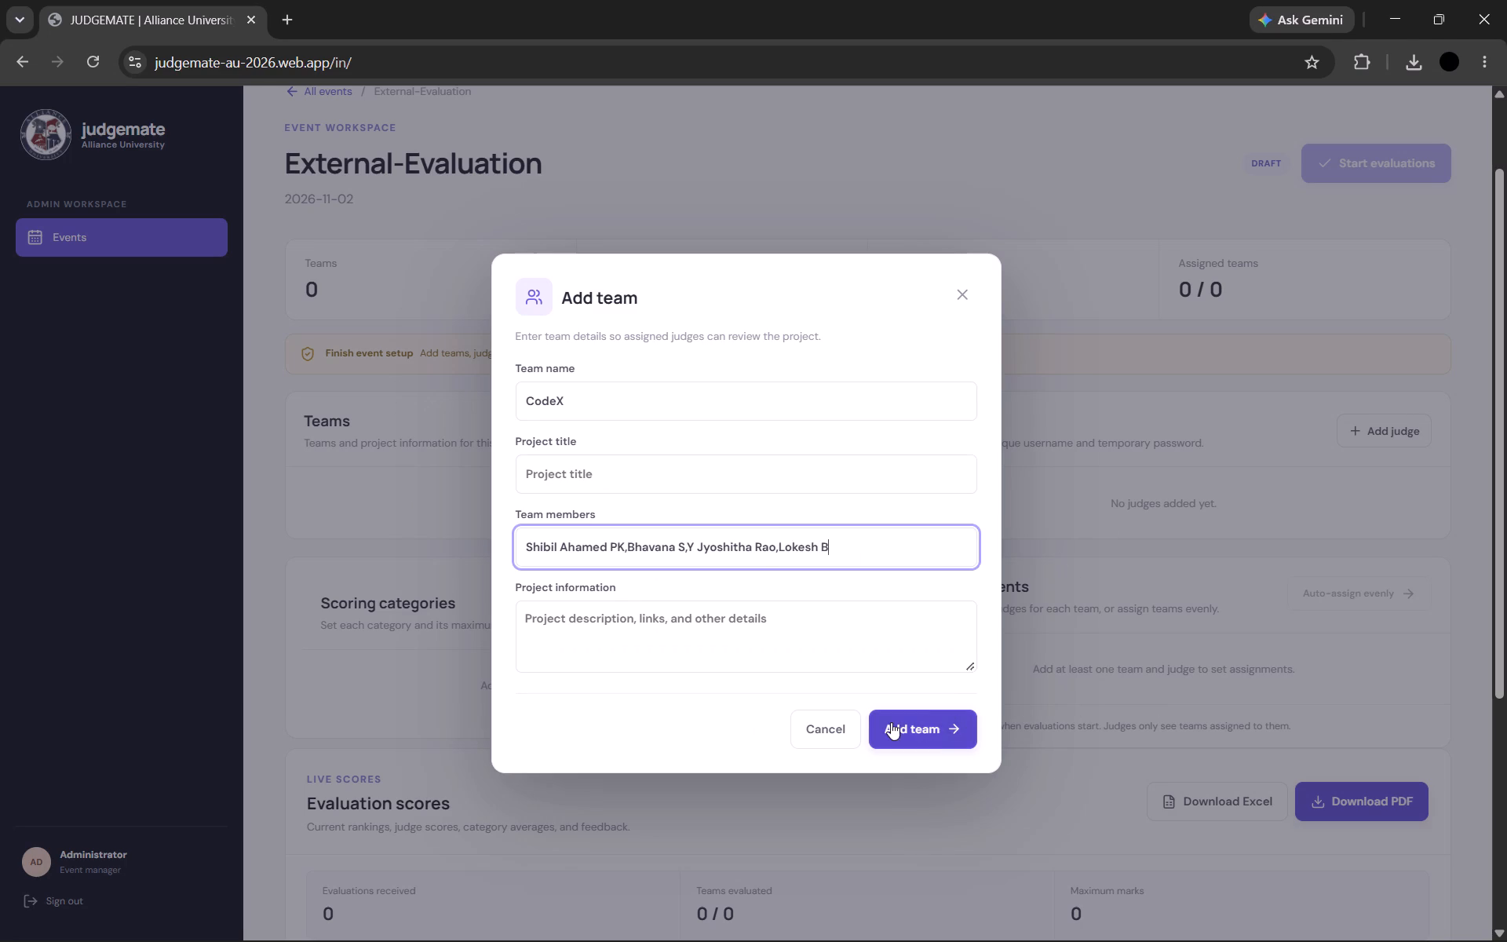
pyautogui.click(891, 722)
# Open the form for adding another team and return to the attendance workbook.
pyautogui.click(799, 423)
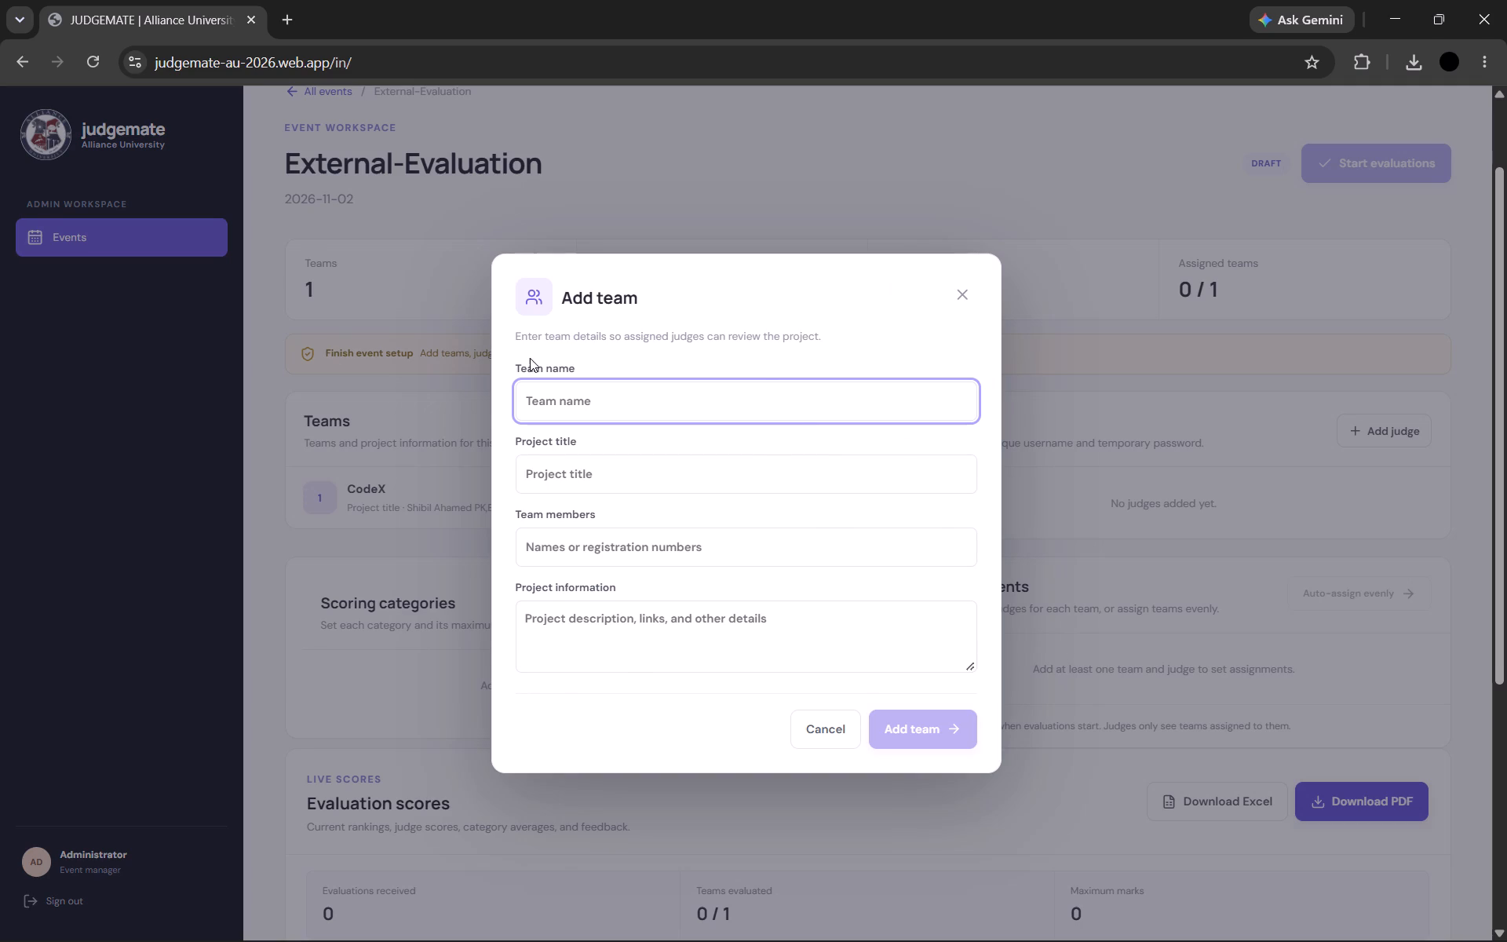
pyautogui.hotkey('alt', 'Tab')
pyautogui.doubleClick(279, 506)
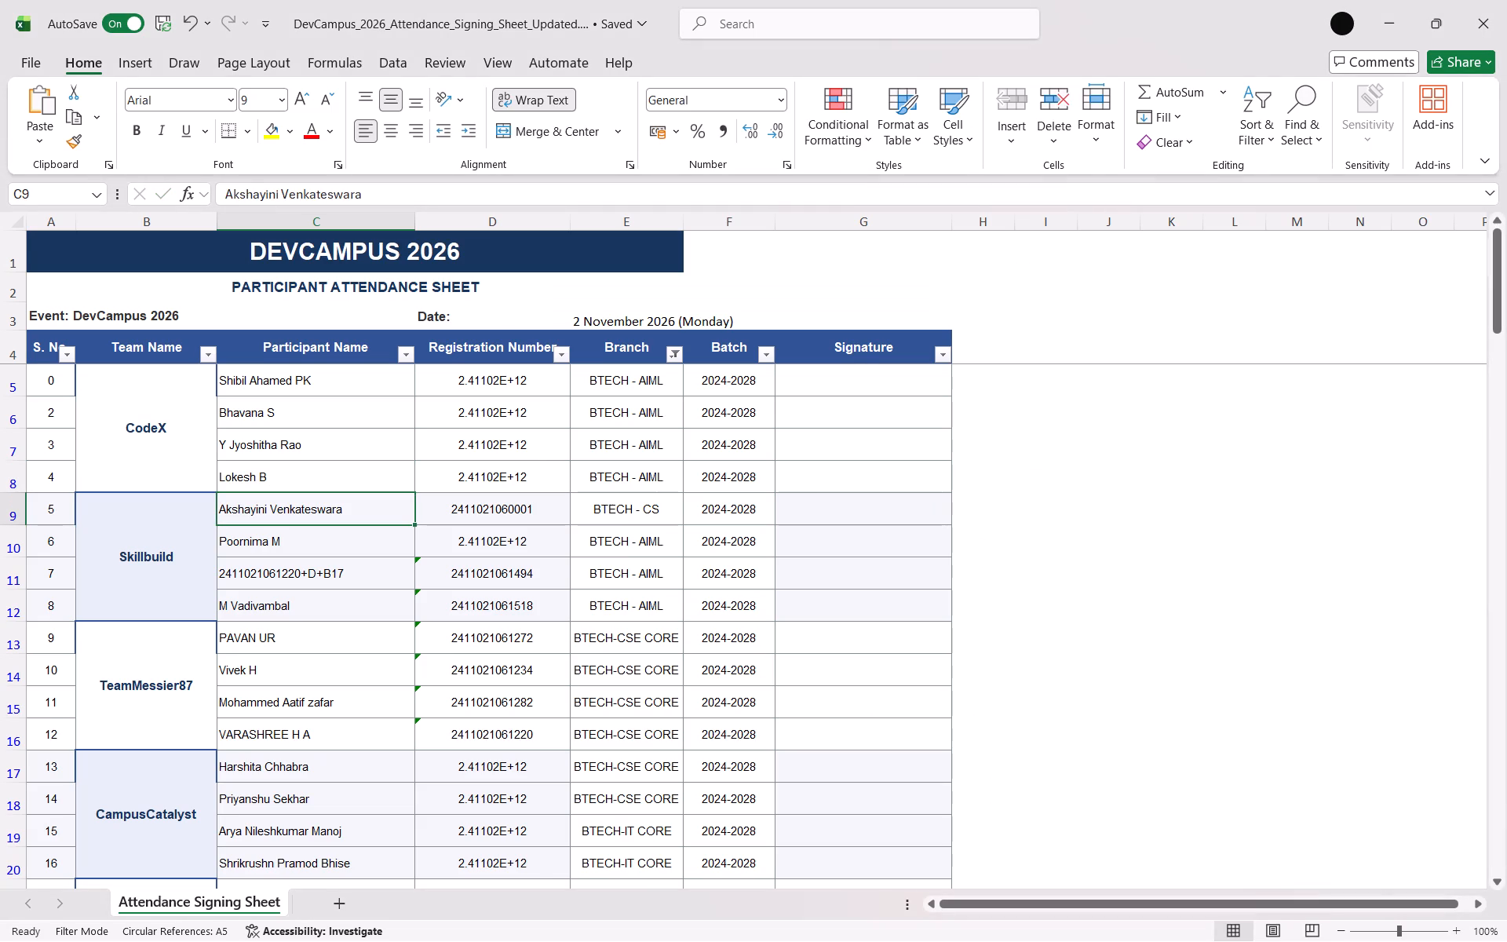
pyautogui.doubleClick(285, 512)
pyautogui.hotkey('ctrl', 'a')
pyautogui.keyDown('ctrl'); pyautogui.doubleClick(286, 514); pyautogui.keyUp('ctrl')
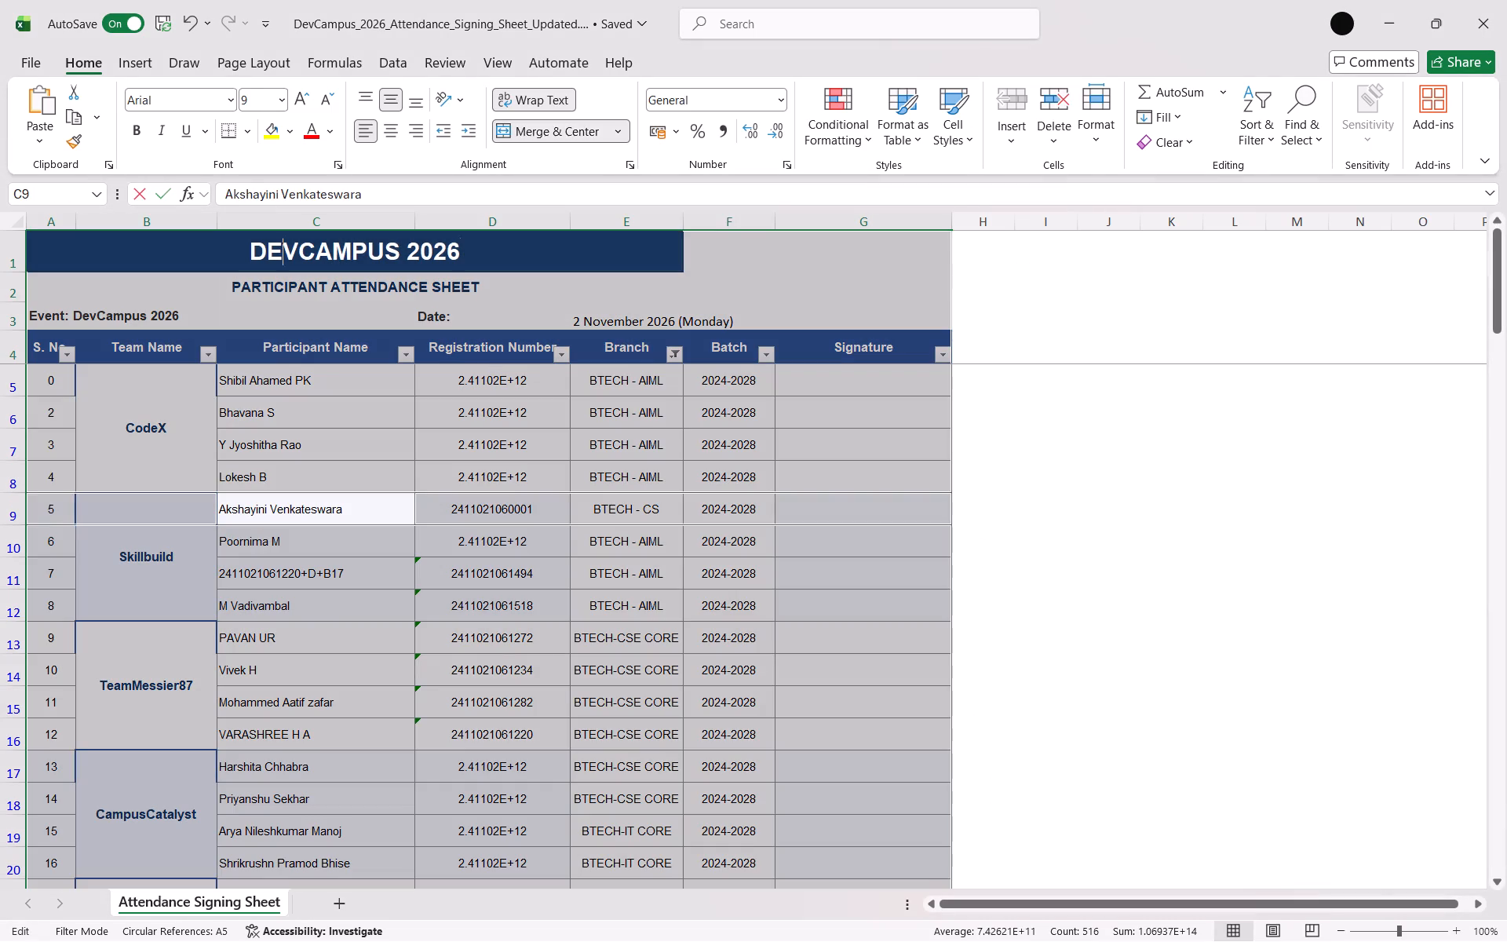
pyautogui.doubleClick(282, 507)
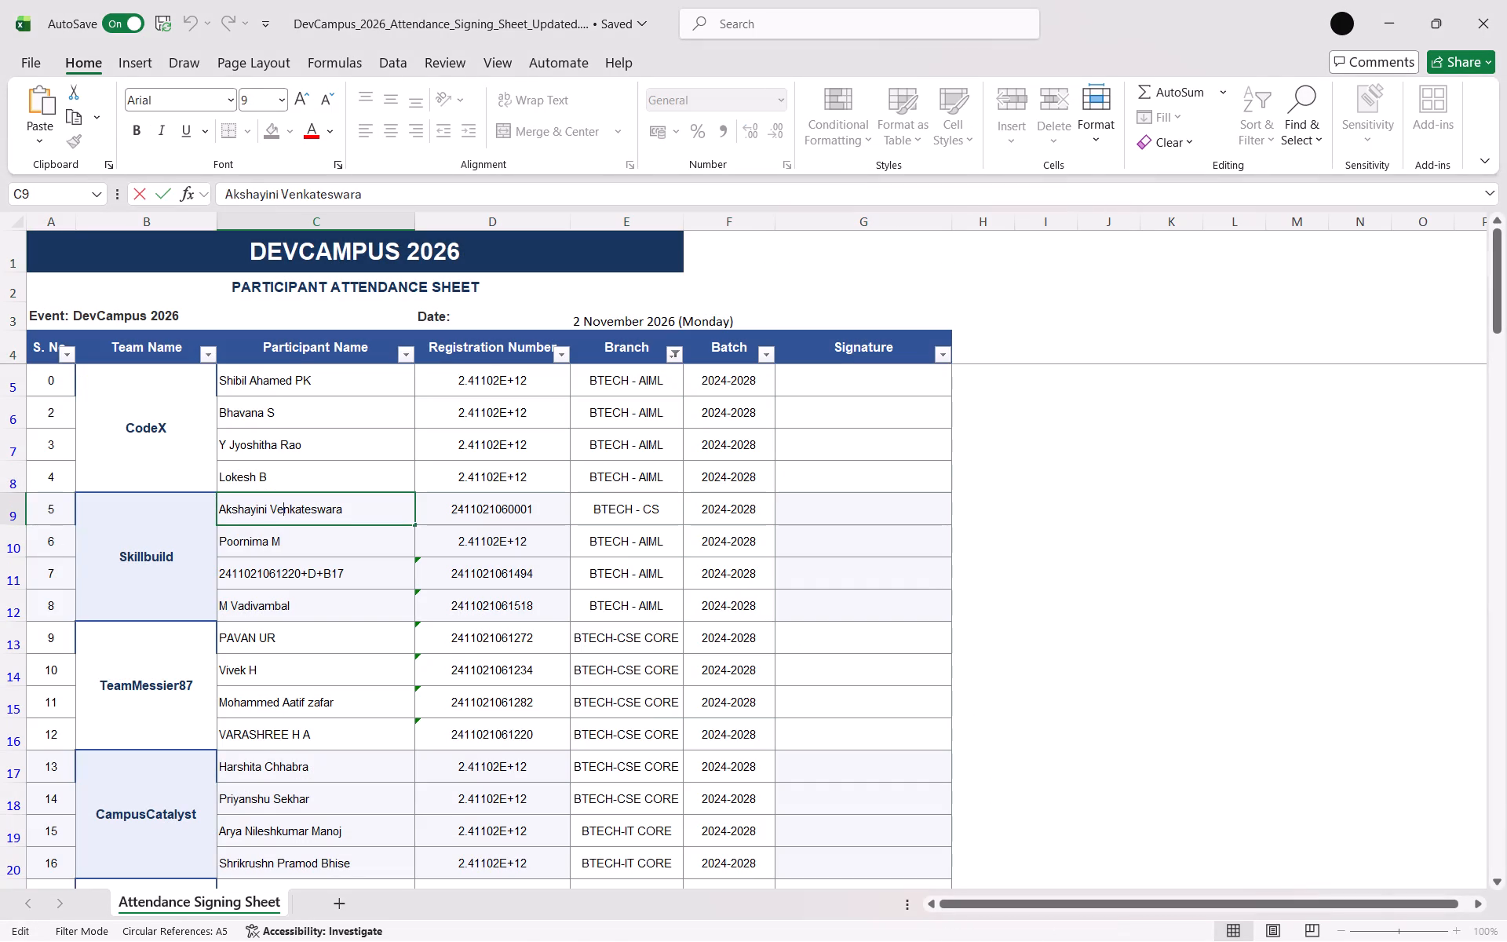
# Copy the team name Skillbuild from the attendance sheet into the new team's name in Judgemate.
pyautogui.doubleClick(119, 550)
pyautogui.hotkey('ctrl', 'a')
pyautogui.hotkey('ctrl', 'c')
pyautogui.hotkey('alt', 'Tab')
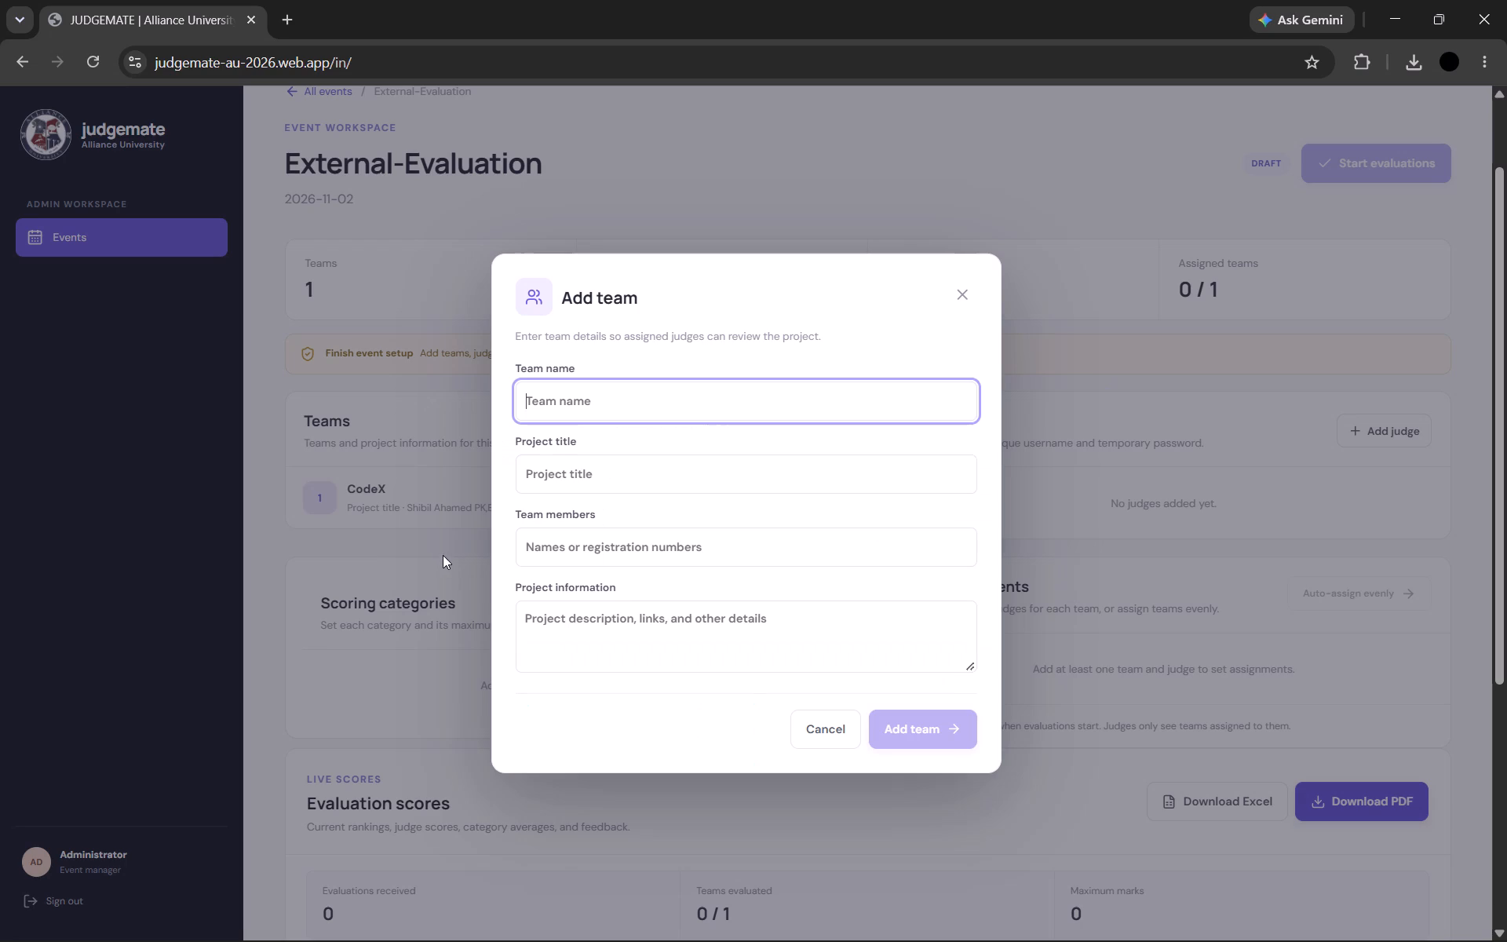
pyautogui.hotkey('ctrl', 'v')
# Copy the first two Skillbuild participants' names from the attendance sheet into the team members, each followed by a comma.
pyautogui.hotkey('alt', 'Tab')
pyautogui.doubleClick(365, 517)
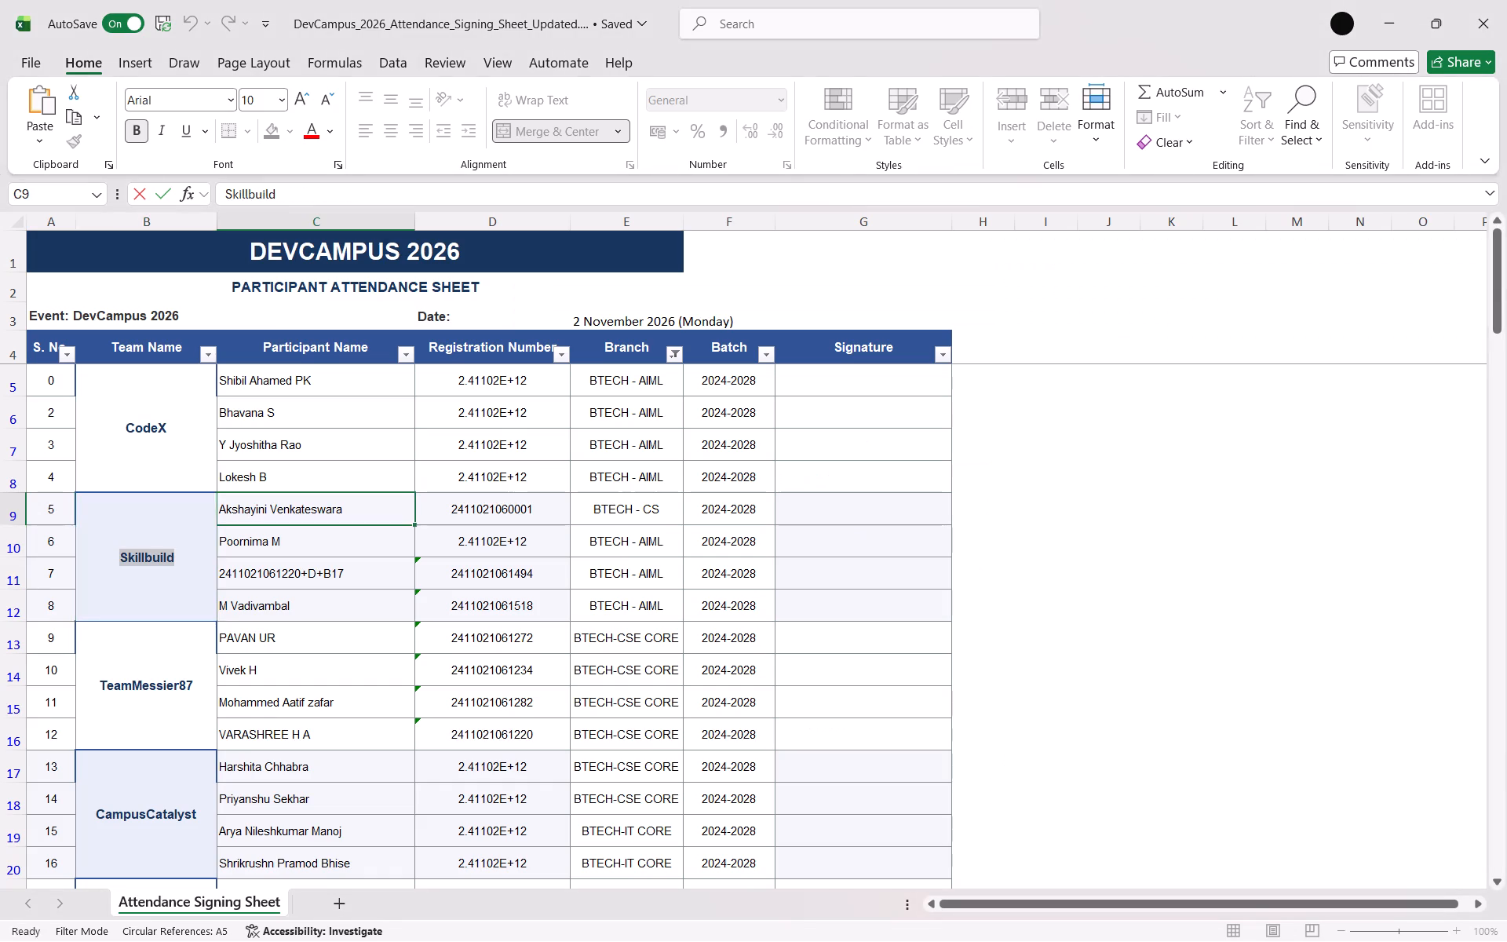
pyautogui.hotkey('ctrl', 'a')
pyautogui.hotkey('ctrl', 'c')
pyautogui.hotkey('alt', 'Tab')
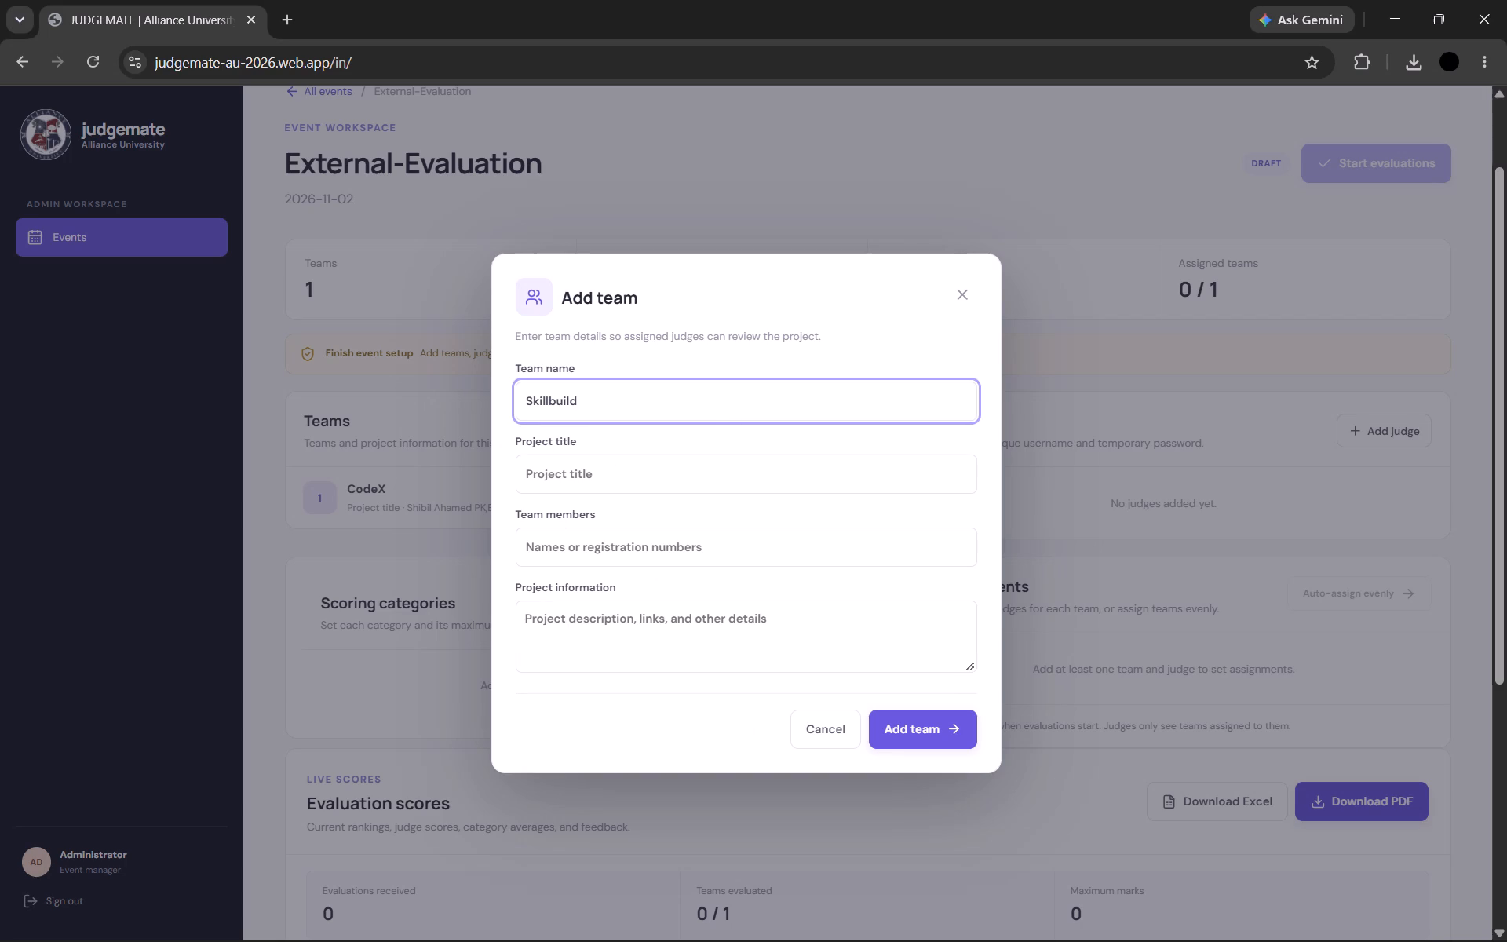
pyautogui.click(577, 549)
pyautogui.hotkey('ctrl', 'v')
pyautogui.press(',')
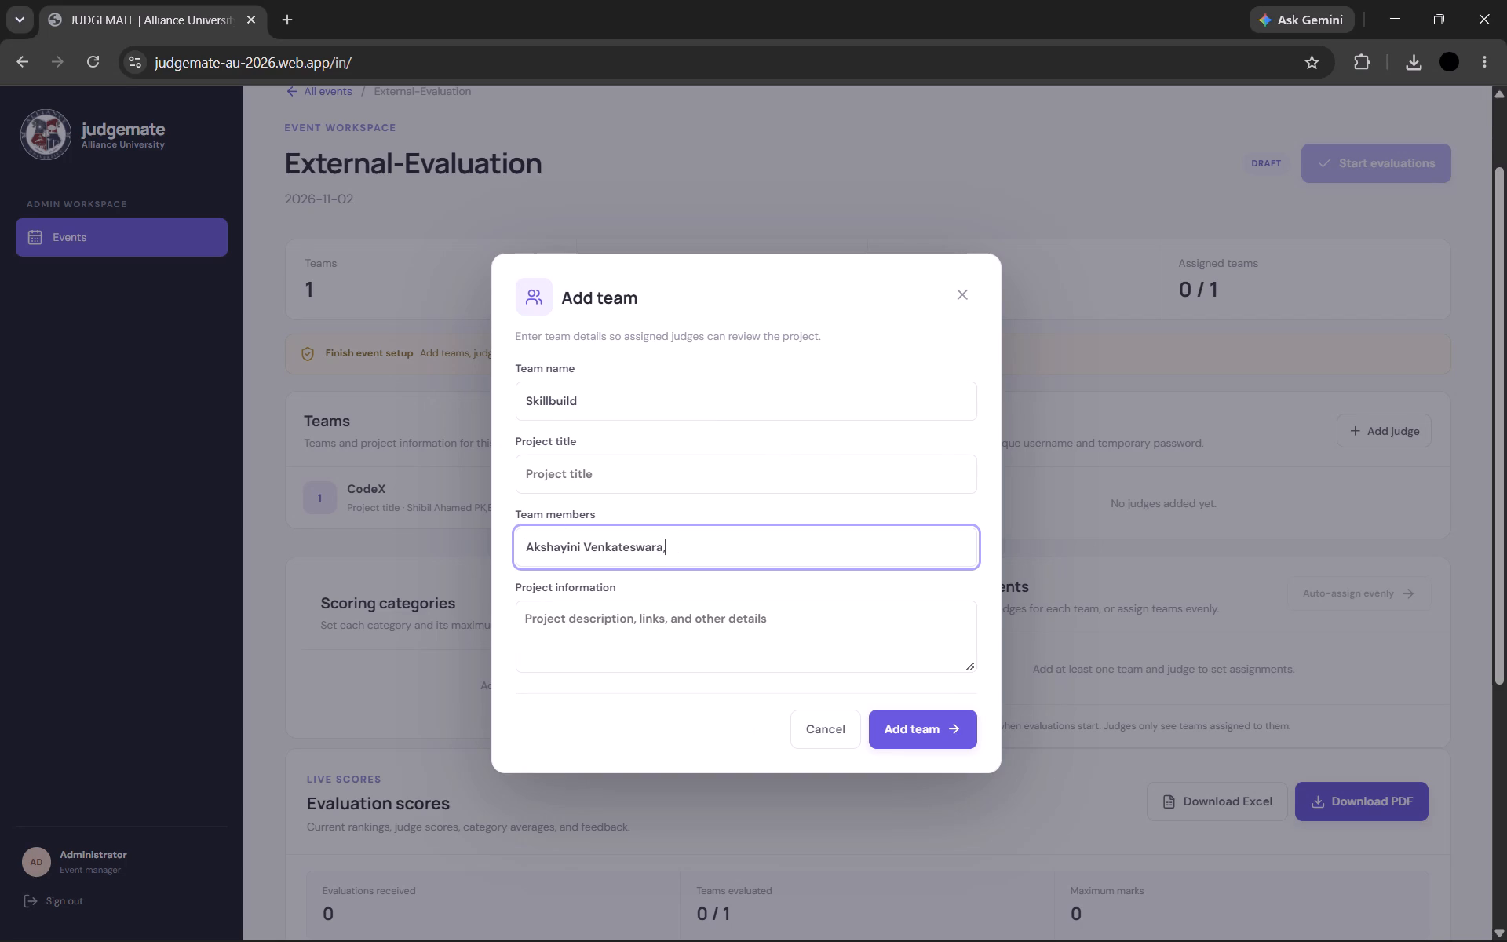
pyautogui.hotkey('alt', 'Tab')
pyautogui.doubleClick(331, 549)
pyautogui.hotkey('ctrl', 'a')
pyautogui.hotkey('ctrl', 'c')
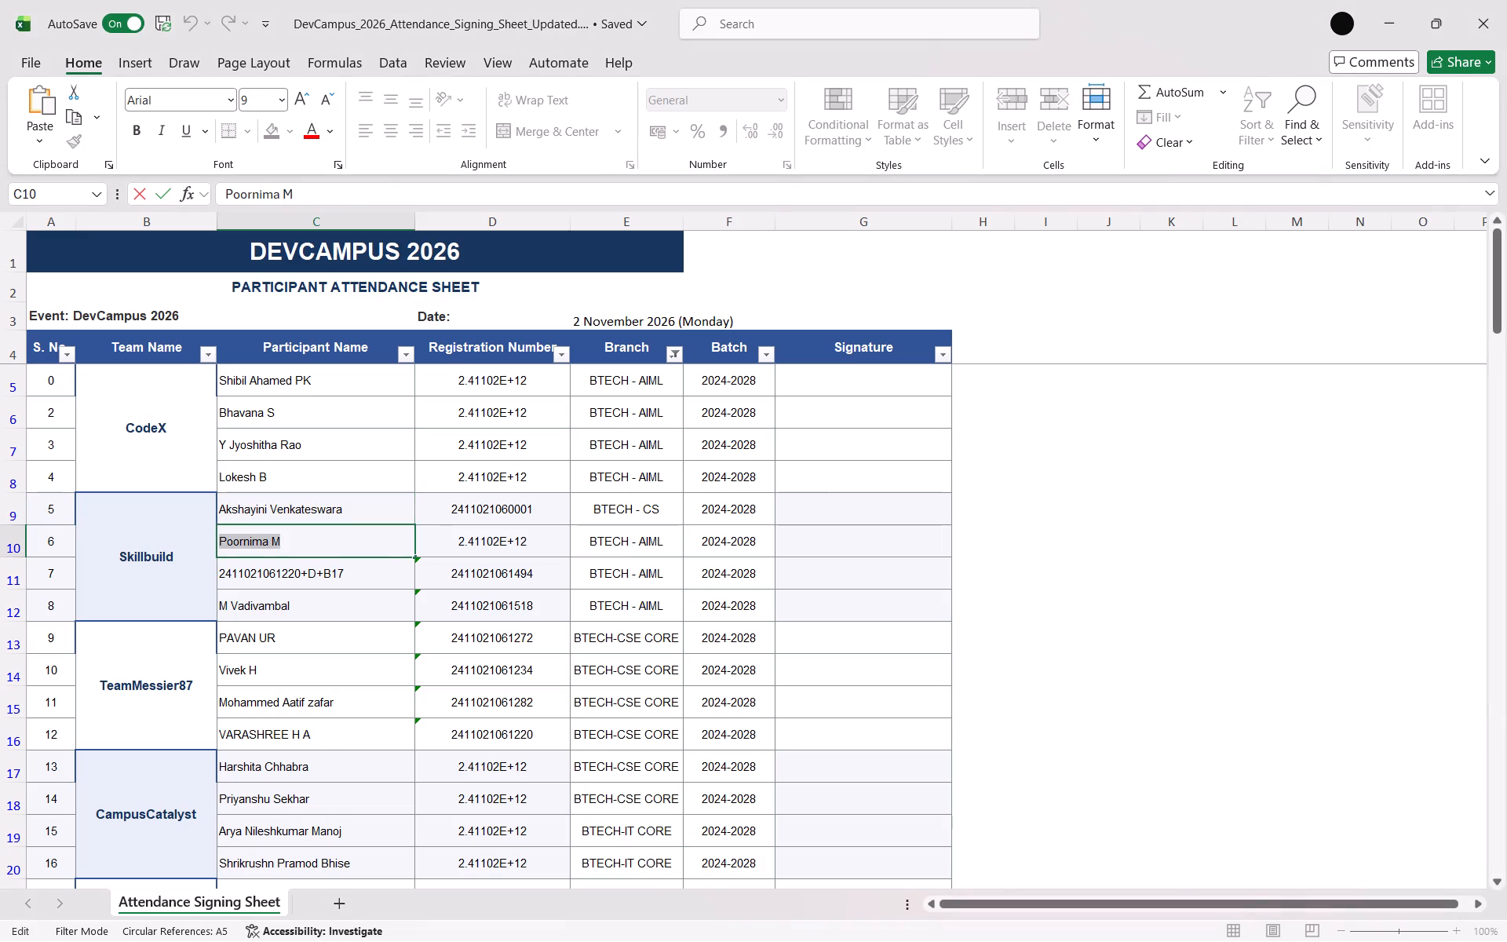
pyautogui.hotkey('alt', 'Tab')
pyautogui.hotkey('ctrl', 'v')
pyautogui.press(',')
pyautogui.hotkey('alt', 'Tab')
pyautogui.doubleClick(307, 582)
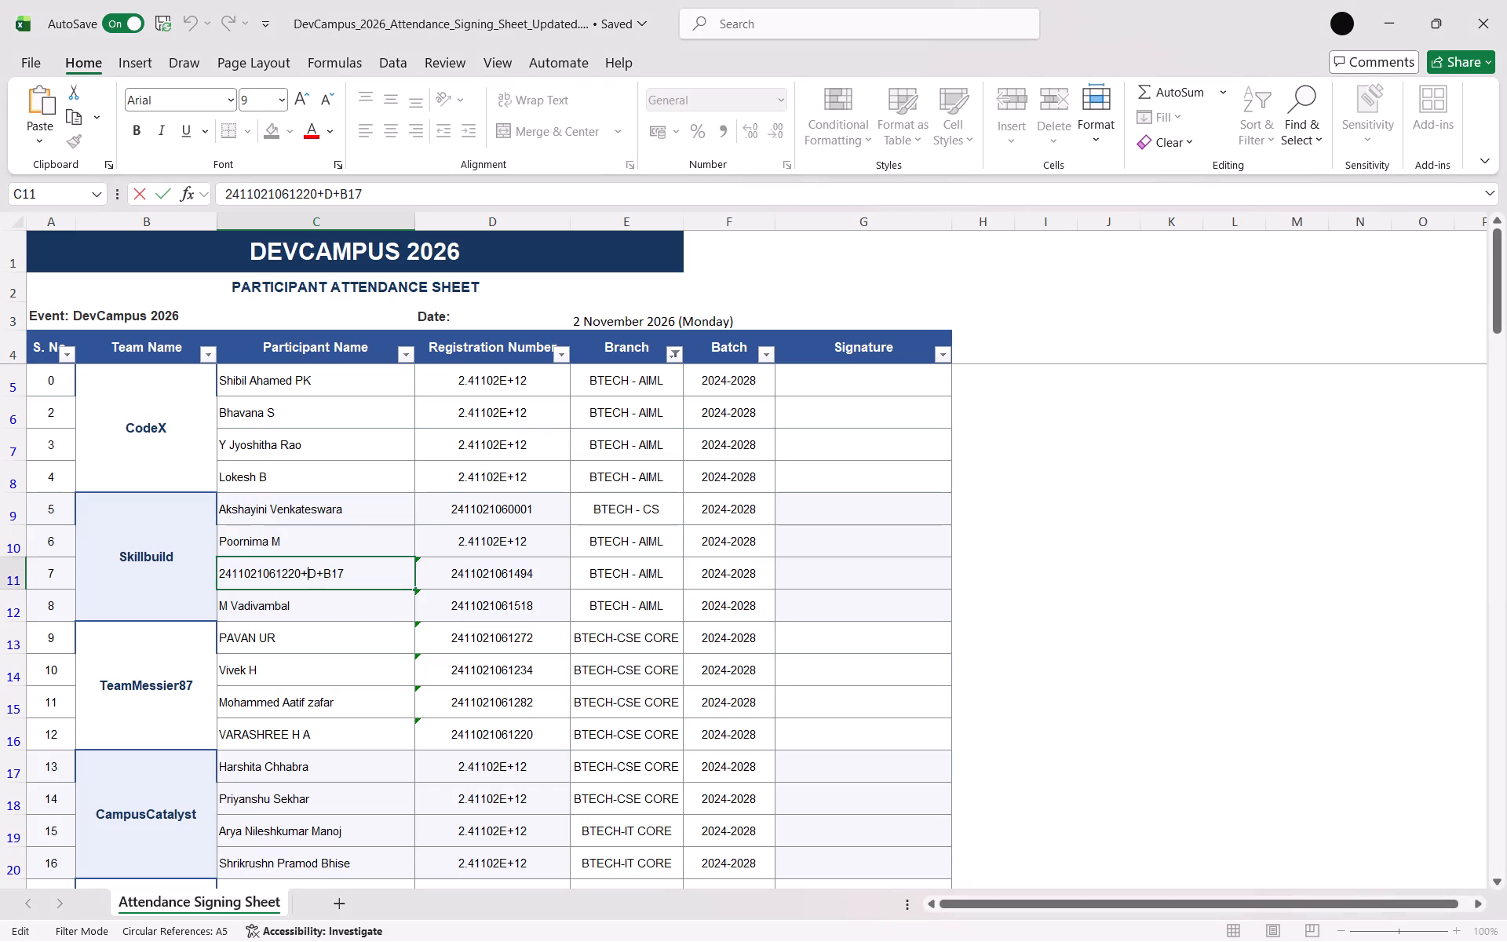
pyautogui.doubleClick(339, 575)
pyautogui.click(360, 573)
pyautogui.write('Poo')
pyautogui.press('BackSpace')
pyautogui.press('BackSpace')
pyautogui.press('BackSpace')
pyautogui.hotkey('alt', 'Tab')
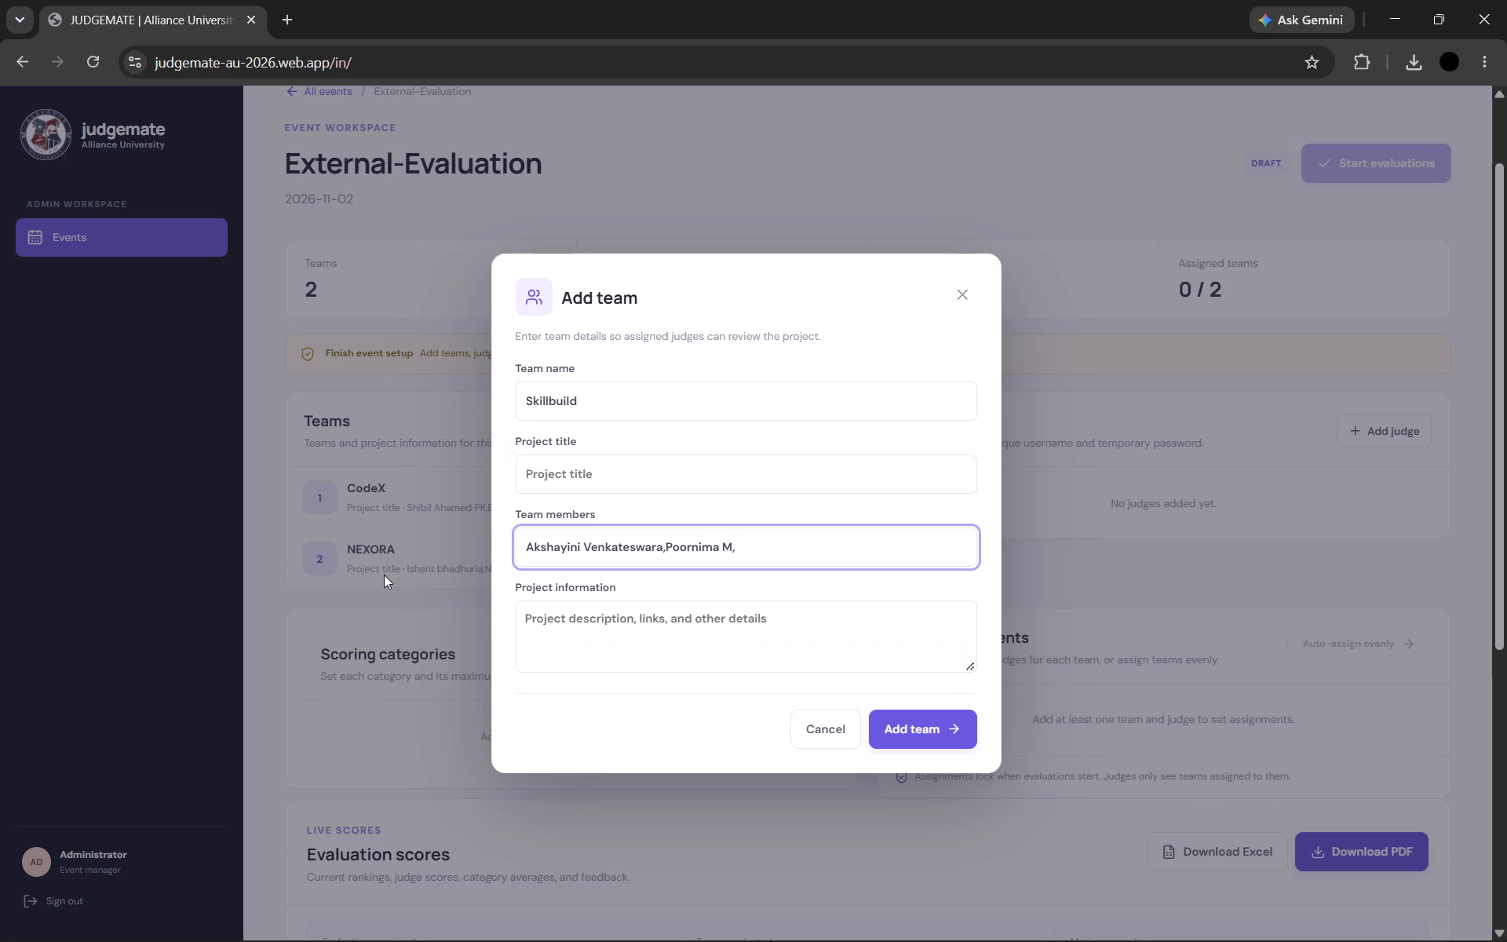
# Enter the third Skillbuild member's name manually in the team members, followed by a comma.
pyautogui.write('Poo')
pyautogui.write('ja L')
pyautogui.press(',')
# Append the fourth Skillbuild participant's name from the attendance sheet to the team members and add the team to the event.
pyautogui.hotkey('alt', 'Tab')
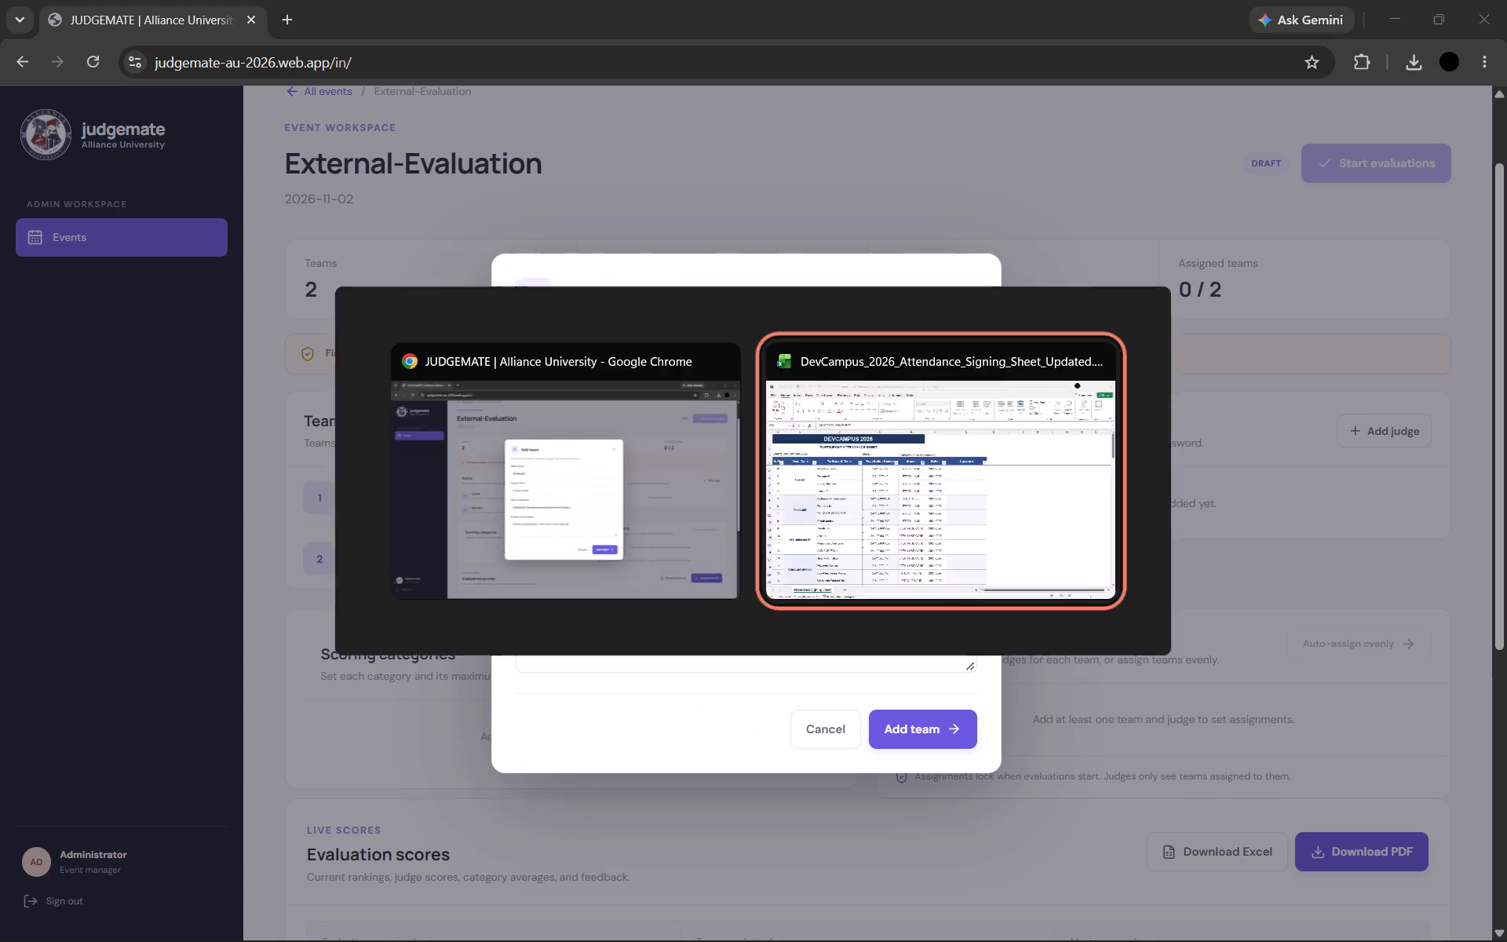
pyautogui.doubleClick(356, 619)
pyautogui.scroll(8, 349, 589)
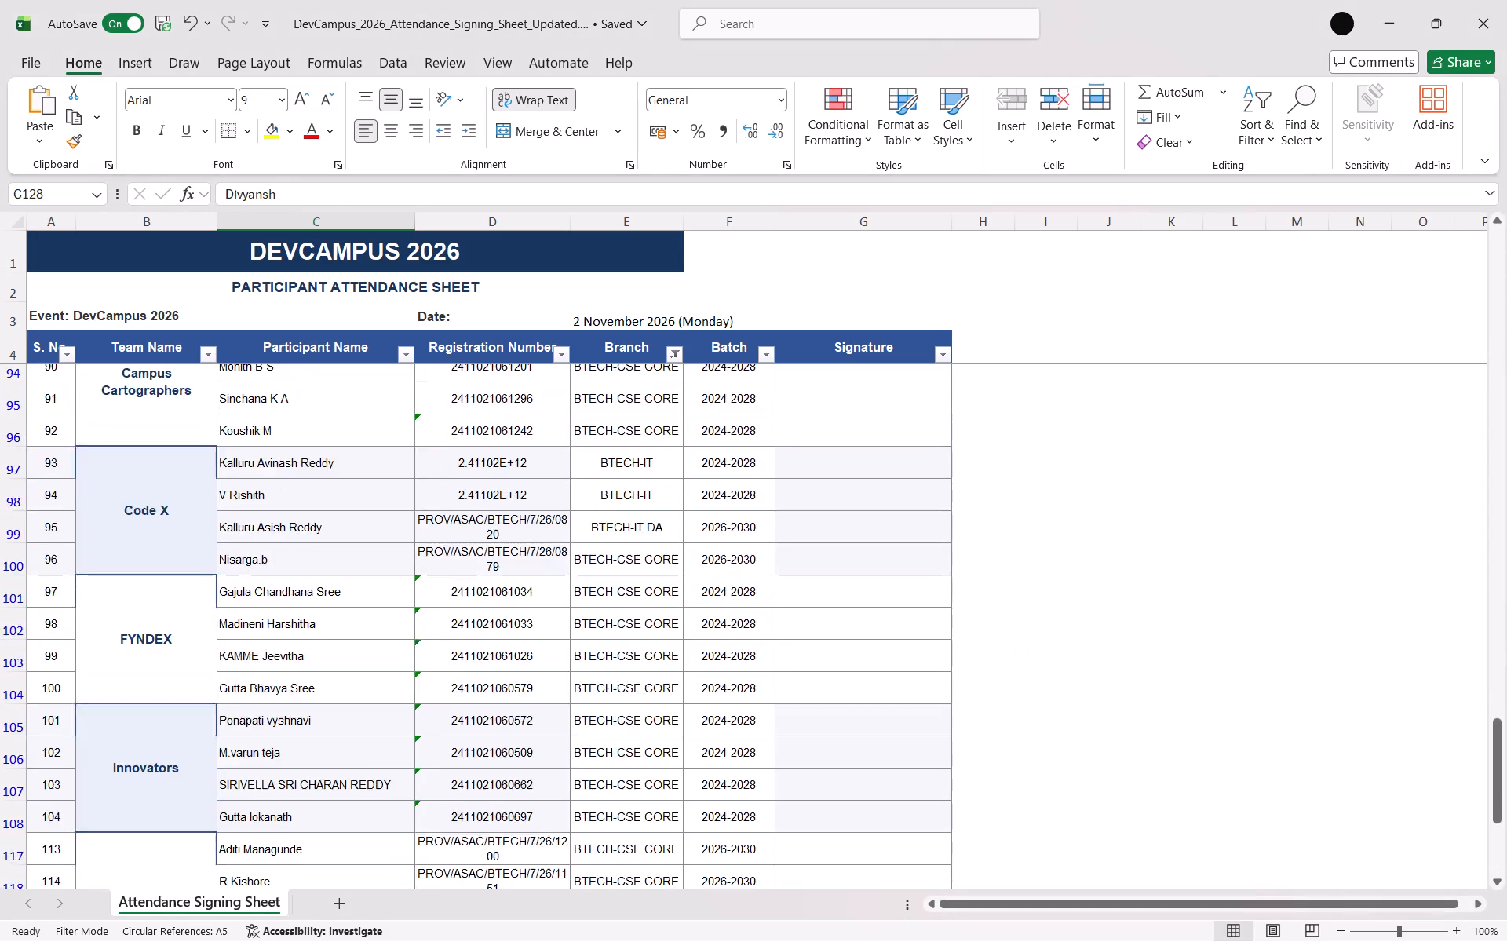
pyautogui.scroll(20, 341, 581)
pyautogui.scroll(8, 341, 581)
pyautogui.scroll(20, 333, 546)
pyautogui.scroll(3, 333, 546)
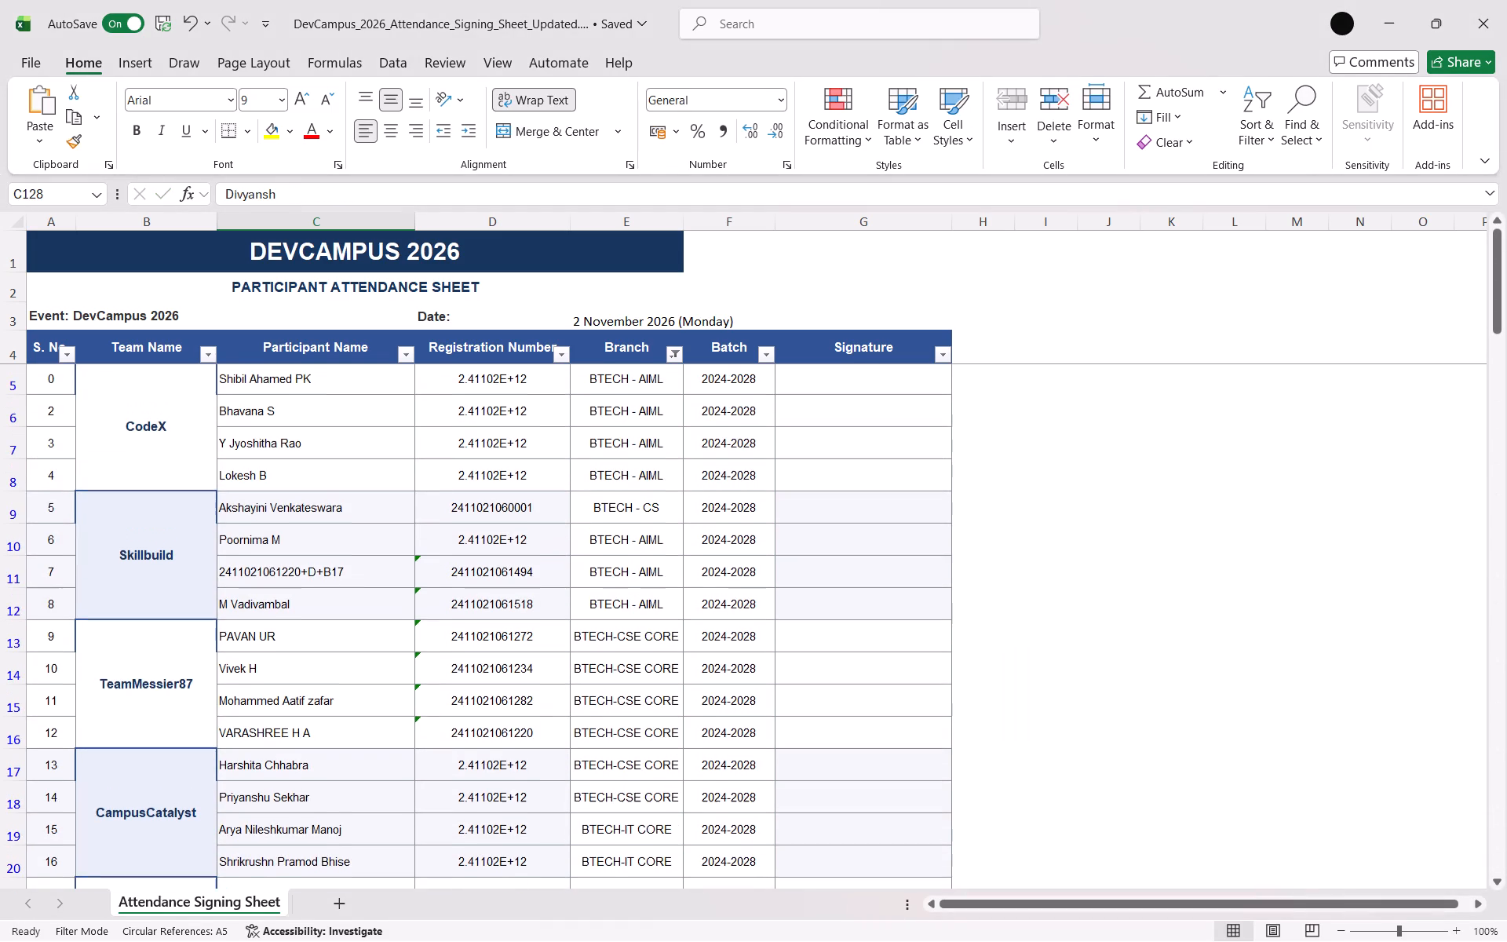
pyautogui.doubleClick(309, 604)
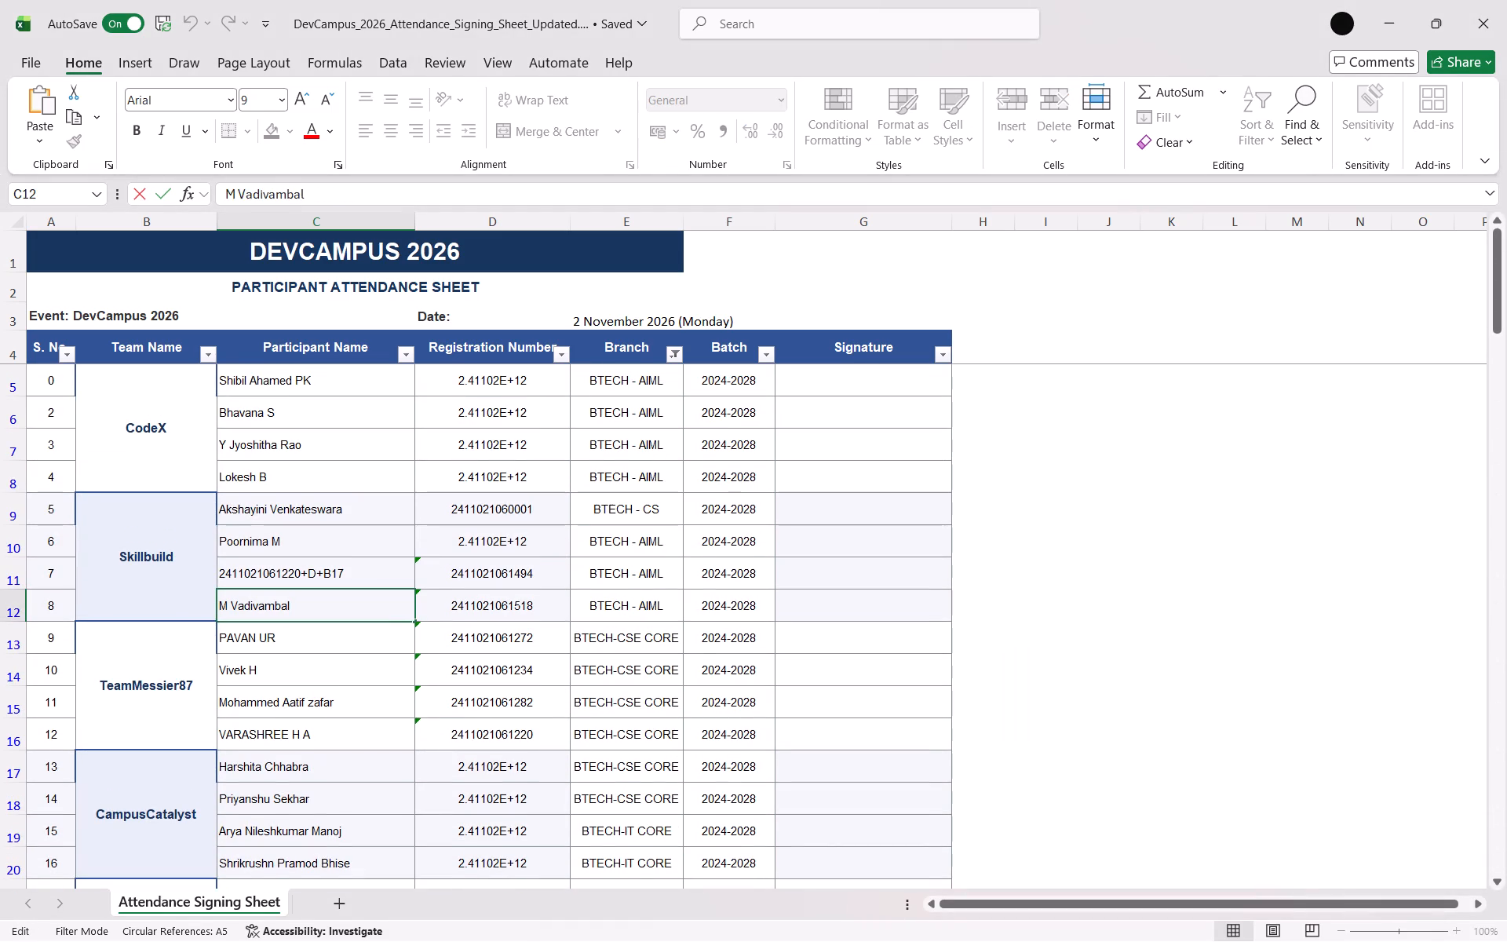
pyautogui.hotkey('ctrl', 'a')
pyautogui.hotkey('ctrl', 'c')
pyautogui.hotkey('alt', 'Tab')
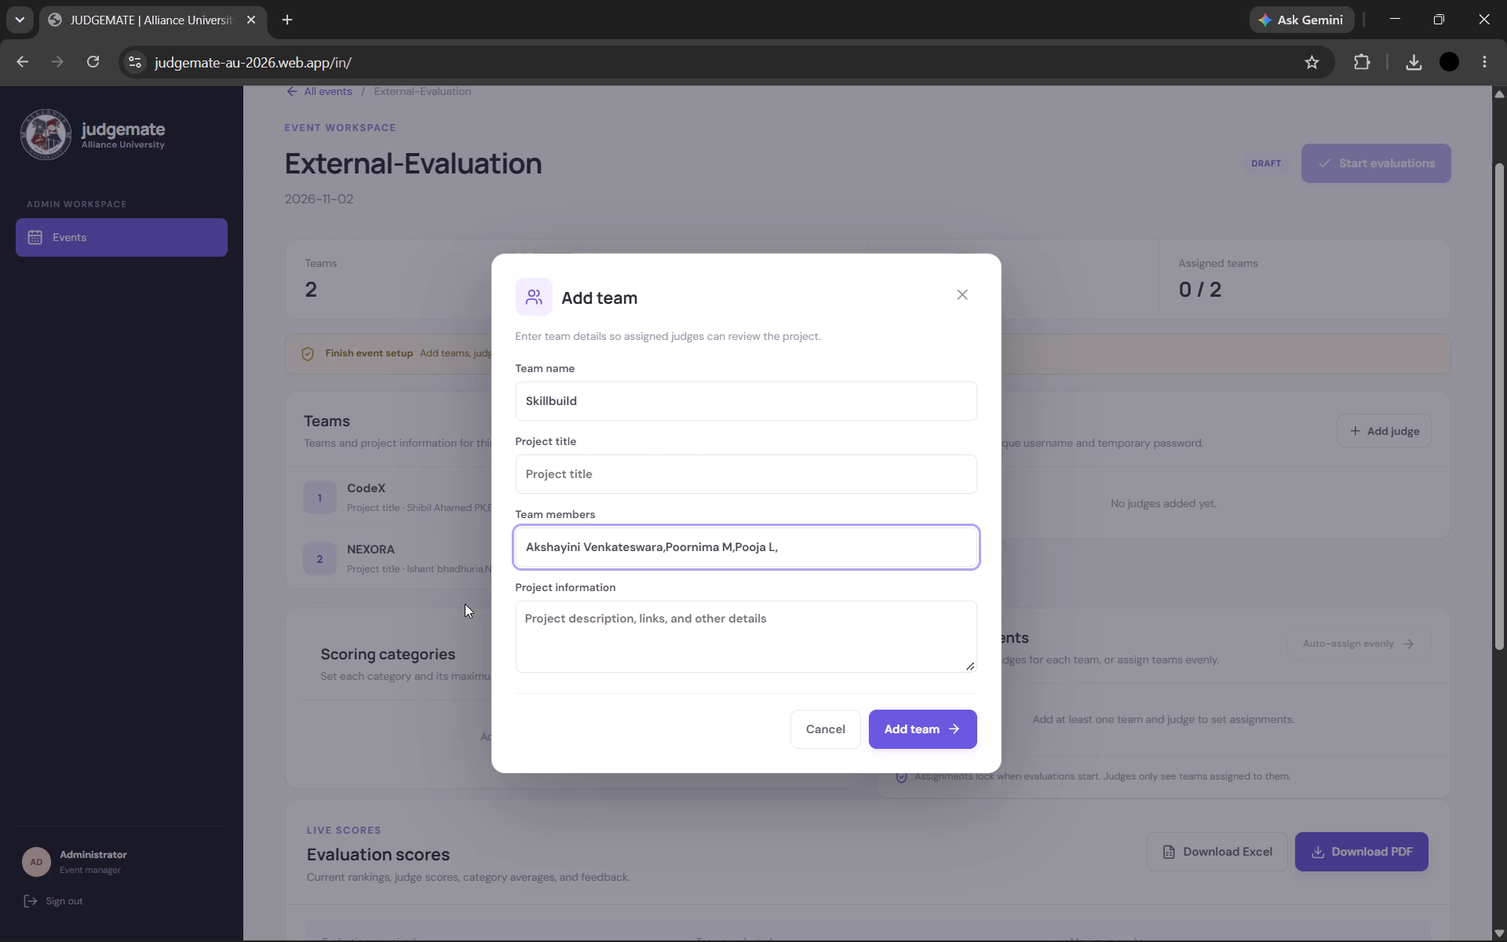
pyautogui.hotkey('ctrl', 'v')
pyautogui.click(908, 725)
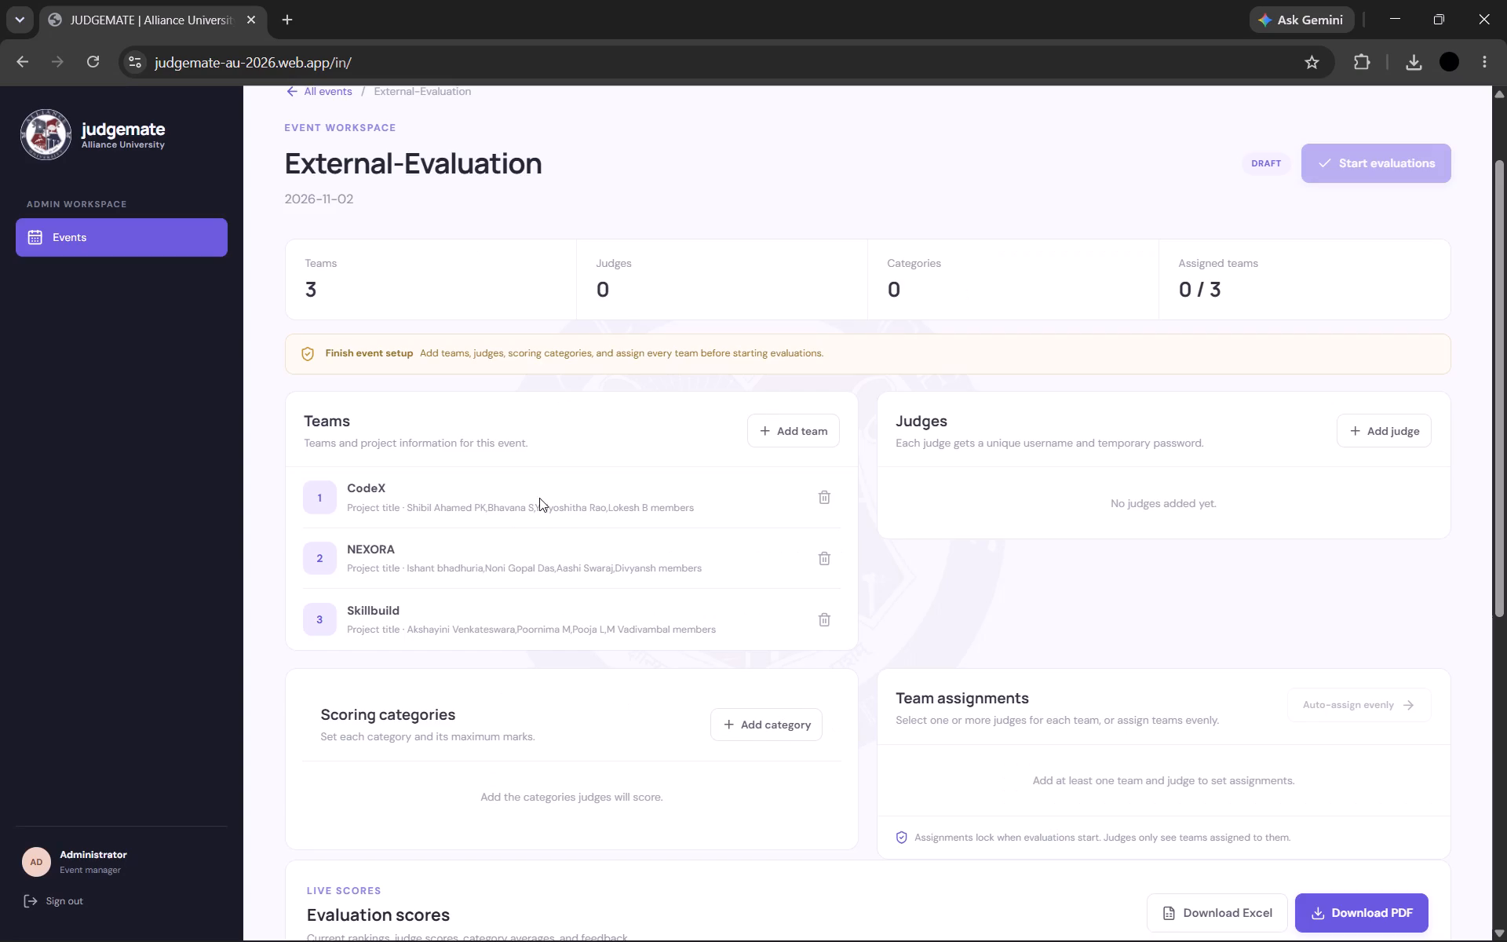
# Start another new team in Judgemate and copy the team name TeamMessier87 into it from the attendance sheet.
pyautogui.click(813, 417)
pyautogui.hotkey('alt', 'Tab')
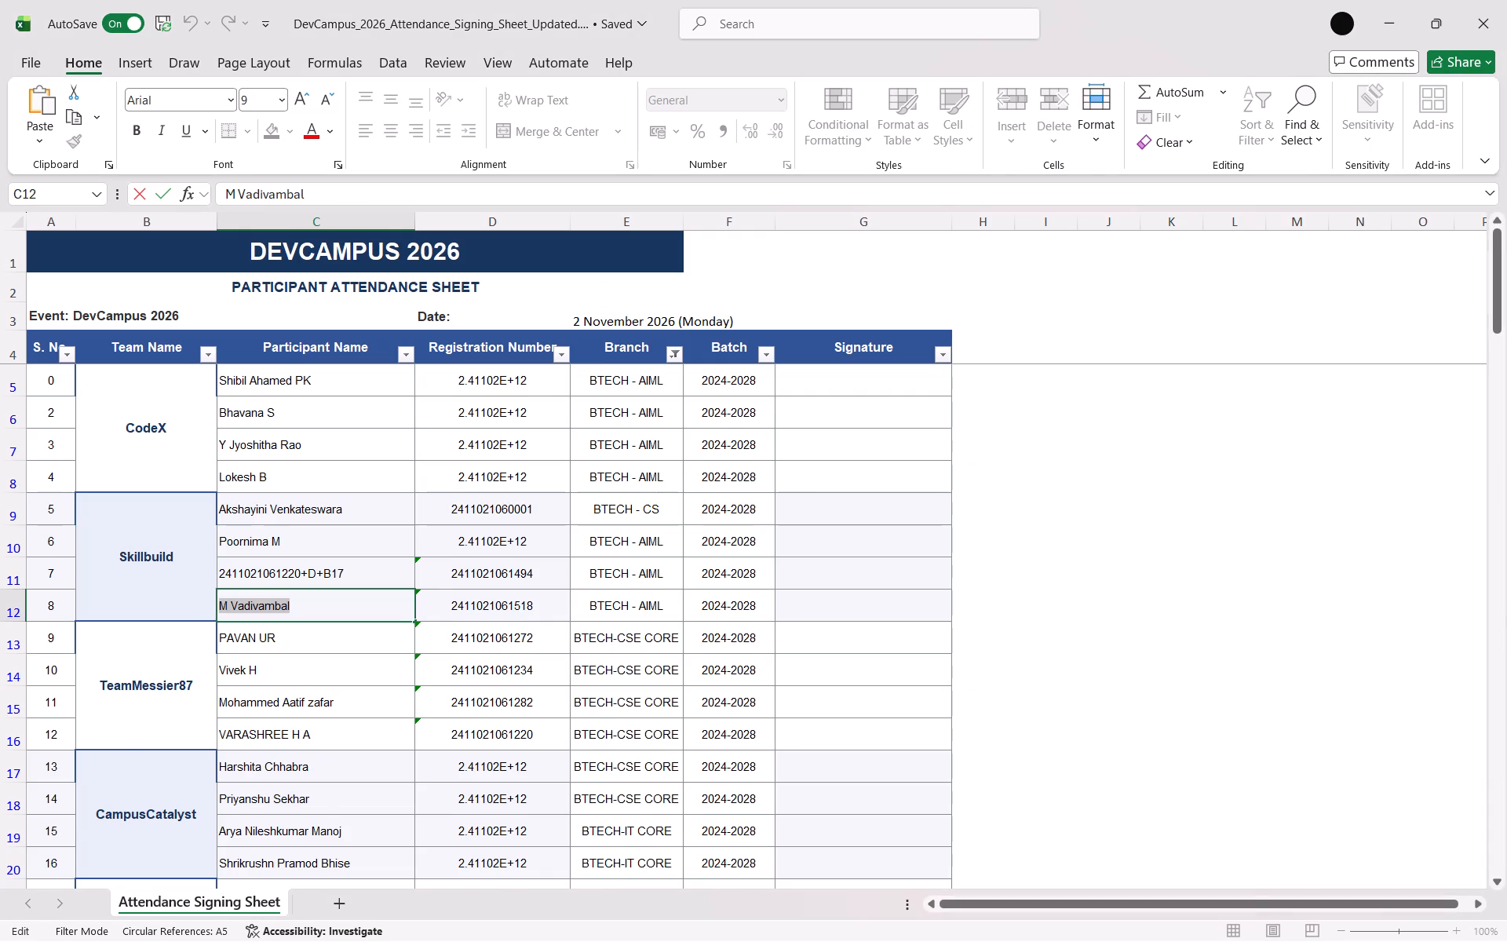
pyautogui.scroll(-1, 201, 542)
pyautogui.doubleClick(162, 636)
pyautogui.hotkey('ctrl', 'a')
pyautogui.hotkey('ctrl', 'c')
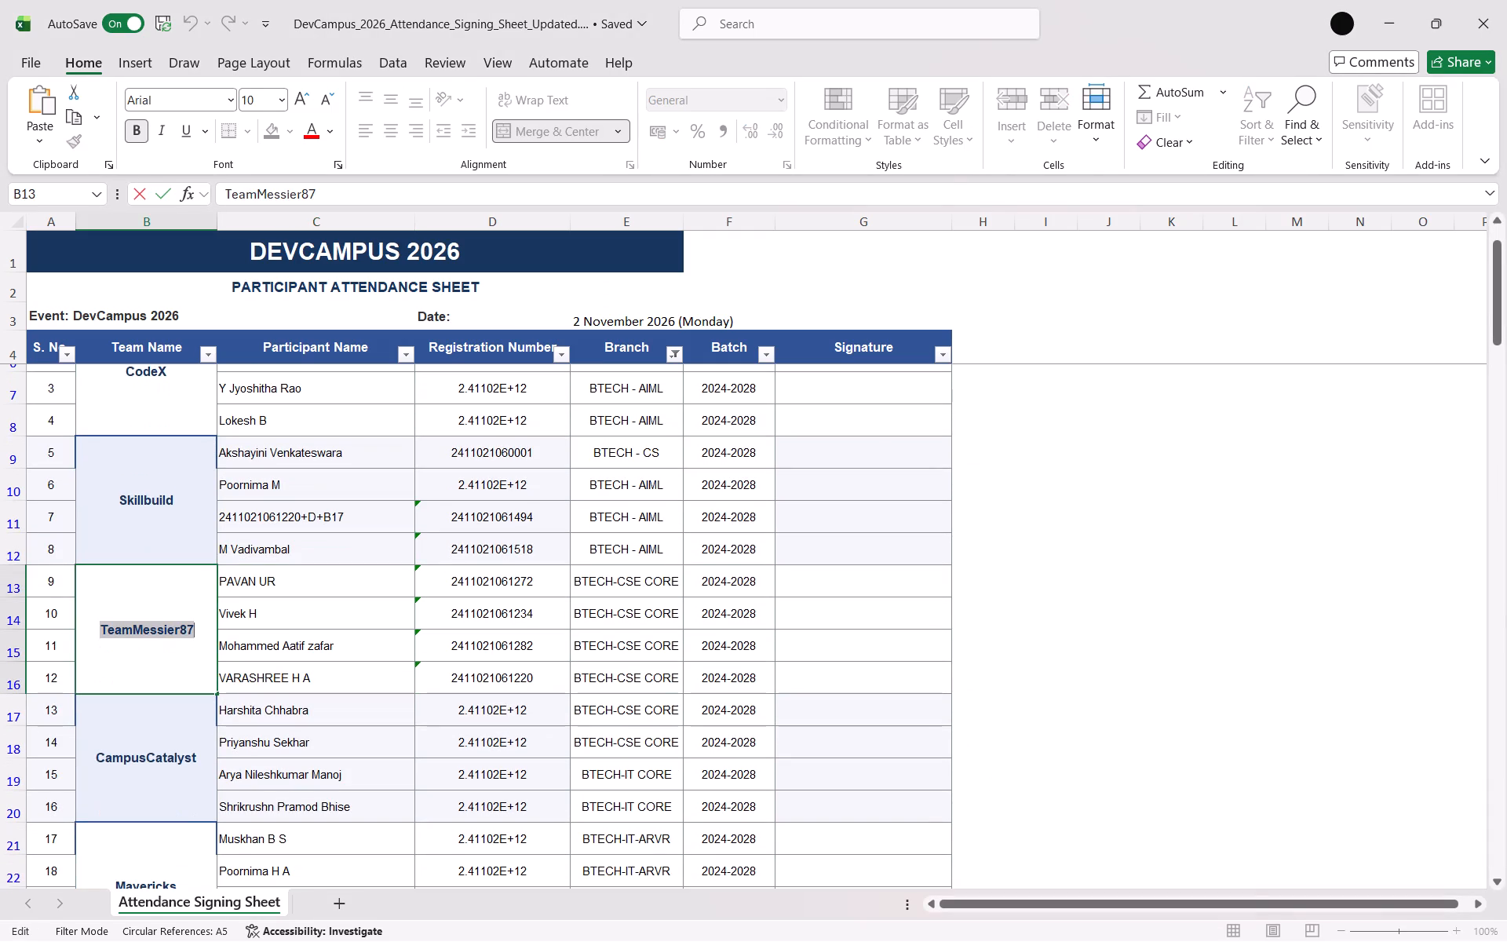
pyautogui.hotkey('alt', 'Tab')
pyautogui.hotkey('ctrl', 'v')
# Copy the first two TeamMessier87 participants' names from the attendance sheet into the team members, each followed by a comma.
pyautogui.hotkey('alt', 'Tab')
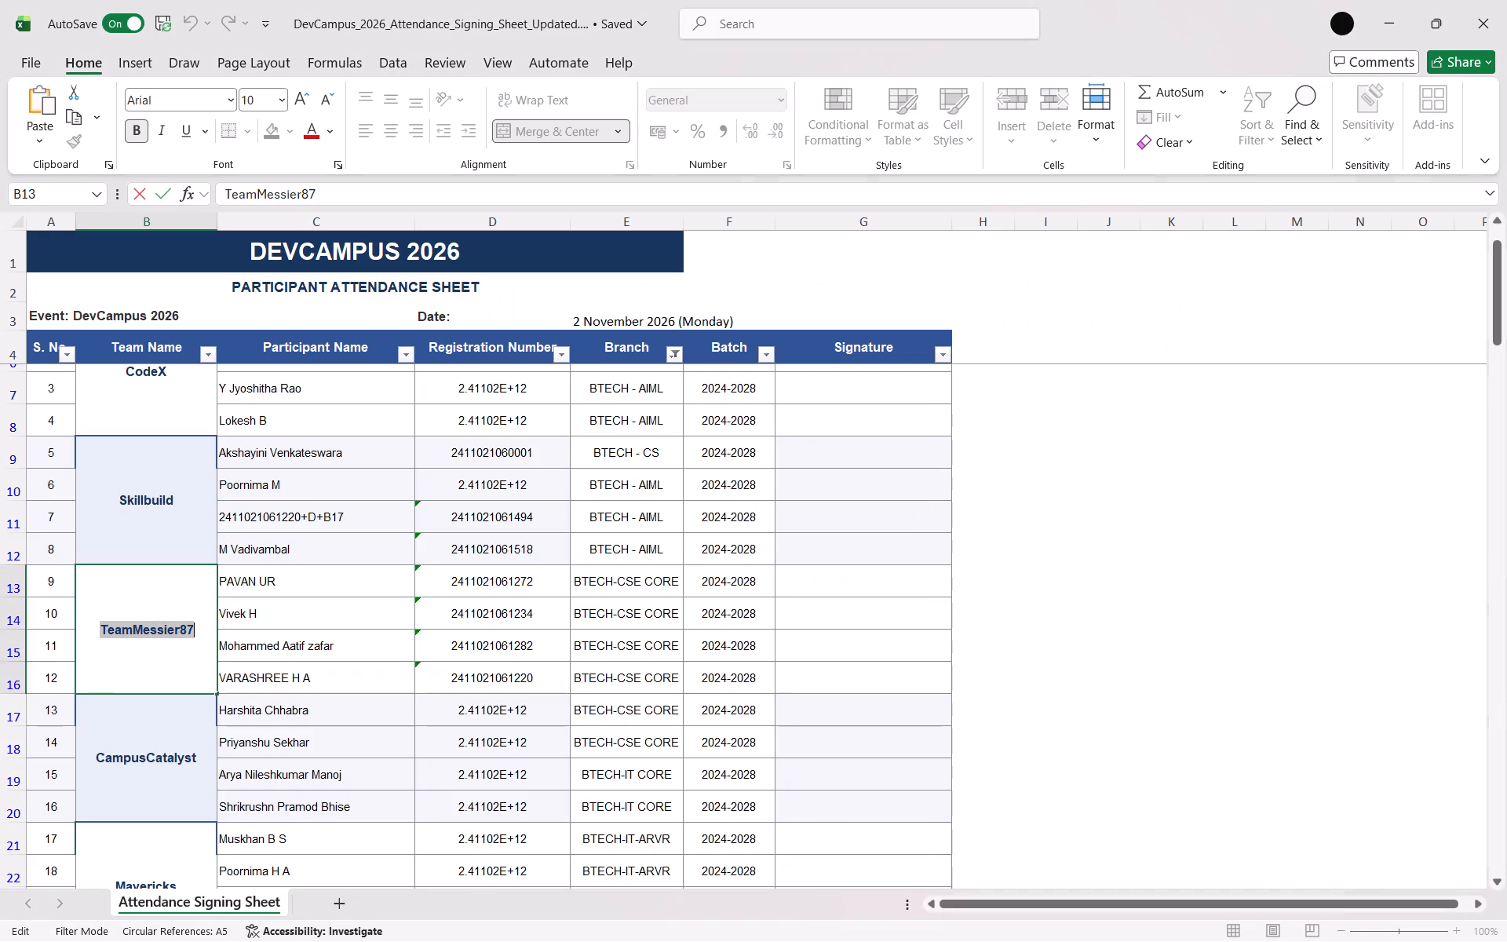
pyautogui.doubleClick(323, 578)
pyautogui.hotkey('ctrl', 'a')
pyautogui.hotkey('ctrl', 'c')
pyautogui.hotkey('alt', 'Tab')
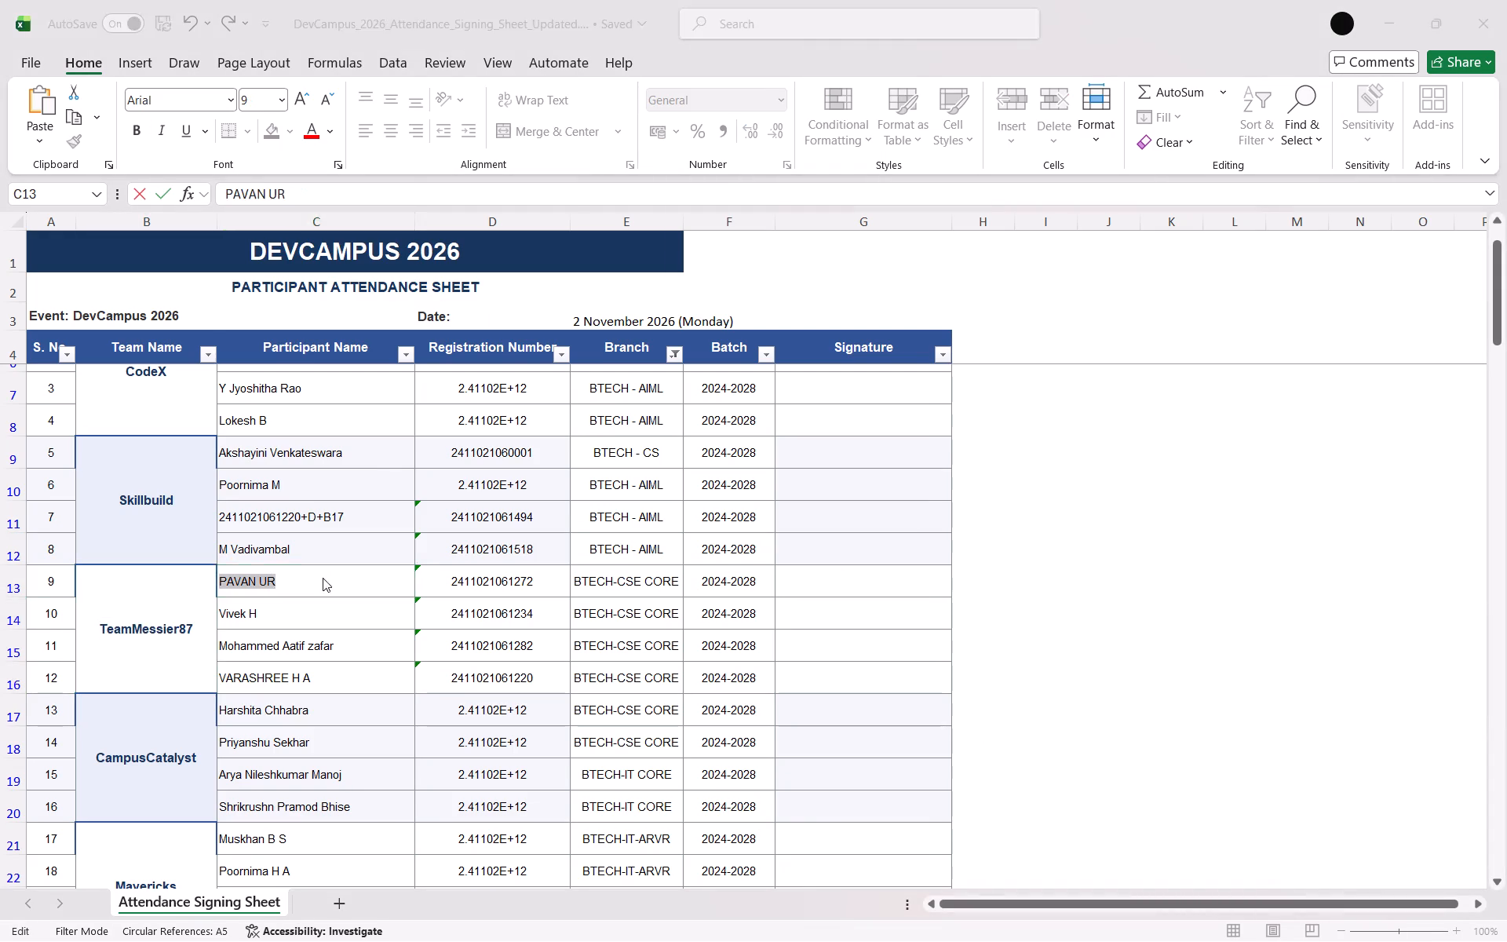
pyautogui.click(576, 546)
pyautogui.hotkey('ctrl', 'v')
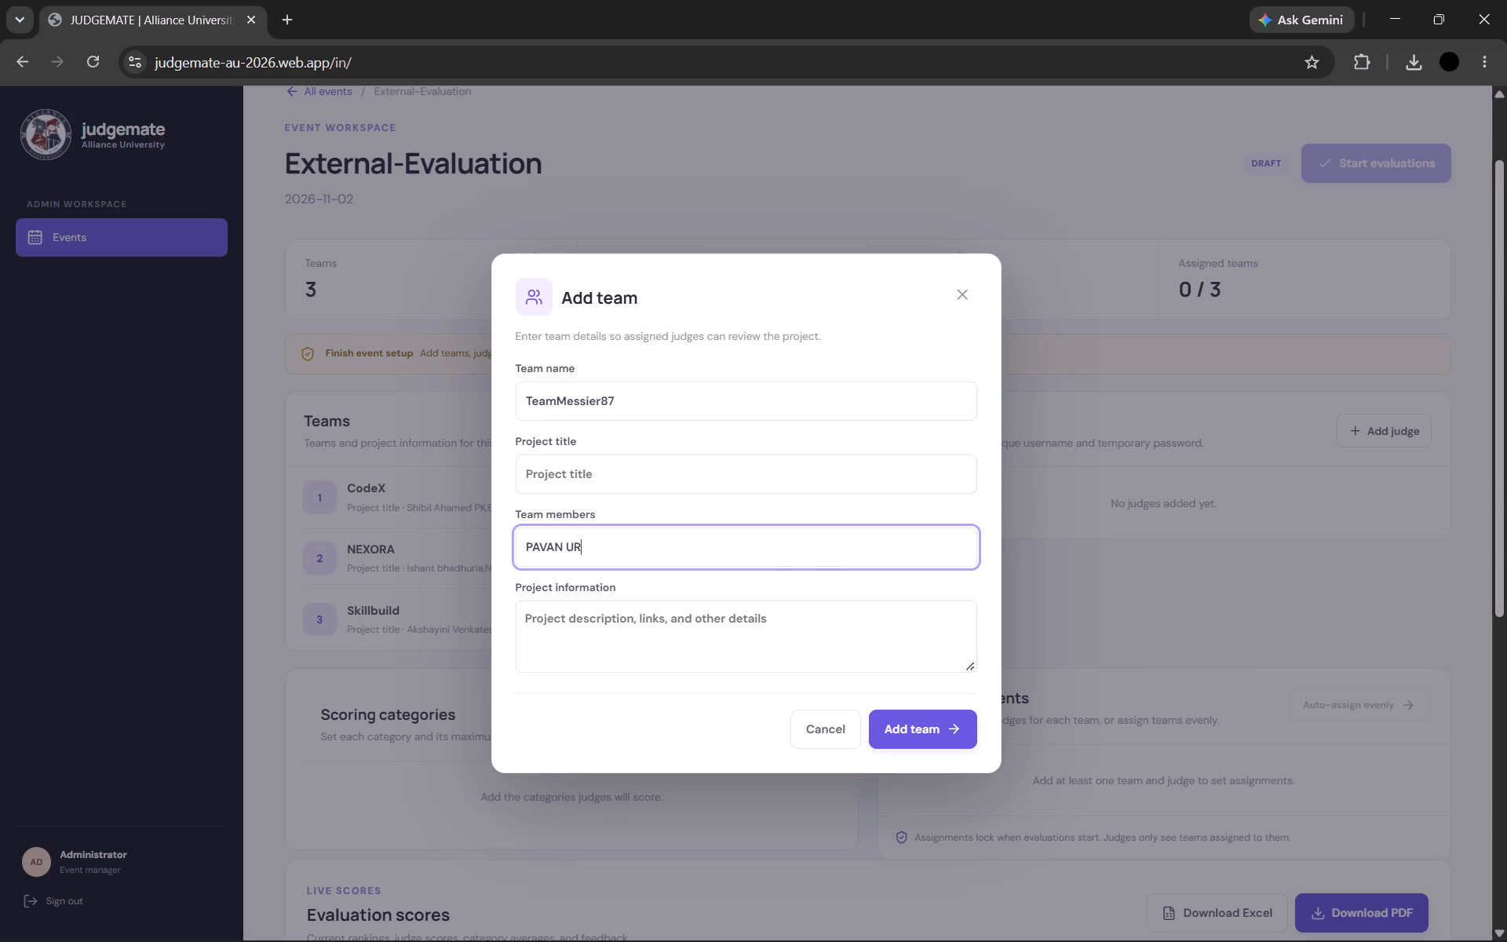
pyautogui.press(',')
pyautogui.hotkey('alt', 'Tab')
pyautogui.doubleClick(298, 615)
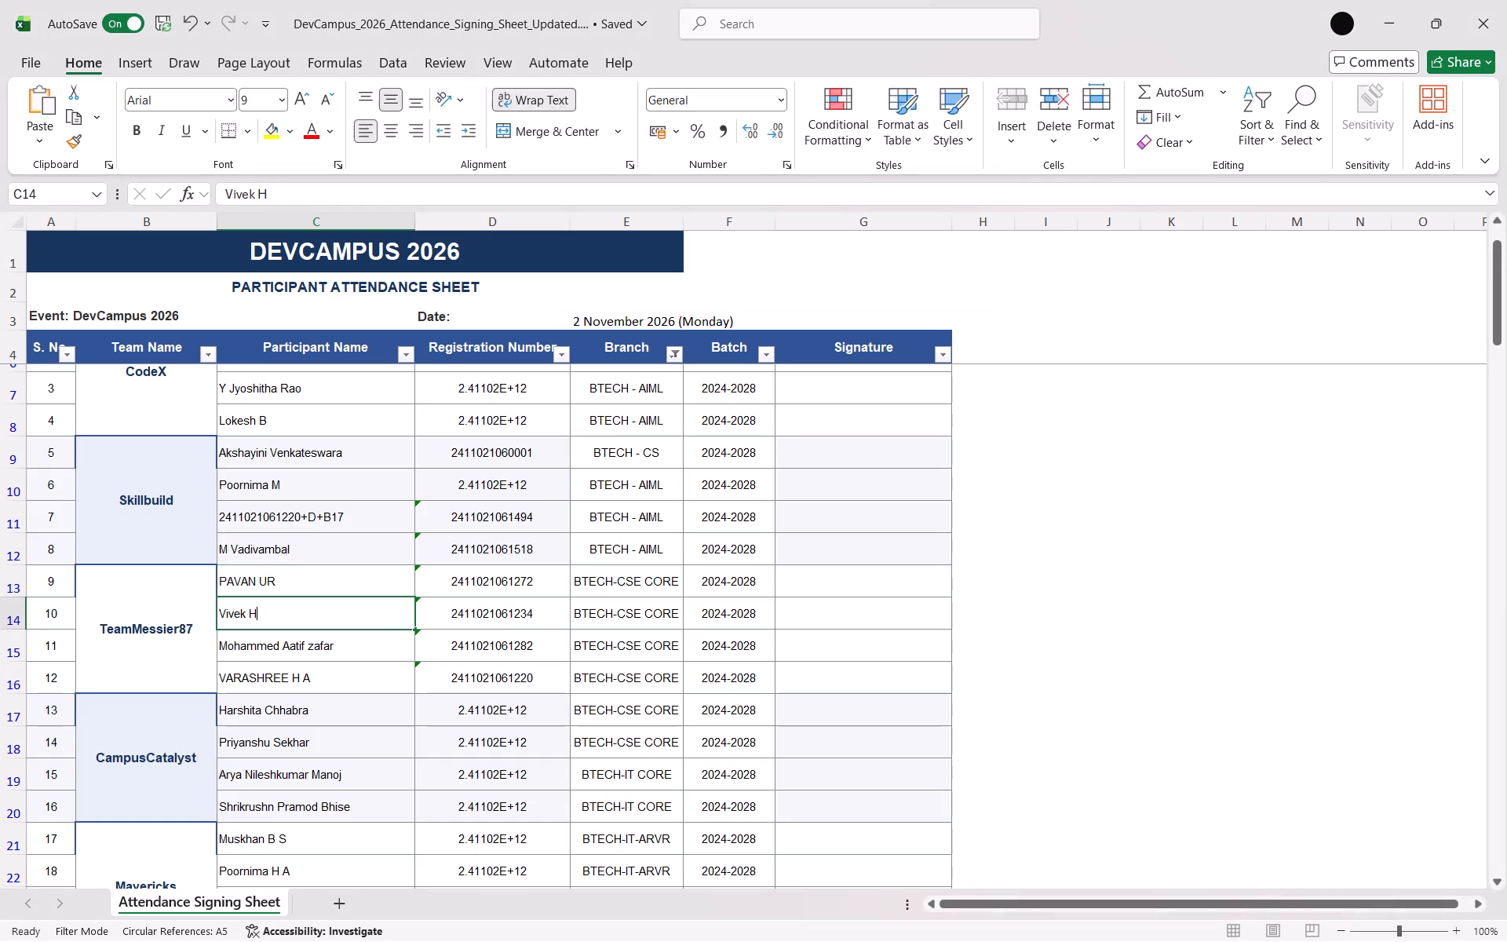
pyautogui.hotkey('ctrl', 'a')
pyautogui.hotkey('ctrl', 'c')
pyautogui.hotkey('alt', 'Tab')
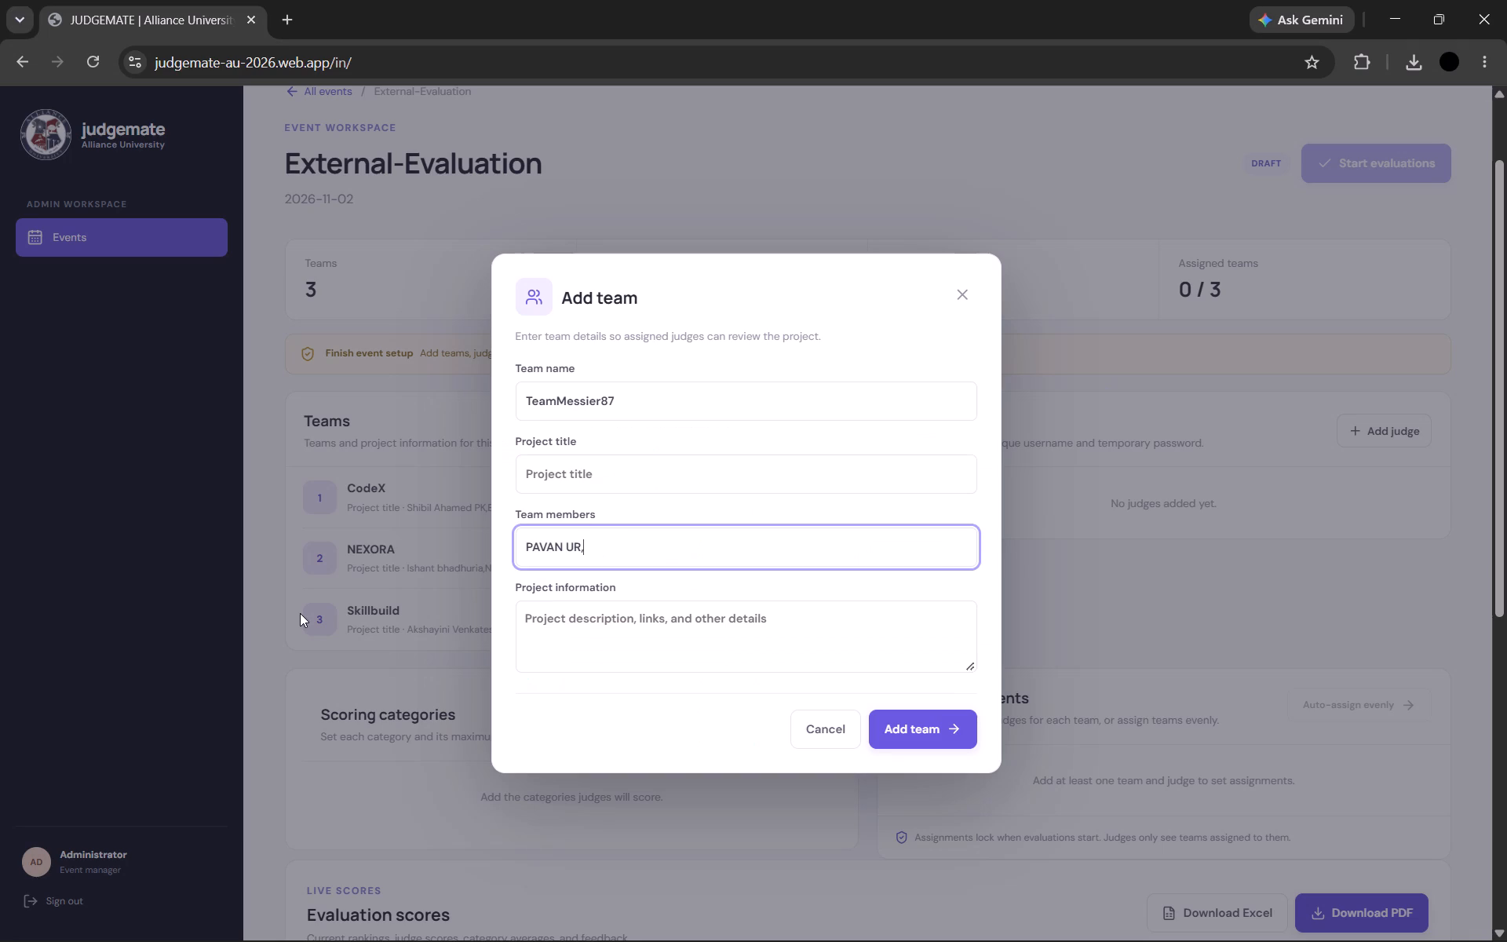
pyautogui.hotkey('ctrl', 'v')
pyautogui.press(',')
# Append the third and fourth TeamMessier87 participants' names from the attendance sheet, separated by a comma, and add the team to the event.
pyautogui.hotkey('alt', 'Tab')
pyautogui.doubleClick(256, 644)
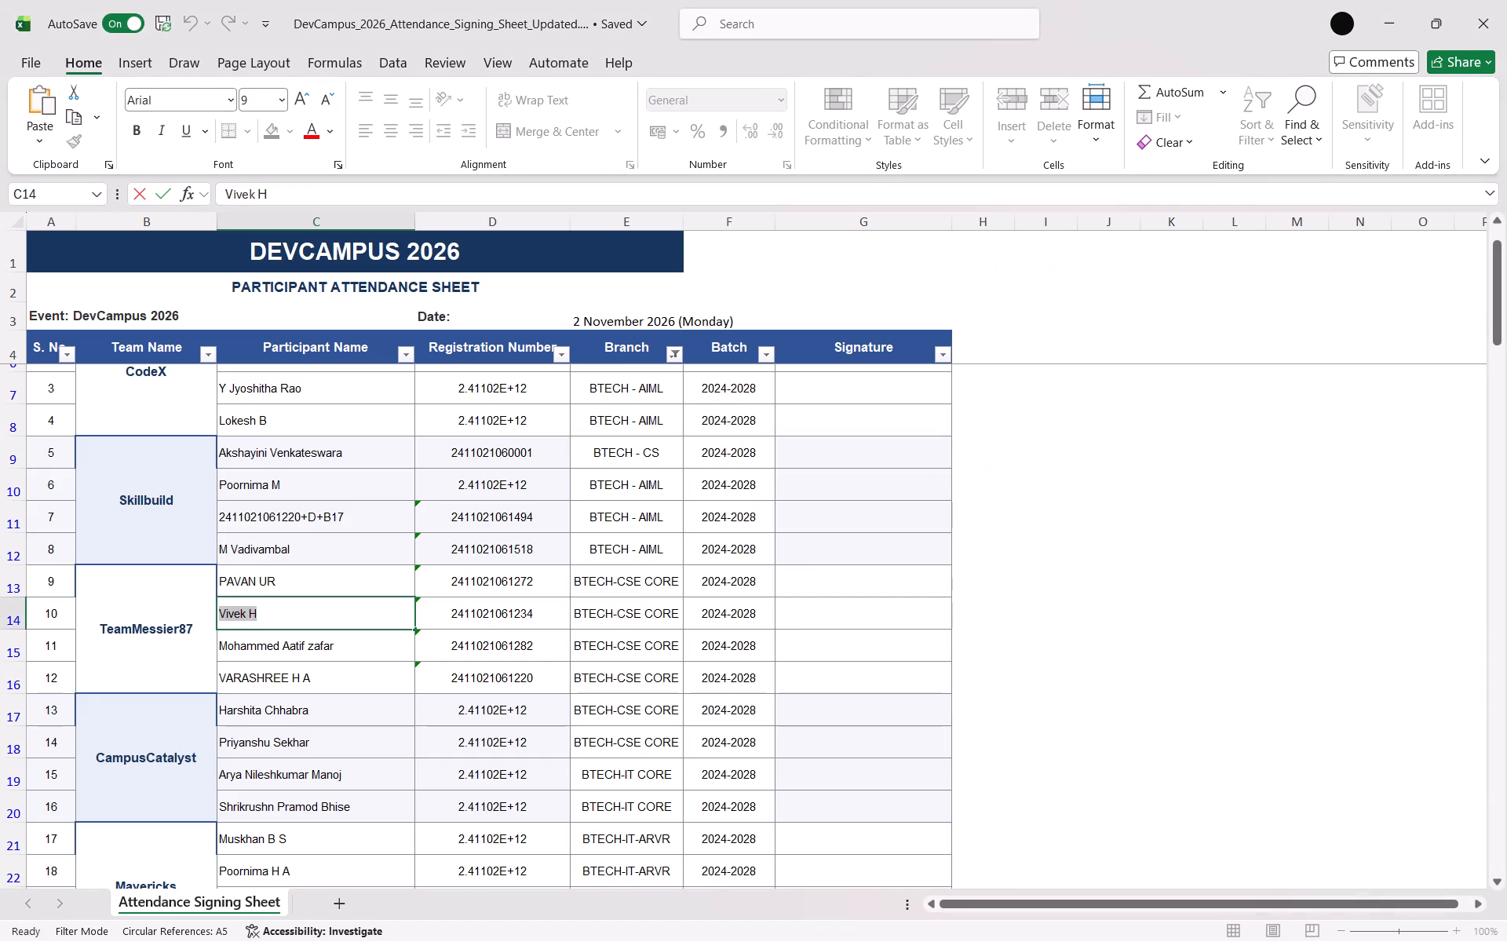
pyautogui.hotkey('ctrl', 'a')
pyautogui.hotkey('ctrl', 'c')
pyautogui.hotkey('alt', 'Tab')
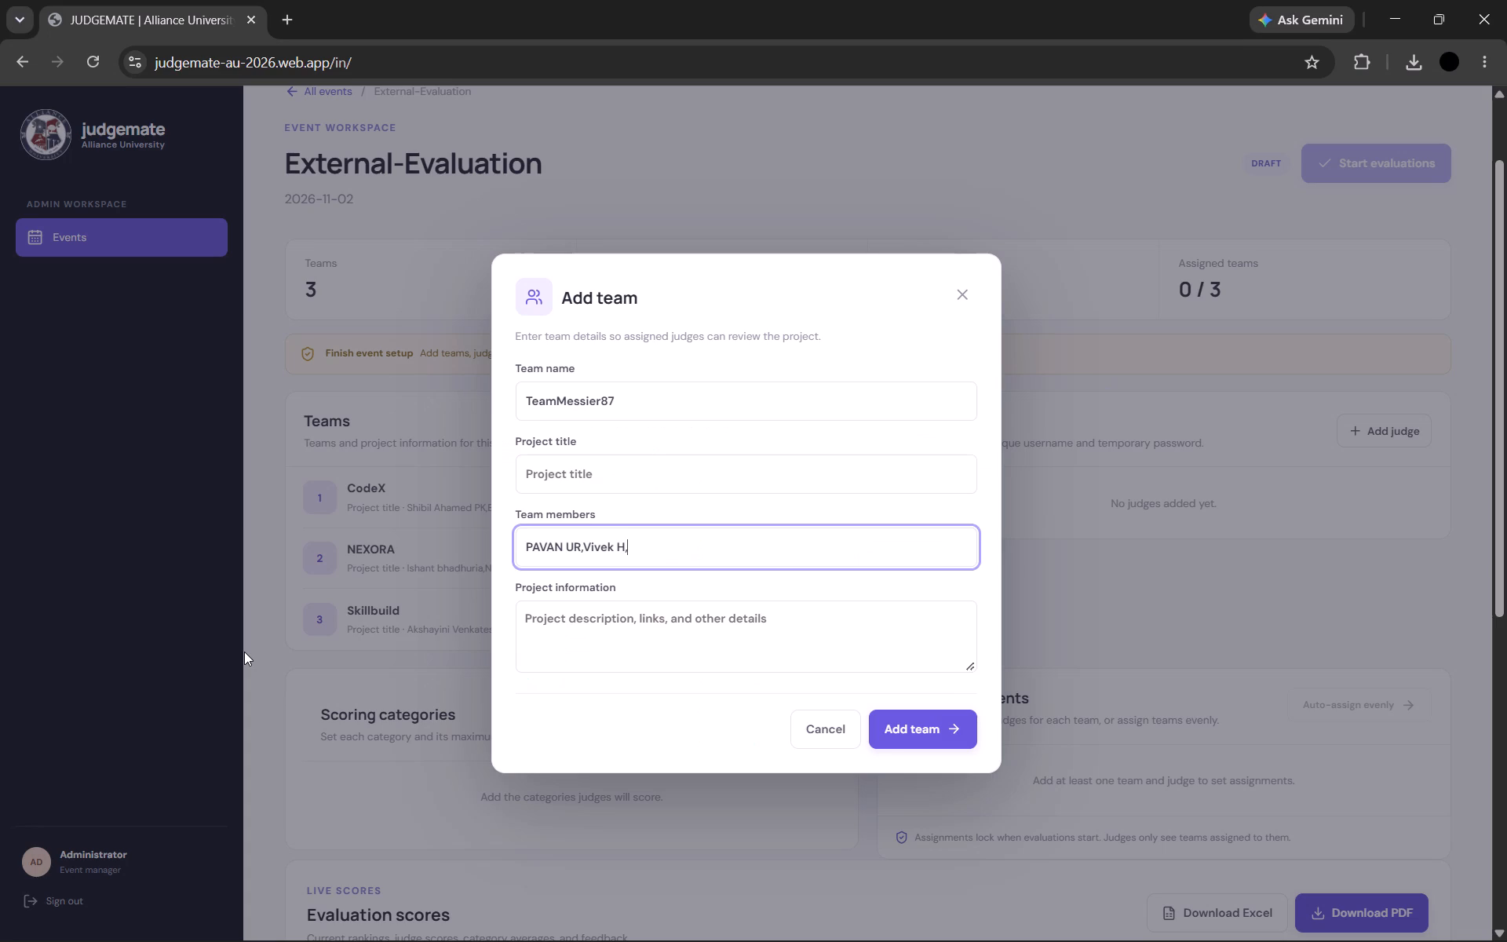
pyautogui.hotkey('ctrl', 'v')
pyautogui.press(',')
pyautogui.hotkey('alt', 'Tab')
pyautogui.doubleClick(250, 674)
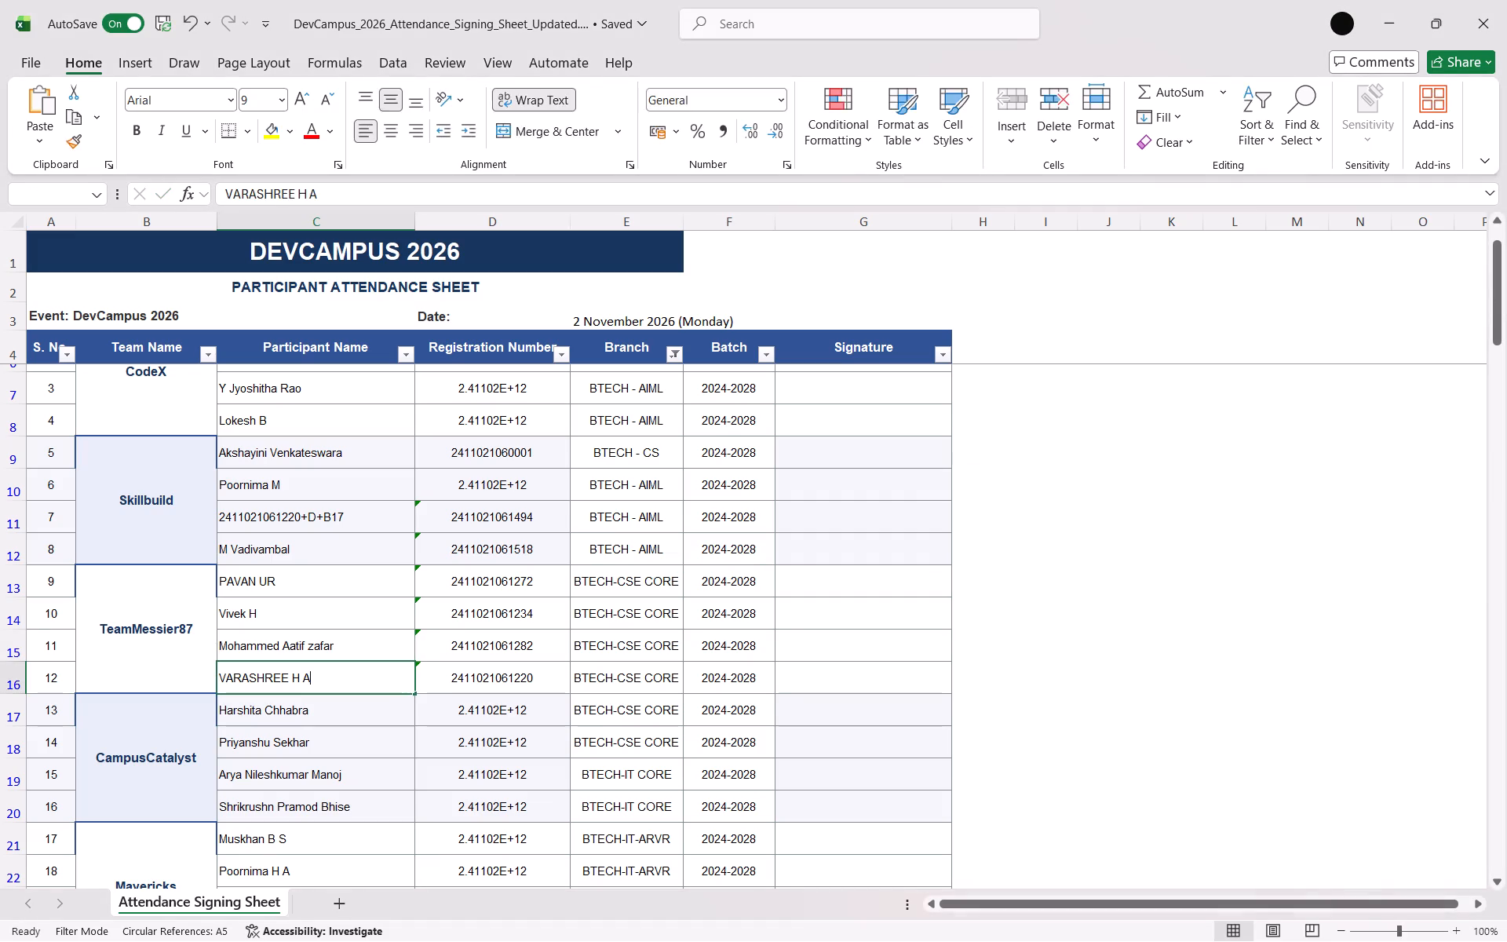
pyautogui.hotkey('ctrl', 'a')
pyautogui.hotkey('ctrl', 'c')
pyautogui.hotkey('alt', 'Tab')
pyautogui.hotkey('ctrl', 'v')
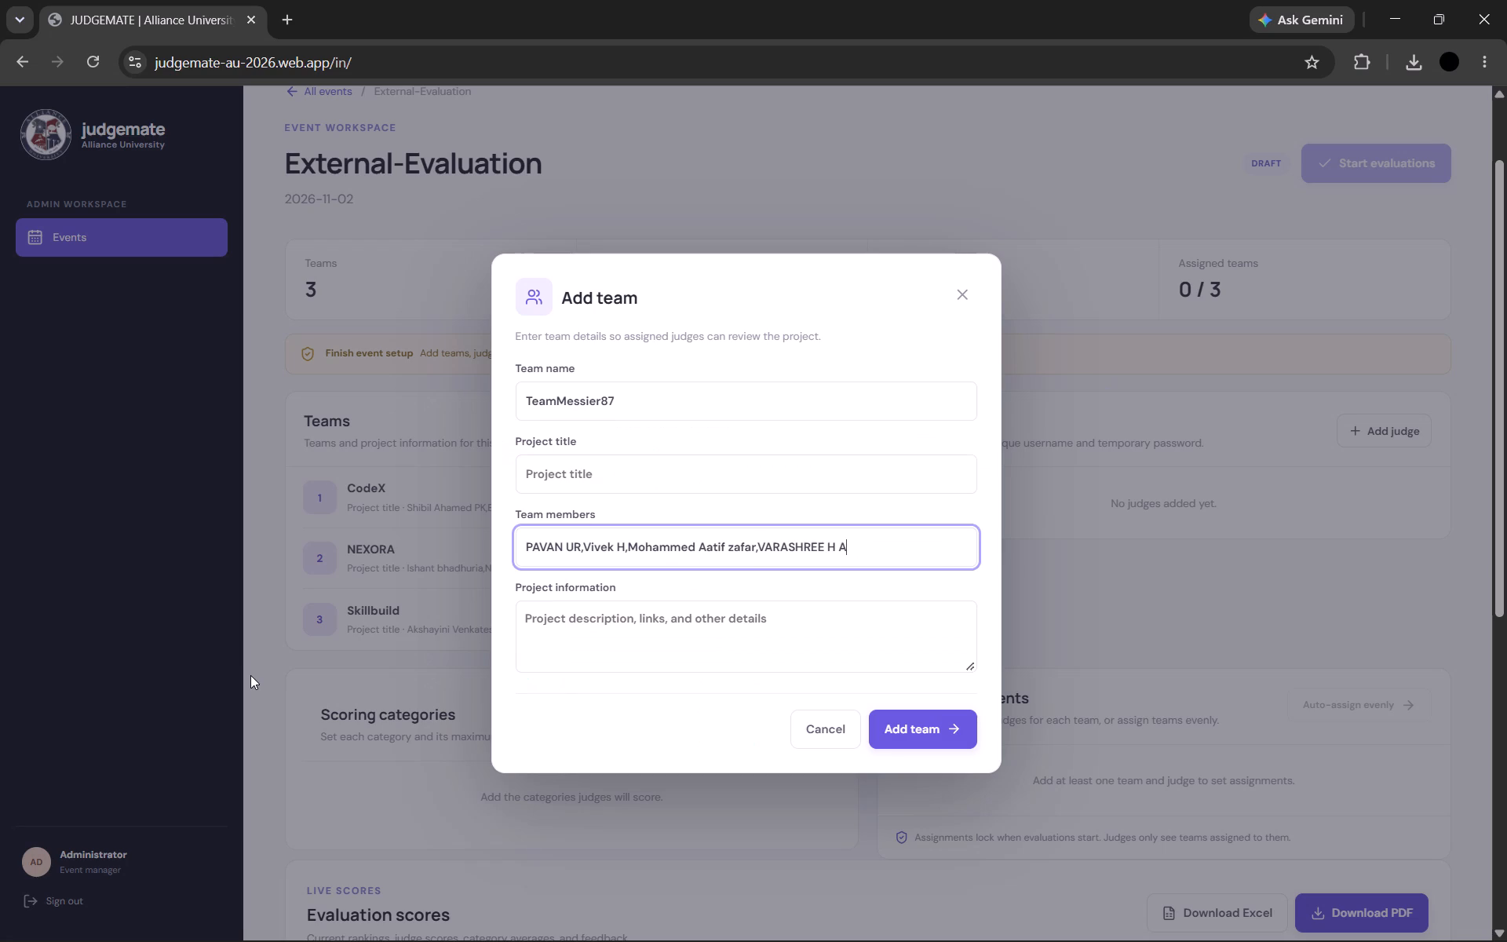
pyautogui.click(930, 717)
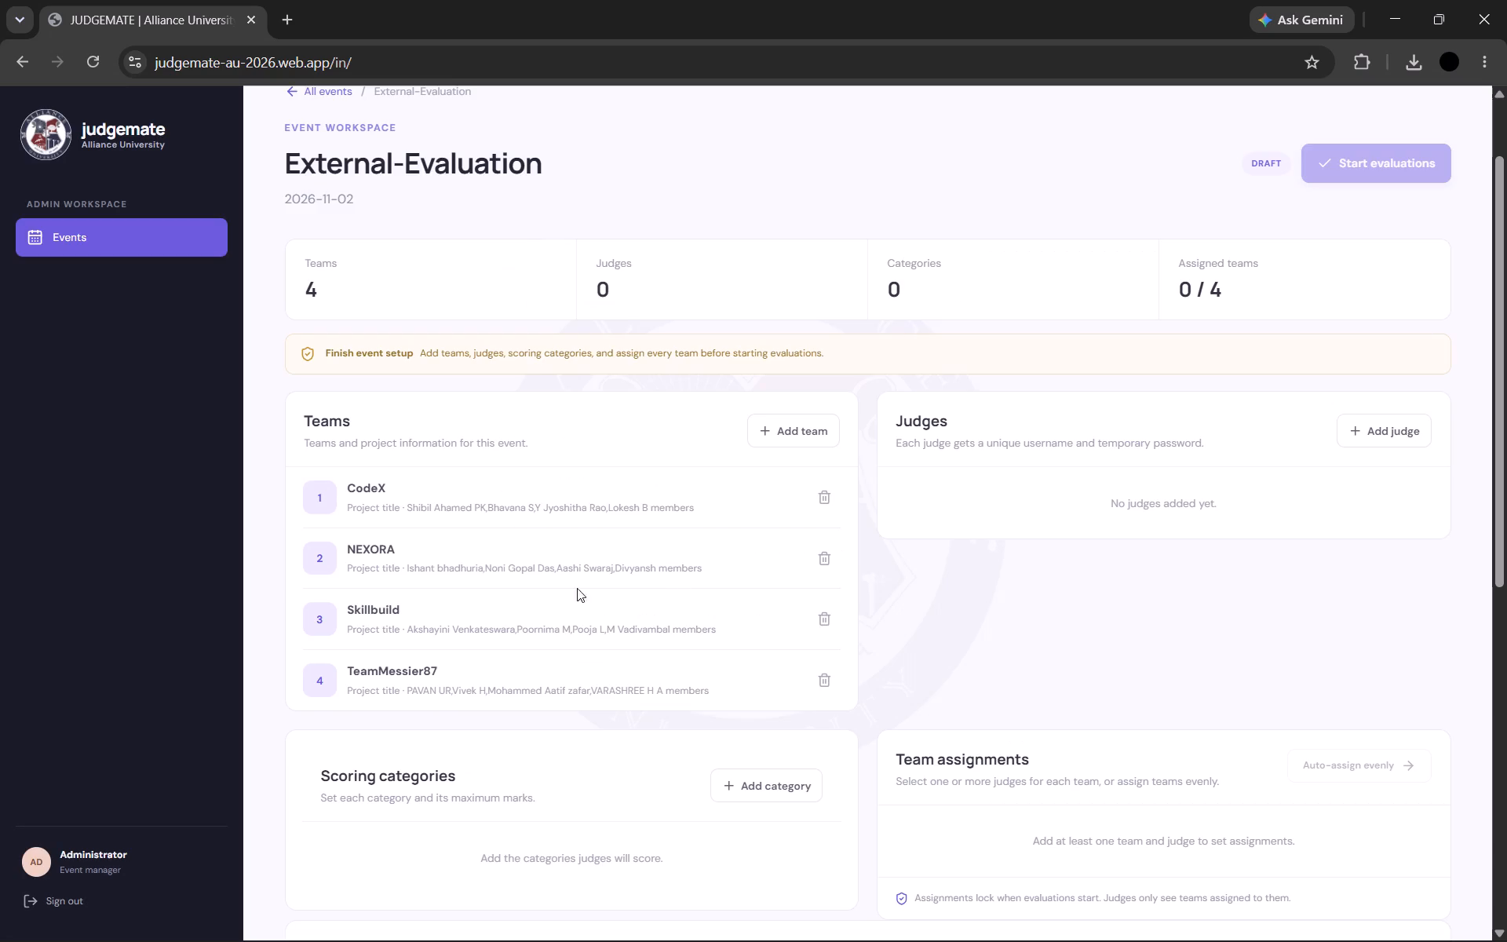
# Start another new team in Judgemate and copy the team name CampusCatalyst into it from the attendance sheet.
pyautogui.click(812, 449)
pyautogui.click(811, 440)
pyautogui.hotkey('alt', 'Tab')
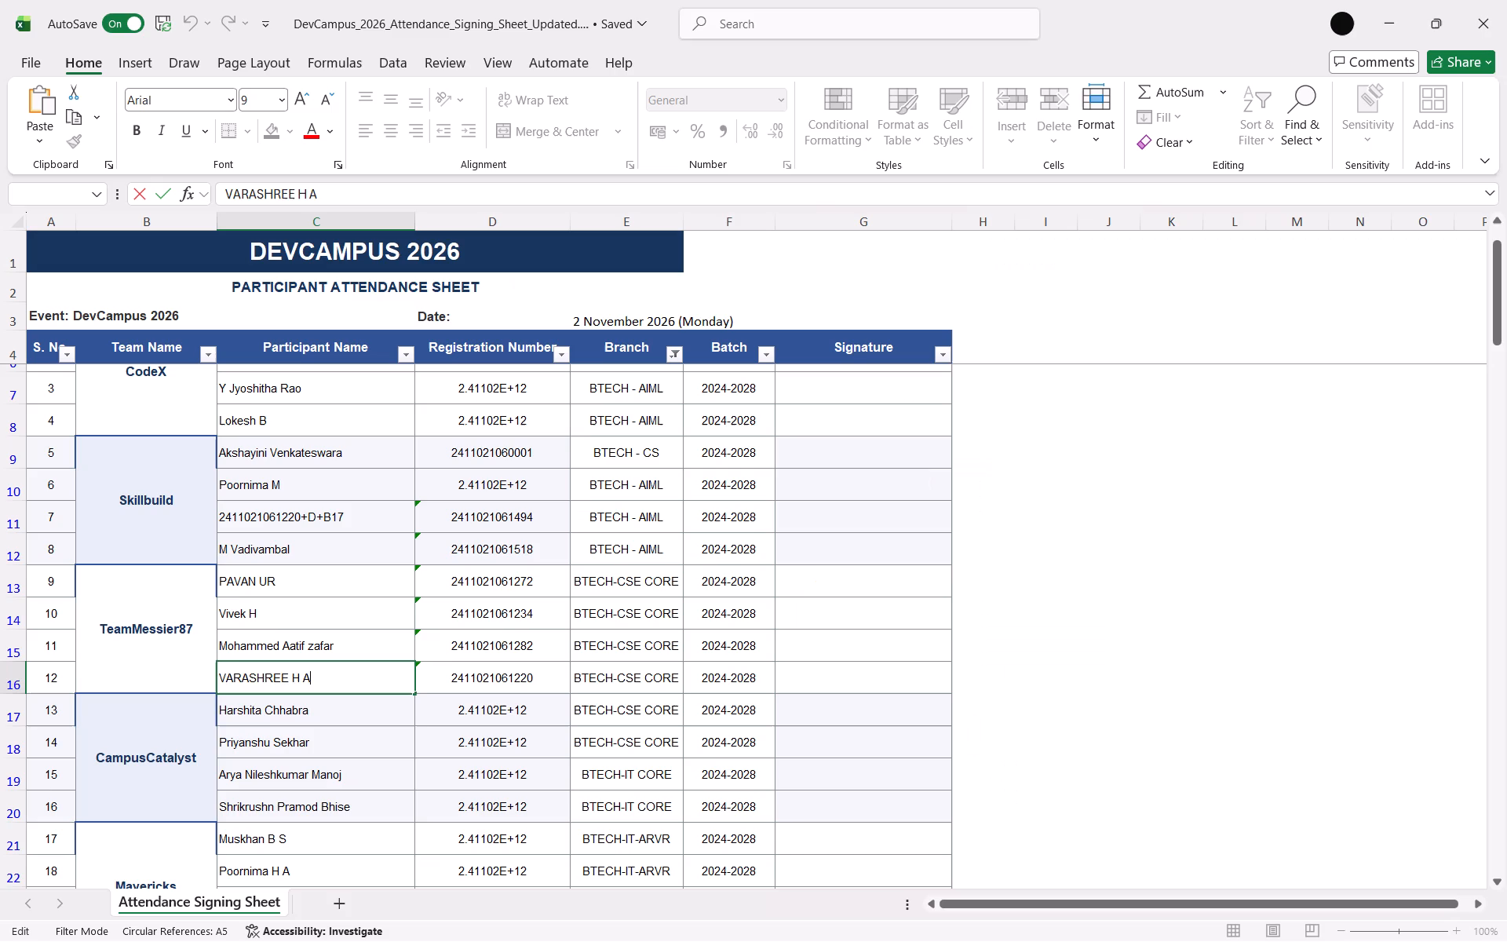
pyautogui.scroll(-1, 198, 701)
pyautogui.doubleClick(170, 698)
pyautogui.hotkey('ctrl', 'a')
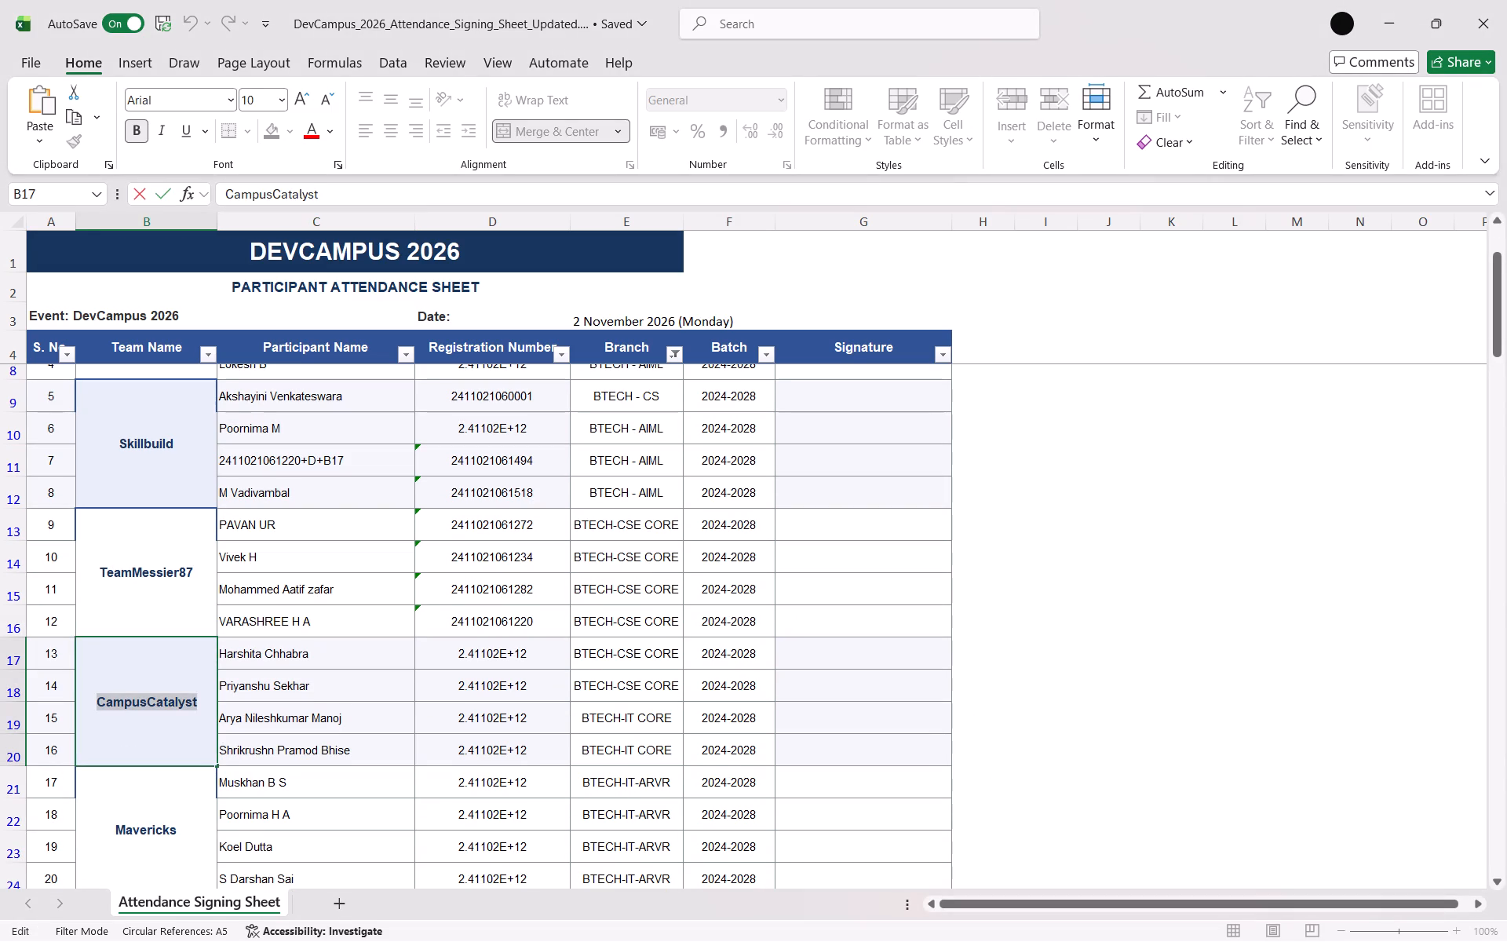
pyautogui.hotkey('ctrl', 'c')
pyautogui.hotkey('alt', 'Tab')
pyautogui.hotkey('ctrl', 'v')
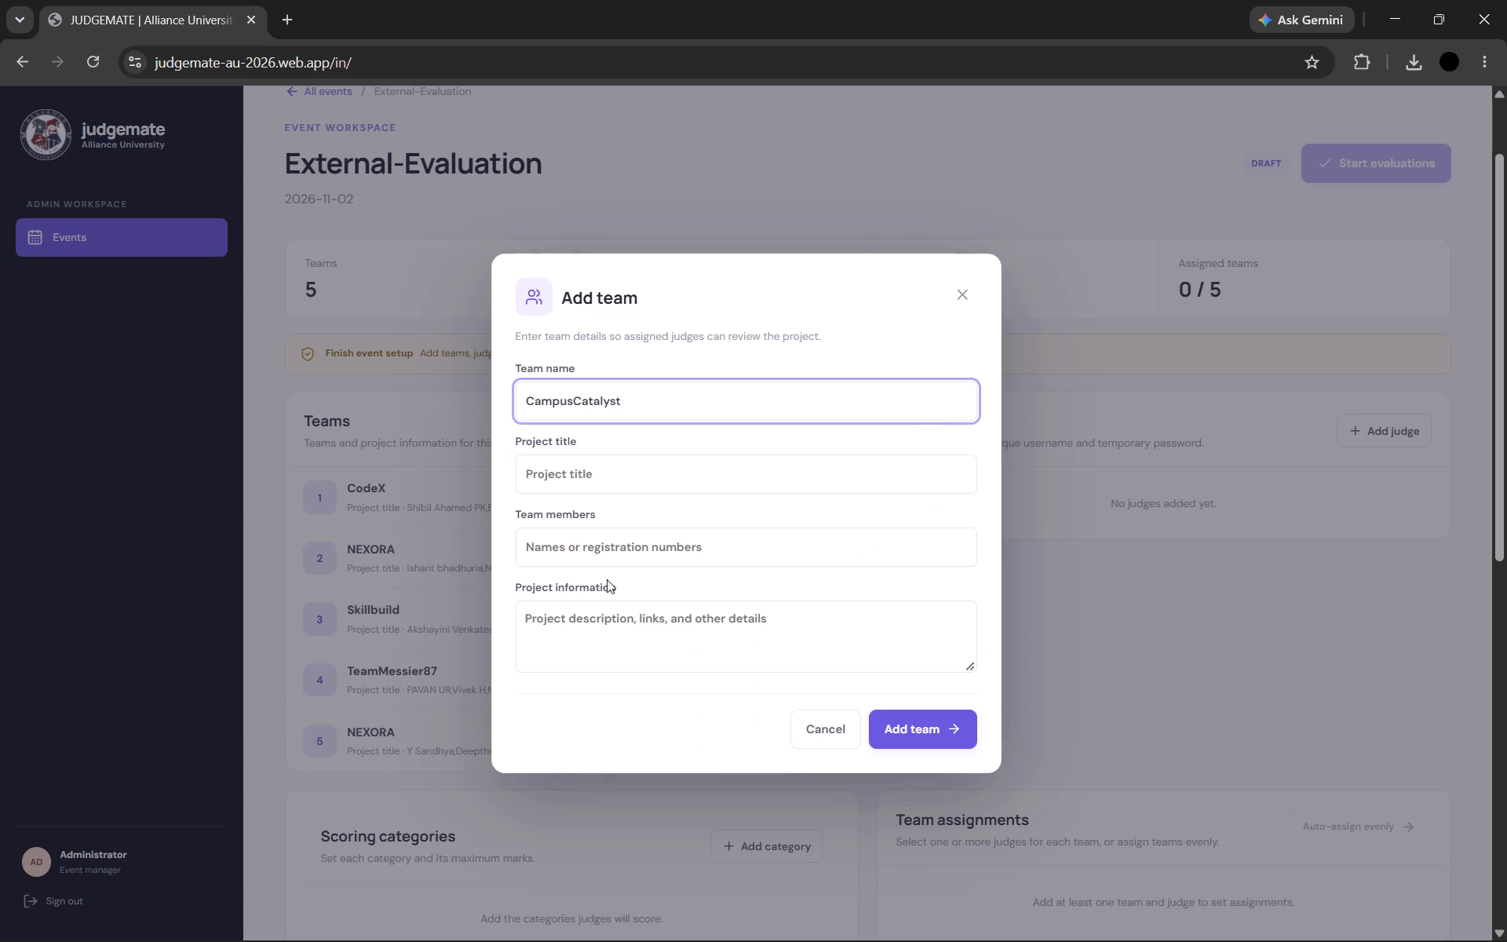
# Copy the first two CampusCatalyst participants' names from the attendance sheet into the team members, each followed by a comma.
pyautogui.click(603, 547)
pyautogui.hotkey('alt', 'Tab')
pyautogui.click(300, 652)
pyautogui.doubleClick(300, 652)
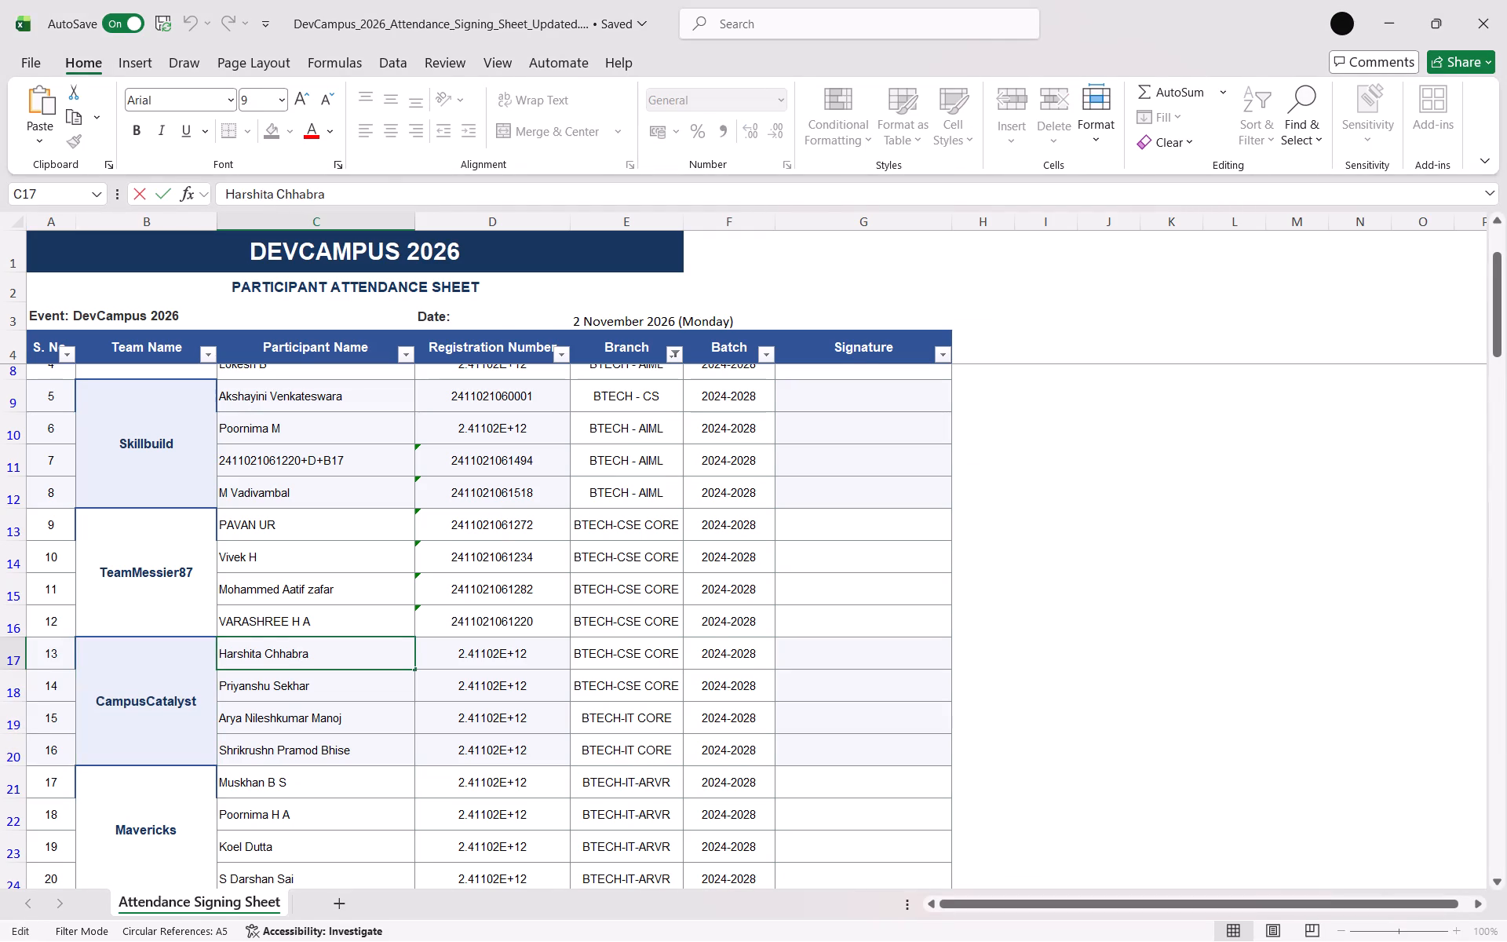
pyautogui.hotkey('ctrl', 'a')
pyautogui.hotkey('ctrl', 'c')
pyautogui.hotkey('alt', 'Tab')
pyautogui.hotkey('ctrl', 'v')
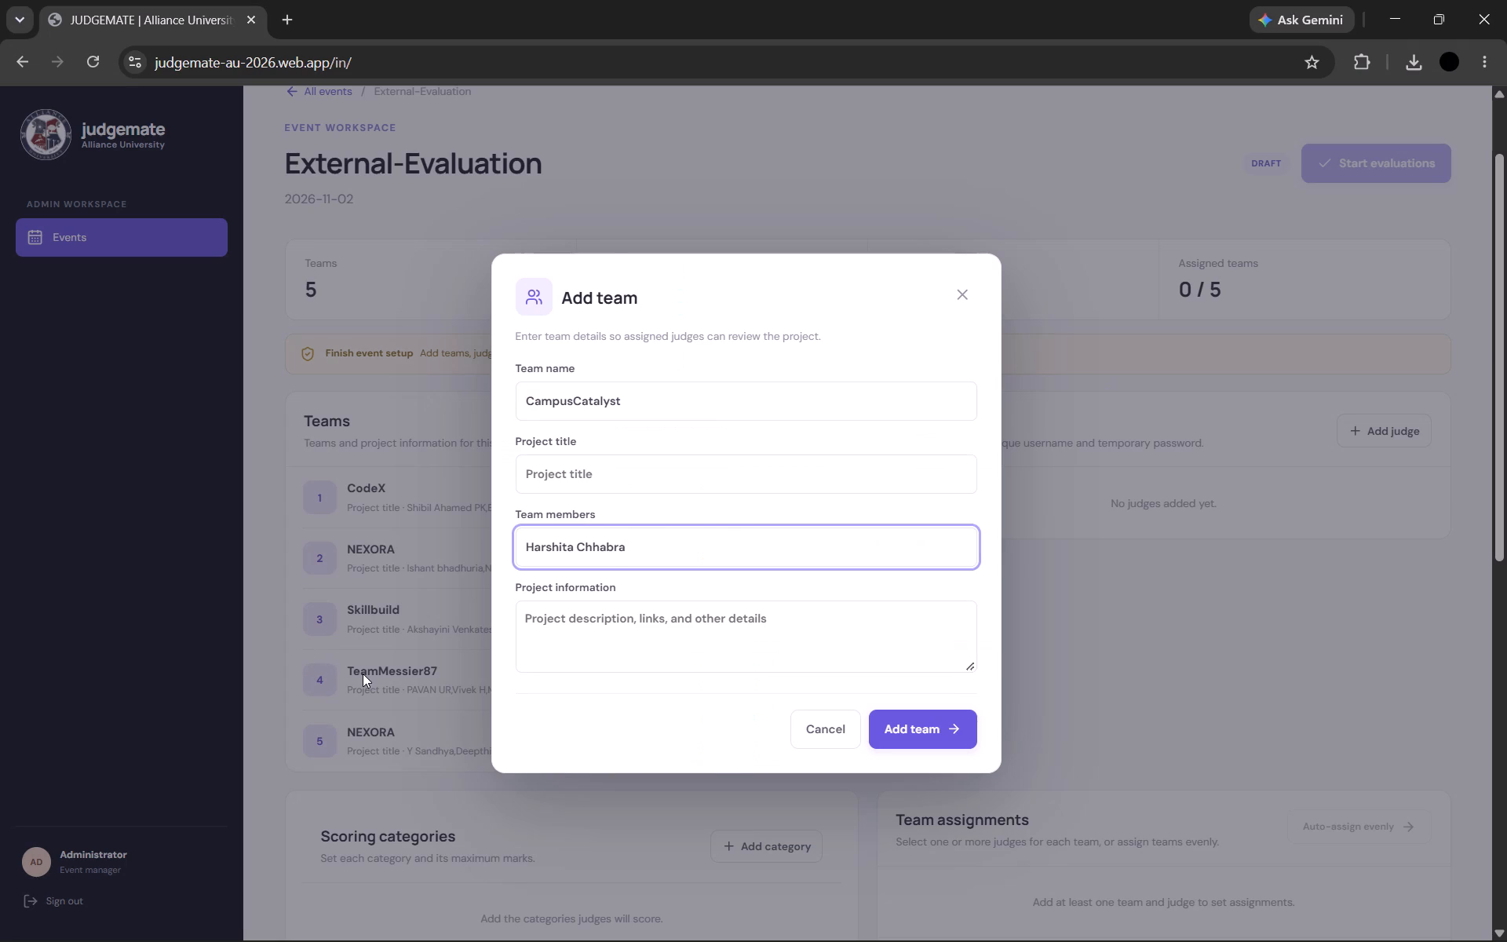
pyautogui.press(',')
pyautogui.hotkey('alt', 'Tab')
pyautogui.doubleClick(311, 696)
pyautogui.hotkey('ctrl', 'a')
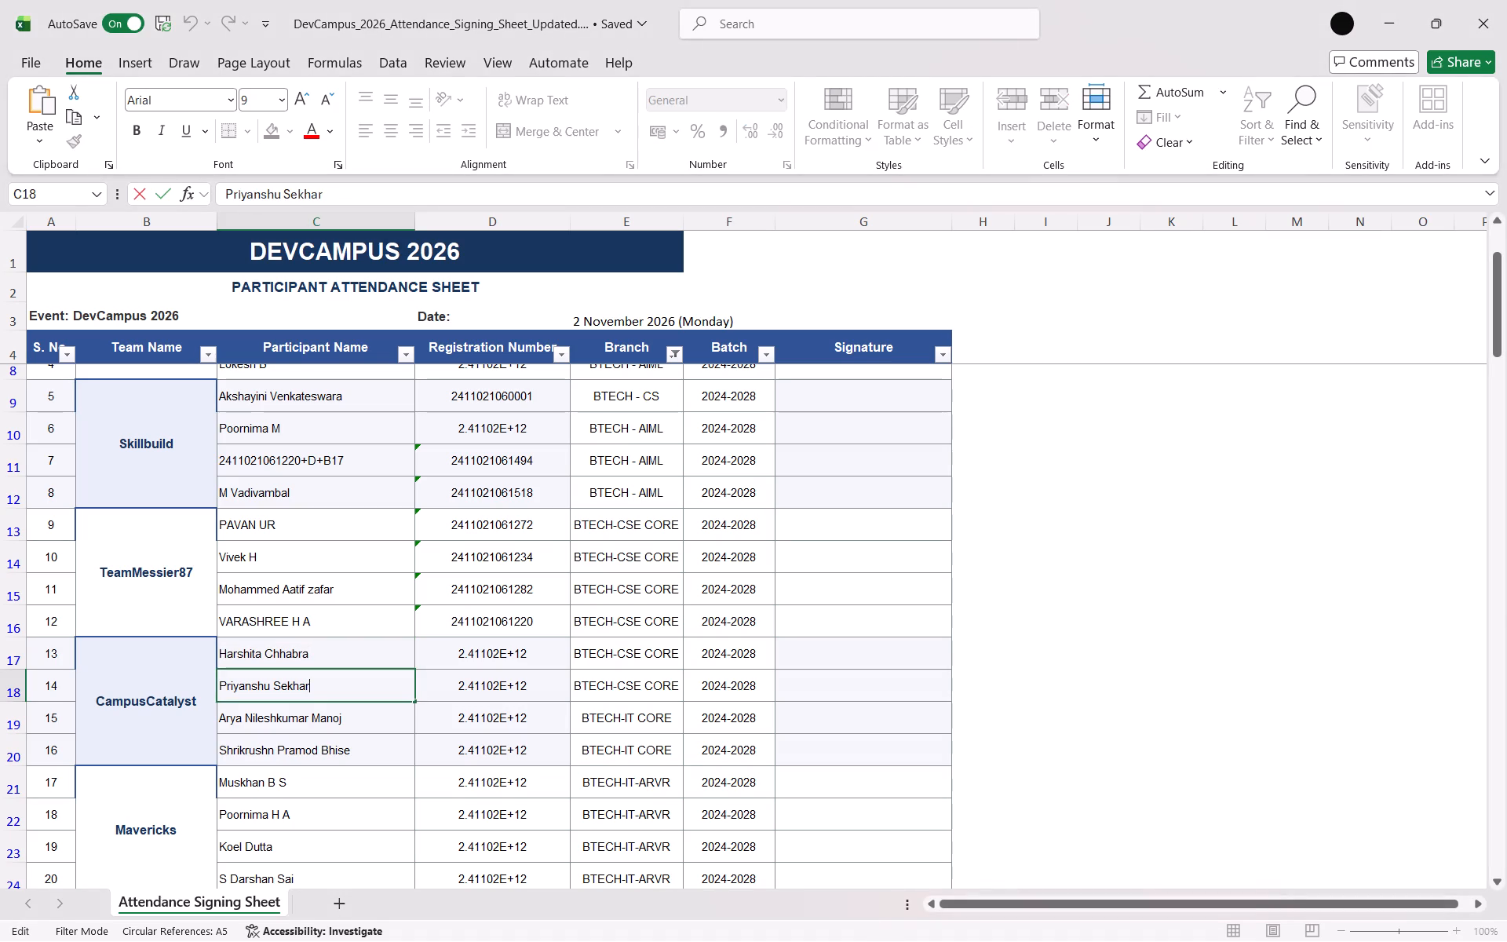
pyautogui.hotkey('ctrl', 'c')
pyautogui.hotkey('alt', 'Tab')
pyautogui.hotkey('ctrl', 'v')
pyautogui.press(',')
# Append the third and fourth CampusCatalyst participants' names from the attendance sheet, separated by a comma, and add the team to the event.
pyautogui.hotkey('alt', 'Tab')
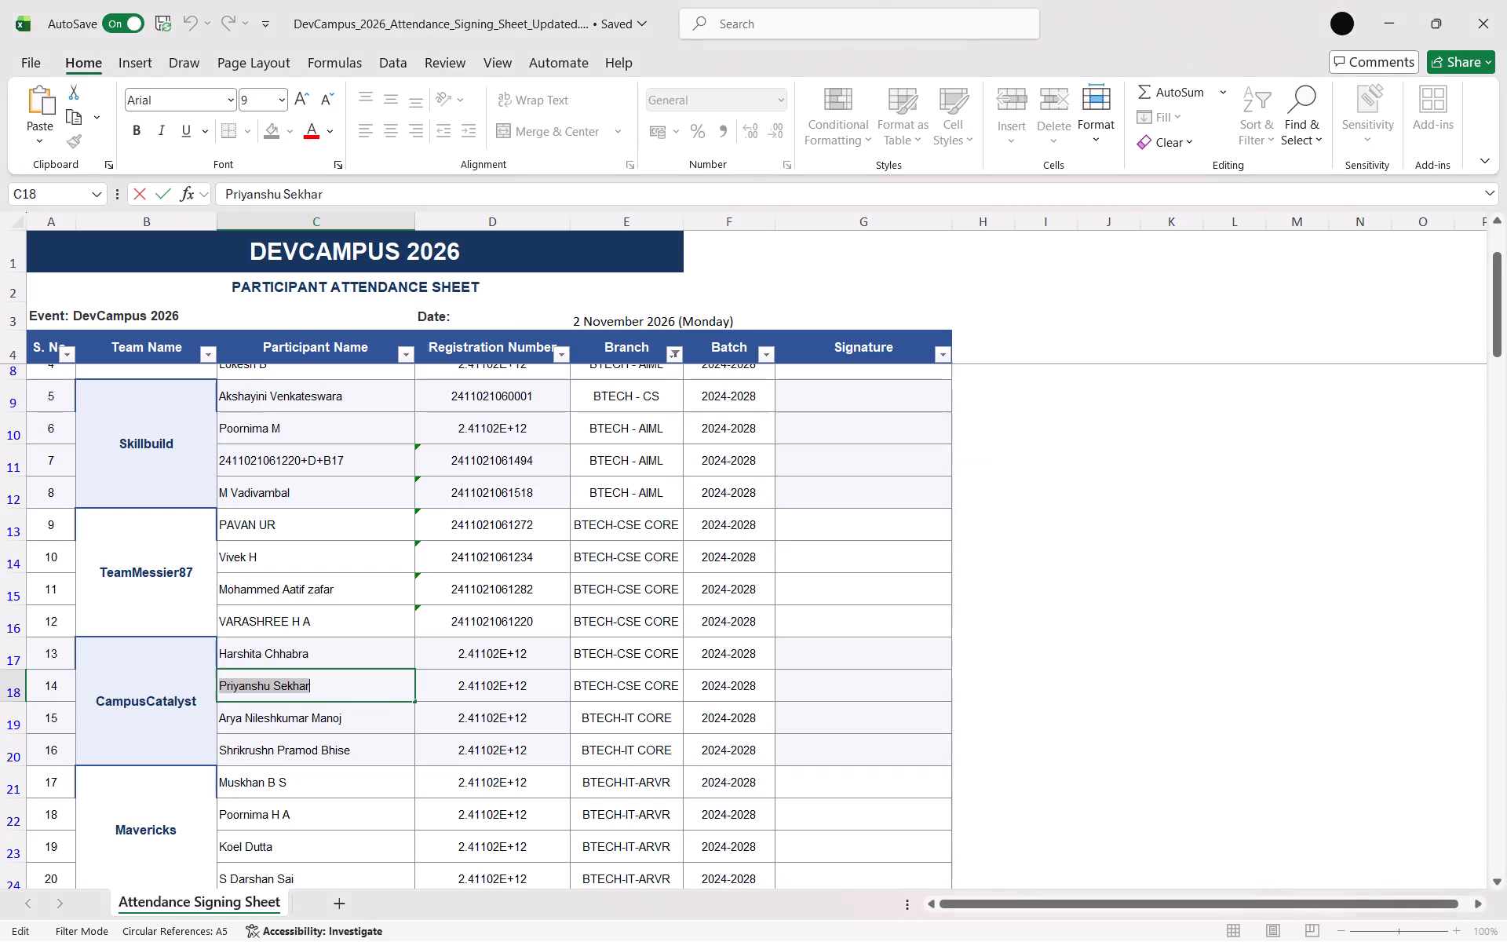
pyautogui.doubleClick(312, 725)
pyautogui.hotkey('ctrl', 'a')
pyautogui.hotkey('ctrl', 'c')
pyautogui.hotkey('alt', 'Tab')
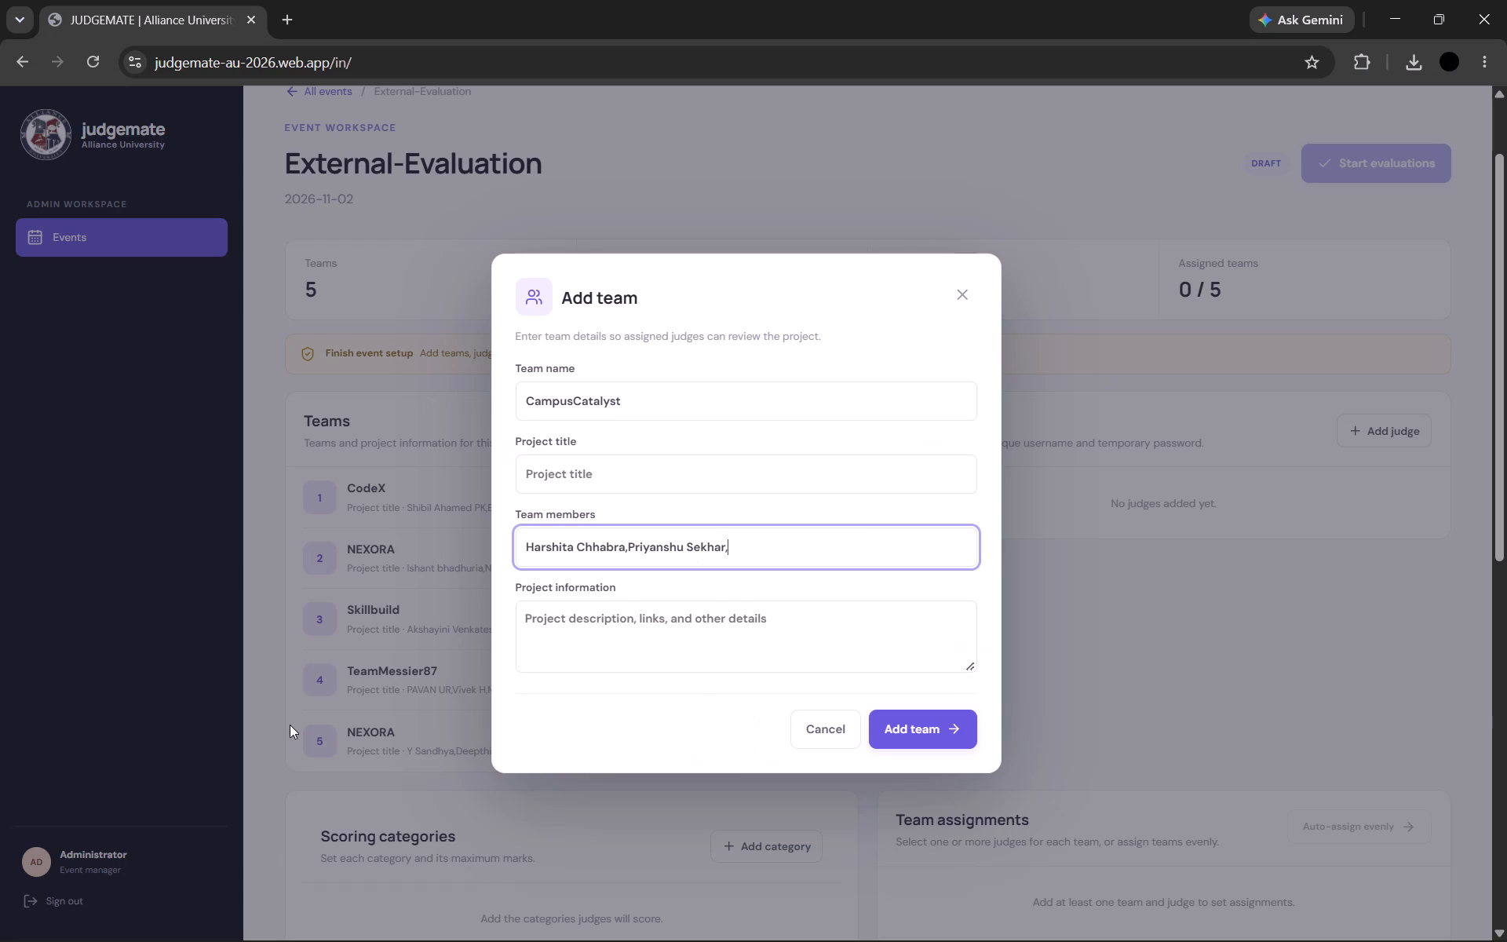
pyautogui.hotkey('ctrl', 'v')
pyautogui.press(',')
pyautogui.hotkey('alt', 'Tab')
pyautogui.doubleClick(277, 758)
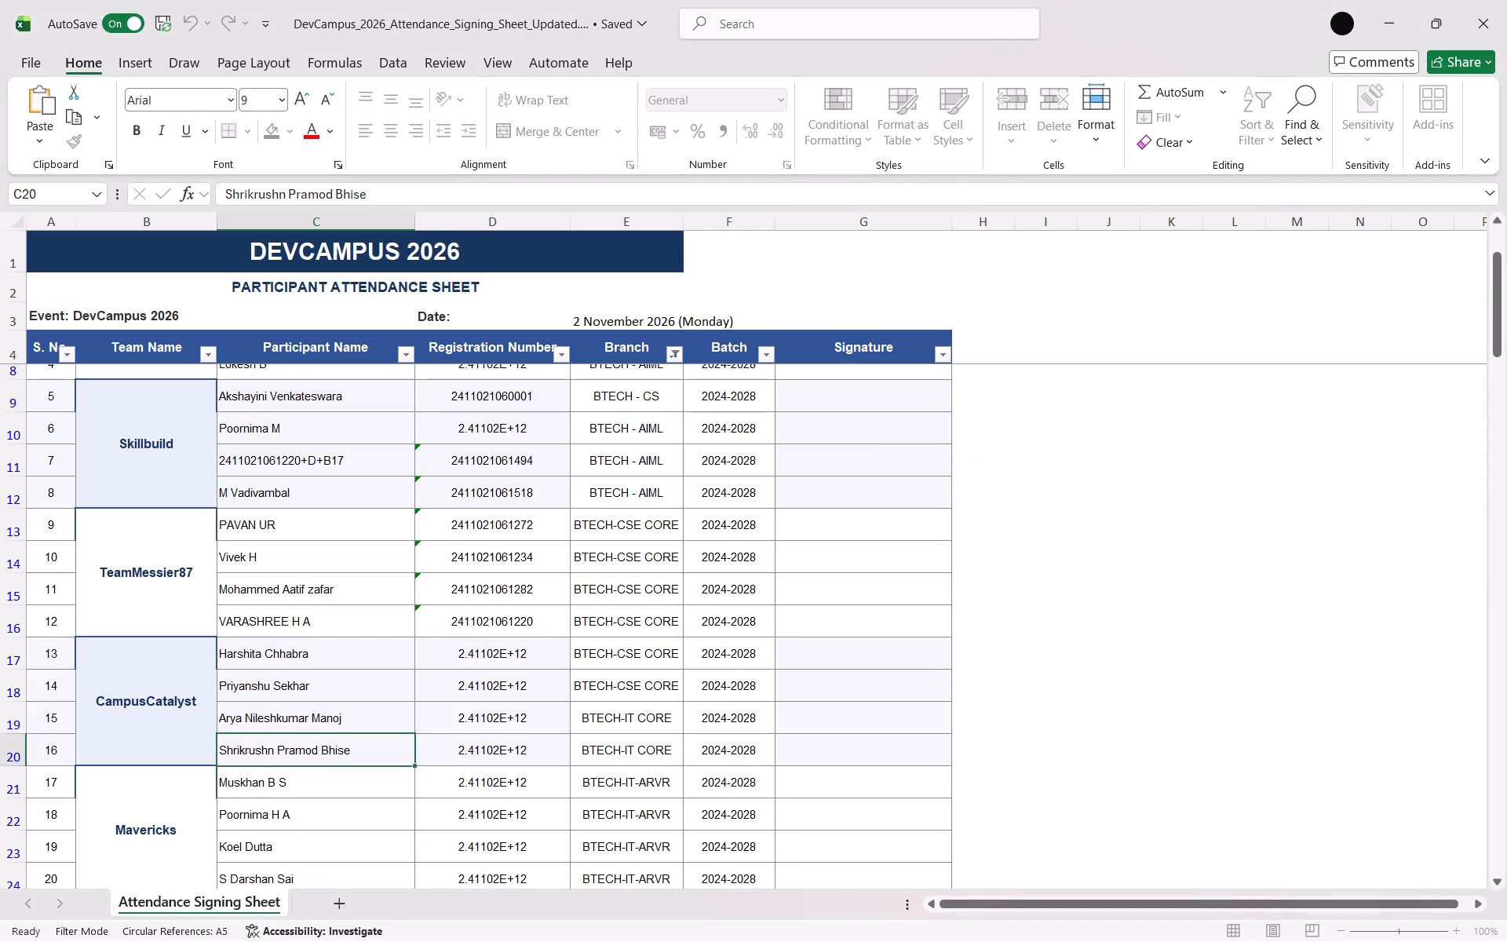
pyautogui.hotkey('ctrl', 'a')
pyautogui.hotkey('ctrl', 'c')
pyautogui.hotkey('alt', 'Tab')
pyautogui.hotkey('ctrl', 'v')
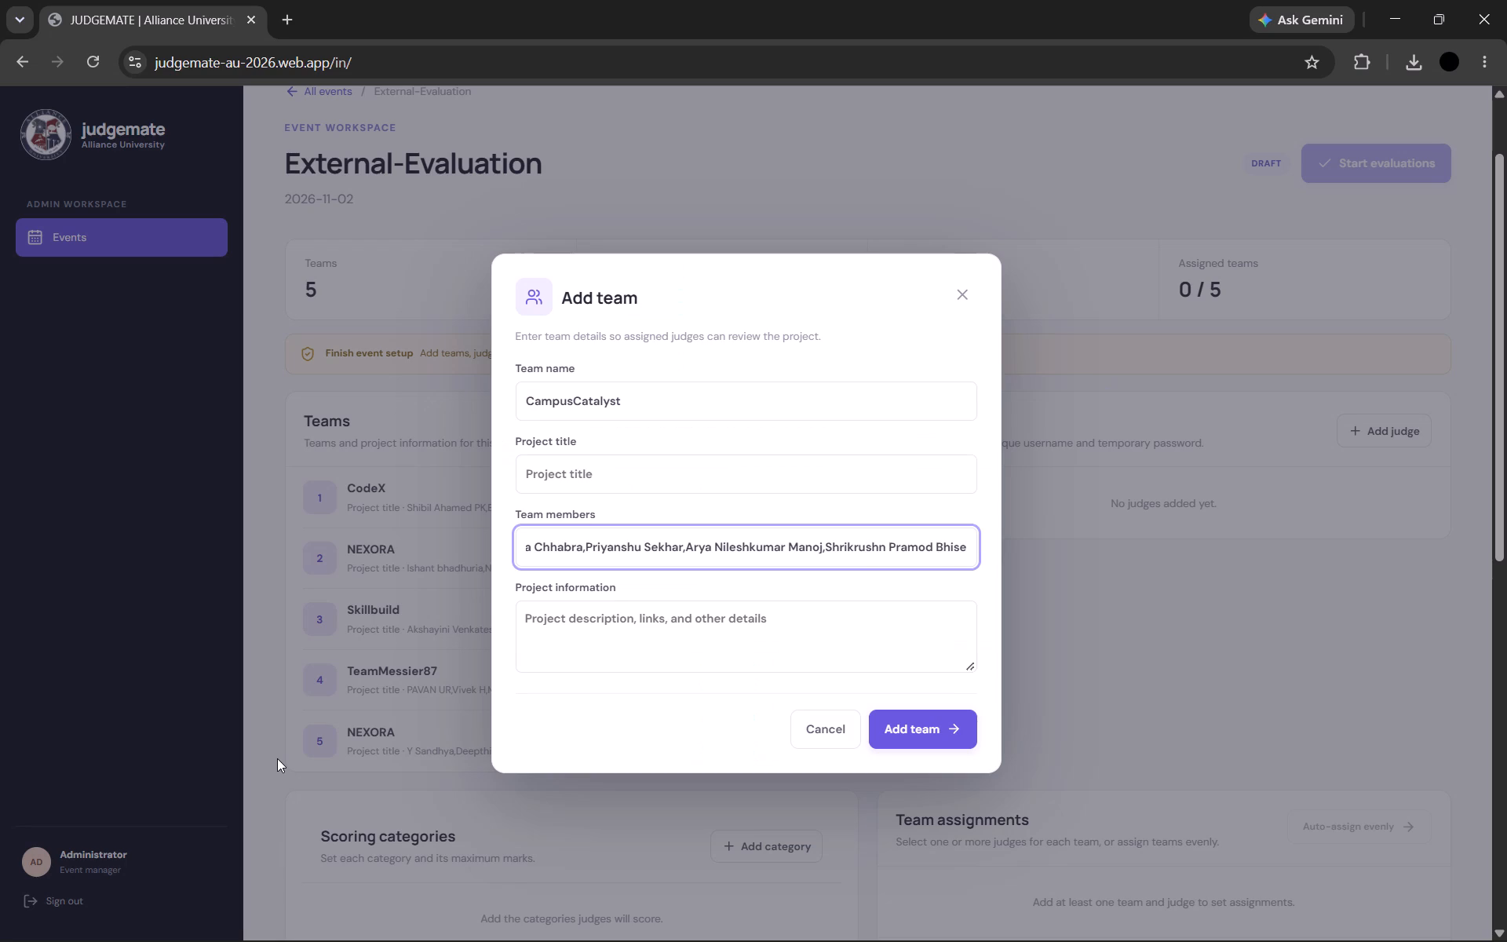
pyautogui.click(940, 718)
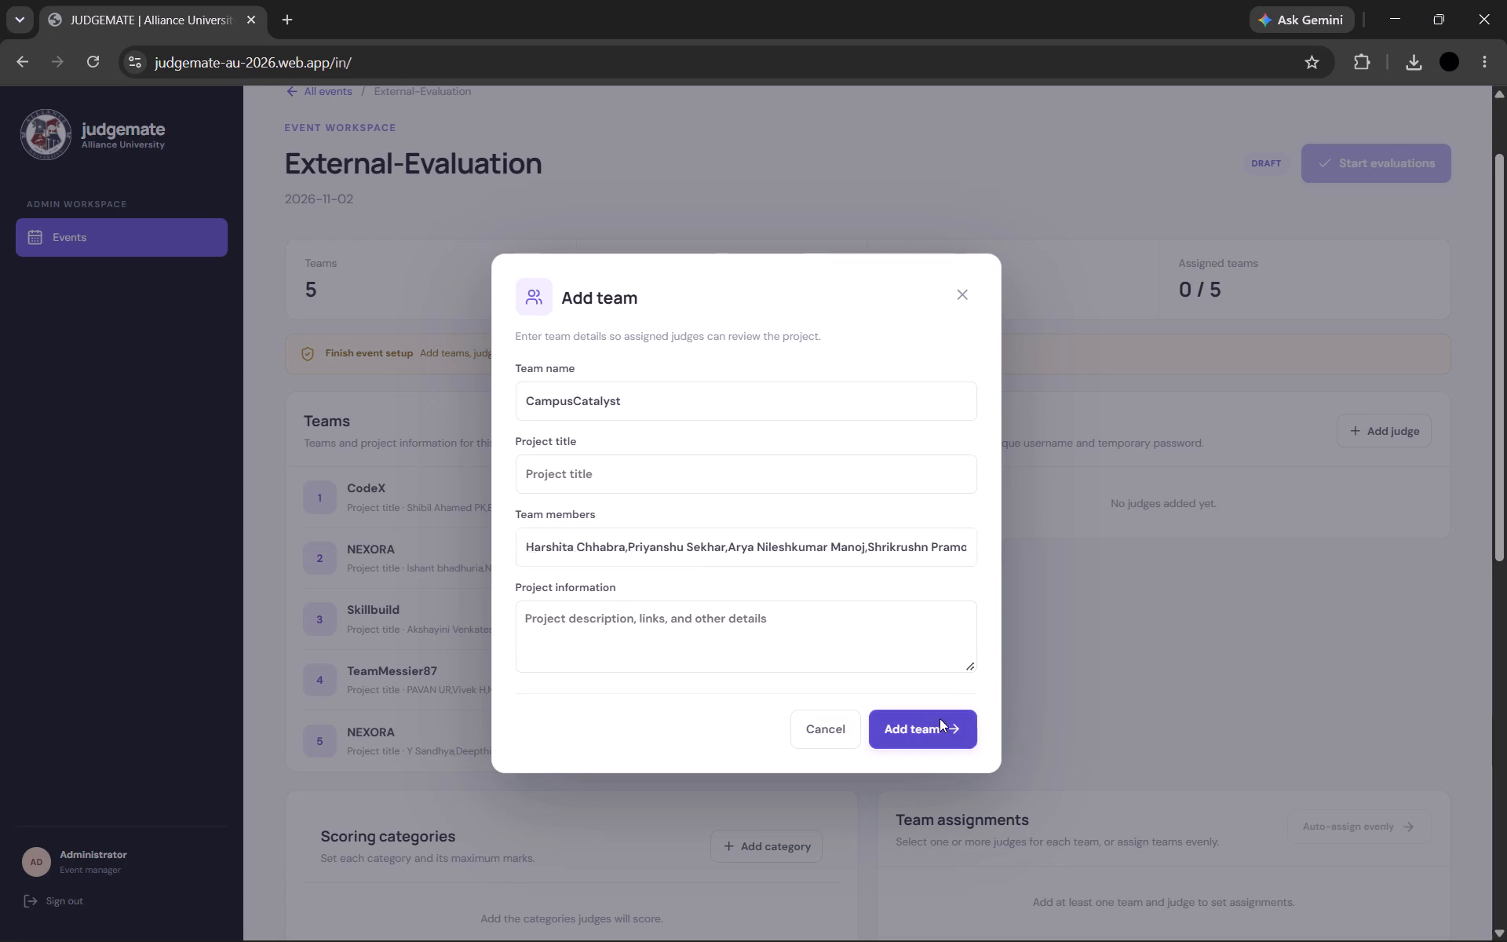
# Start another new team in Judgemate and copy the team name Mavericks into it from the attendance sheet.
pyautogui.scroll(-3, 662, 626)
pyautogui.scroll(4, 772, 228)
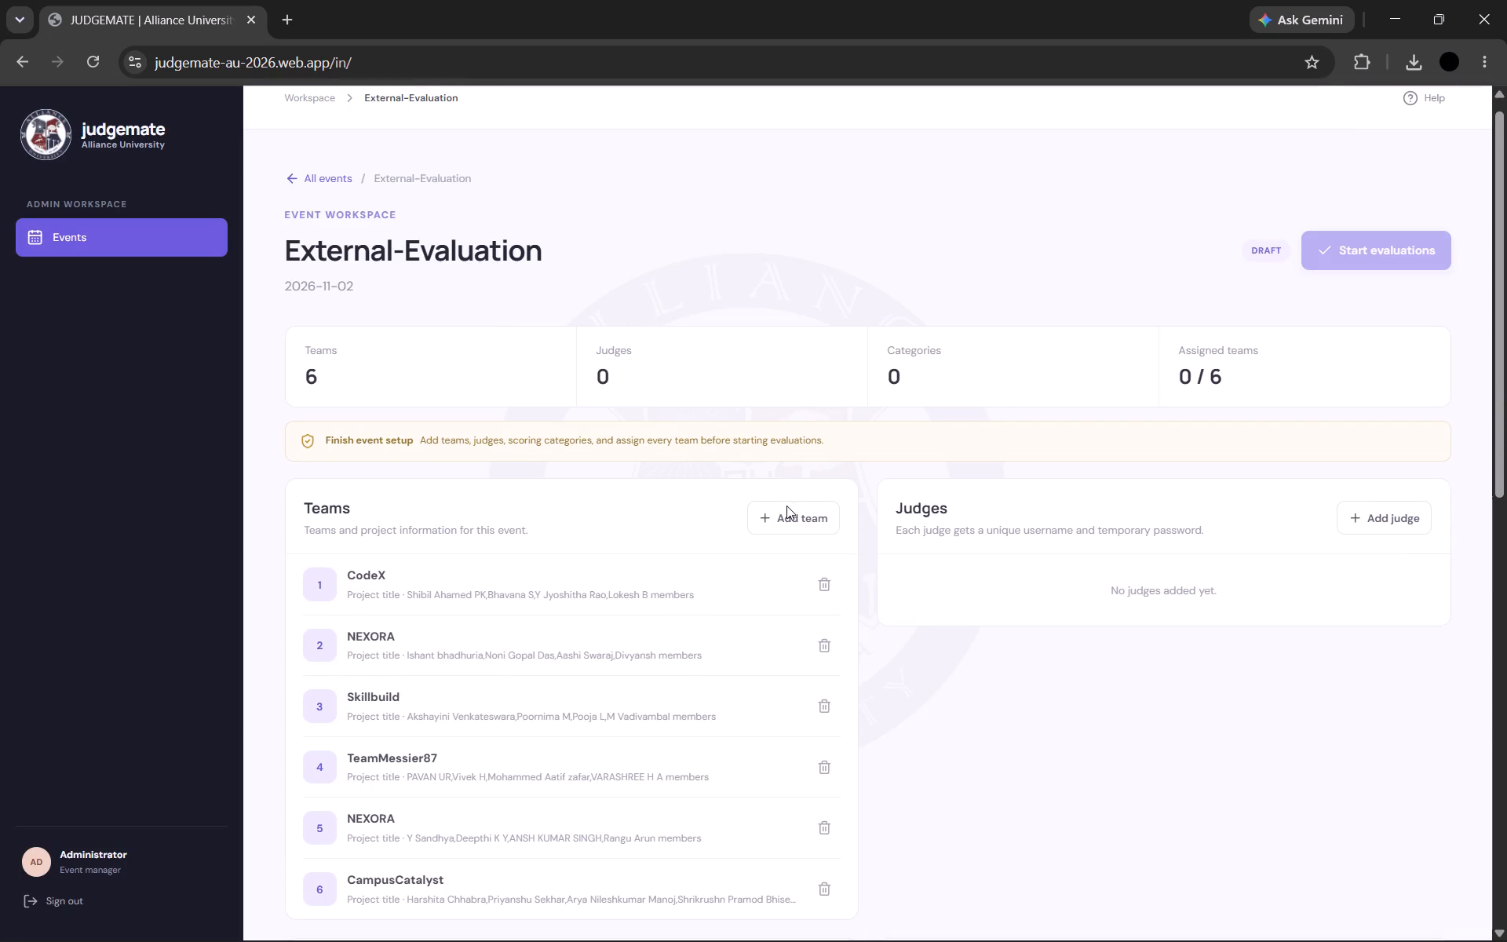
pyautogui.click(787, 529)
pyautogui.hotkey('alt', 'Tab')
pyautogui.scroll(-2, 268, 678)
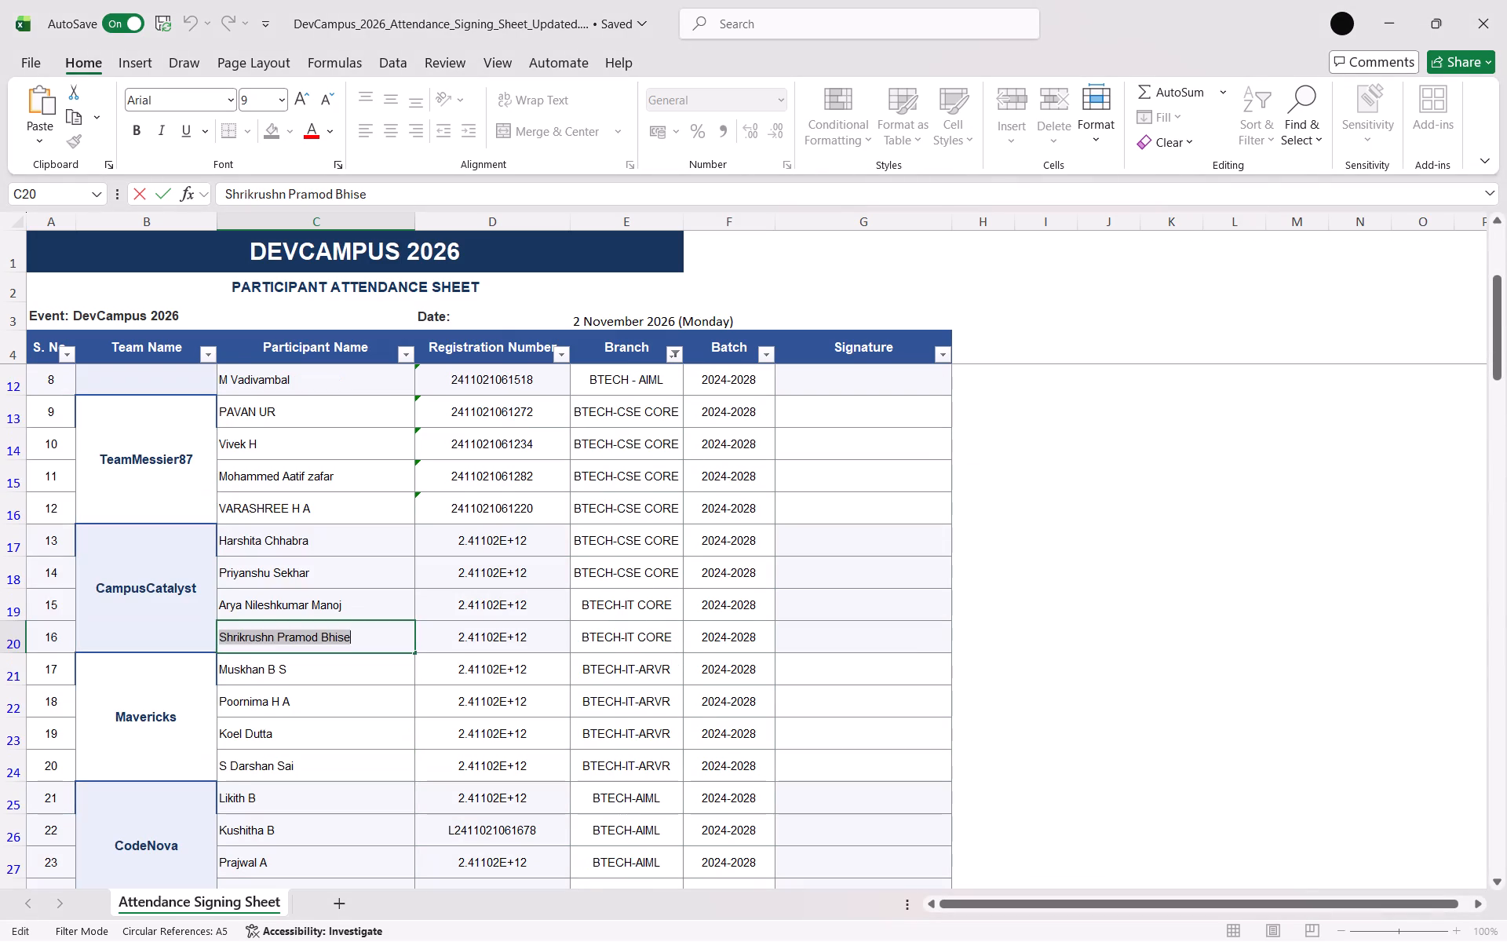
pyautogui.doubleClick(161, 711)
pyautogui.hotkey('ctrl', 'a')
pyautogui.hotkey('ctrl', 'c')
pyautogui.hotkey('alt', 'Tab')
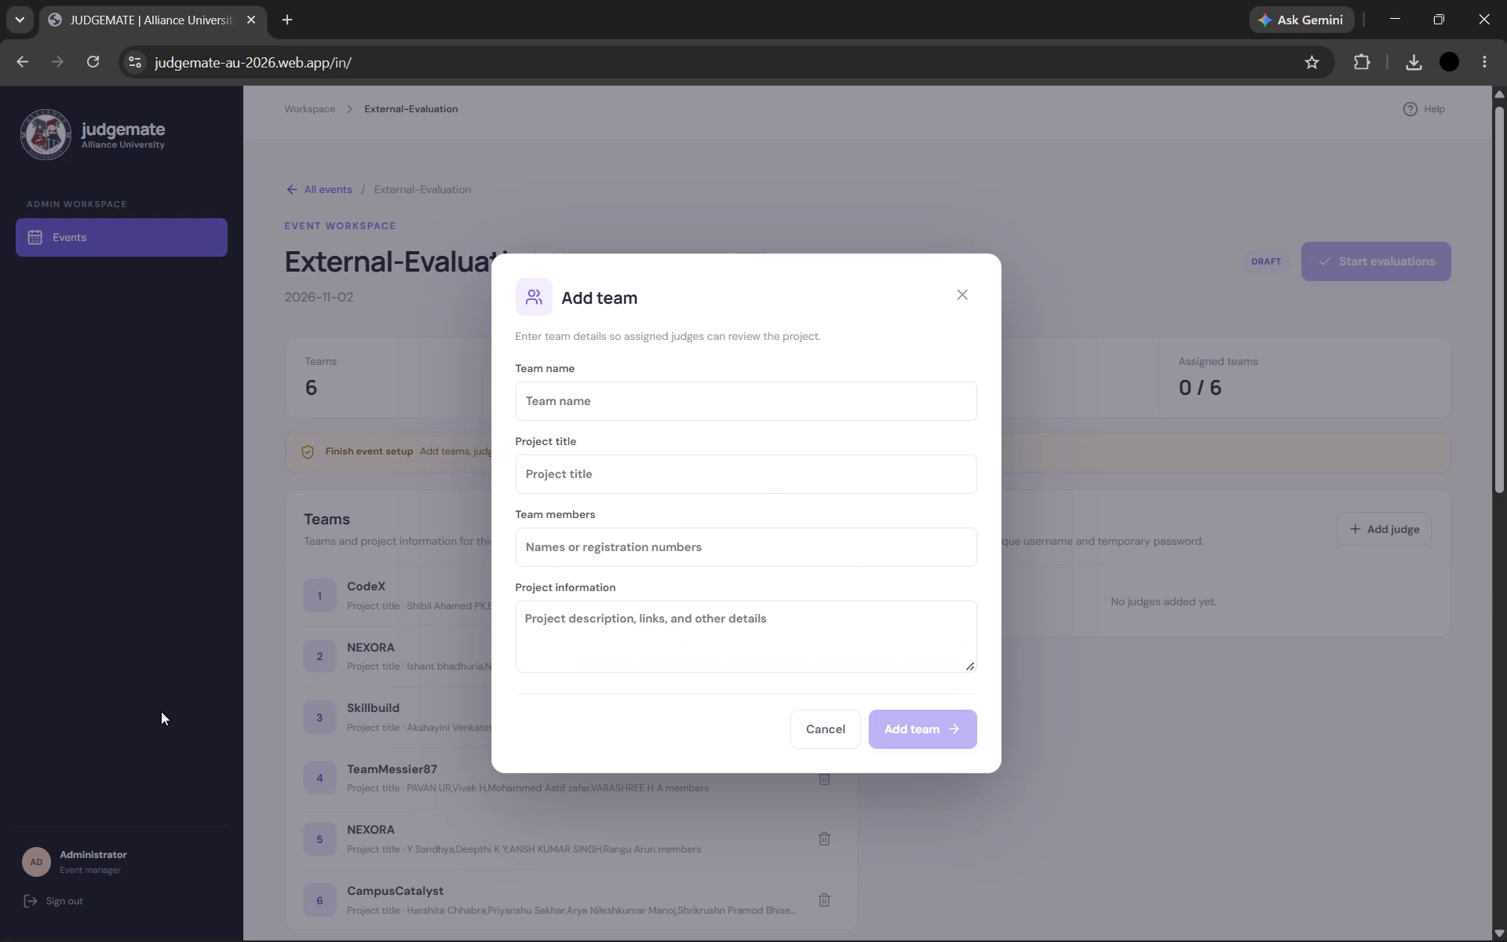
pyautogui.hotkey('ctrl', 'v')
# Copy the first Mavericks participant's name from the attendance sheet into the team members, followed by a comma, and return to the workbook.
pyautogui.hotkey('alt', 'Tab')
pyautogui.doubleClick(252, 672)
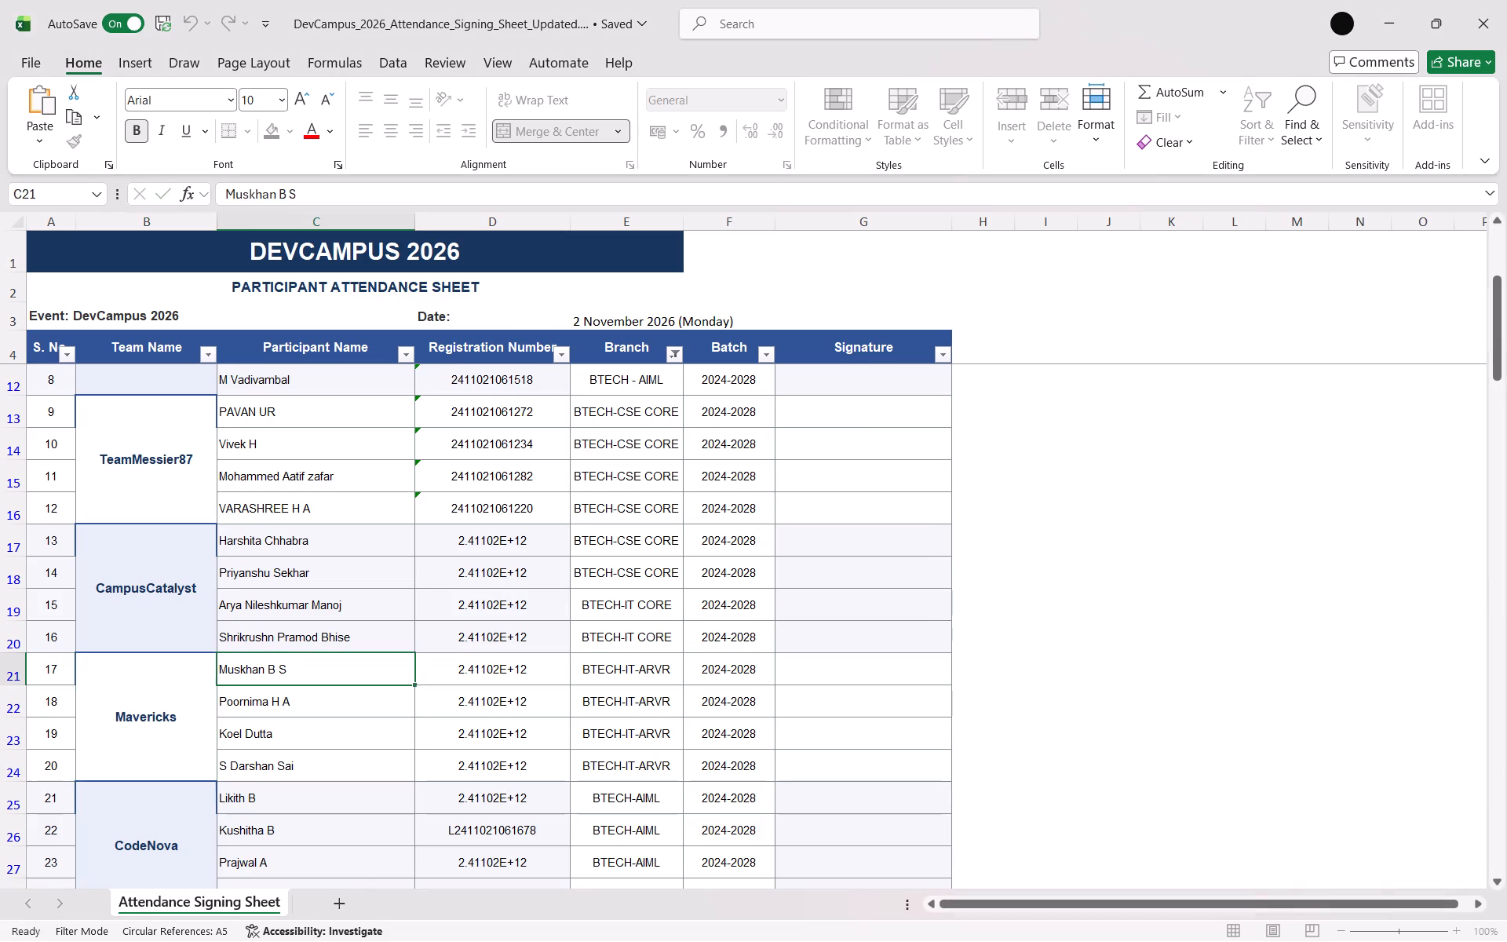
pyautogui.hotkey('ctrl', 'a')
pyautogui.hotkey('ctrl', 'c')
pyautogui.hotkey('alt', 'Tab')
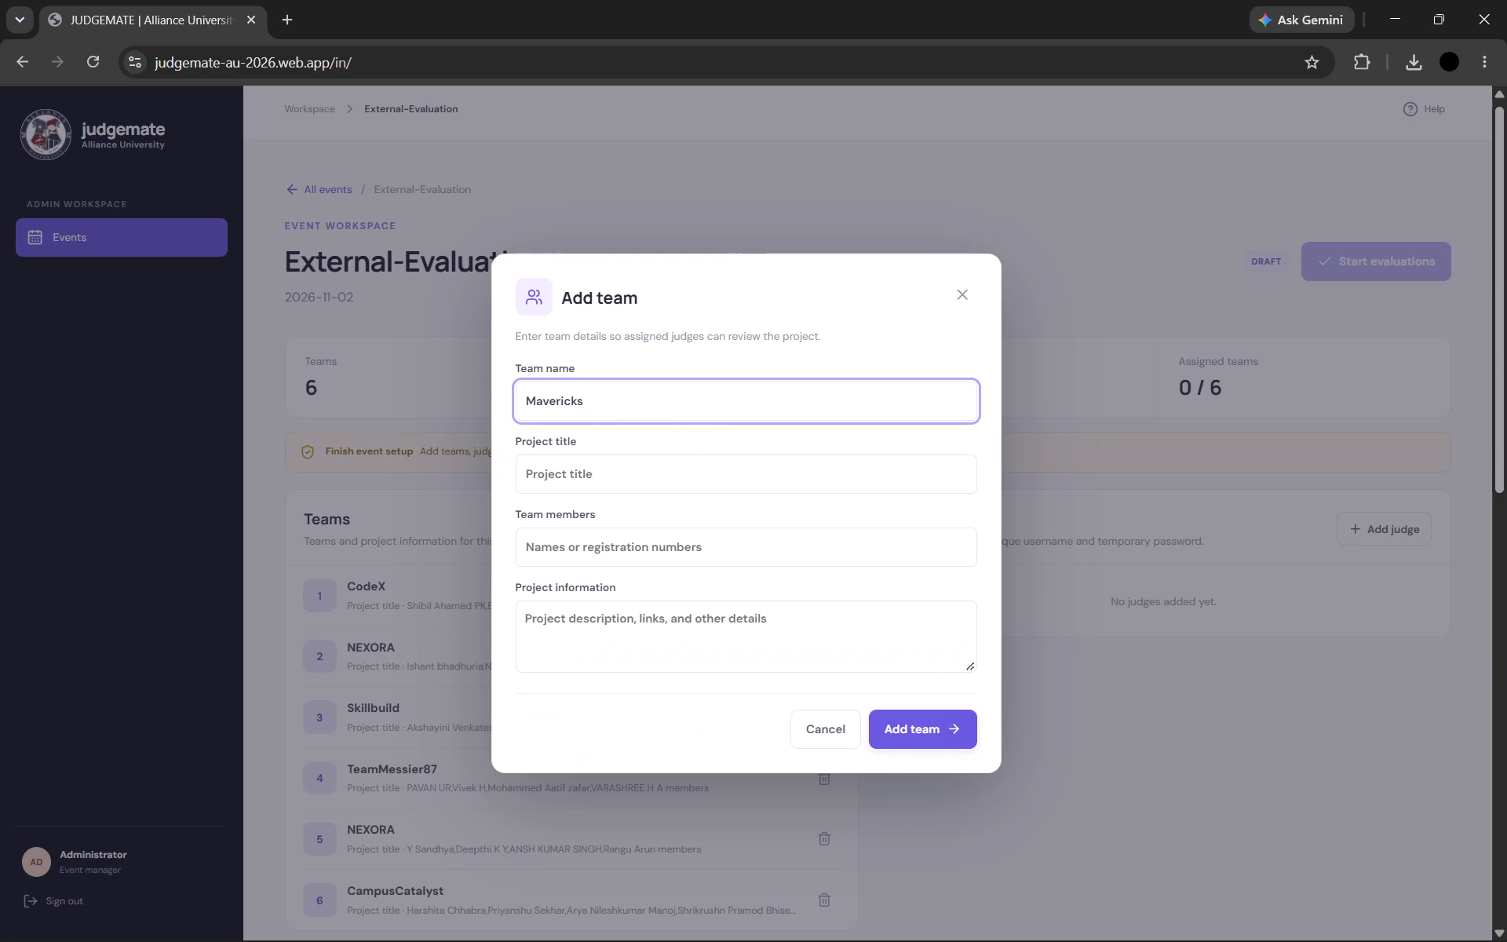
pyautogui.click(585, 548)
pyautogui.hotkey('ctrl', 'v')
pyautogui.press(',')
pyautogui.hotkey('alt', 'Tab')
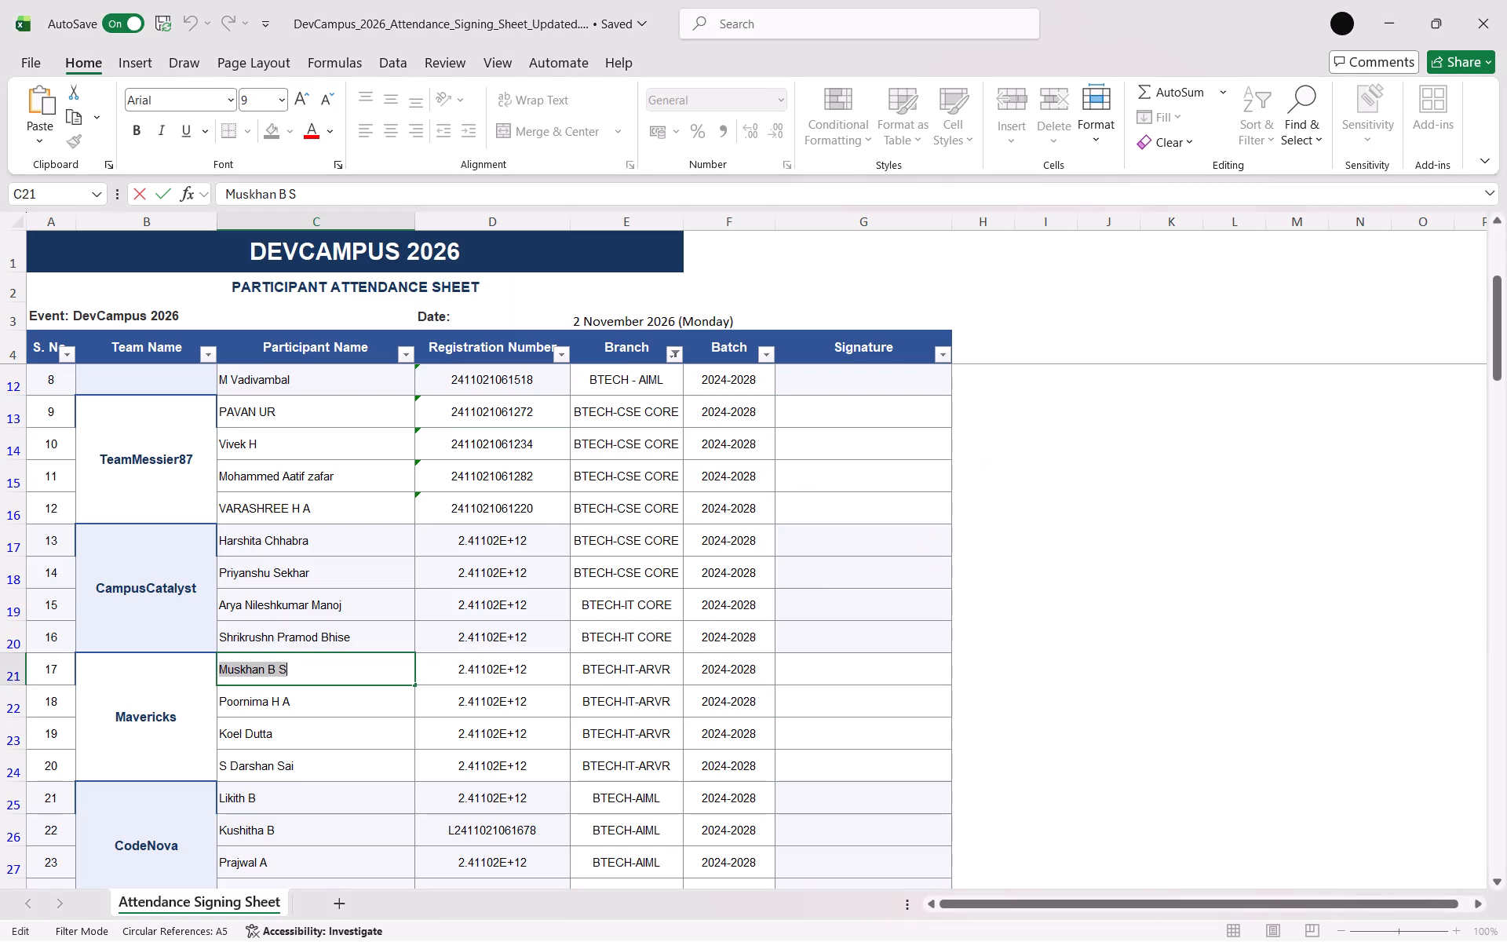
# Copy the second Mavericks participant's name from the attendance sheet into the team members, followed by a comma.
pyautogui.doubleClick(325, 704)
pyautogui.hotkey('ctrl', 'a')
pyautogui.hotkey('ctrl', 'c')
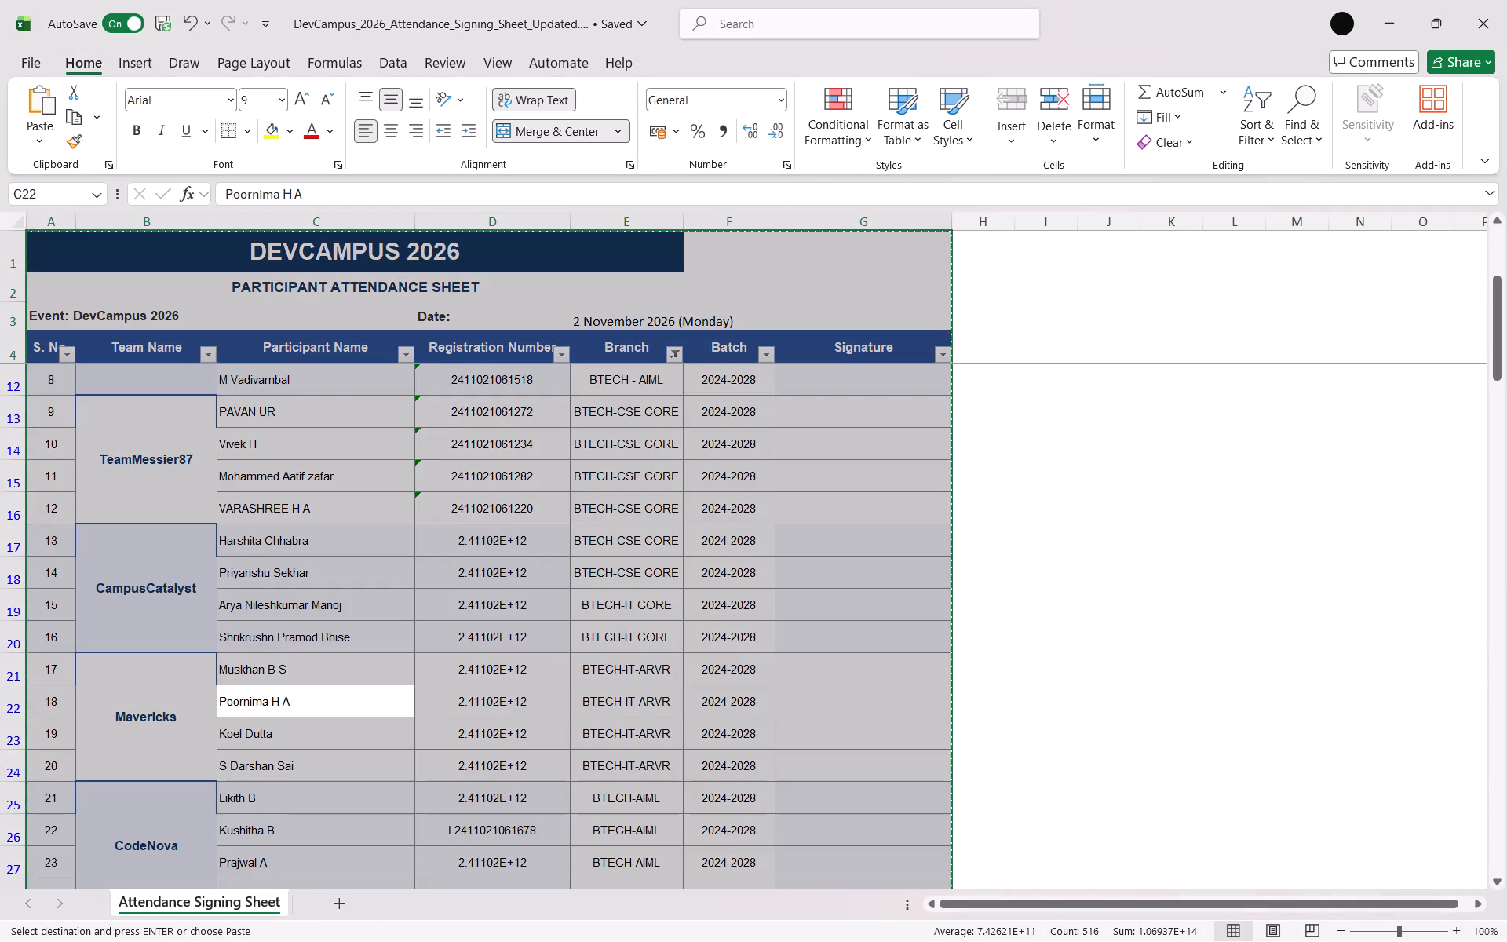
pyautogui.doubleClick(322, 704)
pyautogui.hotkey('ctrl', 'a')
pyautogui.hotkey('ctrl', 'c')
pyautogui.hotkey('alt', 'Tab')
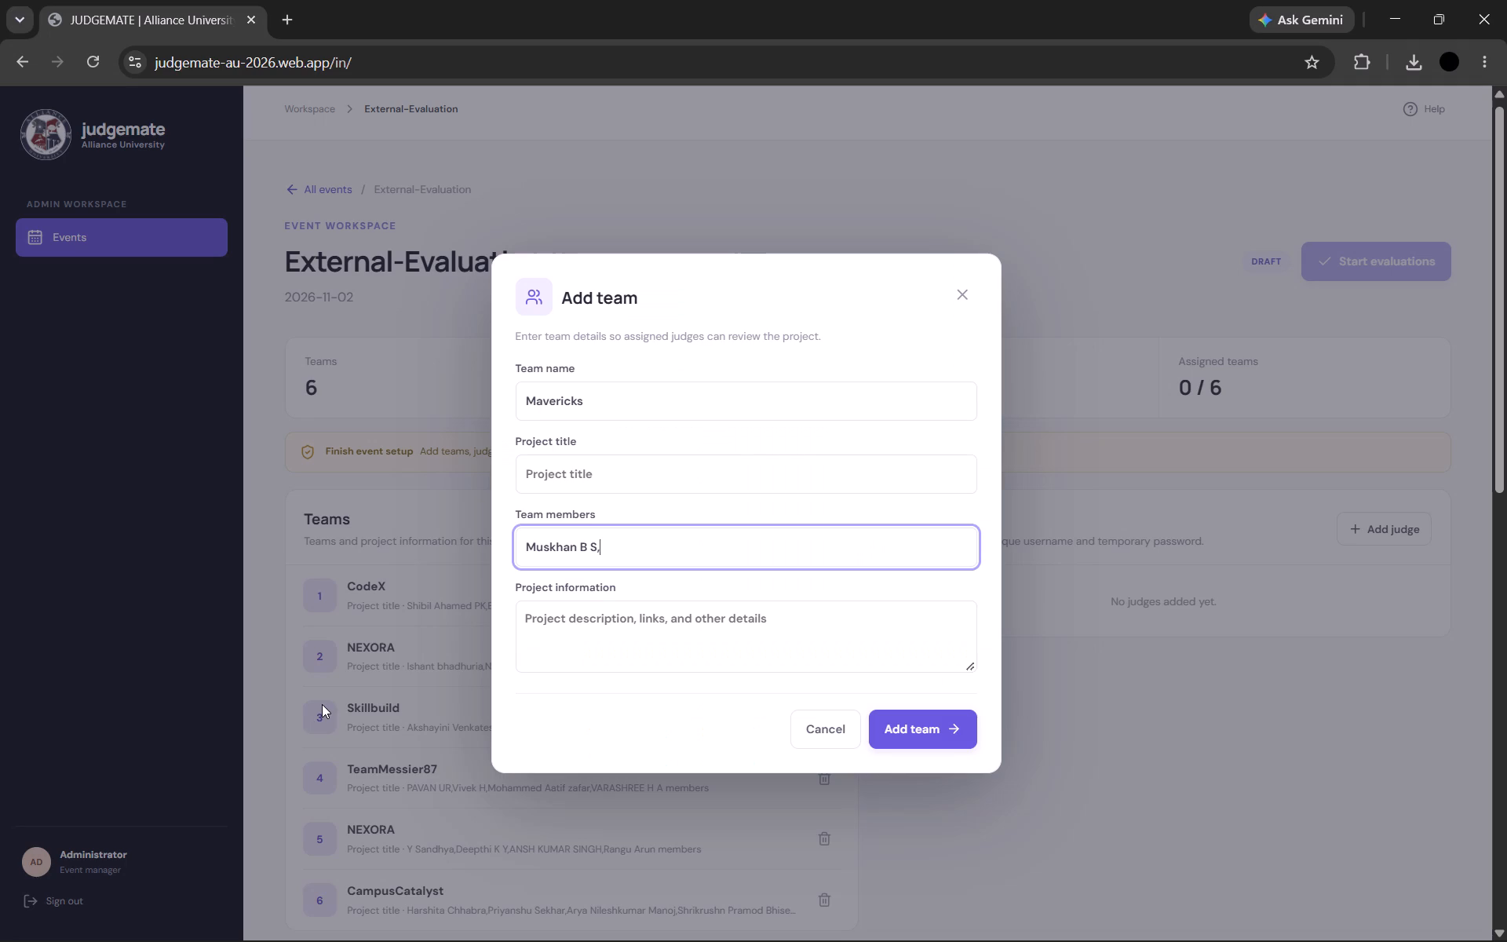
pyautogui.hotkey('ctrl', 'v')
pyautogui.press(',')
# Append the third and fourth Mavericks participants' names from the attendance sheet, separated by a comma, and add the team to the event.
pyautogui.hotkey('alt', 'Tab')
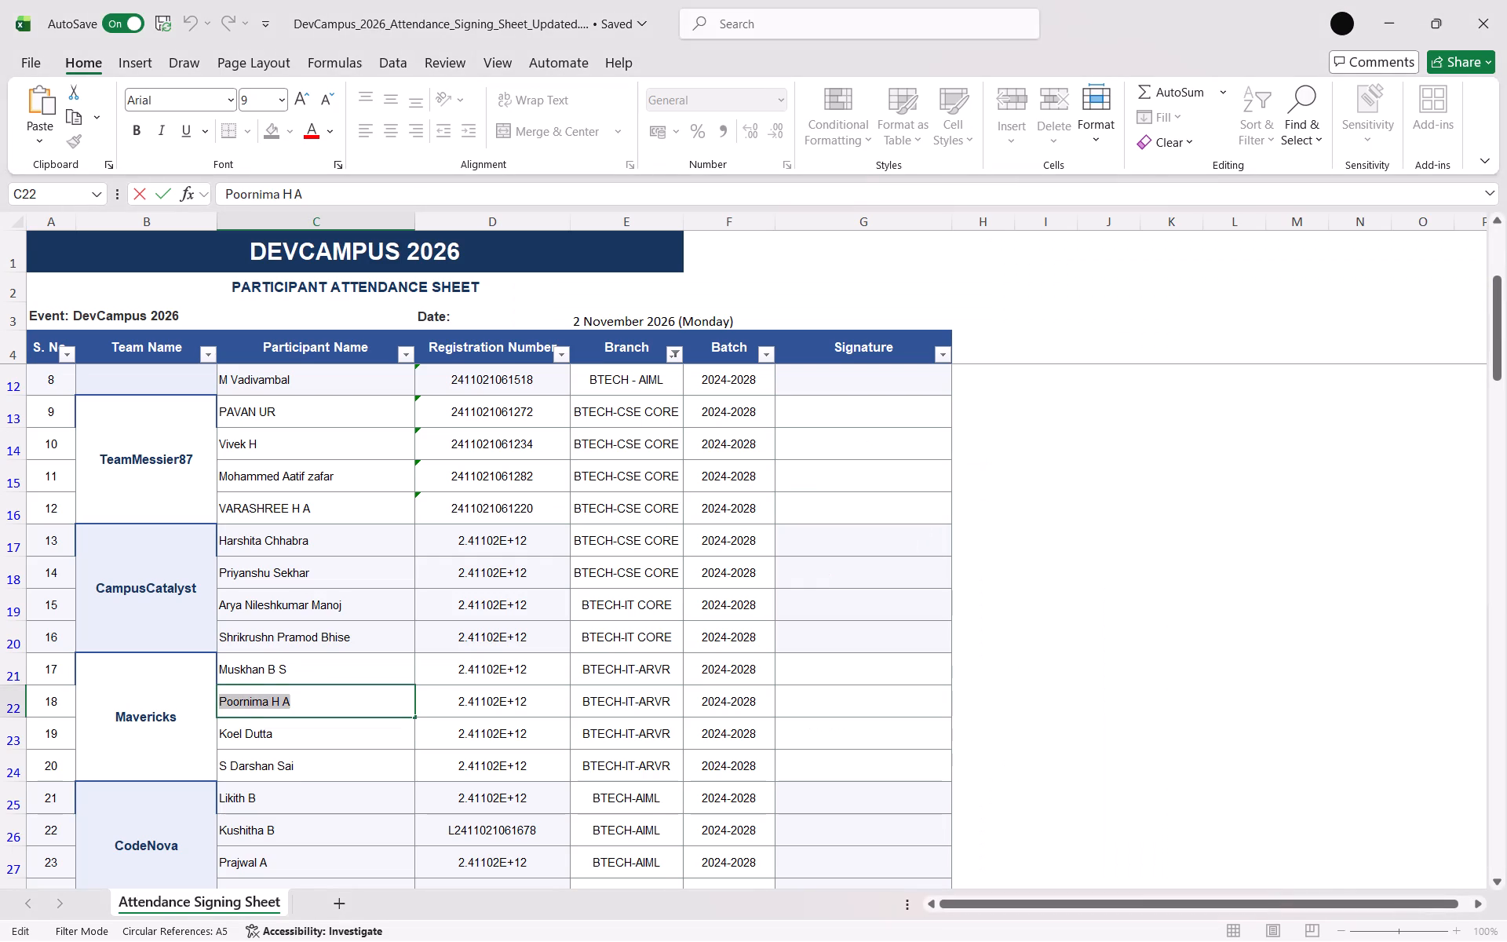
pyautogui.doubleClick(291, 734)
pyautogui.hotkey('ctrl', 'a')
pyautogui.hotkey('ctrl', 'c')
pyautogui.hotkey('alt', 'Tab')
pyautogui.hotkey('ctrl', 'v')
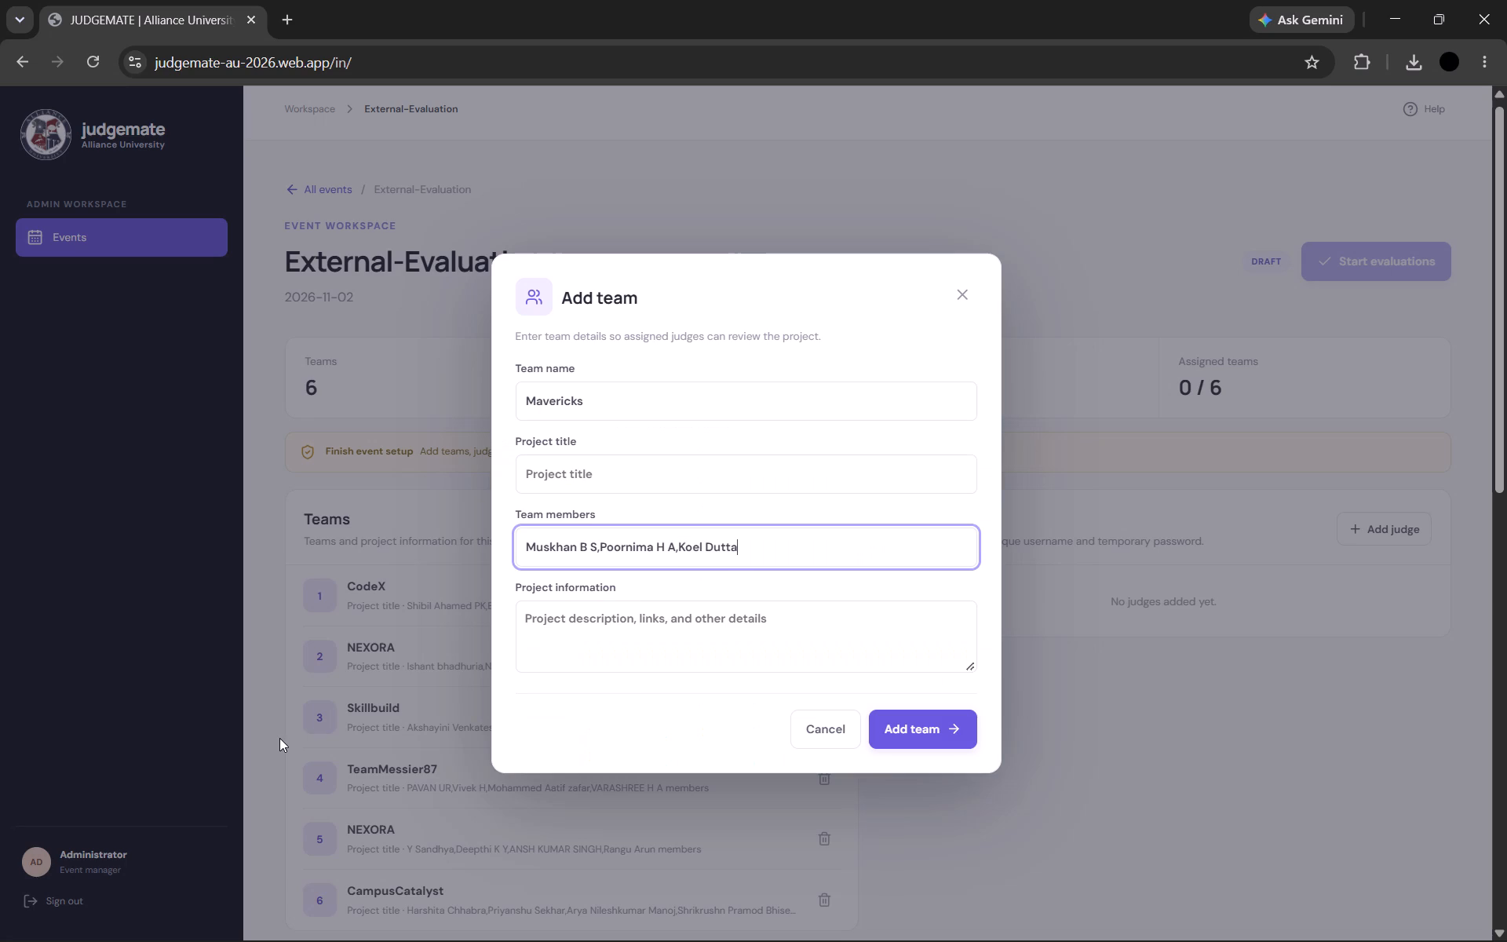
pyautogui.press(',')
pyautogui.hotkey('alt', 'Tab')
pyautogui.doubleClick(289, 768)
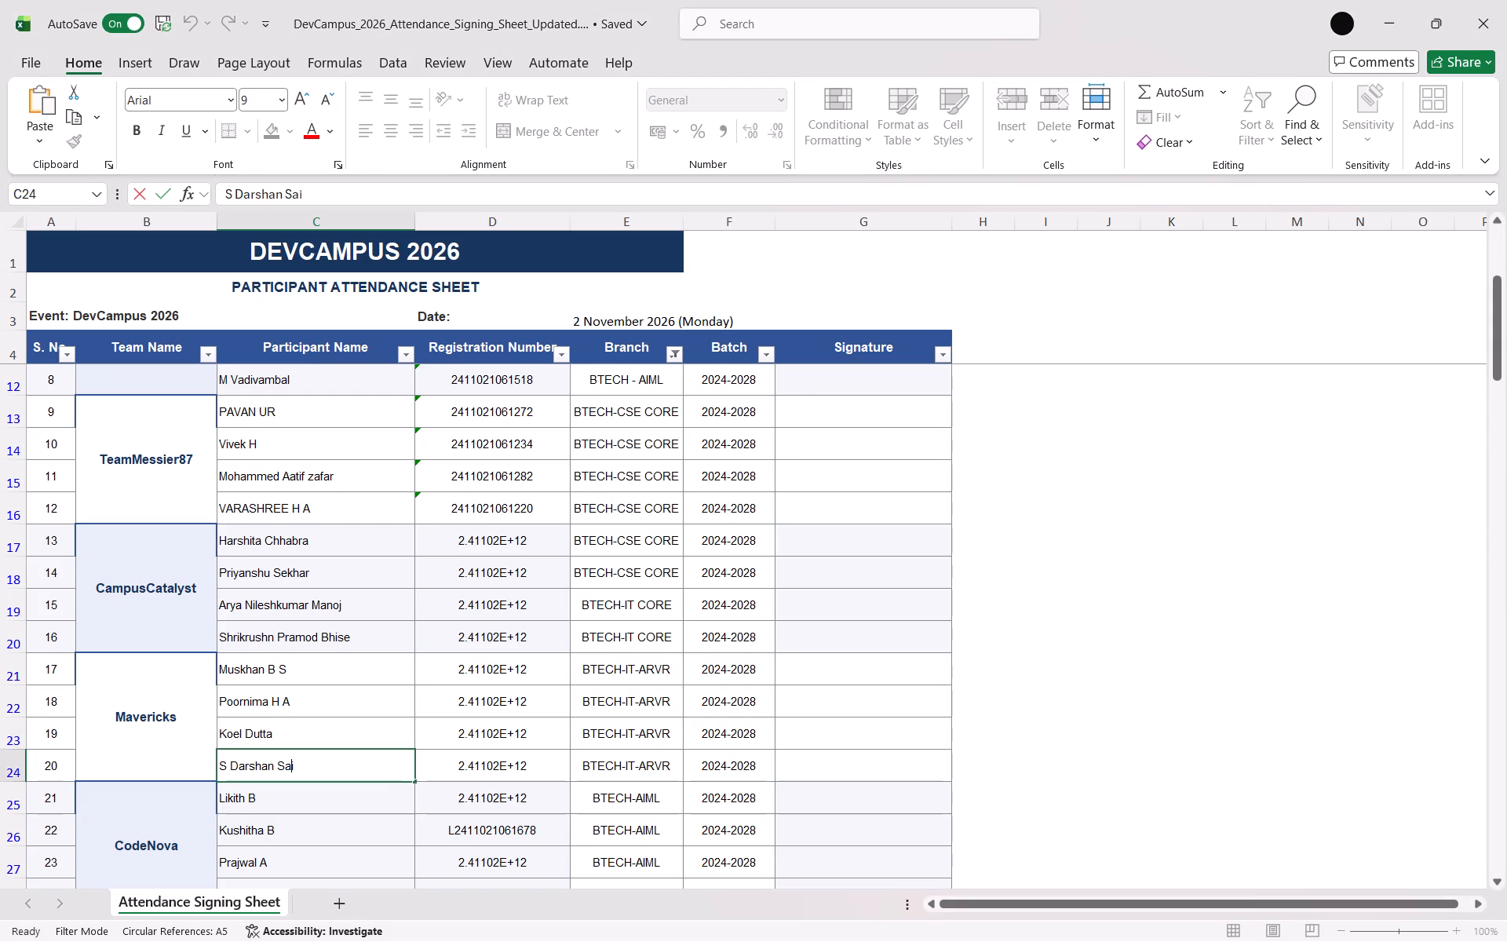
pyautogui.keyDown('ctrl'); pyautogui.click(289, 768); pyautogui.keyUp('ctrl')
pyautogui.hotkey('ctrl', 'a')
pyautogui.hotkey('ctrl', 'c')
pyautogui.hotkey('alt', 'Tab')
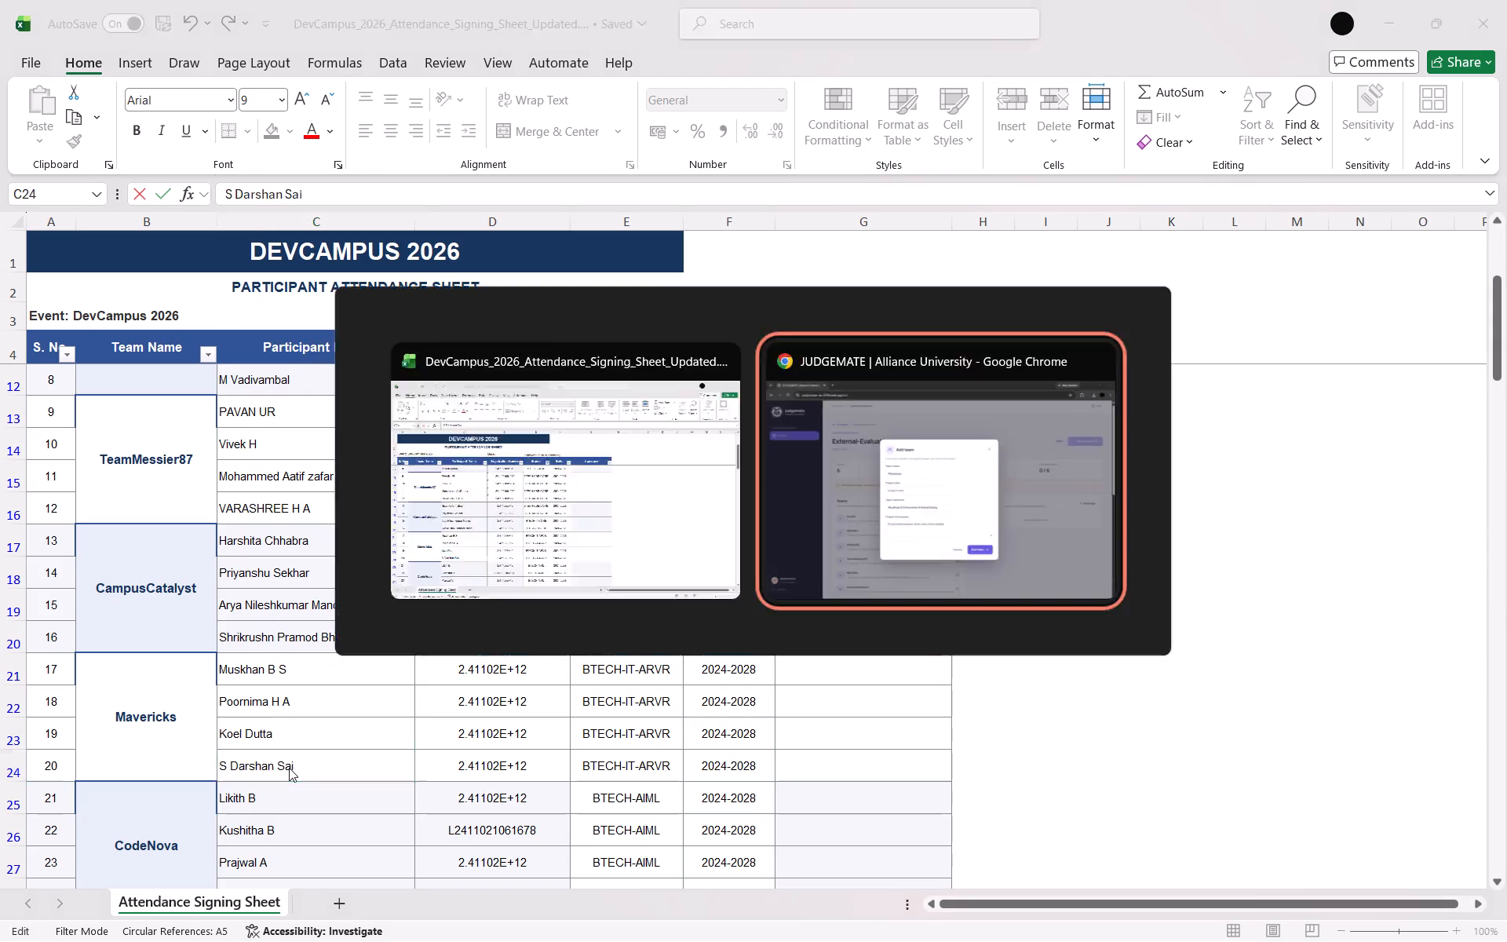
pyautogui.hotkey('ctrl', 'v')
pyautogui.click(896, 733)
# Start another new team in Judgemate and copy the team name CodeNova into it from the attendance sheet.
pyautogui.scroll(-3, 469, 669)
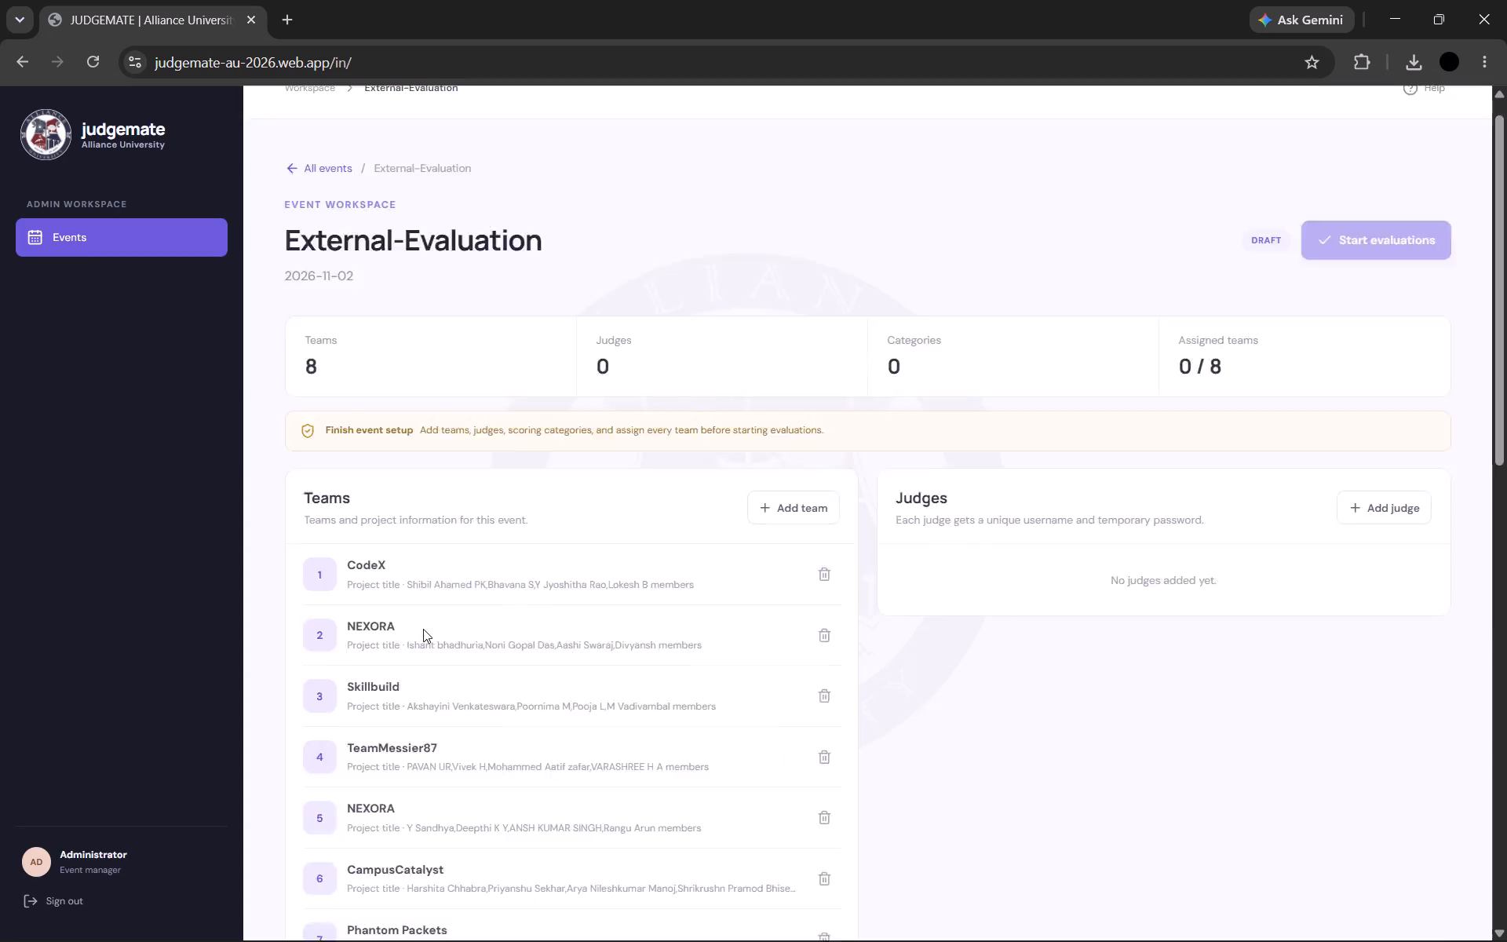
pyautogui.scroll(-1, 423, 629)
pyautogui.scroll(5, 717, 545)
pyautogui.click(777, 529)
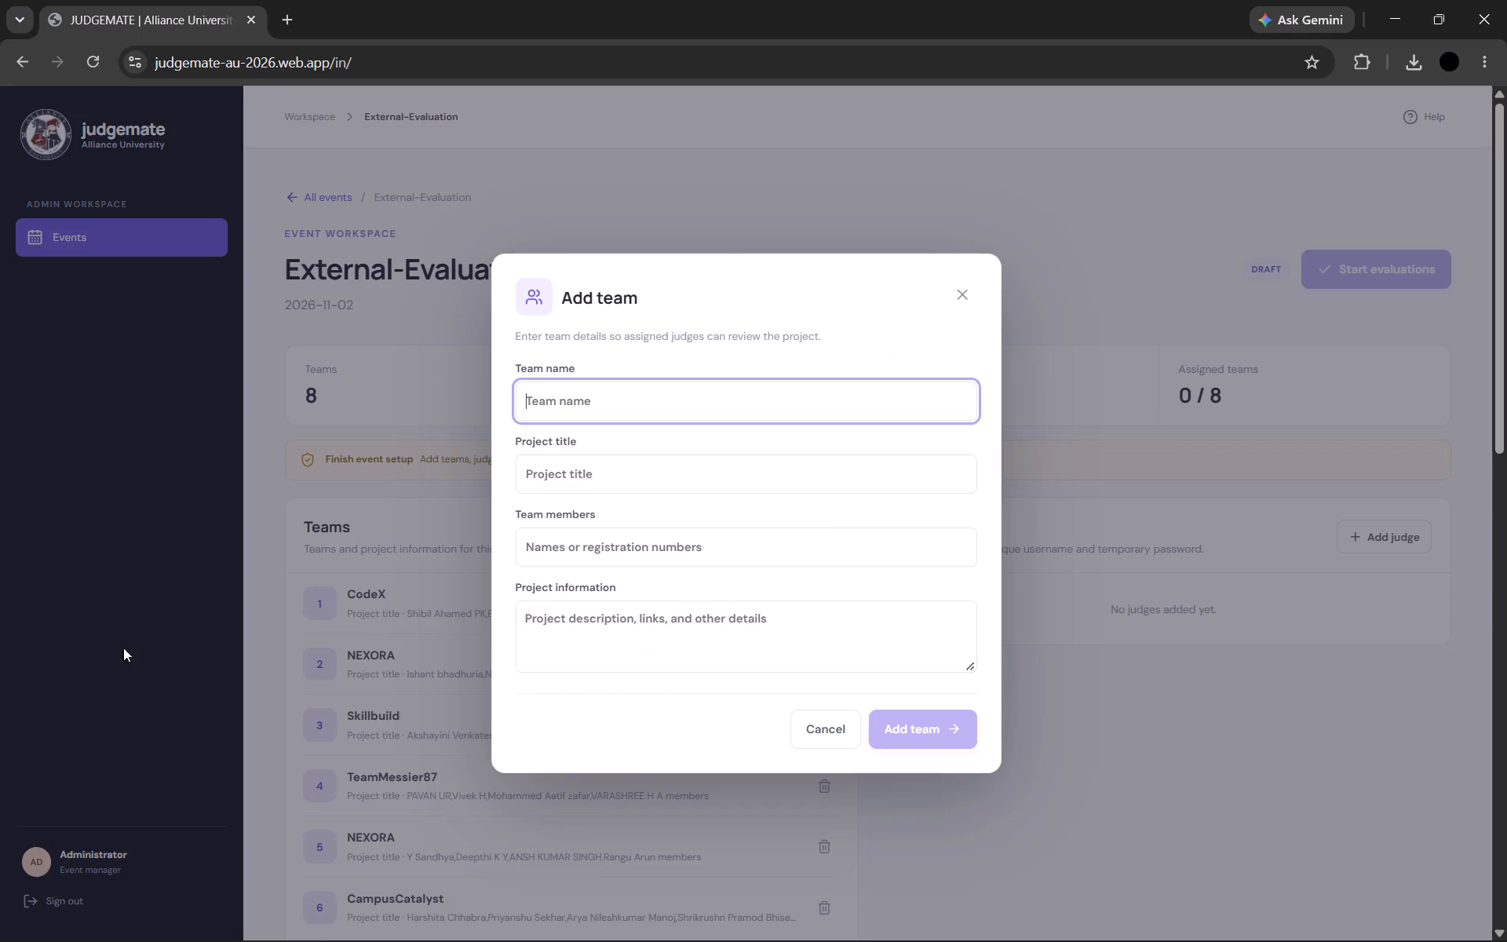
pyautogui.hotkey('alt', 'Tab')
pyautogui.scroll(-1, 223, 714)
pyautogui.scroll(-2, 164, 807)
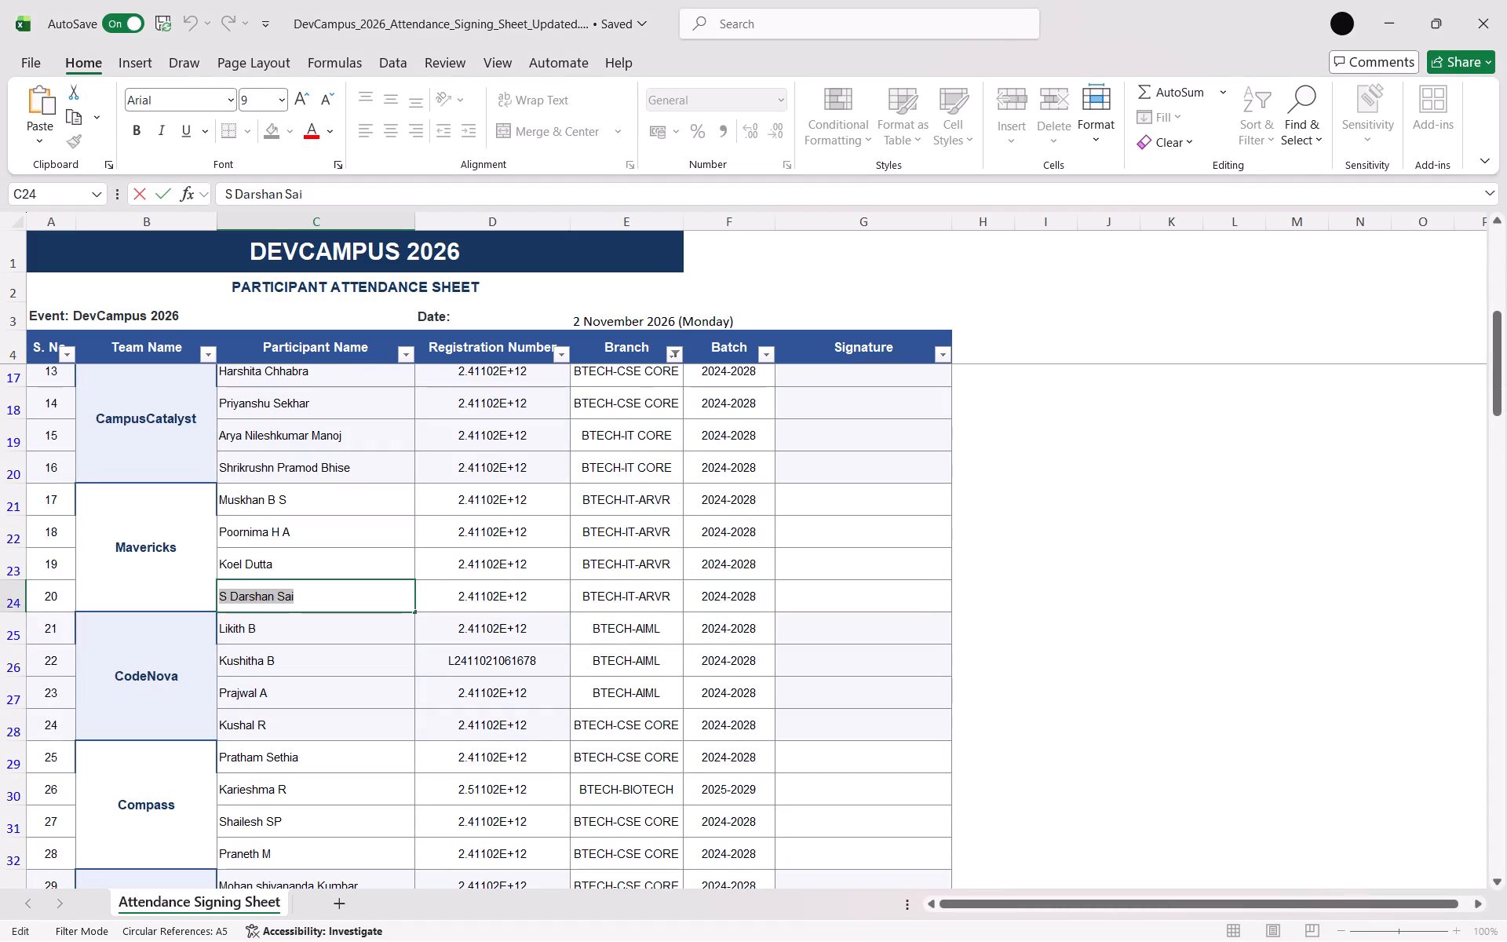
pyautogui.tripleClick(154, 692)
pyautogui.hotkey('ctrl', 'a')
pyautogui.hotkey('ctrl', 'c')
pyautogui.hotkey('alt', 'Tab')
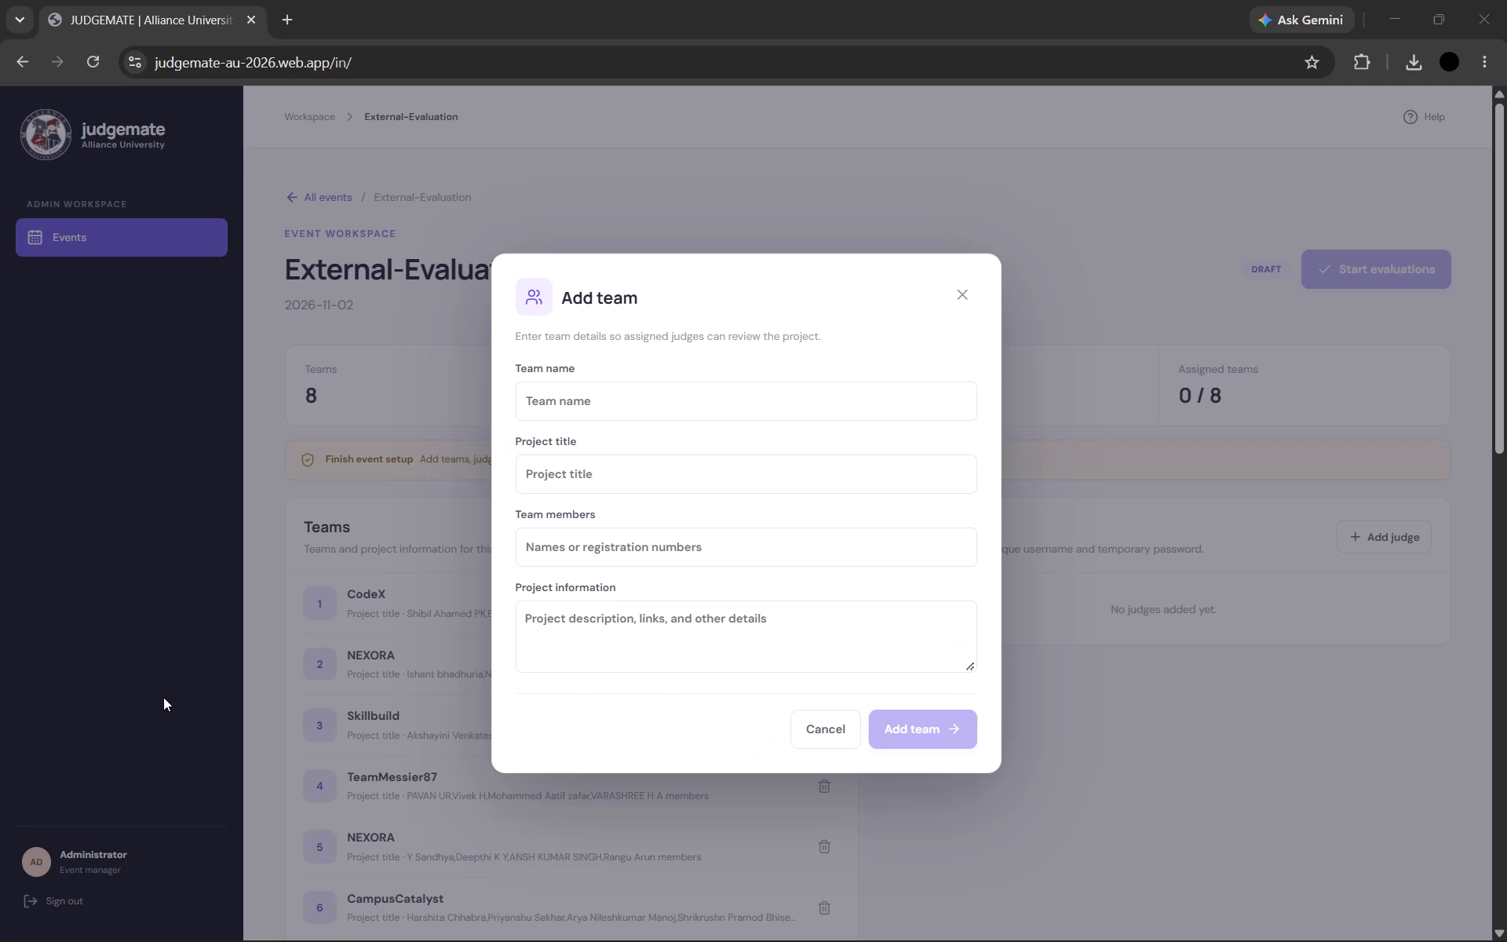
pyautogui.hotkey('ctrl', 'v')
# Copy the first CodeNova participant's name from the attendance sheet into the team members.
pyautogui.click(595, 560)
pyautogui.hotkey('alt', 'Tab')
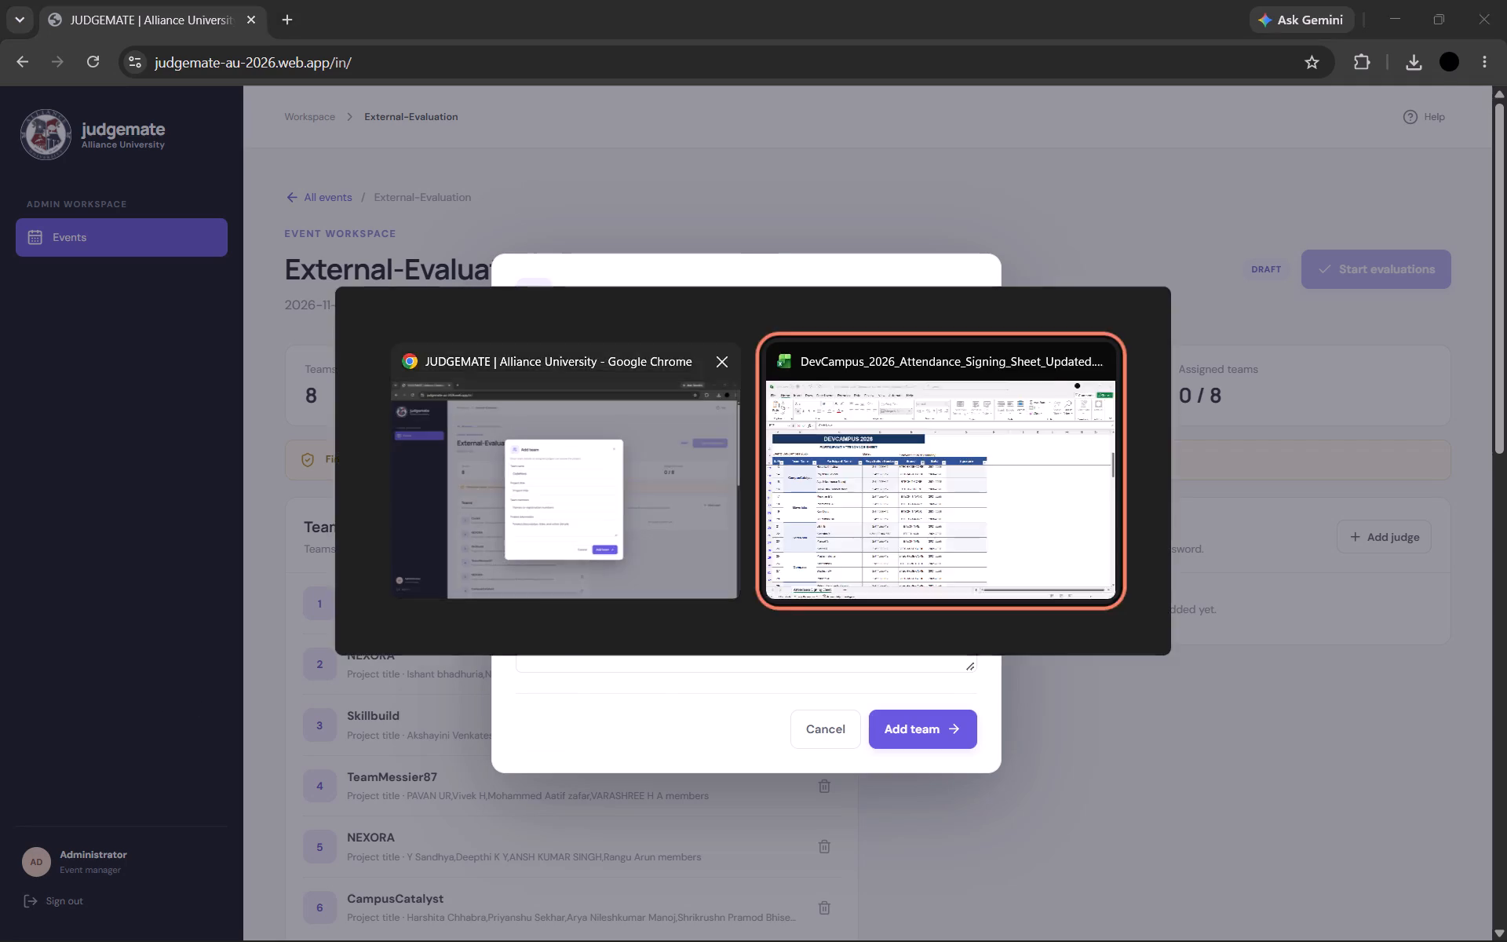
pyautogui.doubleClick(322, 626)
pyautogui.hotkey('ctrl', 'a')
pyautogui.hotkey('ctrl', 'c')
pyautogui.hotkey('alt', 'Tab')
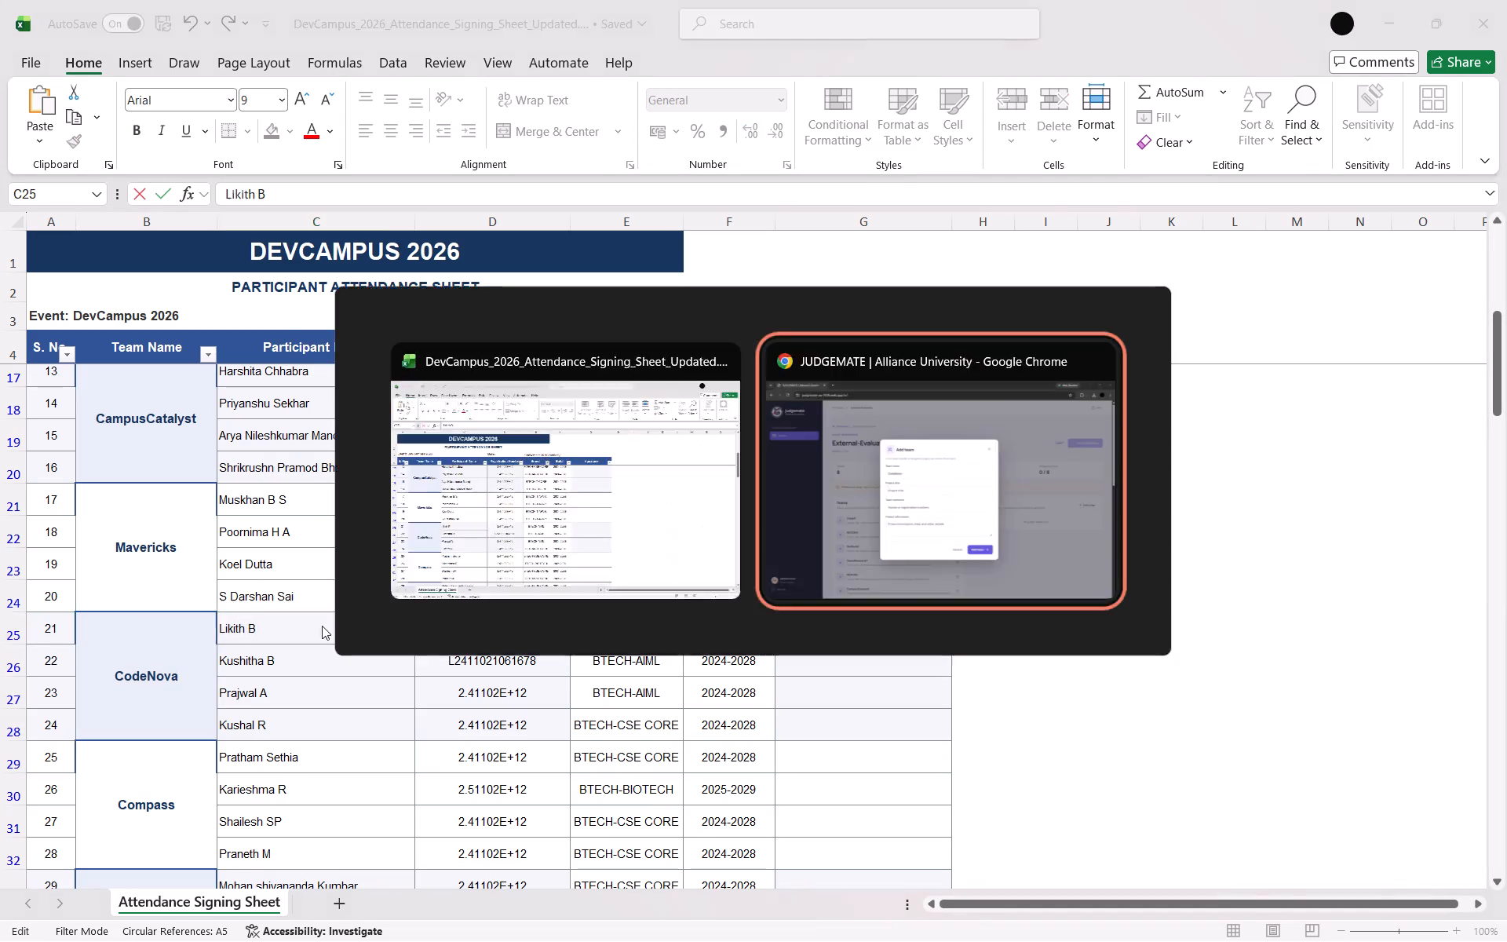
pyautogui.hotkey('ctrl', 'v')
# Append the second CodeNova participant's name from the attendance sheet to the team members, with a comma before and after it.
pyautogui.hotkey('alt', 'Tab')
pyautogui.click(291, 643)
pyautogui.doubleClick(283, 663)
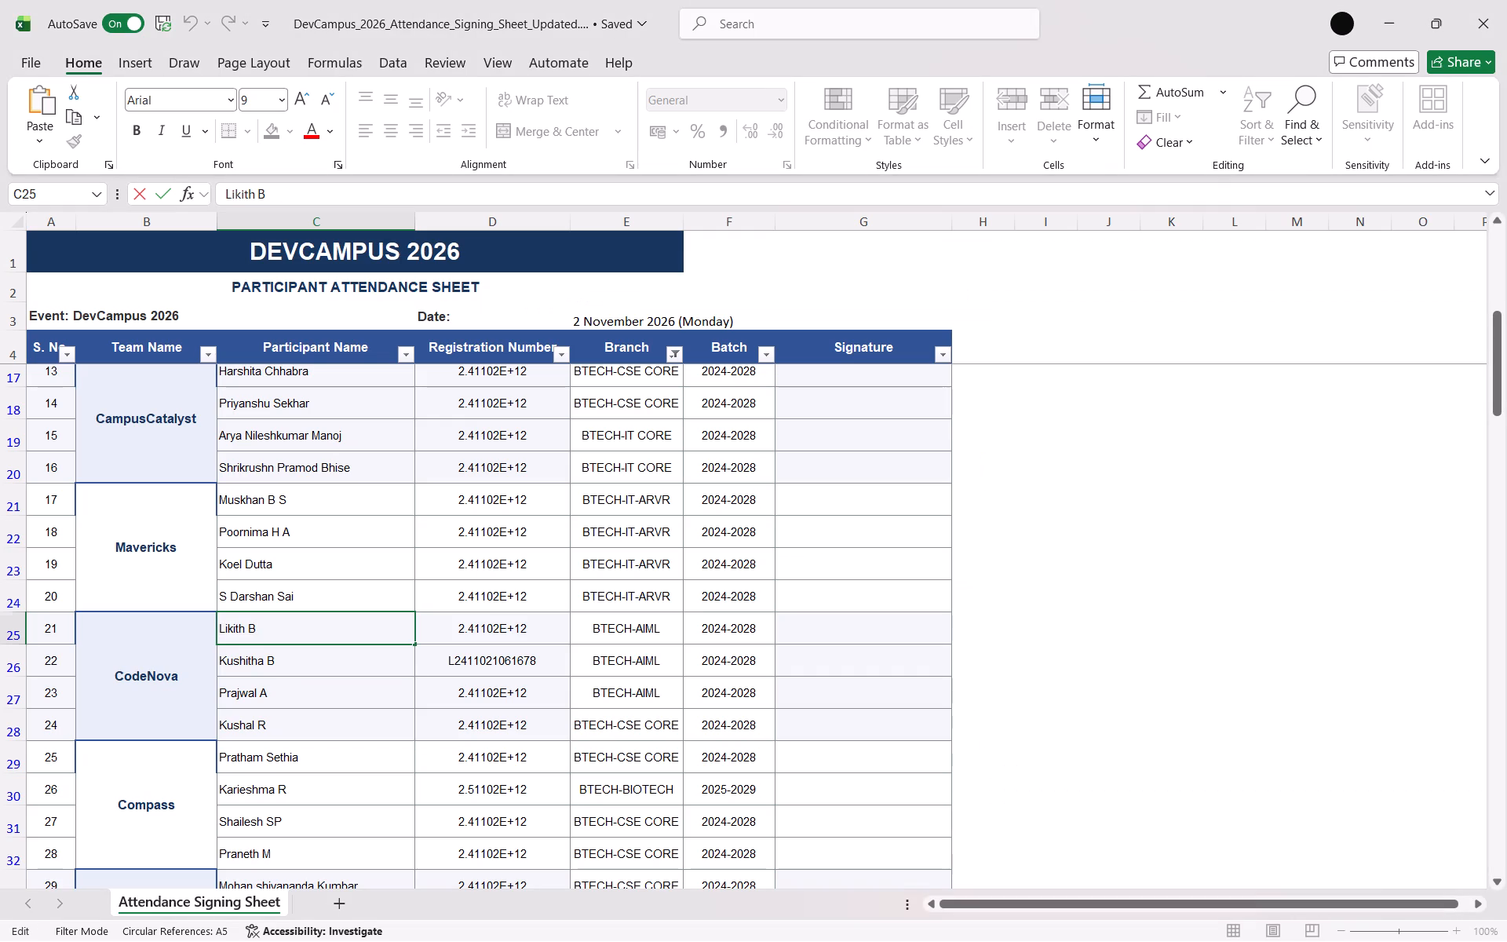
pyautogui.hotkey('ctrl', 'a')
pyautogui.hotkey('ctrl', 'c')
pyautogui.hotkey('alt', 'Tab')
pyautogui.press(',')
pyautogui.hotkey('ctrl', 'v')
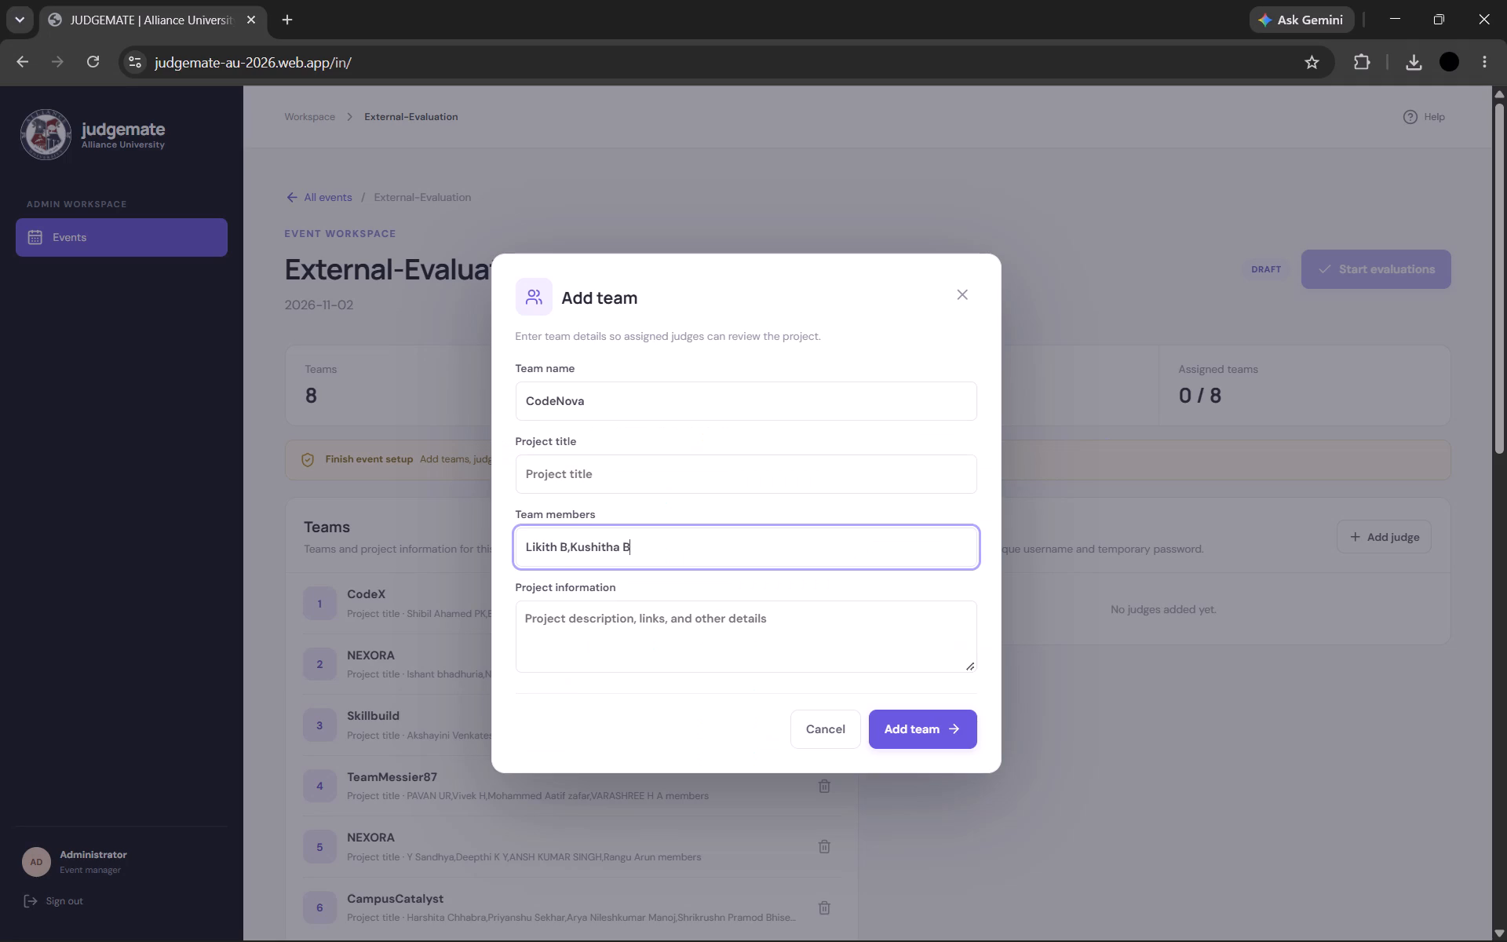
pyautogui.press(',')
# Append the third CodeNova participant's name from the attendance sheet to the team members, followed by a comma.
pyautogui.hotkey('alt', 'Tab')
pyautogui.doubleClick(273, 706)
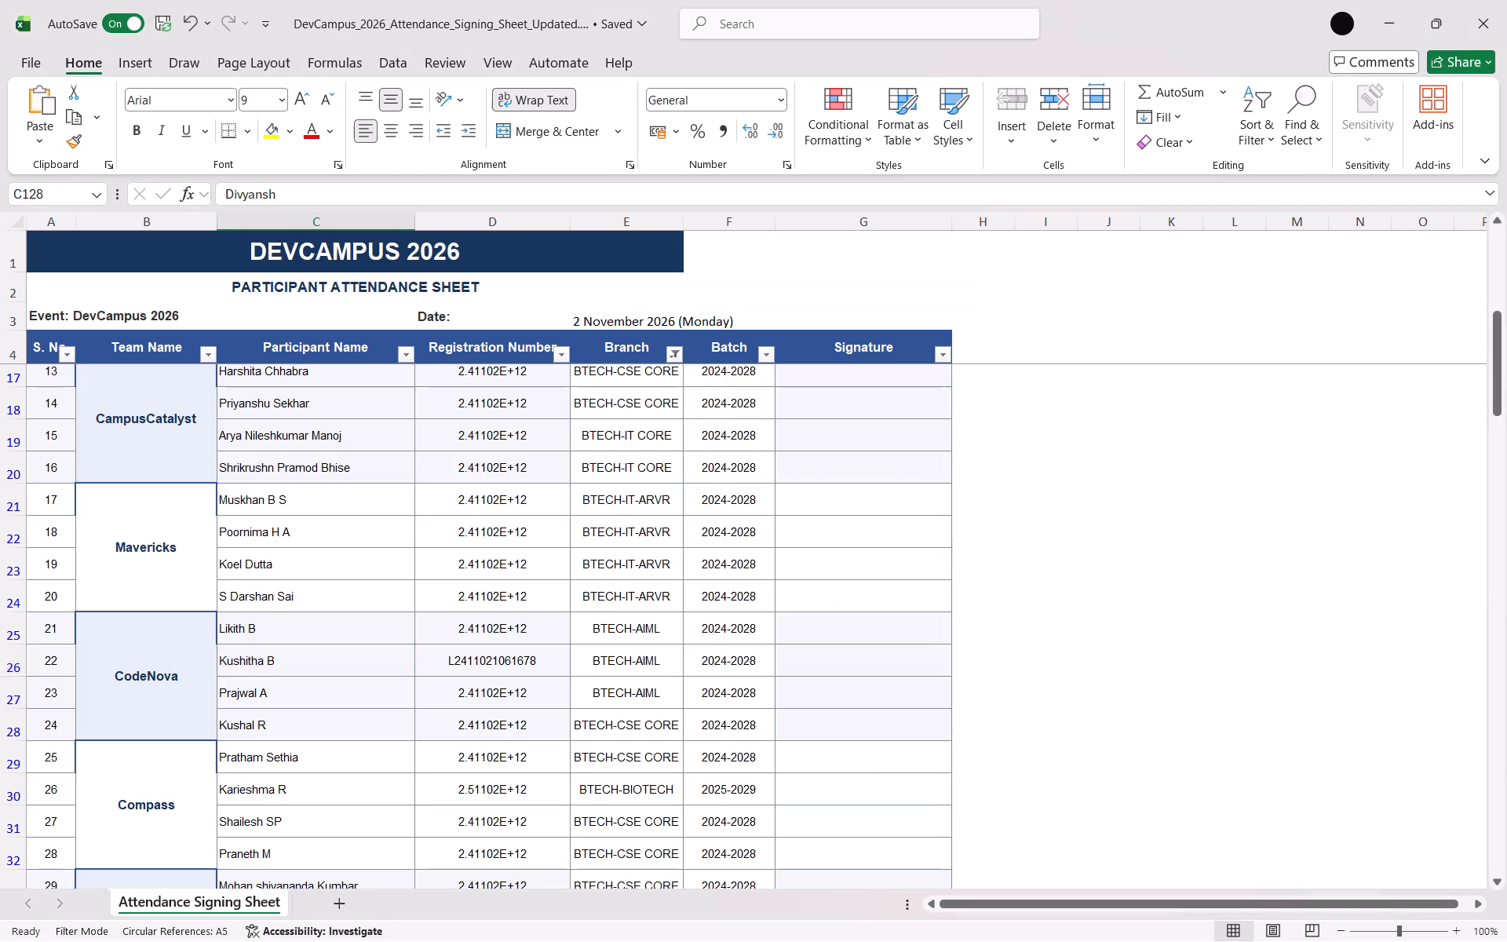
pyautogui.scroll(20, 310, 666)
pyautogui.scroll(11, 310, 666)
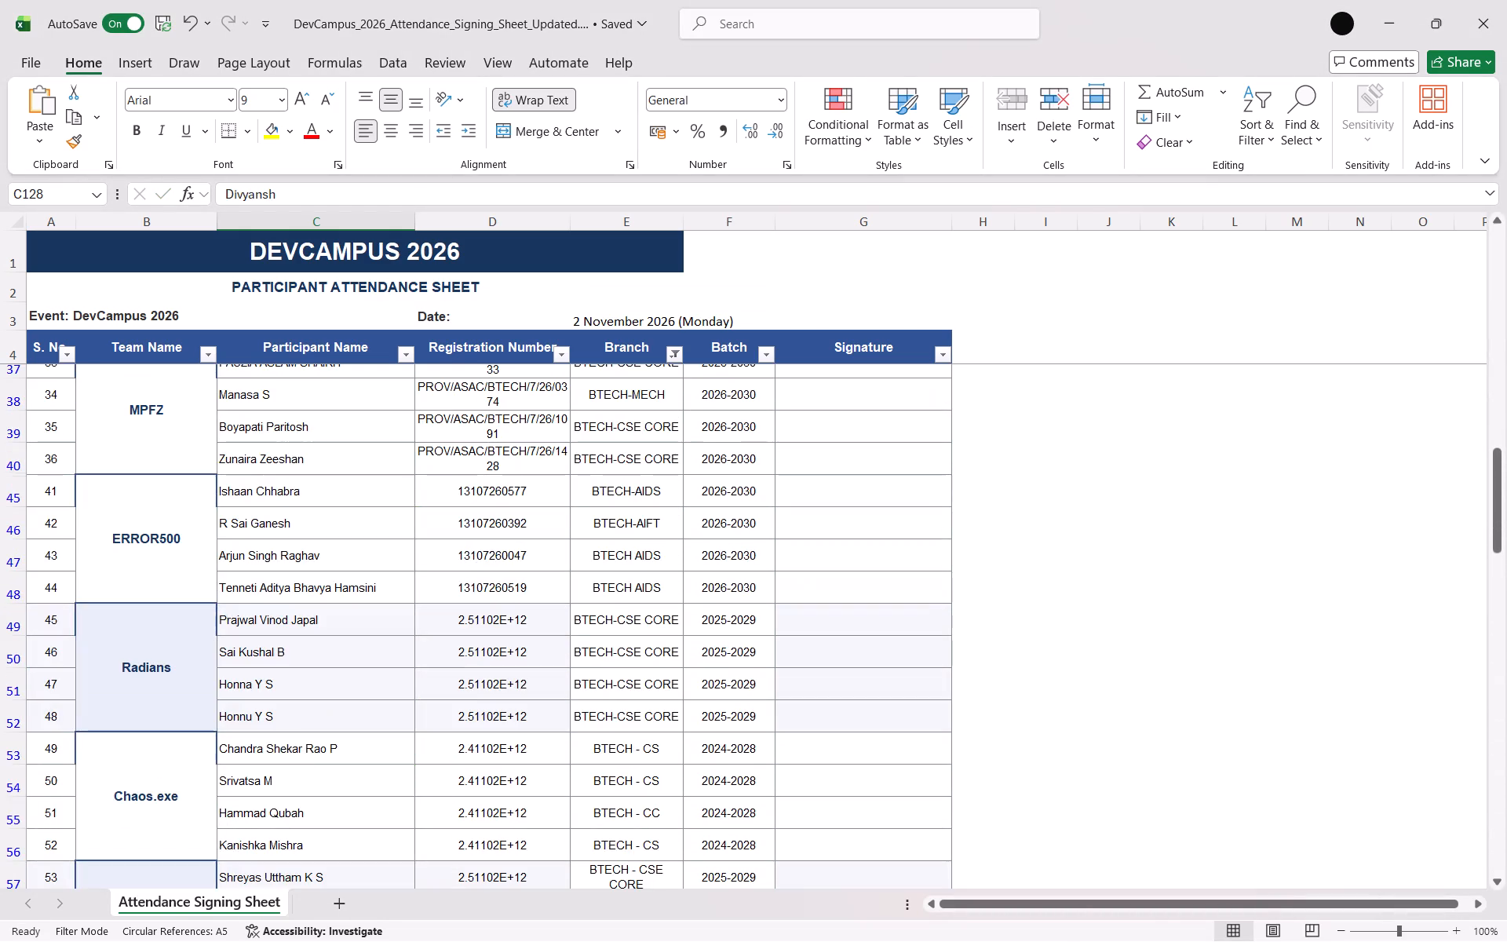
pyautogui.scroll(6, 303, 637)
pyautogui.scroll(3, 222, 574)
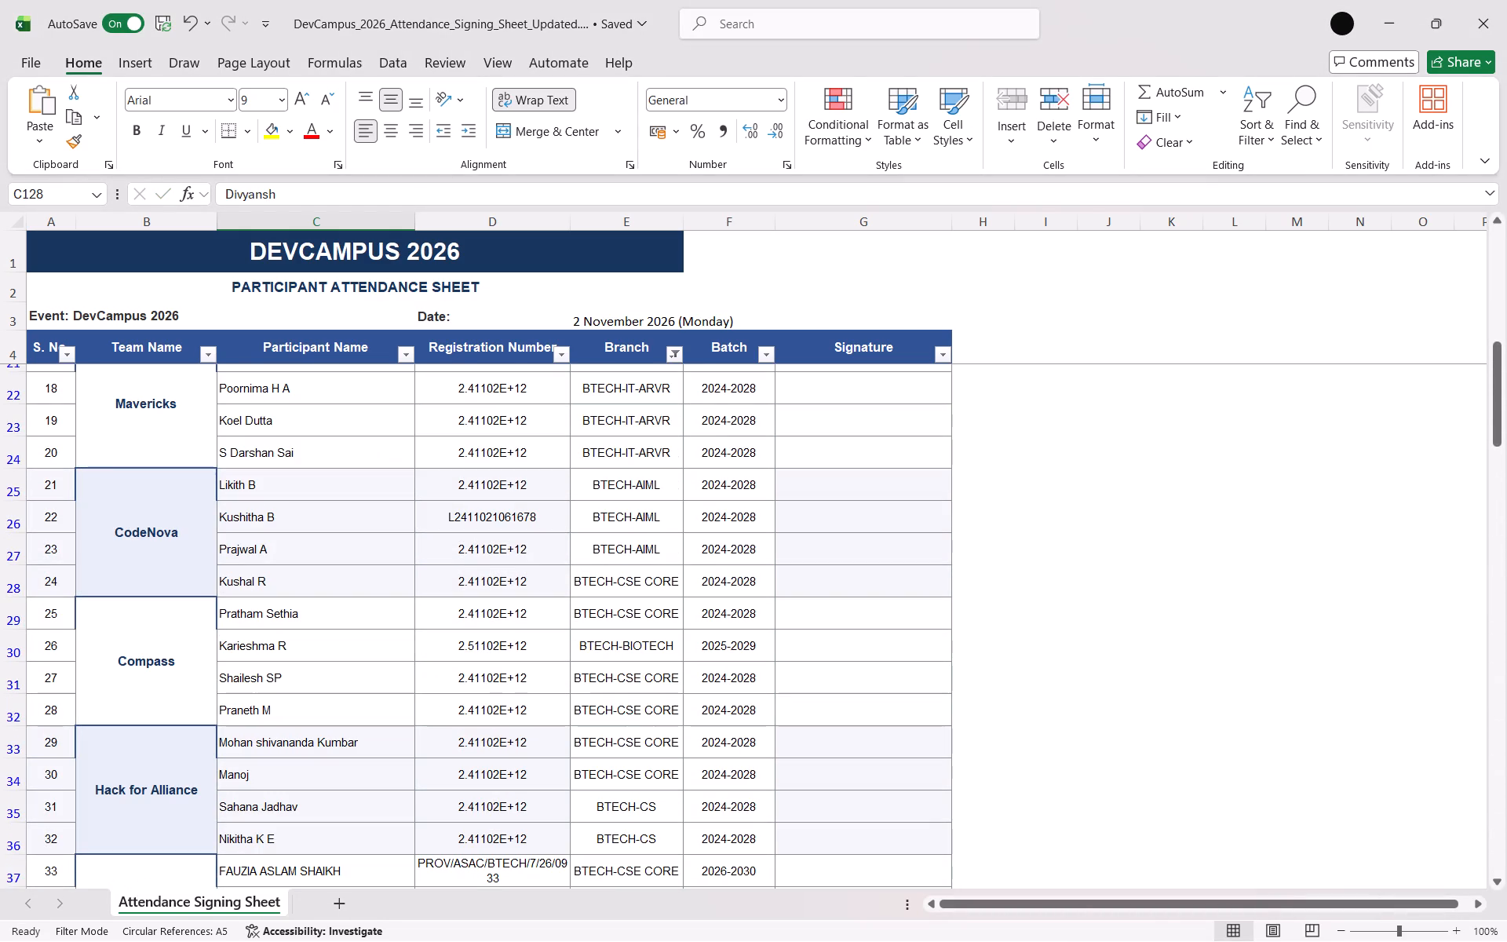
pyautogui.doubleClick(275, 547)
pyautogui.hotkey('ctrl', 'a')
pyautogui.hotkey('ctrl', 'c')
pyautogui.hotkey('alt', 'Tab')
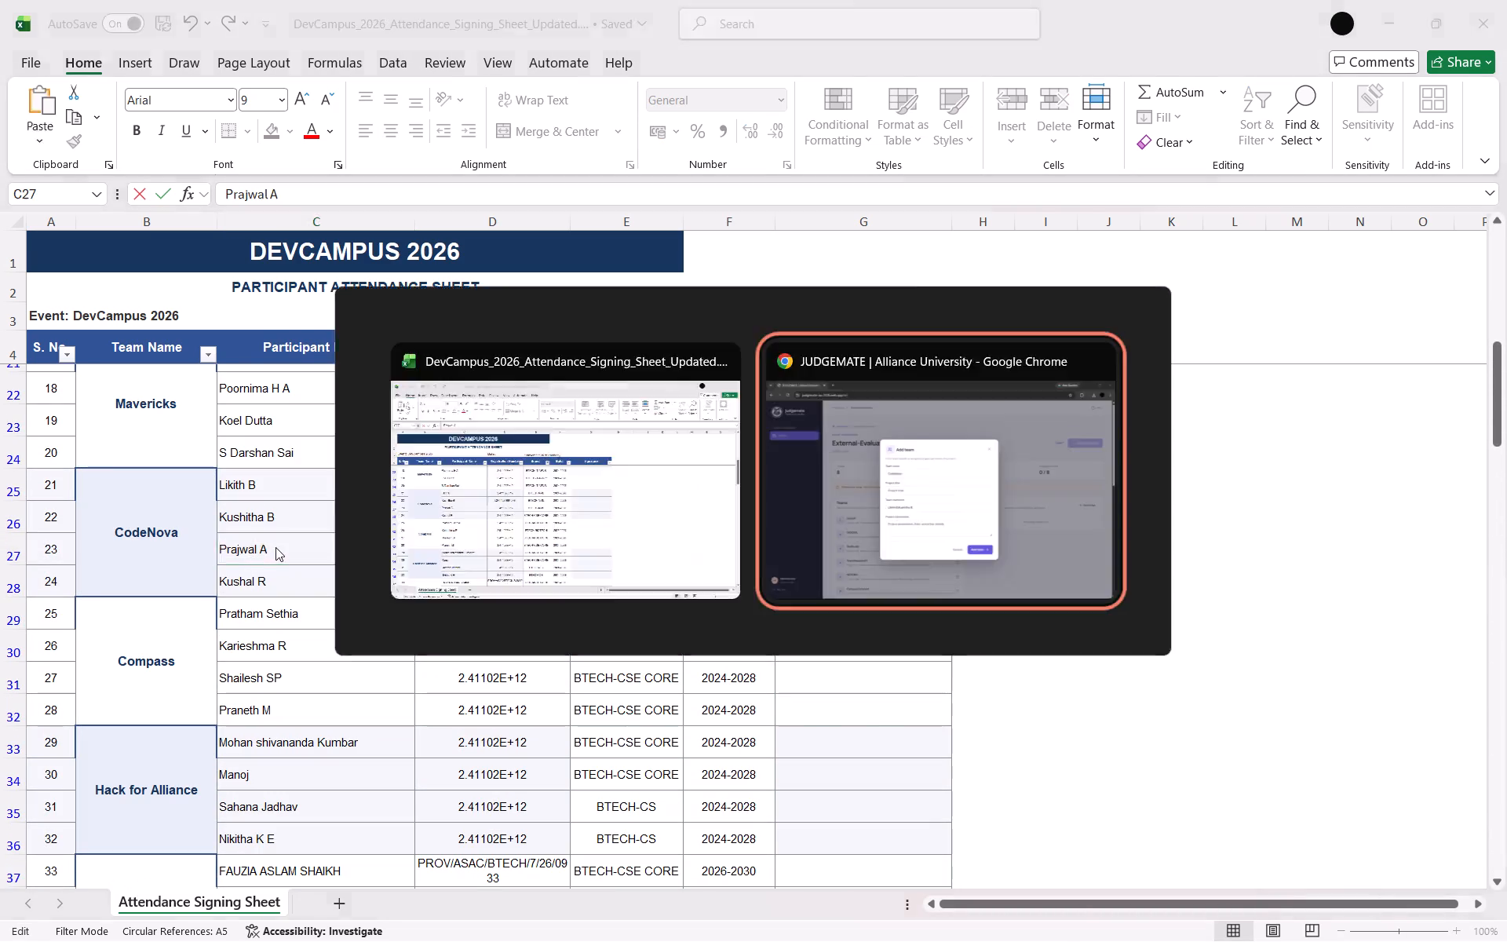
pyautogui.hotkey('ctrl', 'v')
pyautogui.press(',')
# Append the fourth CodeNova participant's name from the attendance sheet to the team members and add the team to the event.
pyautogui.hotkey('alt', 'Tab')
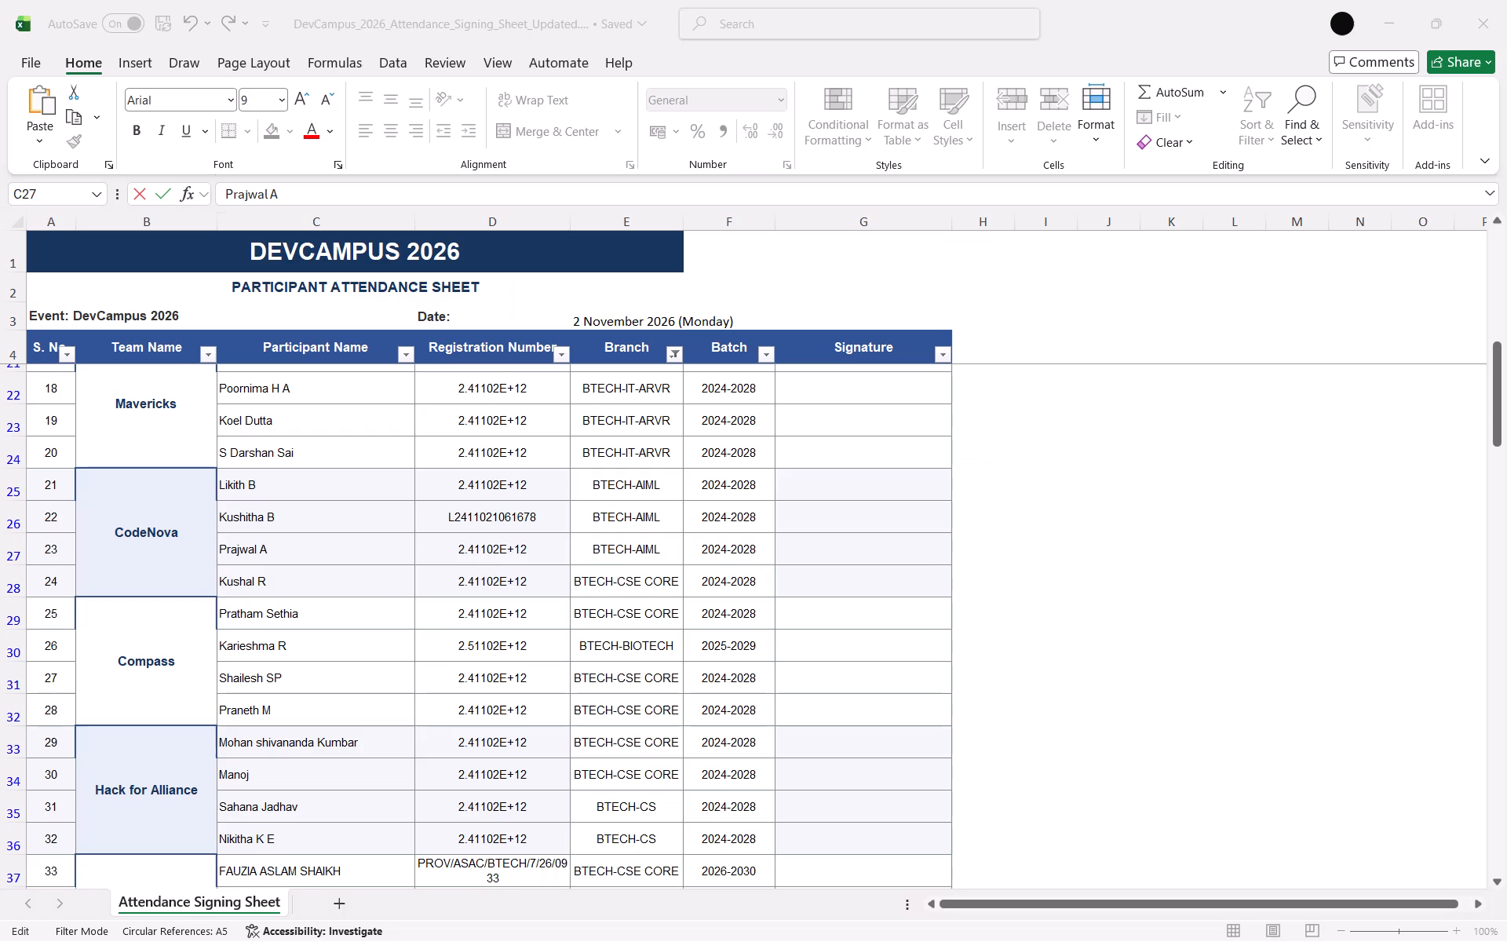
pyautogui.doubleClick(290, 583)
pyautogui.hotkey('ctrl', 'a')
pyautogui.hotkey('ctrl', 'c')
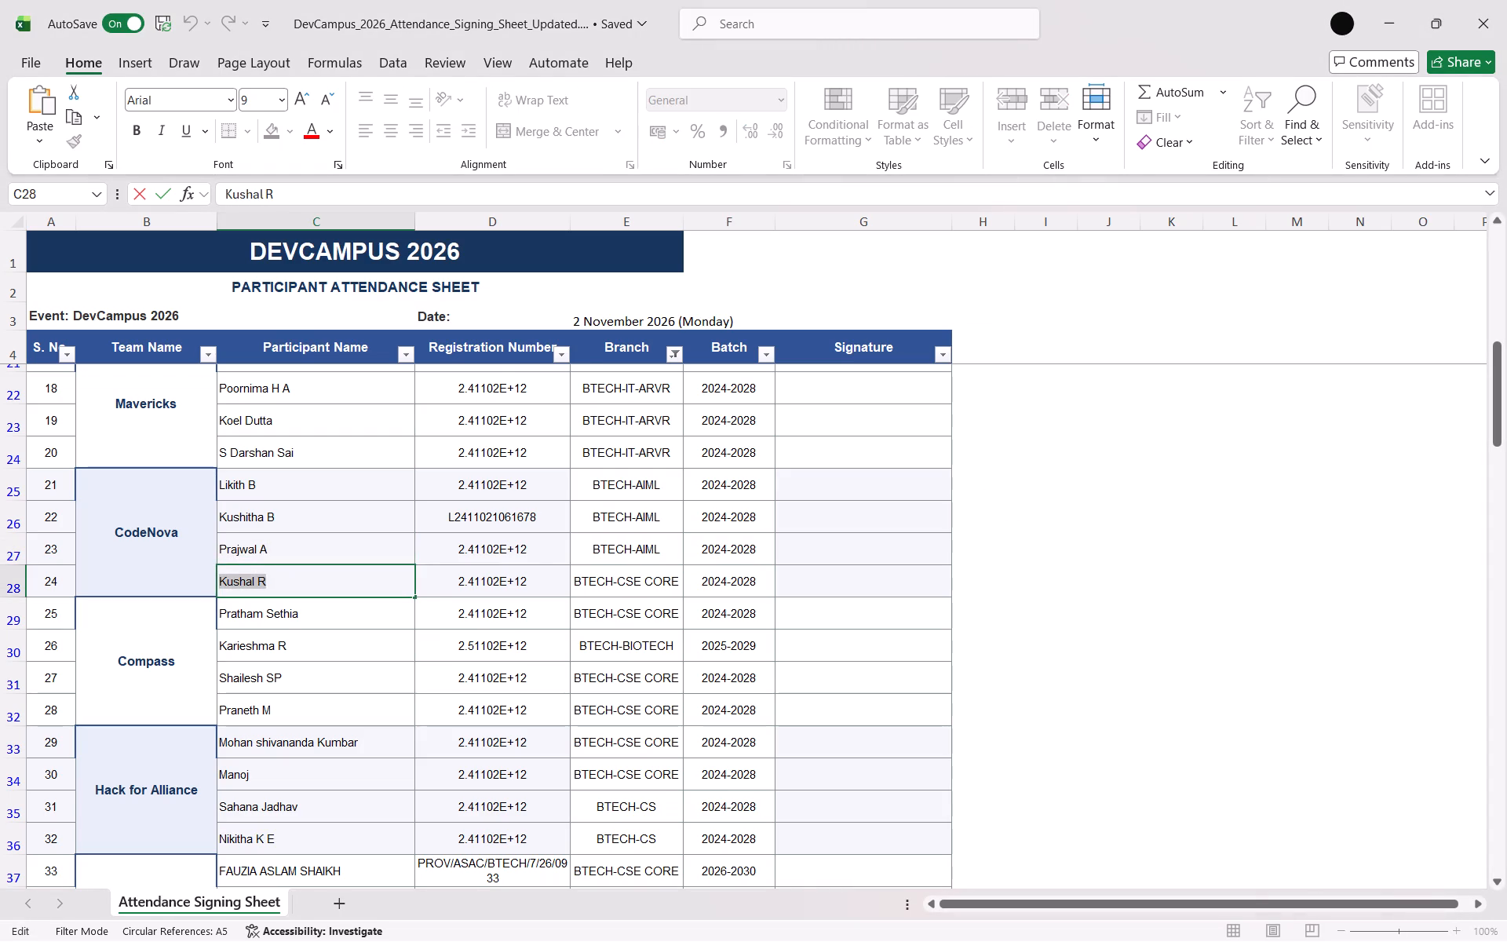
pyautogui.hotkey('alt', 'Tab')
pyautogui.hotkey('ctrl', 'v')
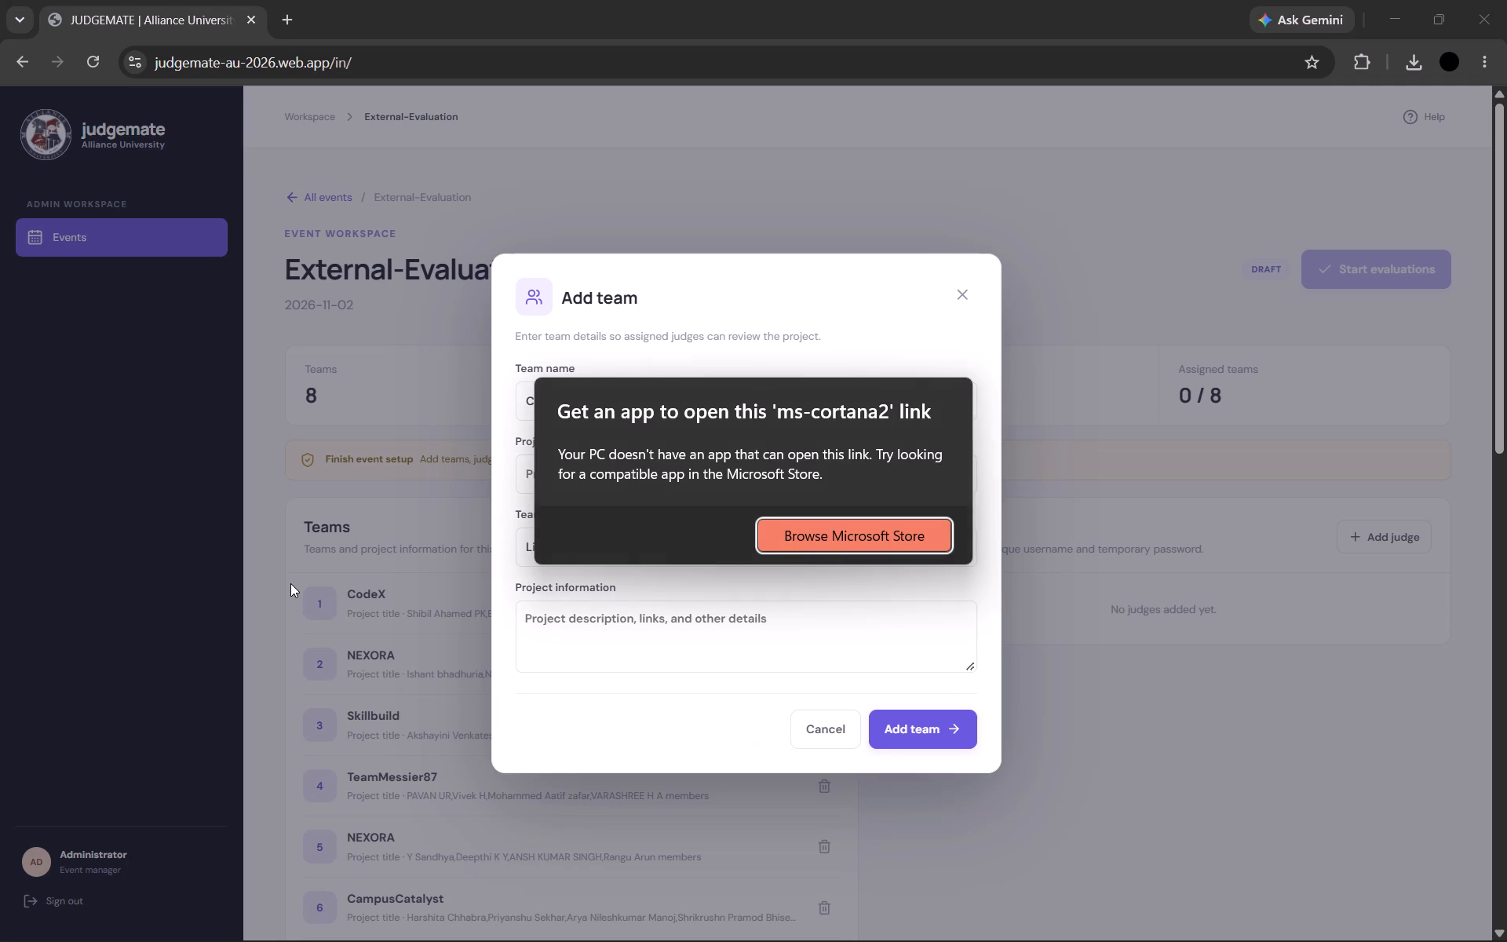
pyautogui.click(886, 367)
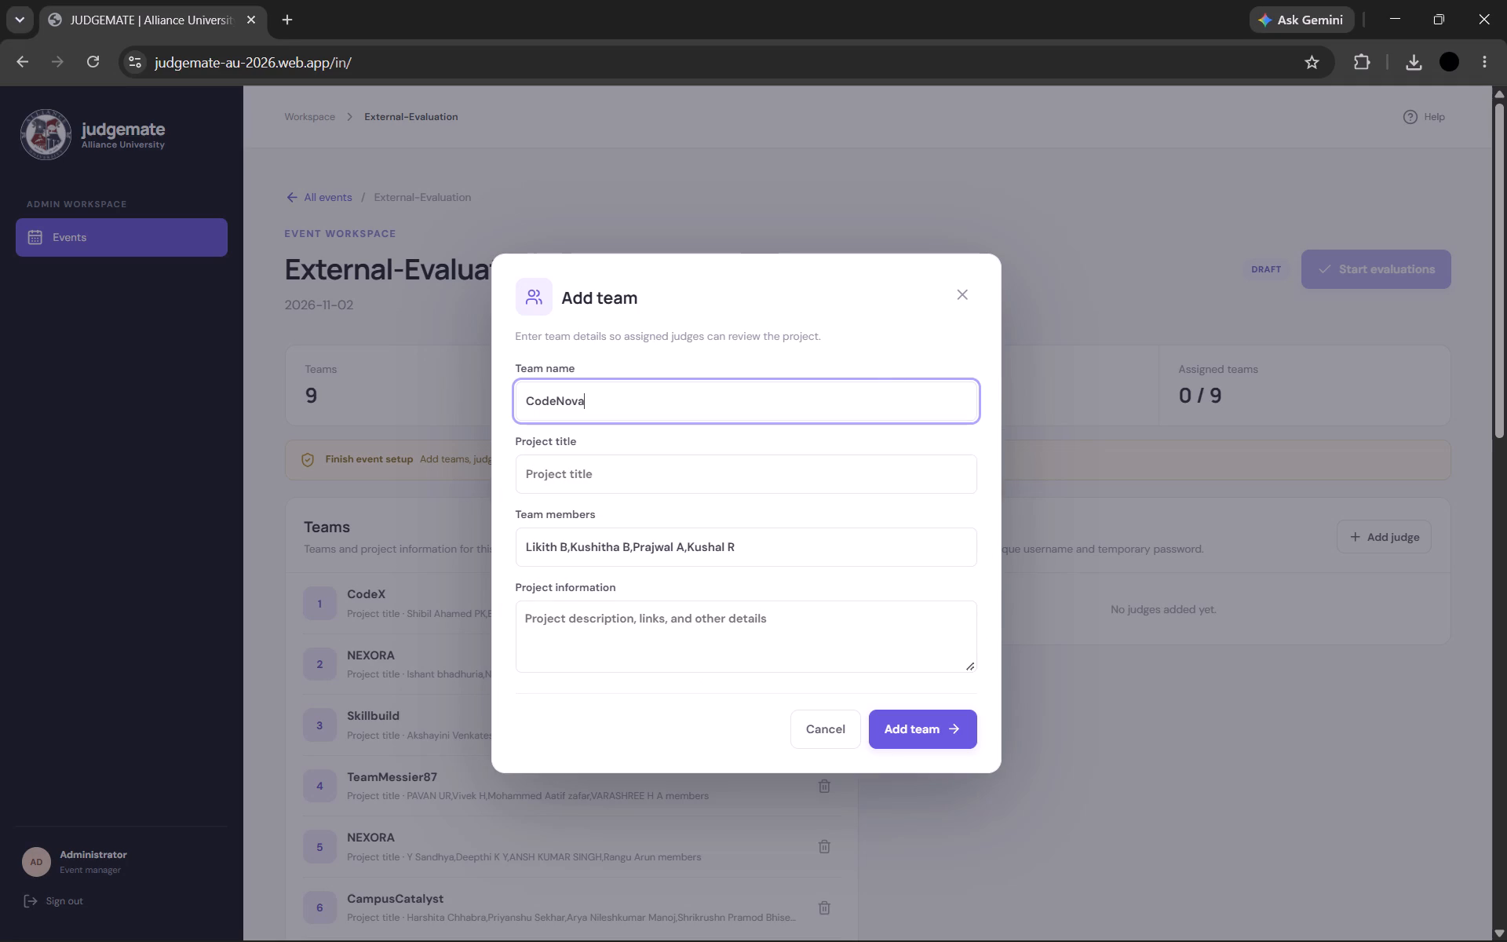
pyautogui.click(929, 722)
# Start another new team in Judgemate and copy the team name Compass into it from the attendance sheet.
pyautogui.scroll(-2, 392, 514)
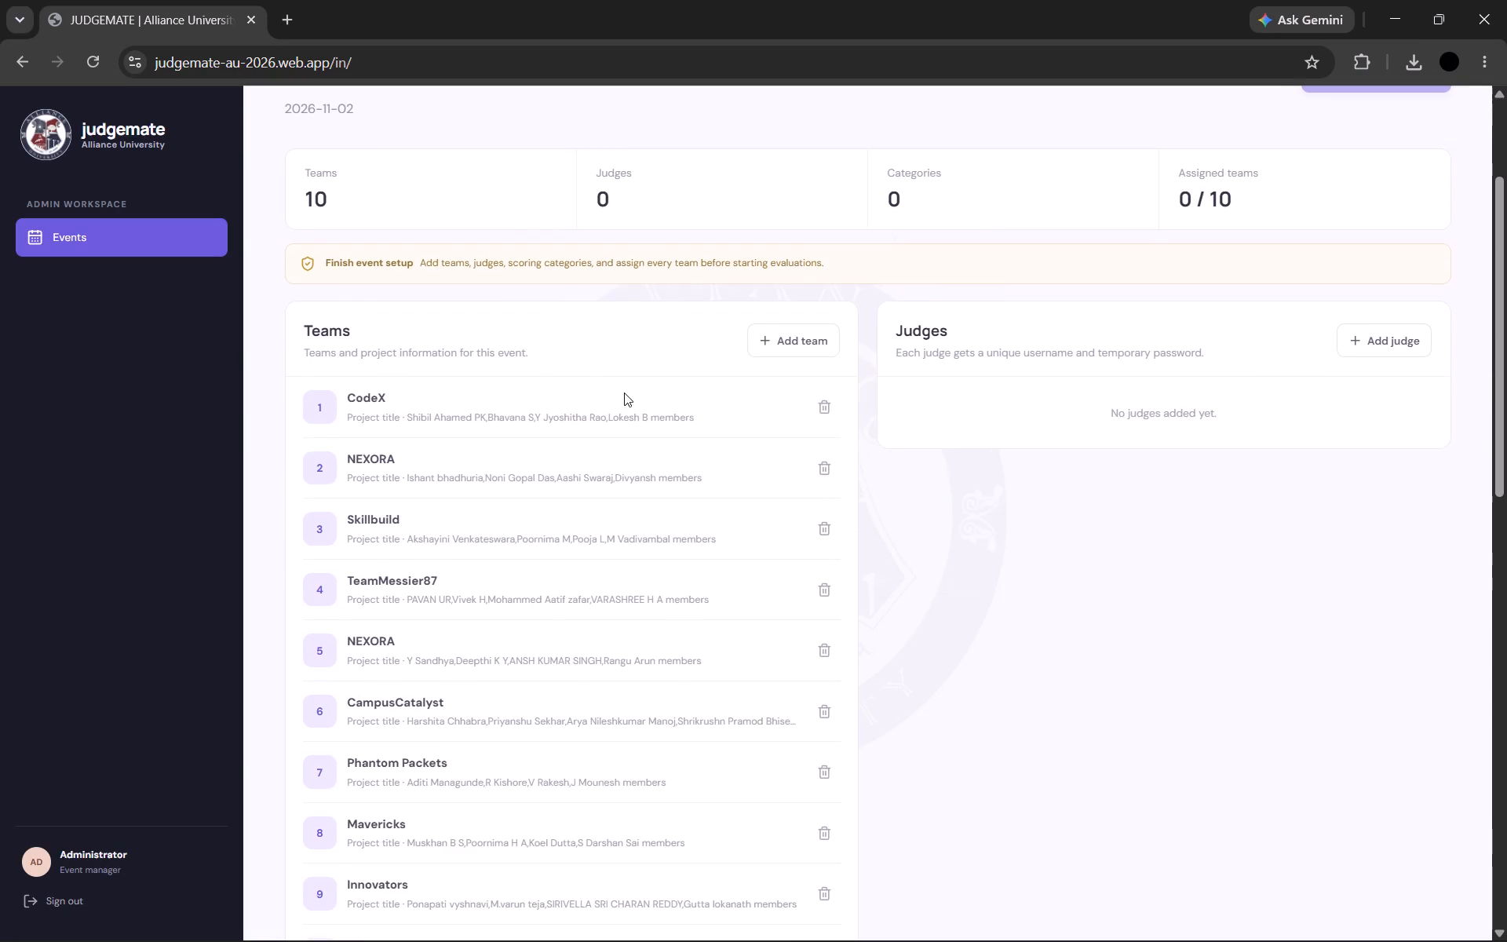
pyautogui.scroll(3, 625, 391)
pyautogui.click(782, 535)
pyautogui.hotkey('alt', 'Tab')
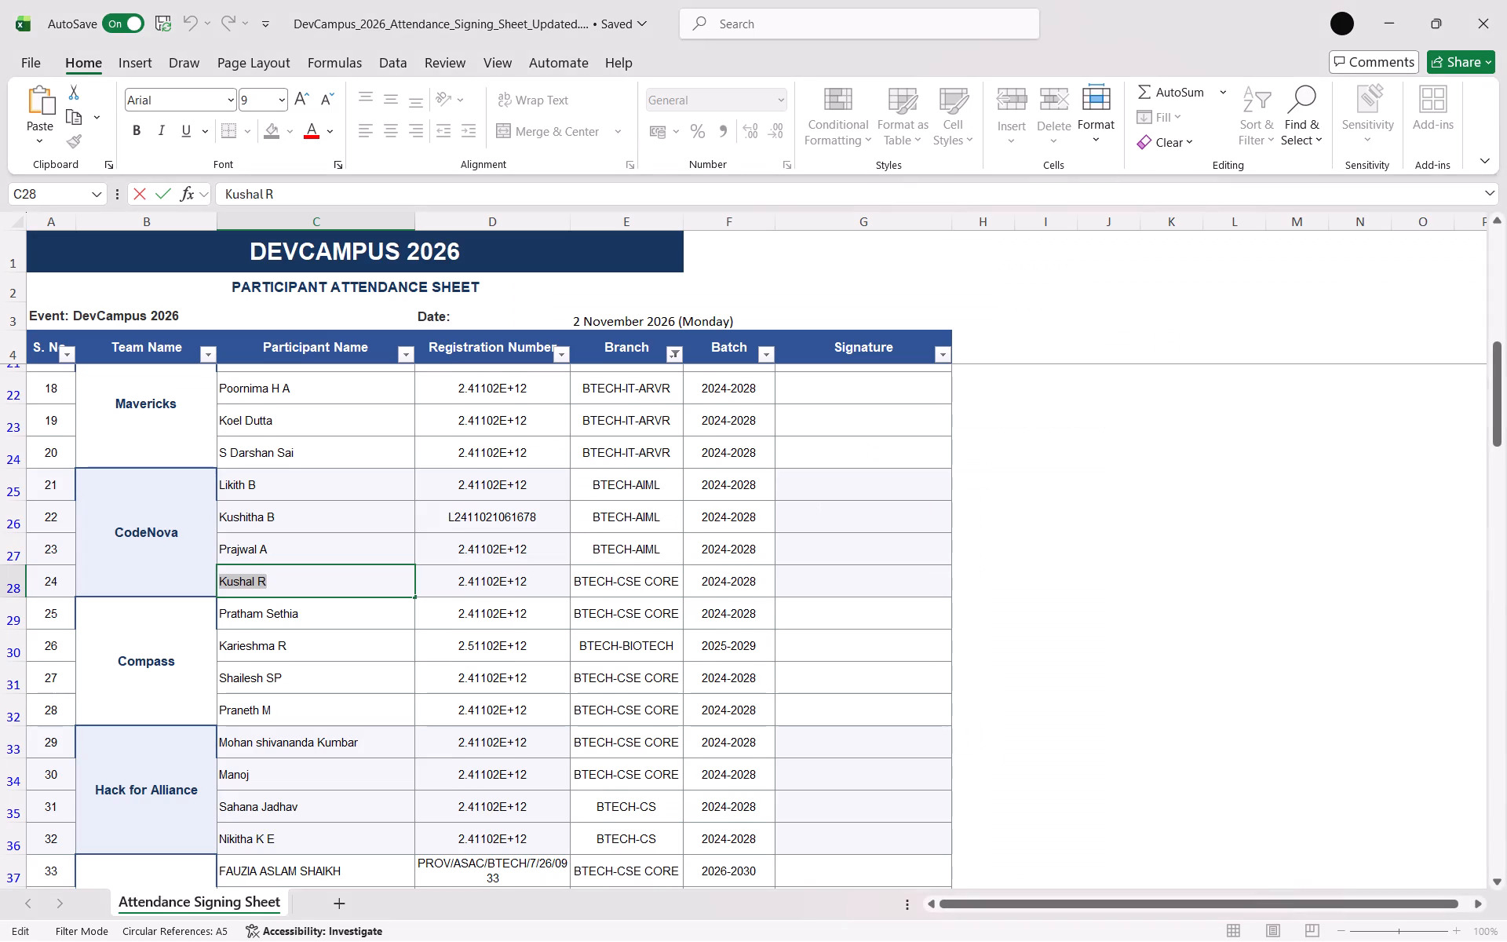
pyautogui.scroll(-1, 173, 652)
pyautogui.doubleClick(155, 642)
pyautogui.hotkey('ctrl', 'a')
pyautogui.hotkey('ctrl', 'c')
pyautogui.doubleClick(159, 591)
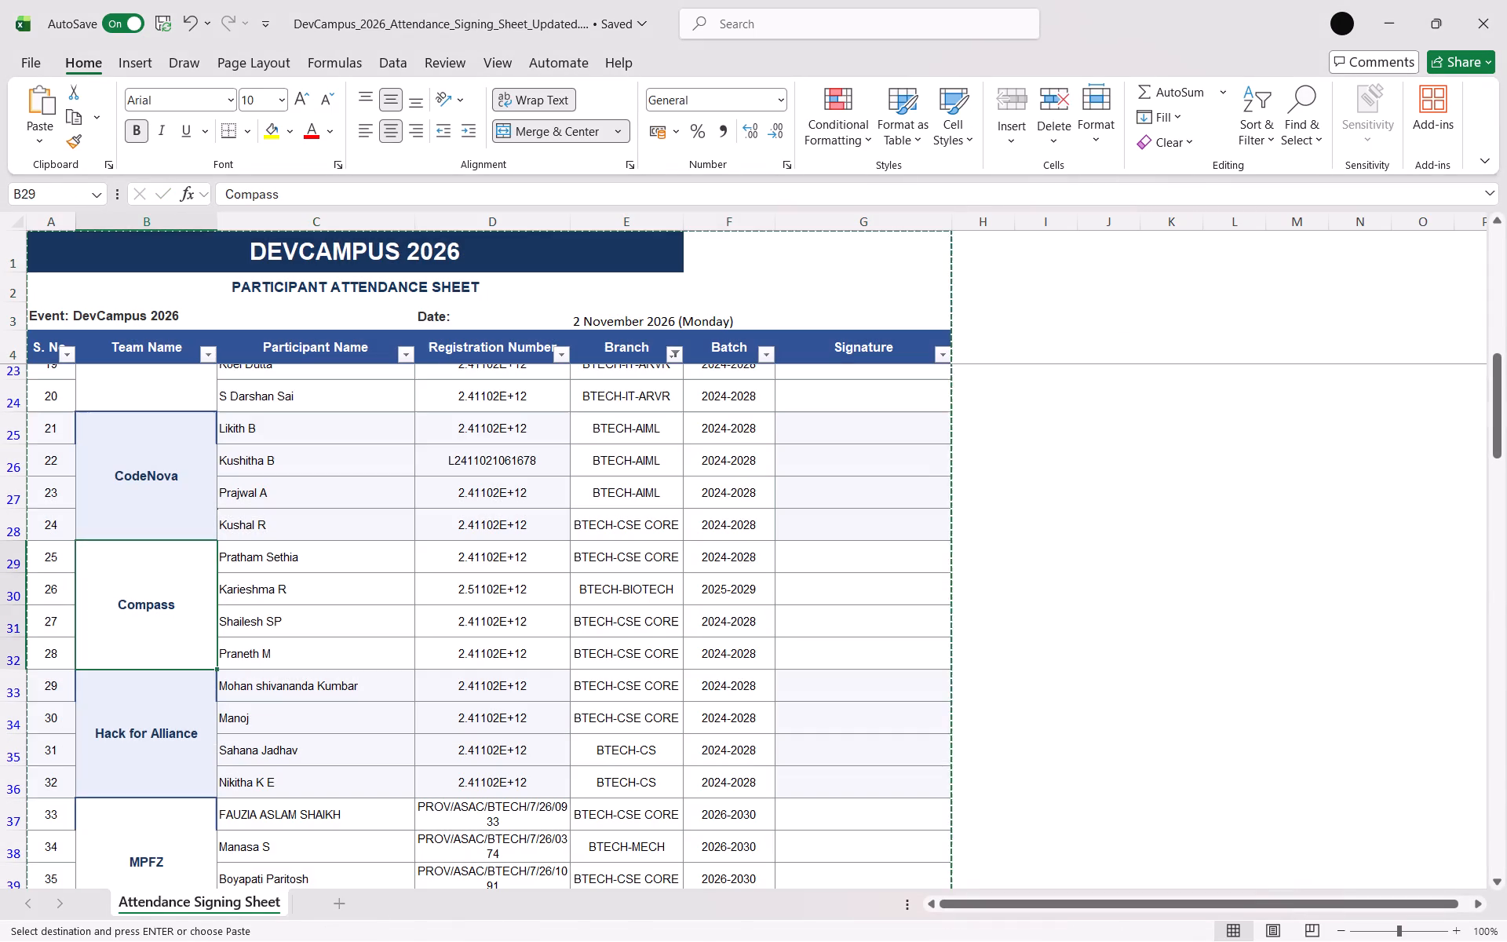
pyautogui.hotkey('ctrl', 'a')
pyautogui.hotkey('ctrl', 'c')
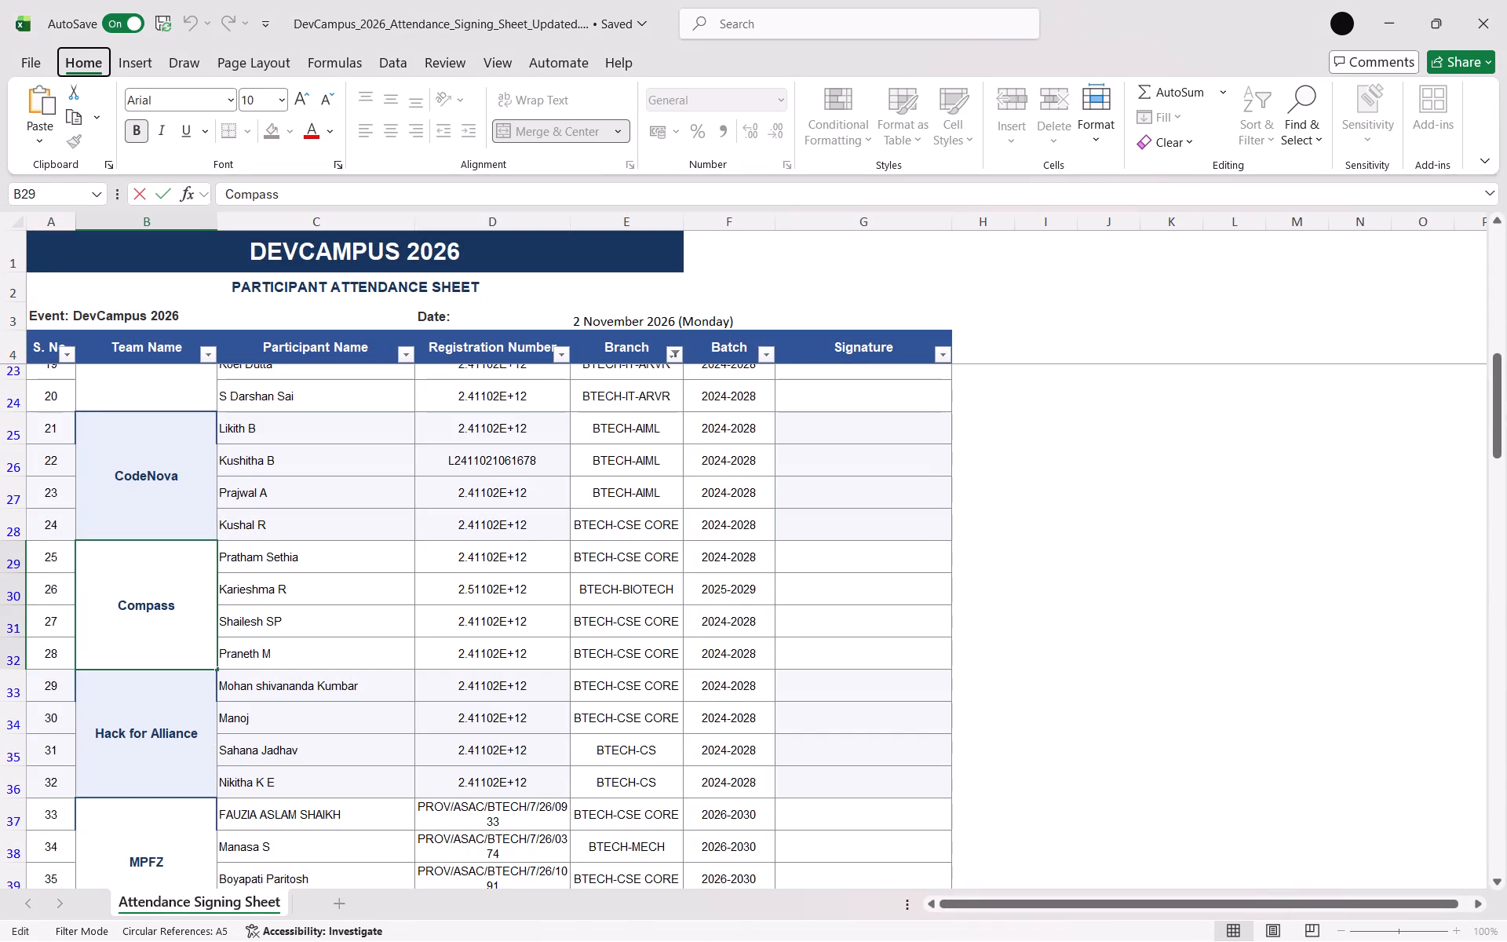
pyautogui.hotkey('alt', 'Tab')
pyautogui.hotkey('ctrl', 'v')
# Copy the first two Compass participants' names from the attendance sheet into the team members, each followed by a comma.
pyautogui.click(552, 550)
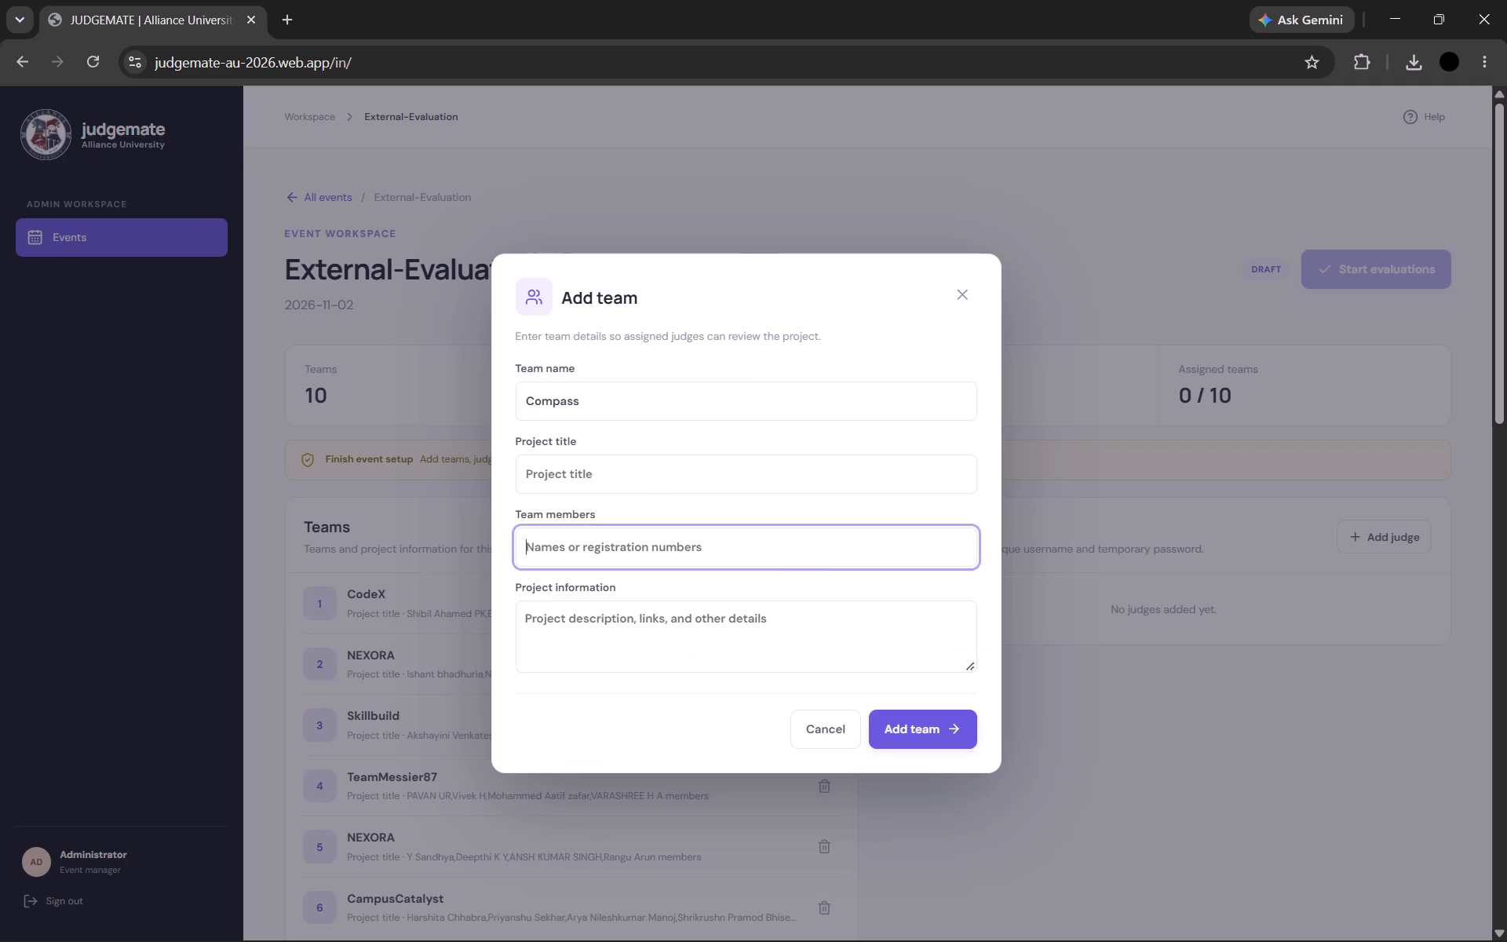
pyautogui.hotkey('alt', 'Tab')
pyautogui.doubleClick(359, 564)
pyautogui.hotkey('ctrl', 'a')
pyautogui.hotkey('ctrl', 'c')
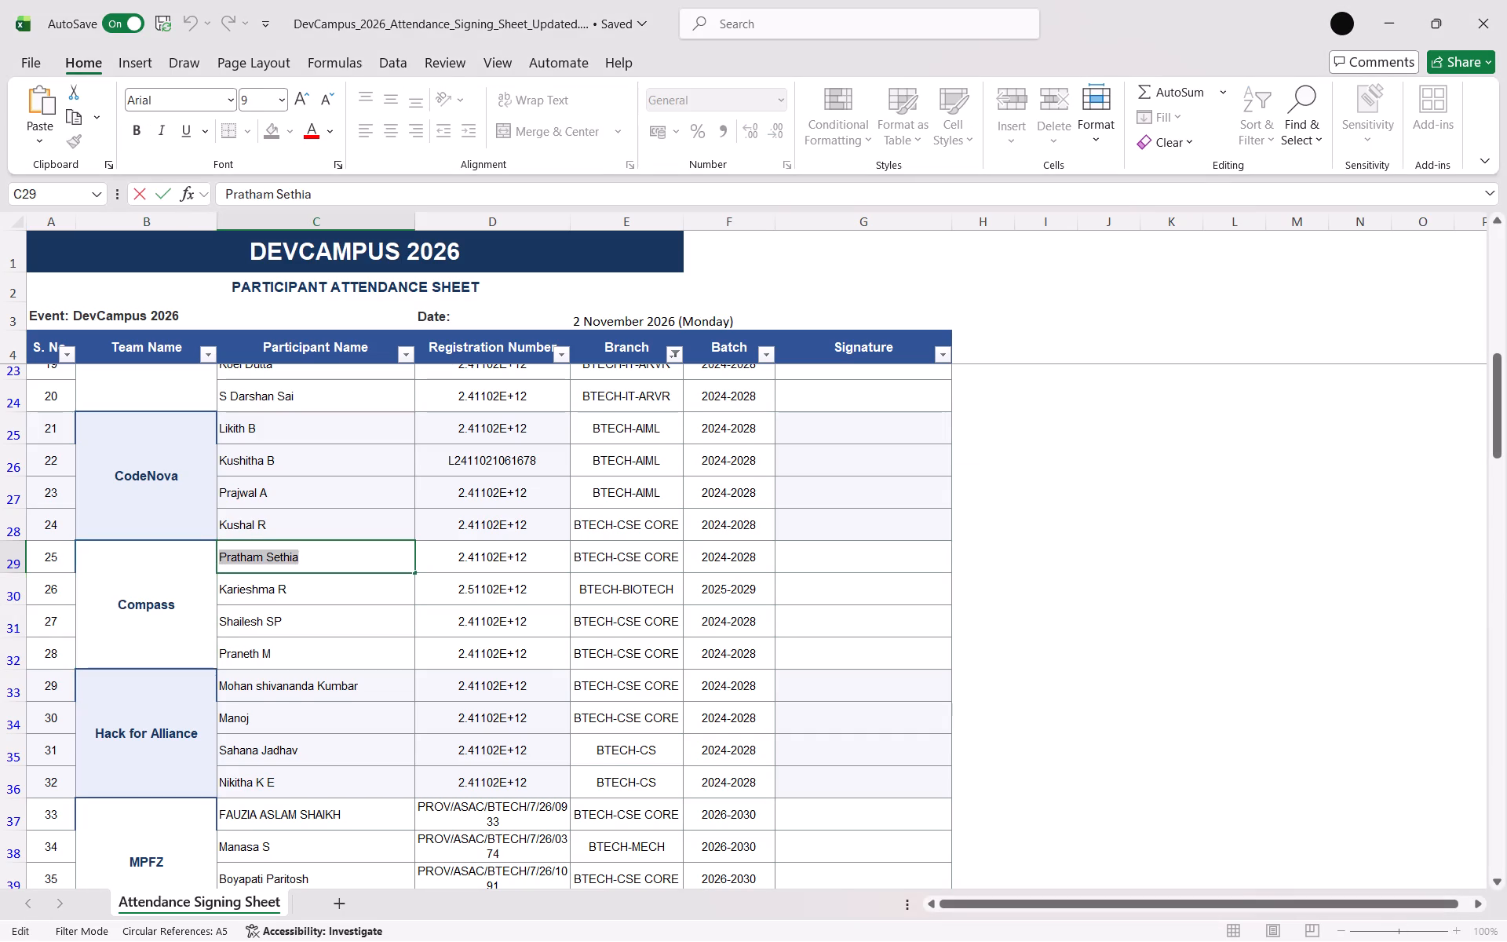
pyautogui.hotkey('alt', 'Tab')
pyautogui.hotkey('ctrl', 'v')
pyautogui.press(',')
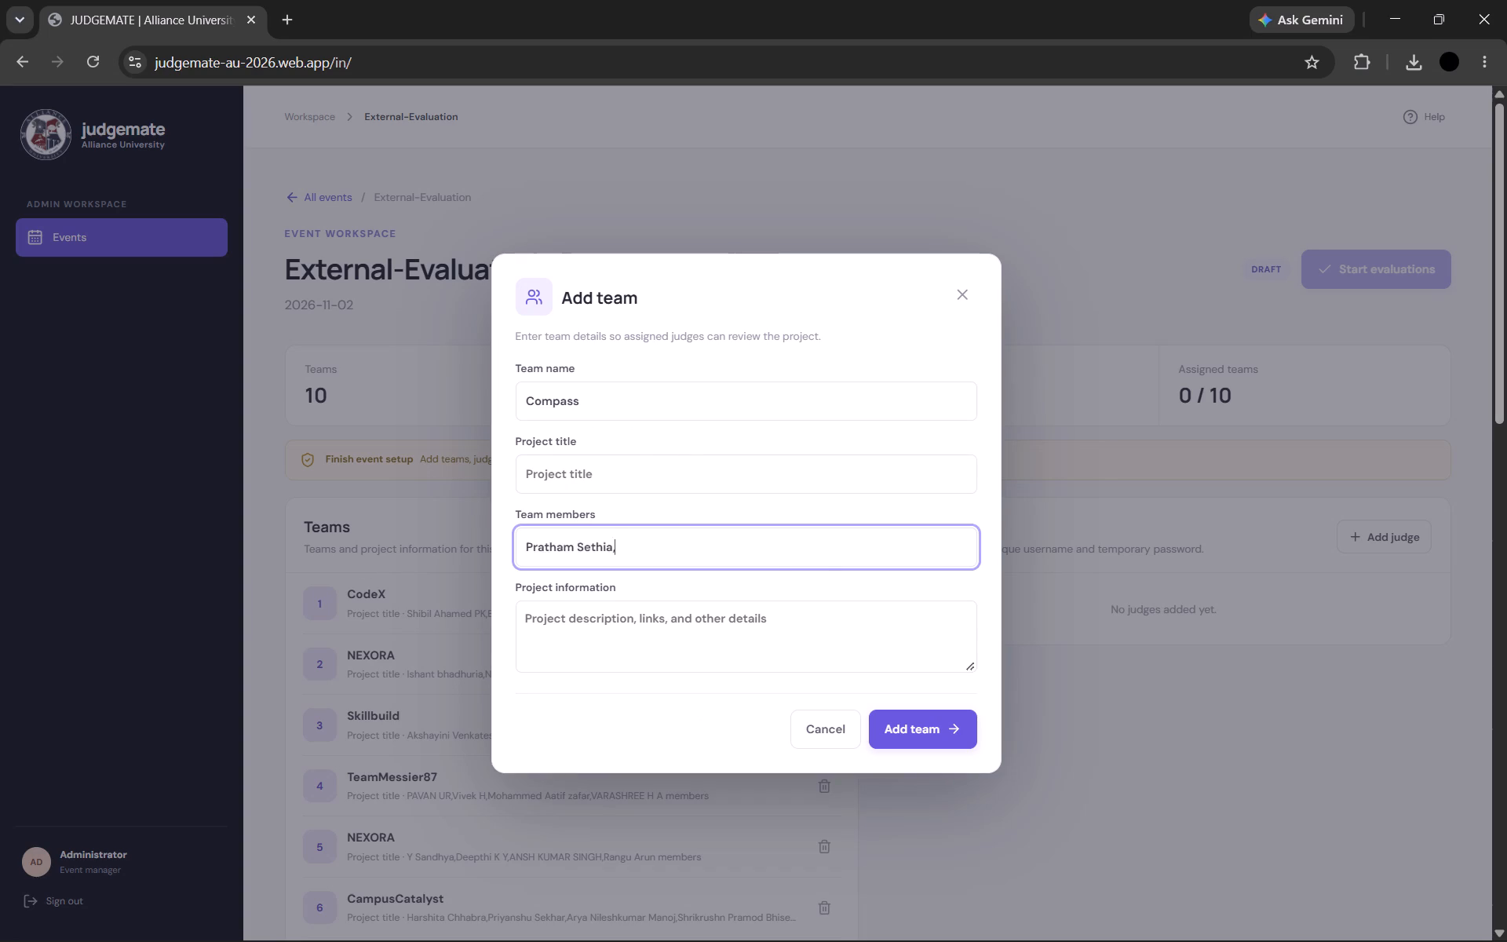
pyautogui.hotkey('alt', 'Tab')
pyautogui.doubleClick(369, 601)
pyautogui.hotkey('ctrl', 'a')
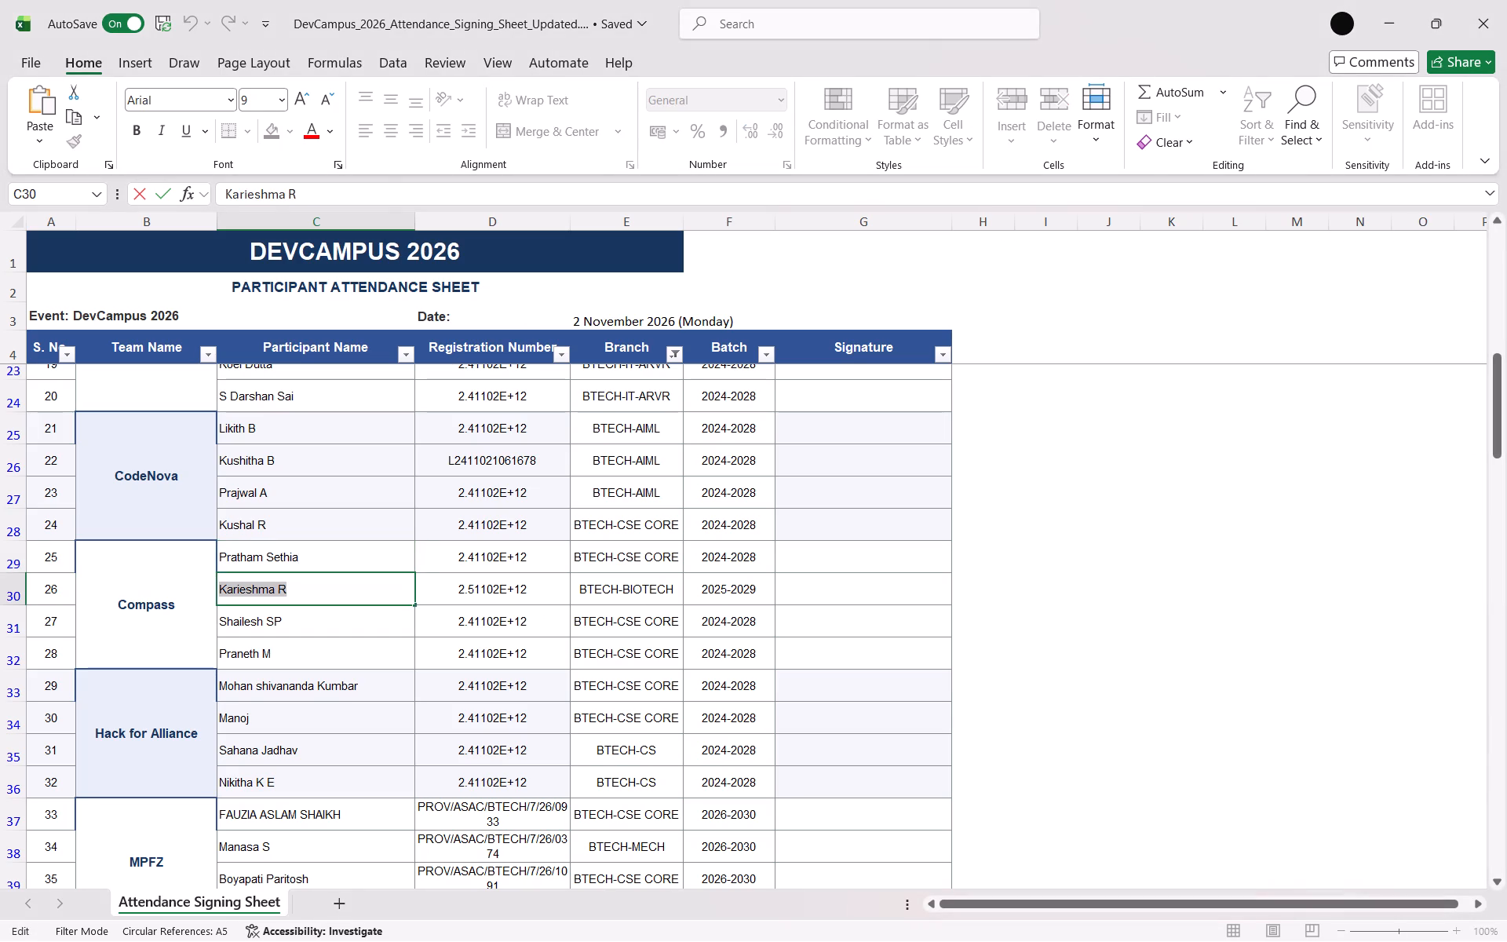
pyautogui.hotkey('ctrl', 'c')
pyautogui.hotkey('alt', 'Tab')
pyautogui.hotkey('ctrl', 'v')
pyautogui.press(',')
# Append the third and fourth Compass participants' names from the attendance sheet to the team members, separated by a comma.
pyautogui.hotkey('alt', 'Tab')
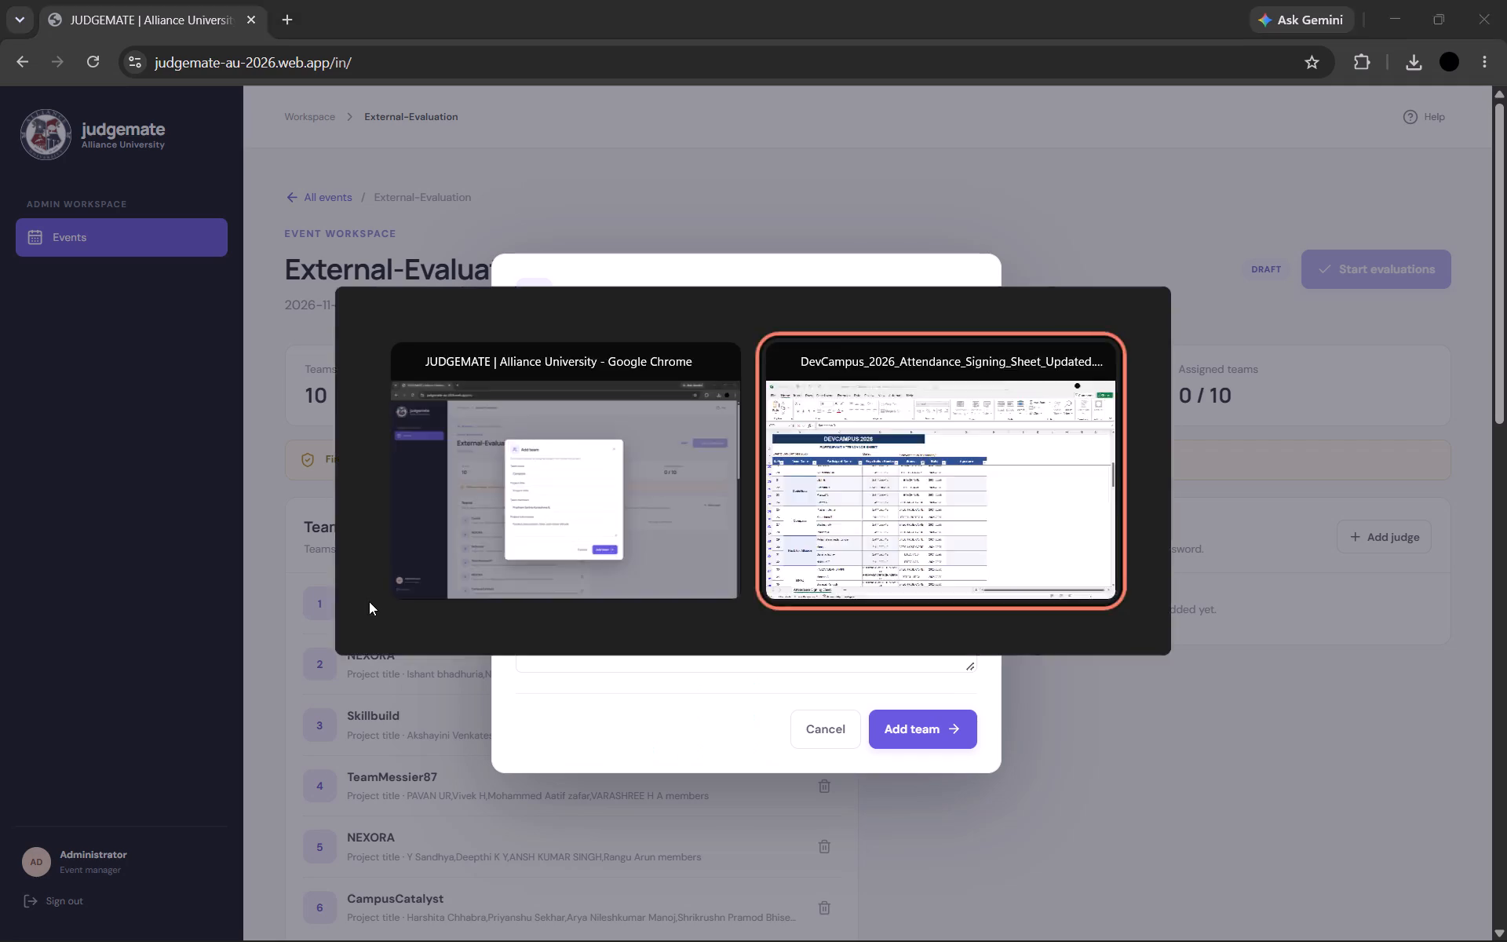
pyautogui.doubleClick(238, 625)
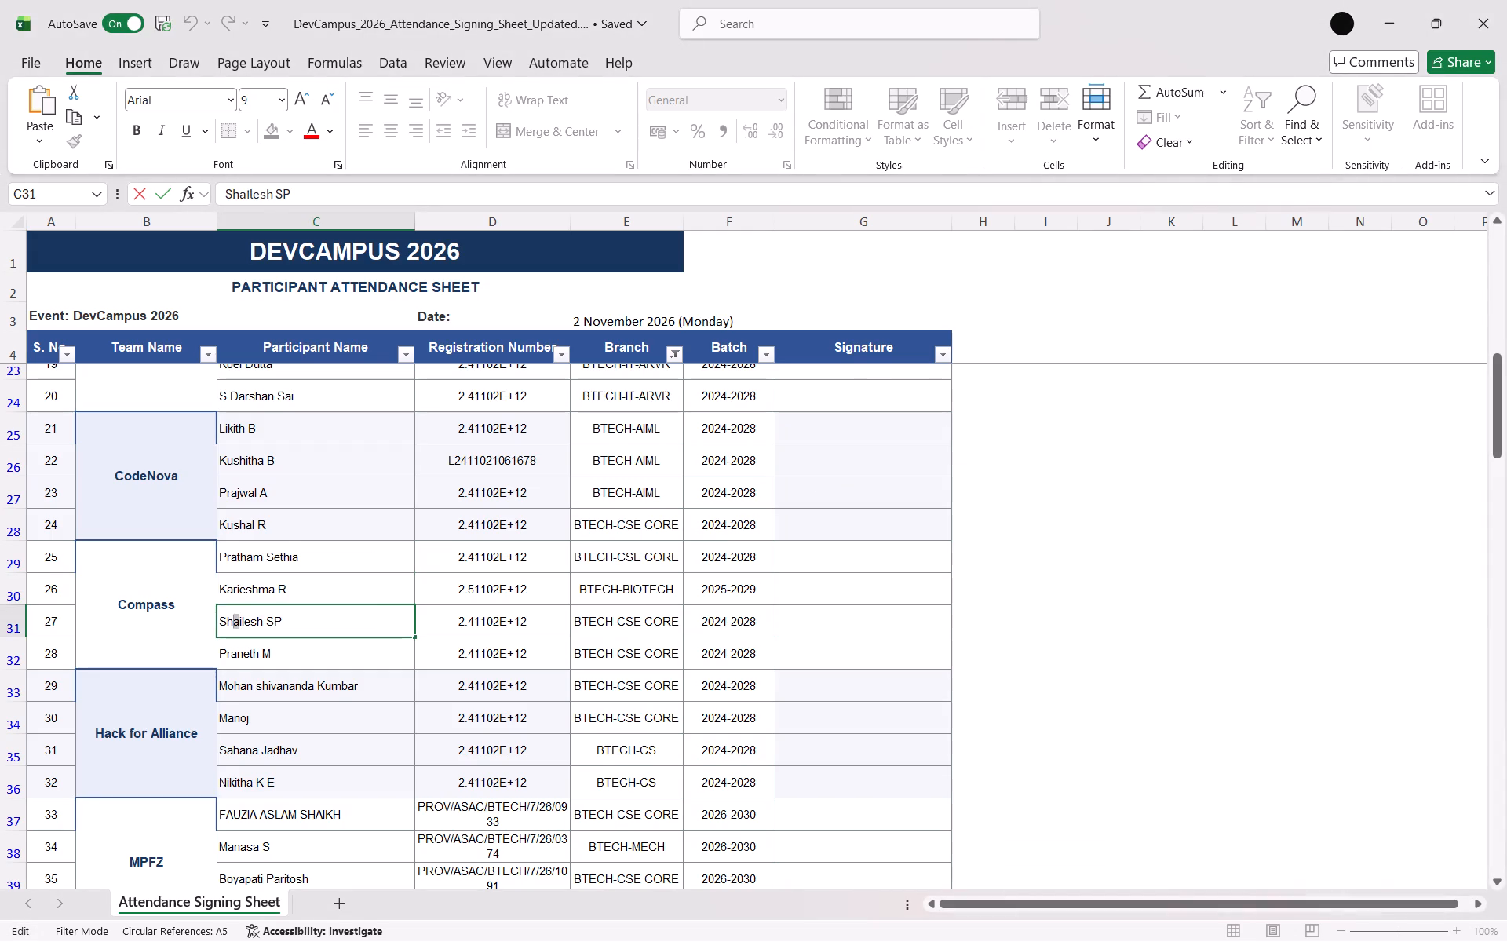
pyautogui.hotkey('ctrl', 'a')
pyautogui.hotkey('ctrl', 'c')
pyautogui.hotkey('alt', 'Tab')
pyautogui.hotkey('ctrl', 'v')
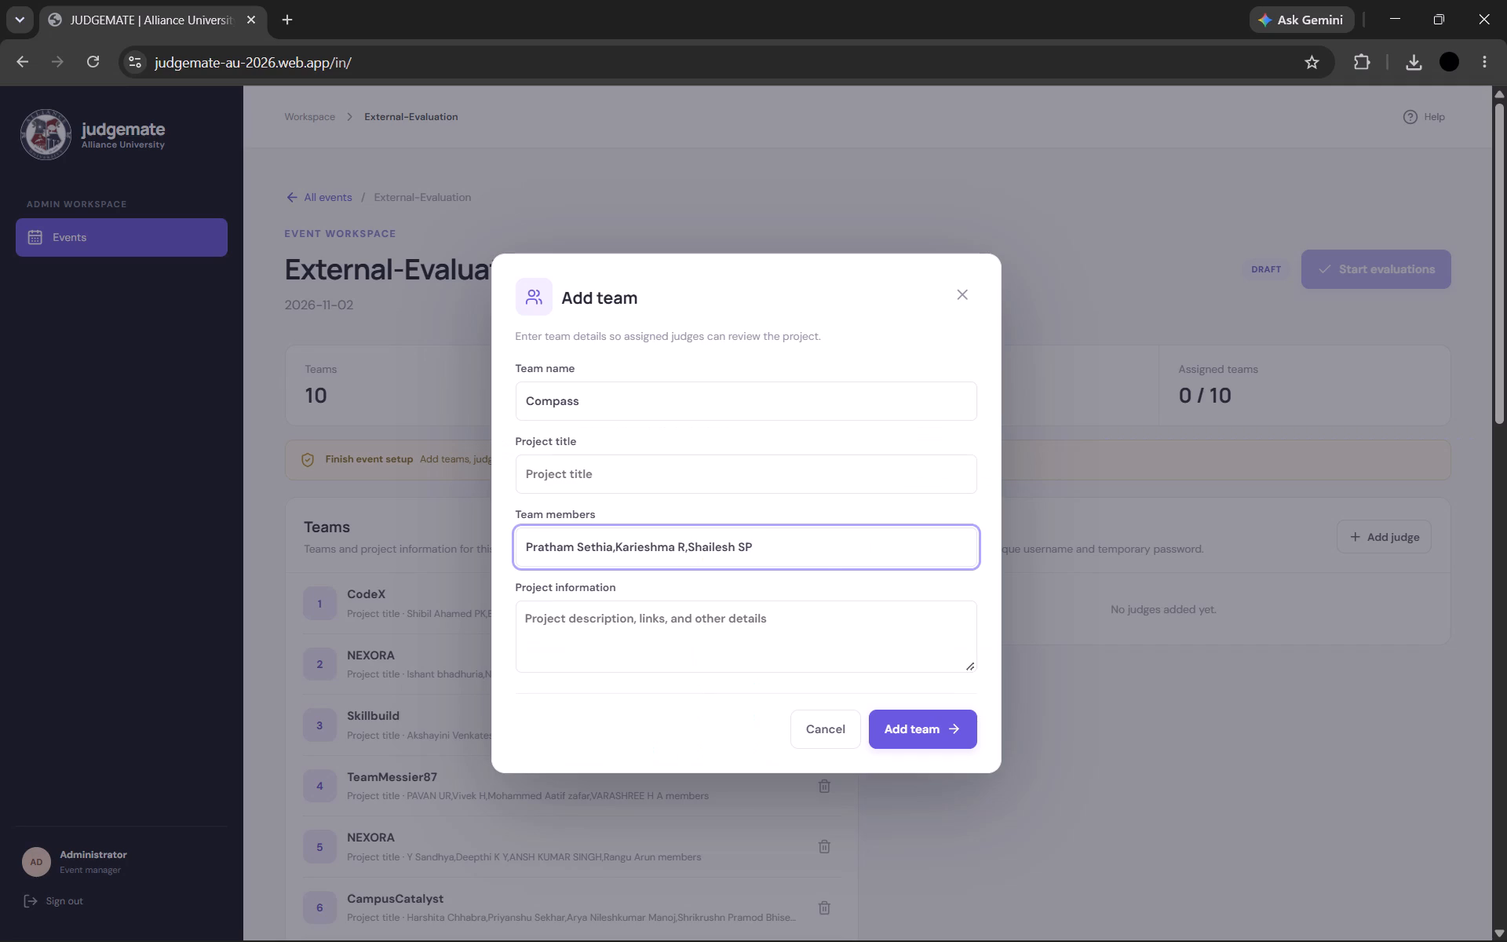
pyautogui.press(',')
pyautogui.hotkey('alt', 'Tab')
pyautogui.doubleClick(266, 660)
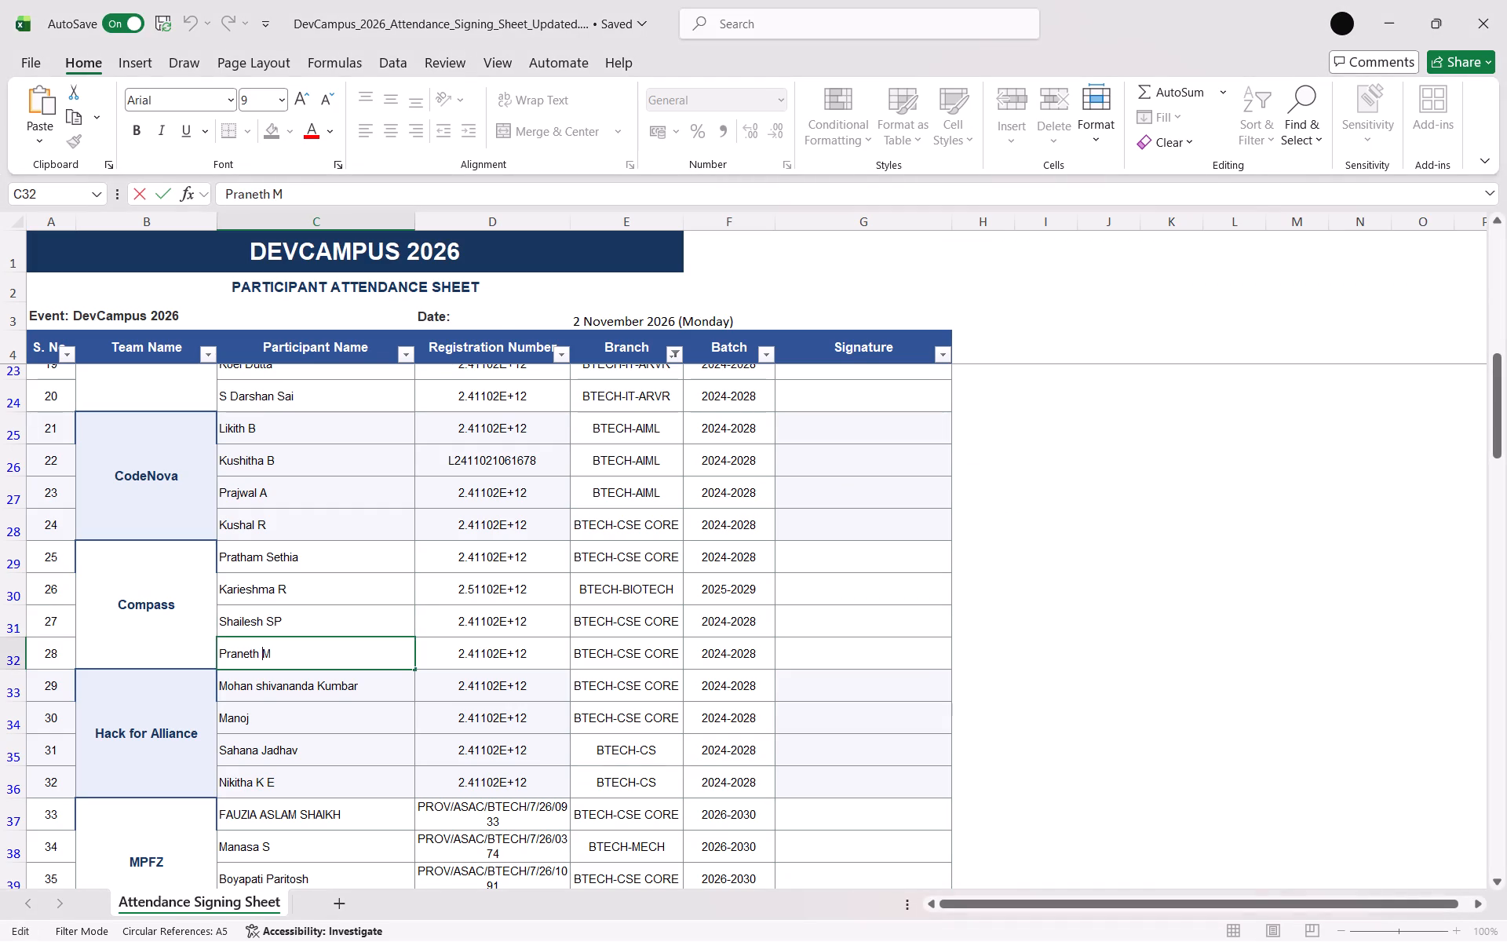
pyautogui.hotkey('ctrl', 'a')
pyautogui.hotkey('ctrl', 'c')
pyautogui.hotkey('alt', 'Tab')
pyautogui.hotkey('ctrl', 'v')
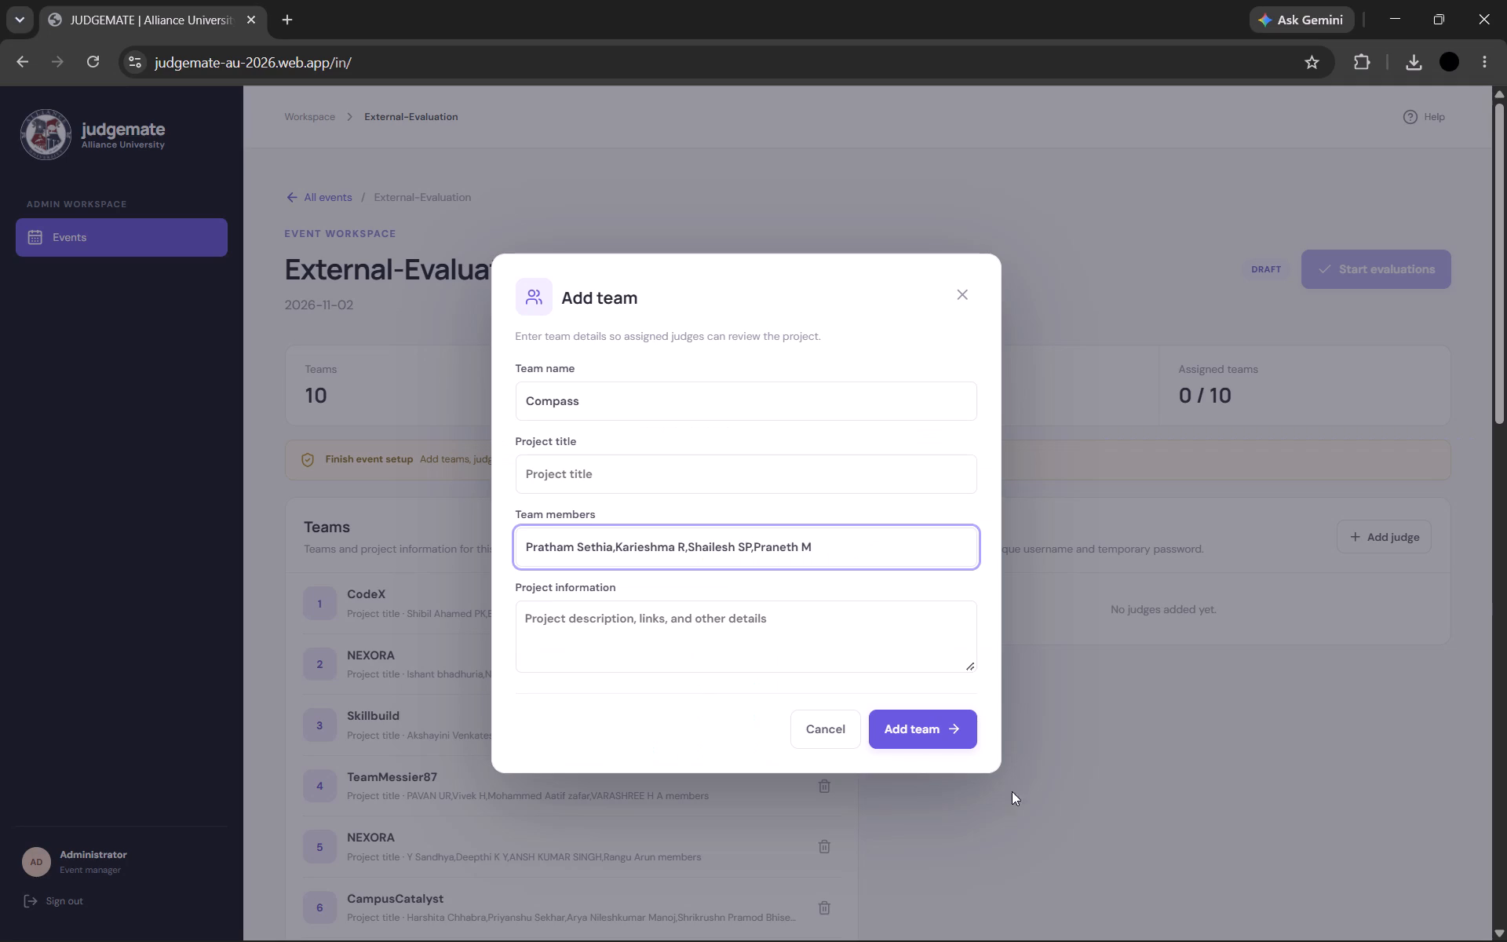
# Add the completed Compass team to the event.
pyautogui.click(926, 736)
# Start another new team in Judgemate and copy the team name Hack for Alliance into it from the attendance sheet.
pyautogui.click(765, 523)
pyautogui.hotkey('alt', 'Tab')
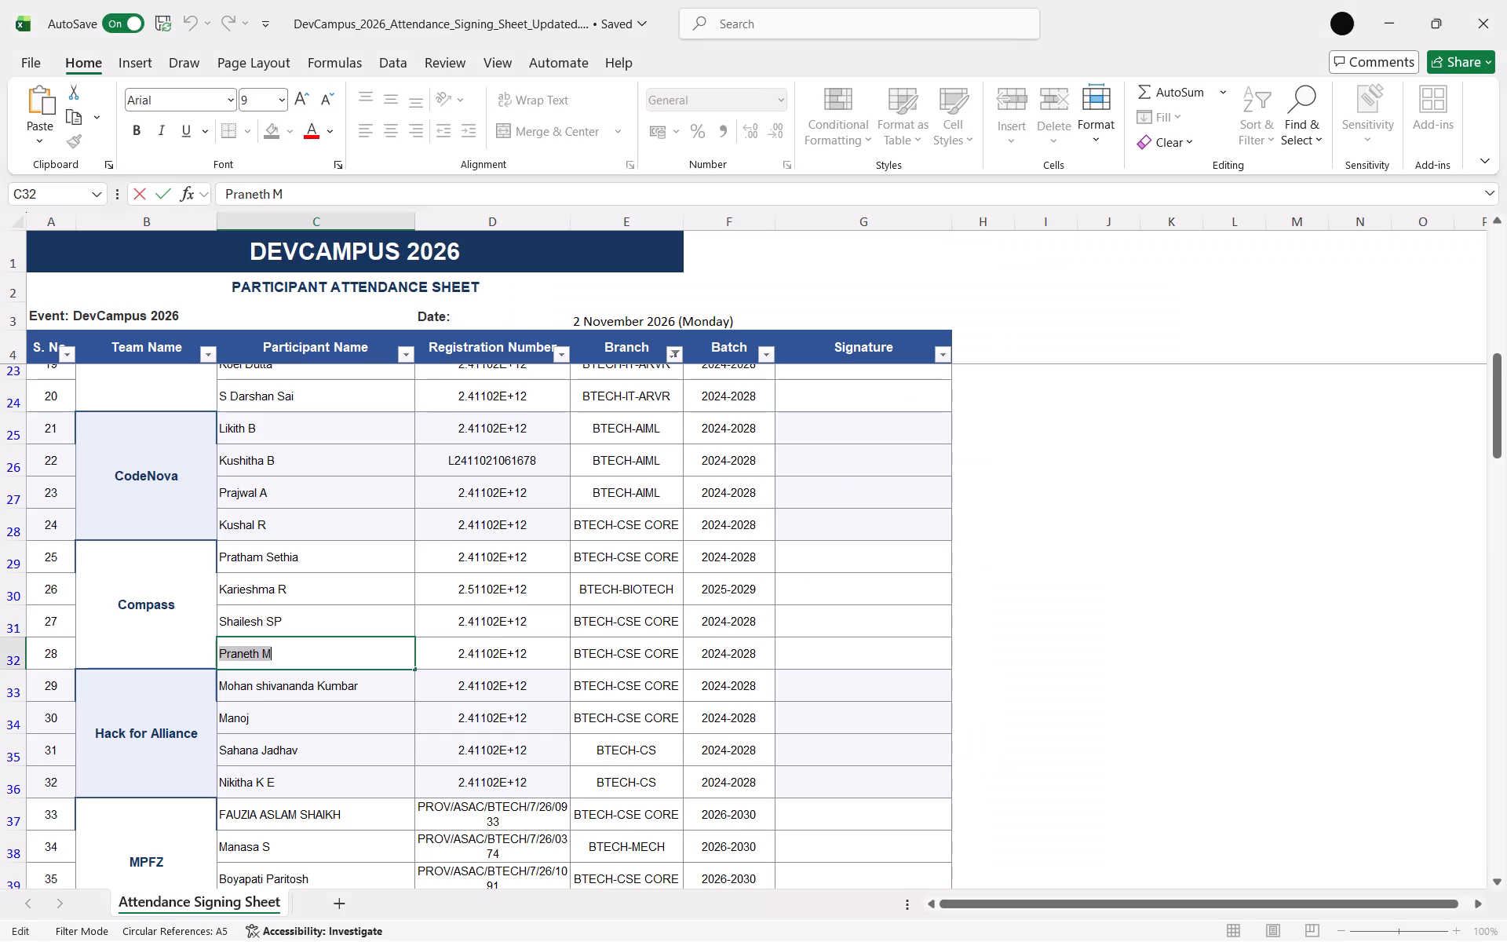
pyautogui.doubleClick(192, 710)
pyautogui.hotkey('ctrl', 'a')
pyautogui.hotkey('ctrl', 'c')
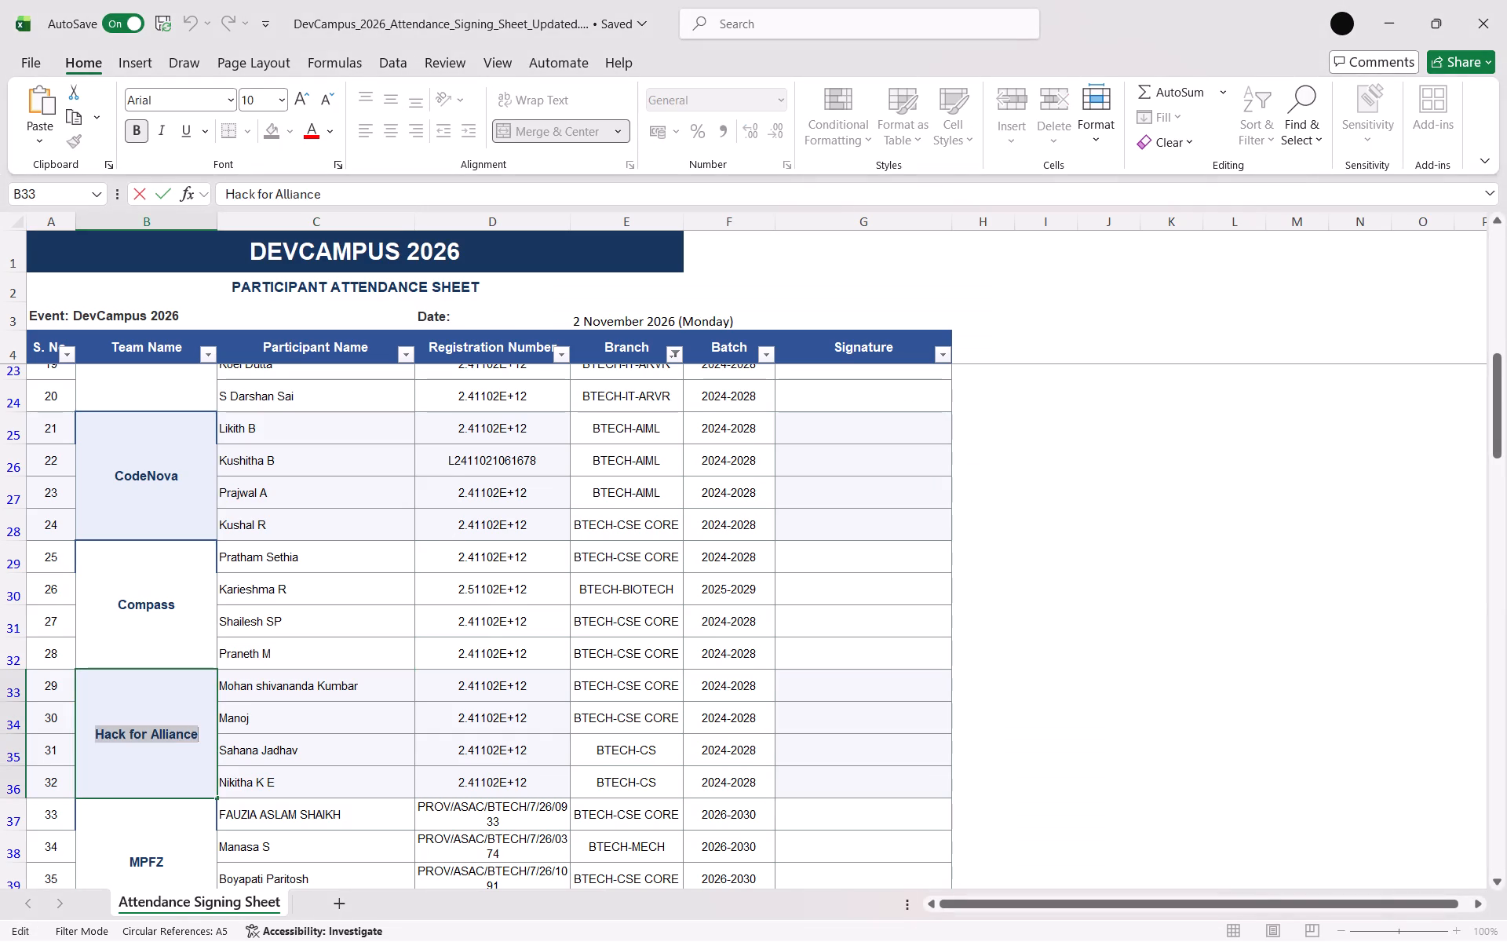
pyautogui.hotkey('alt', 'Tab')
pyautogui.hotkey('ctrl', 'v')
# Copy the first Hack for Alliance participant's name from the attendance sheet into Judgemate's team members, followed by a comma.
pyautogui.hotkey('alt', 'Tab')
pyautogui.doubleClick(327, 695)
pyautogui.hotkey('ctrl', 'a')
pyautogui.hotkey('ctrl', 'c')
pyautogui.hotkey('alt', 'Tab')
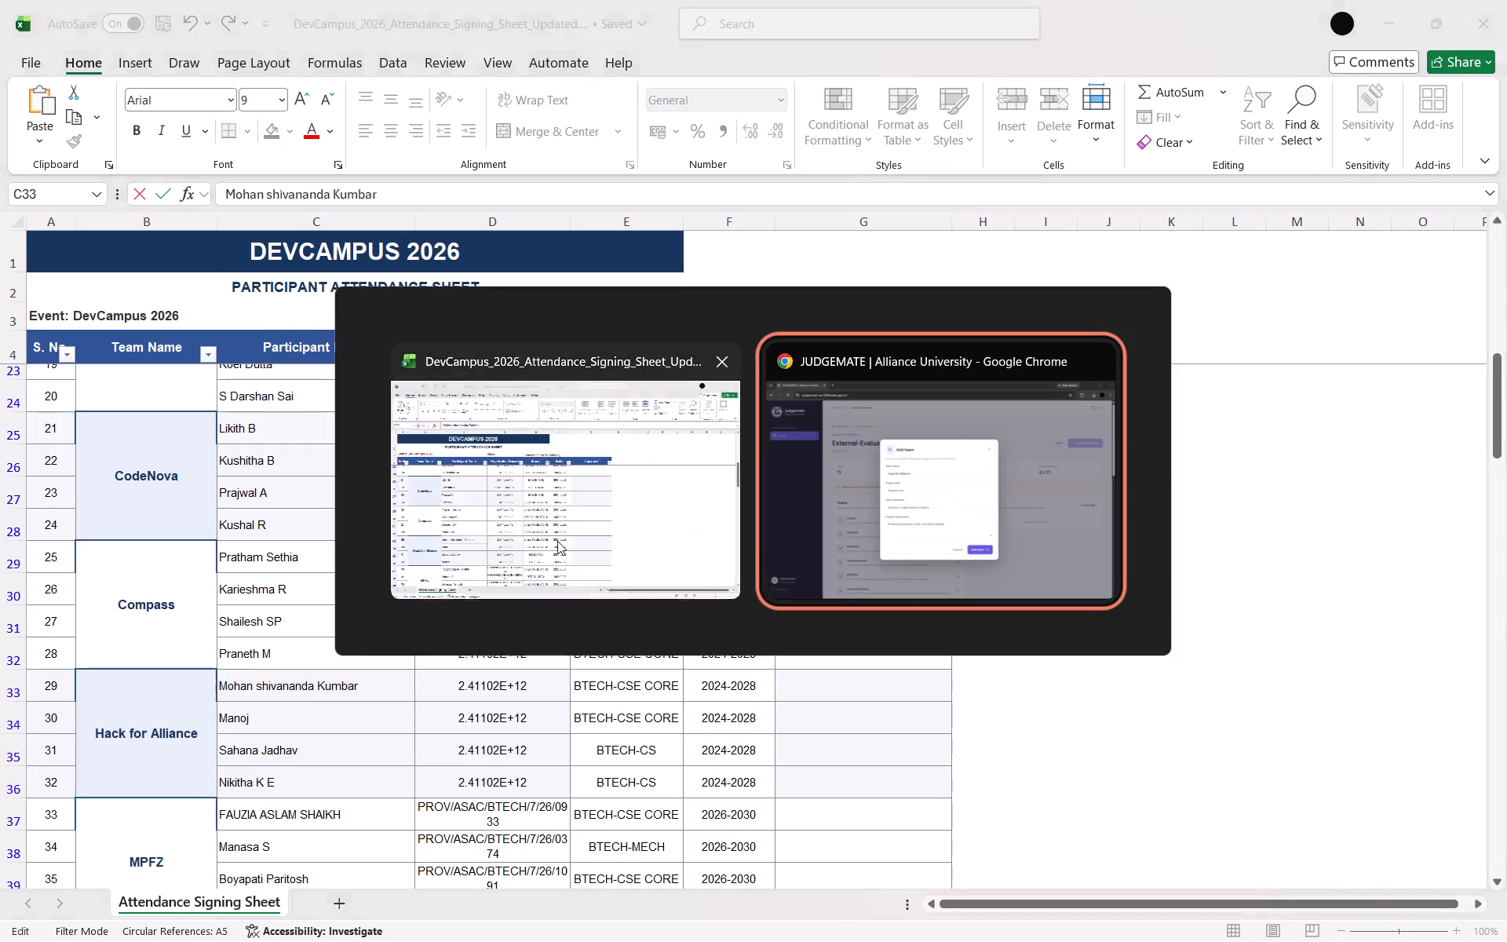
pyautogui.click(618, 549)
pyautogui.hotkey('ctrl', 'v')
pyautogui.press(',')
# Append the second Hack for Alliance participant's name from the attendance sheet to the team members, followed by a comma.
pyautogui.hotkey('alt', 'Tab')
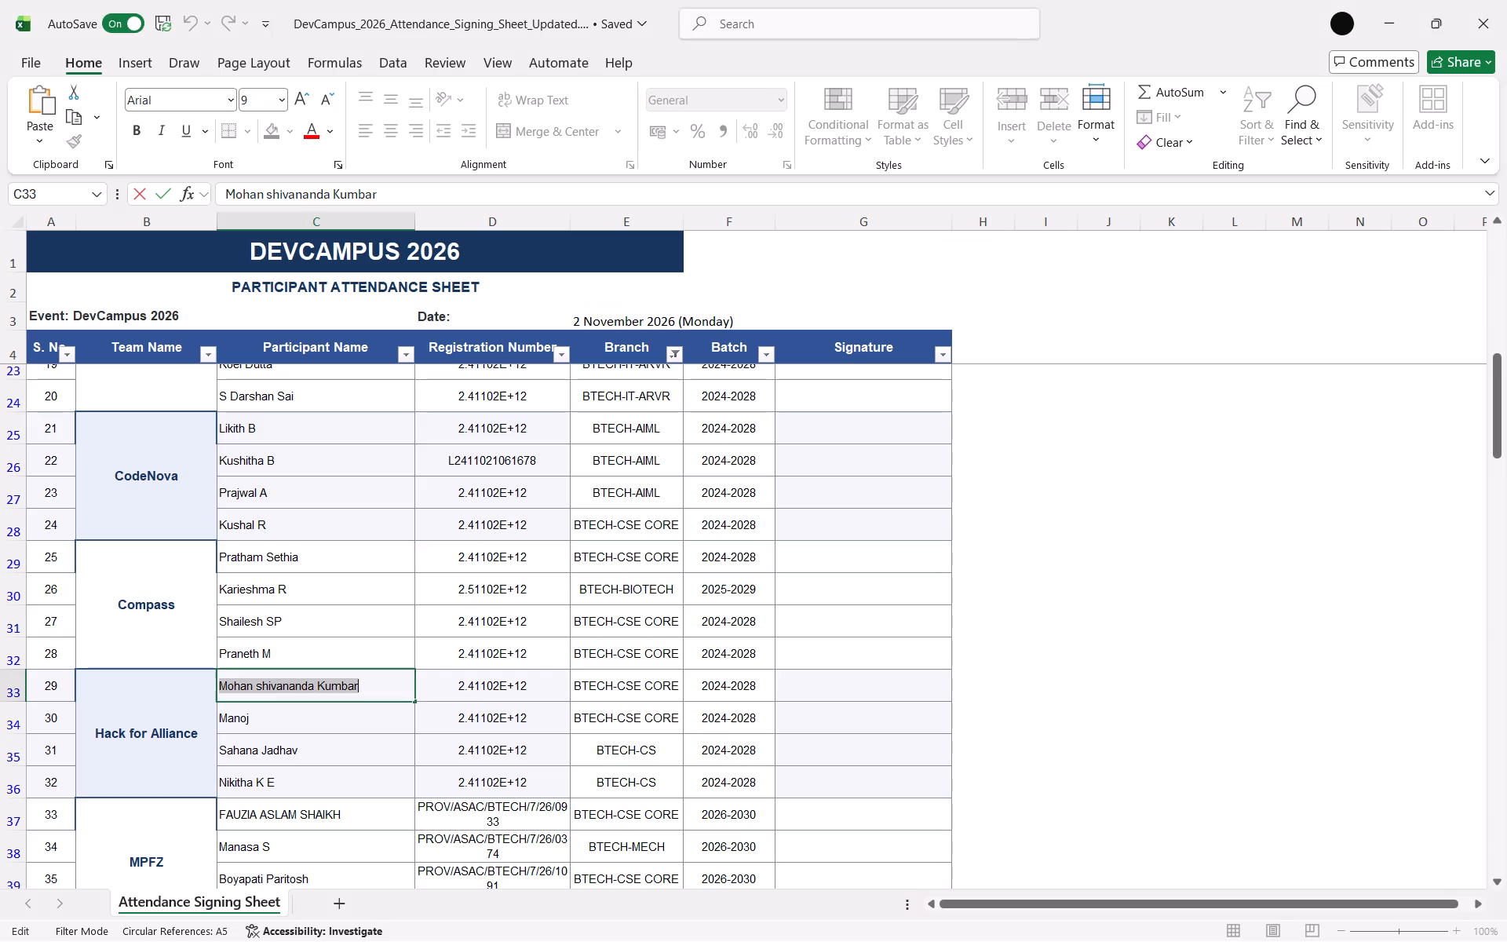
pyautogui.doubleClick(287, 722)
pyautogui.hotkey('ctrl', 'a')
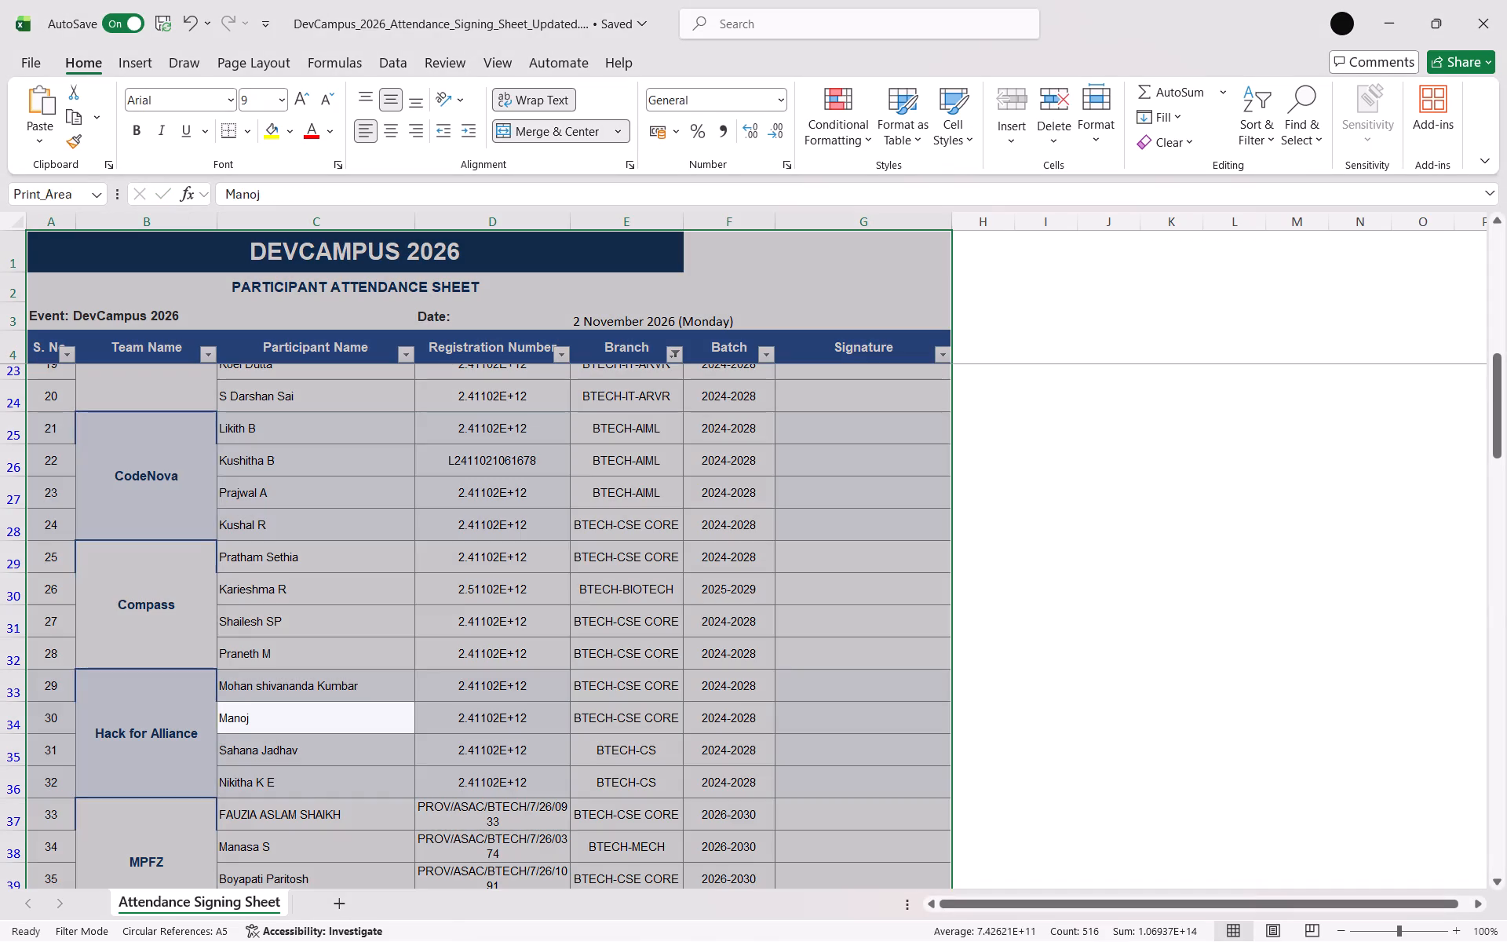
pyautogui.doubleClick(278, 731)
pyautogui.click(271, 706)
pyautogui.doubleClick(263, 715)
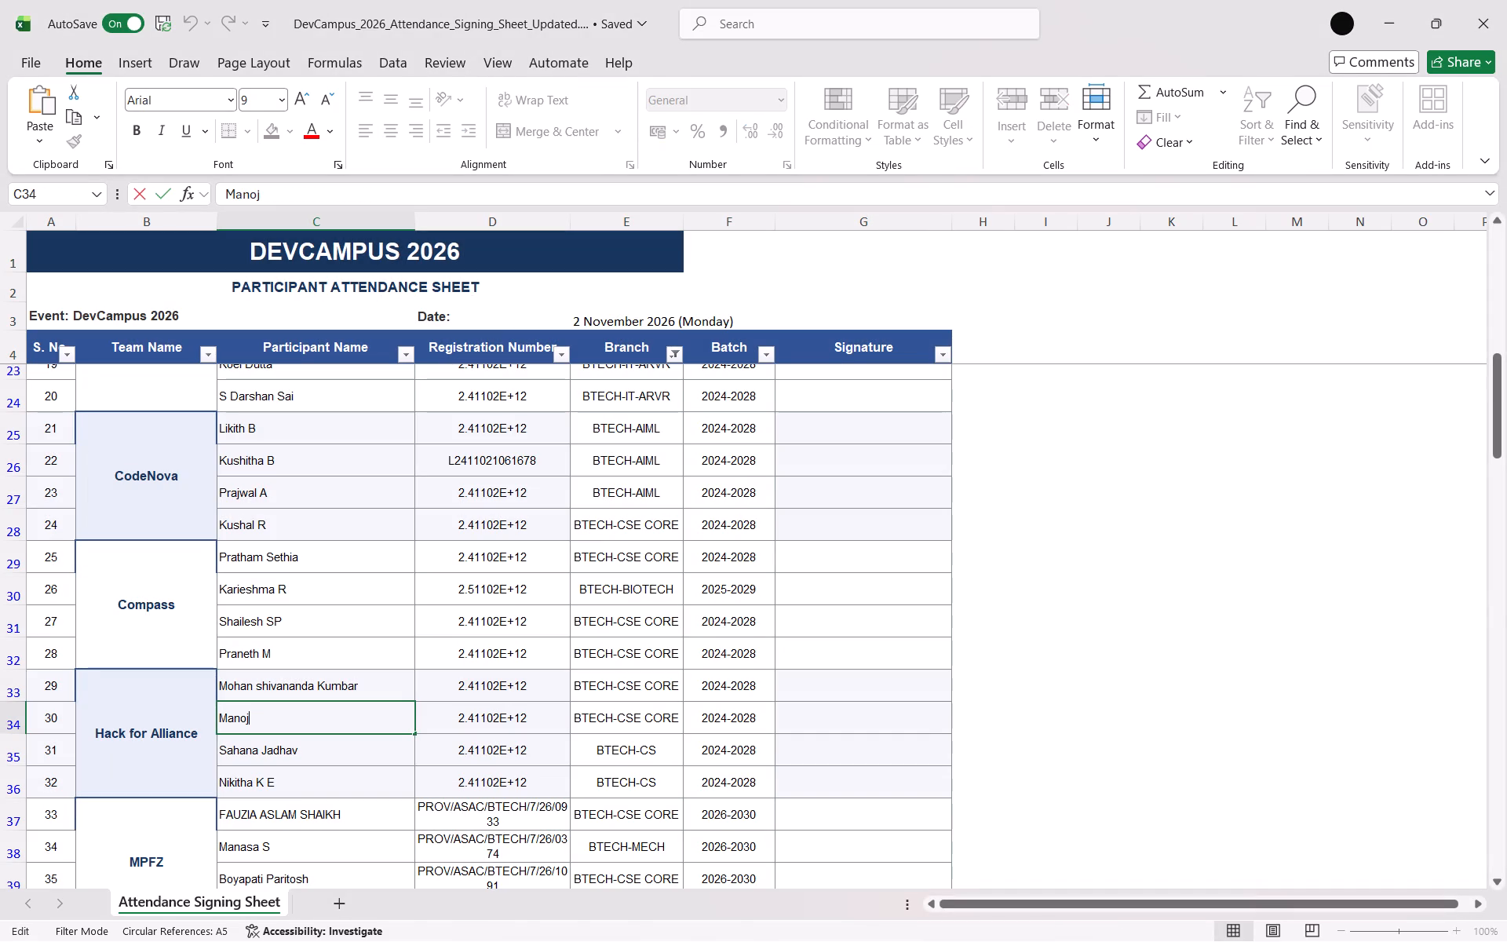
pyautogui.hotkey('ctrl', 'a')
pyautogui.hotkey('ctrl', 'c')
pyautogui.hotkey('alt', 'Tab')
pyautogui.hotkey('ctrl', 'v')
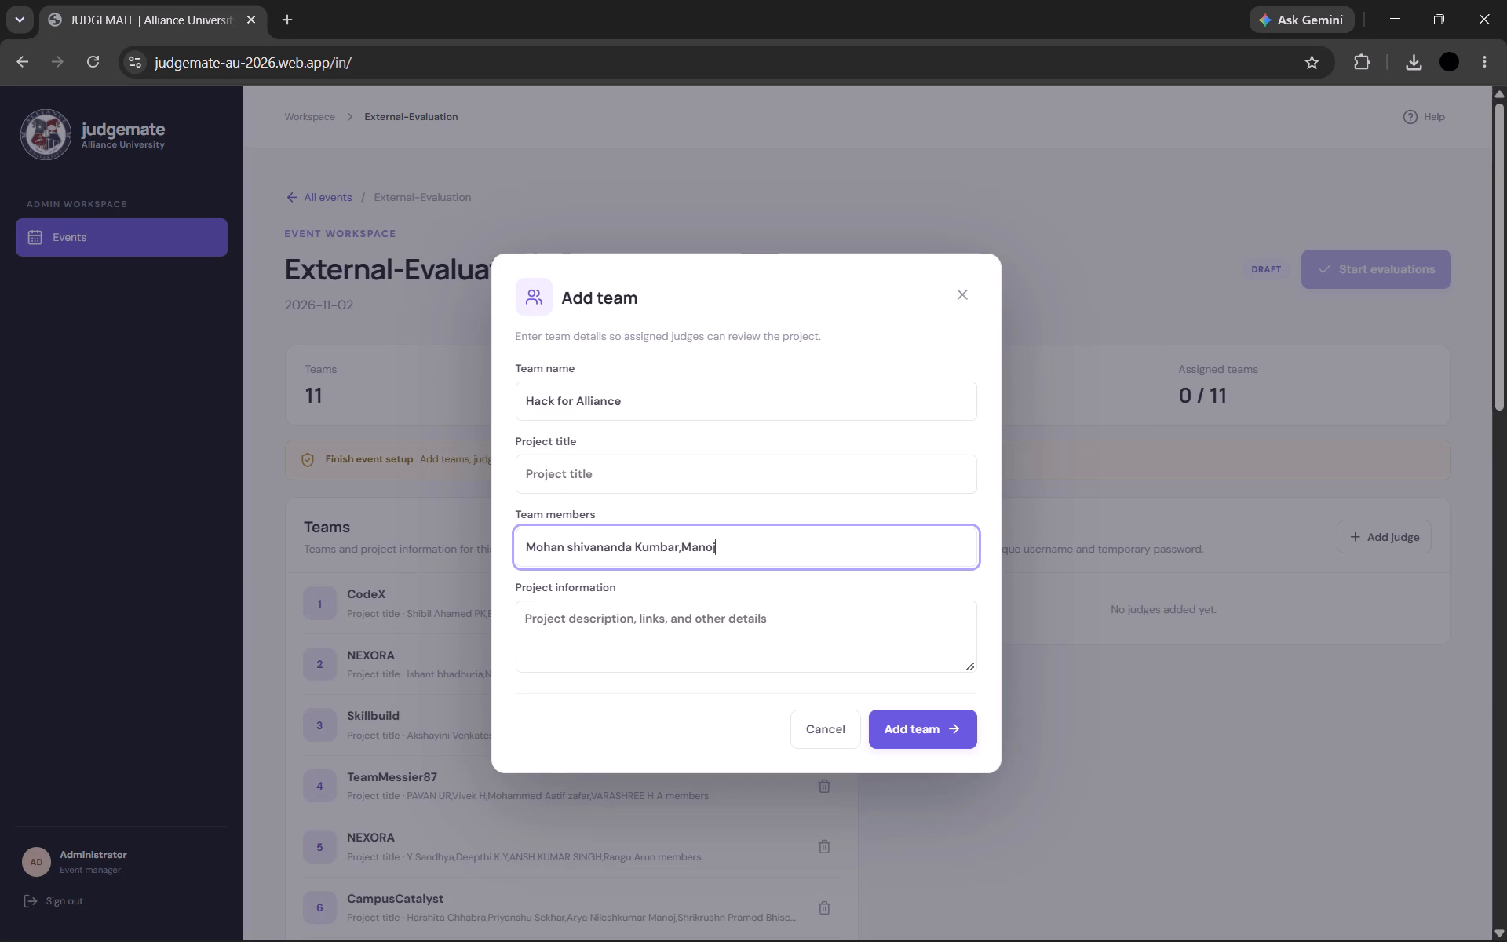
pyautogui.press(',')
# Append the third Hack for Alliance participant's name from the attendance sheet to the team members, followed by a comma.
pyautogui.hotkey('alt', 'Tab')
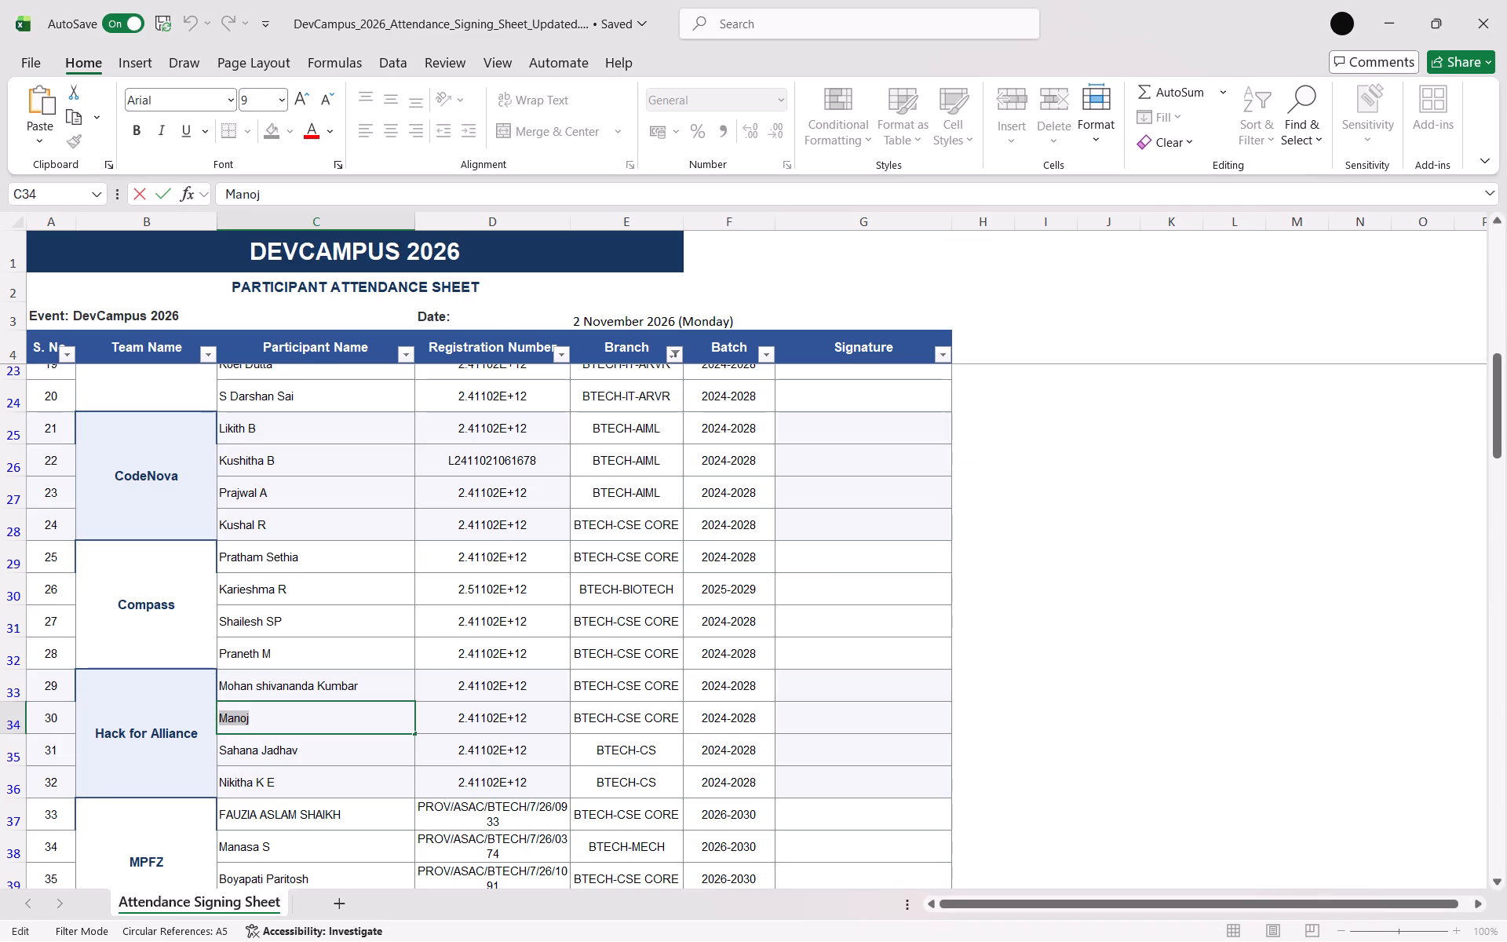
pyautogui.doubleClick(269, 750)
pyautogui.hotkey('ctrl', 'a')
pyautogui.hotkey('ctrl', 'c')
pyautogui.hotkey('alt', 'Tab')
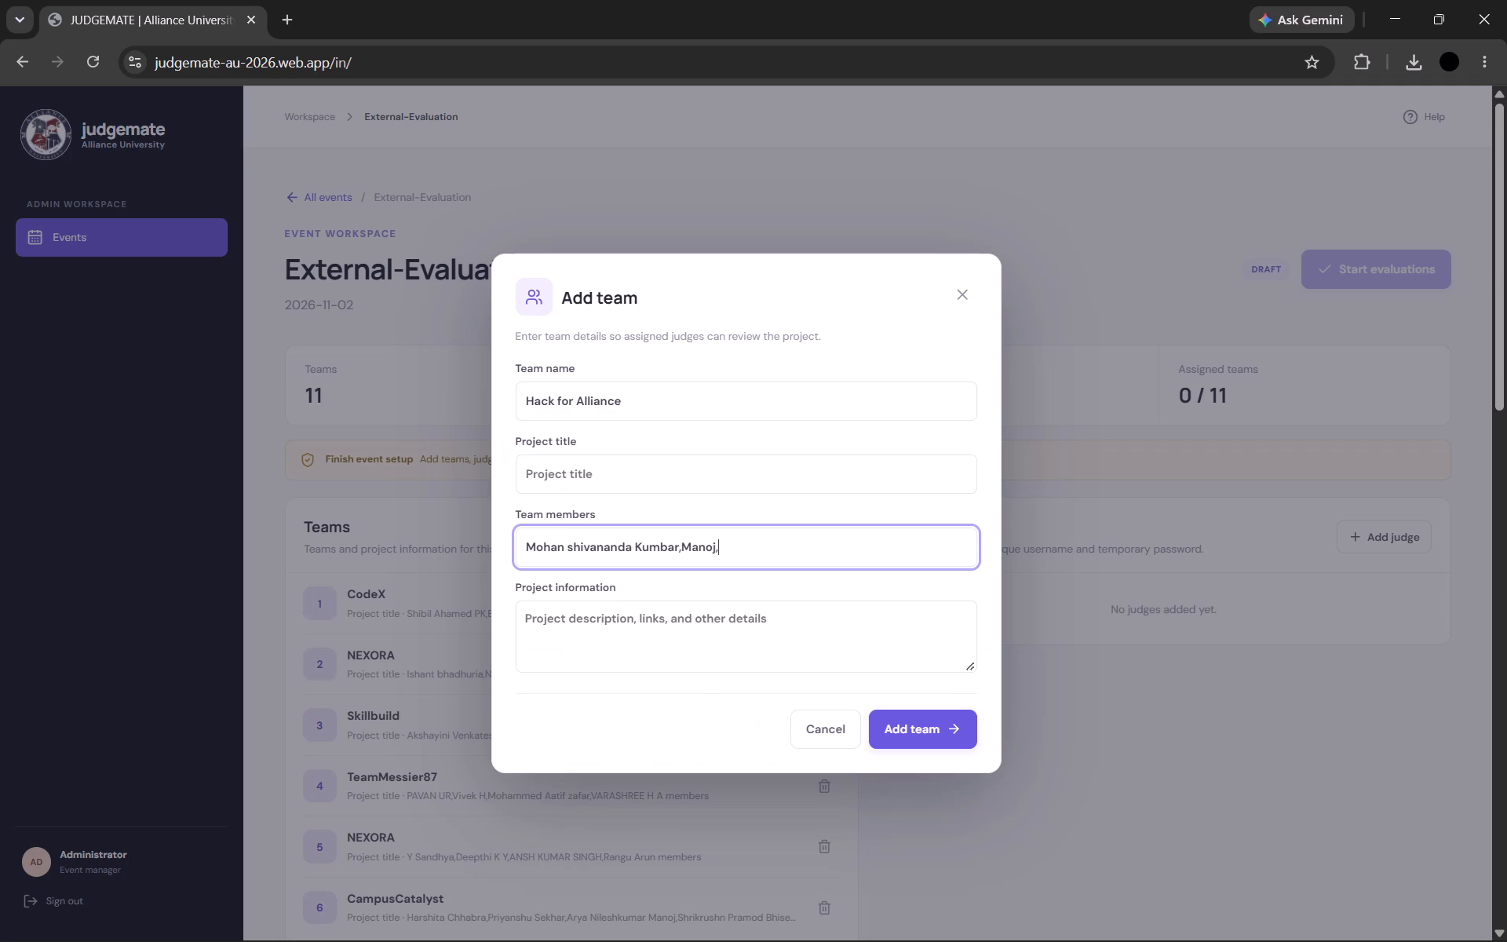
pyautogui.hotkey('ctrl', 'v')
pyautogui.press(',')
# Append the fourth Hack for Alliance participant's name from the attendance sheet to the team members and add the team to the event.
pyautogui.hotkey('alt', 'Tab')
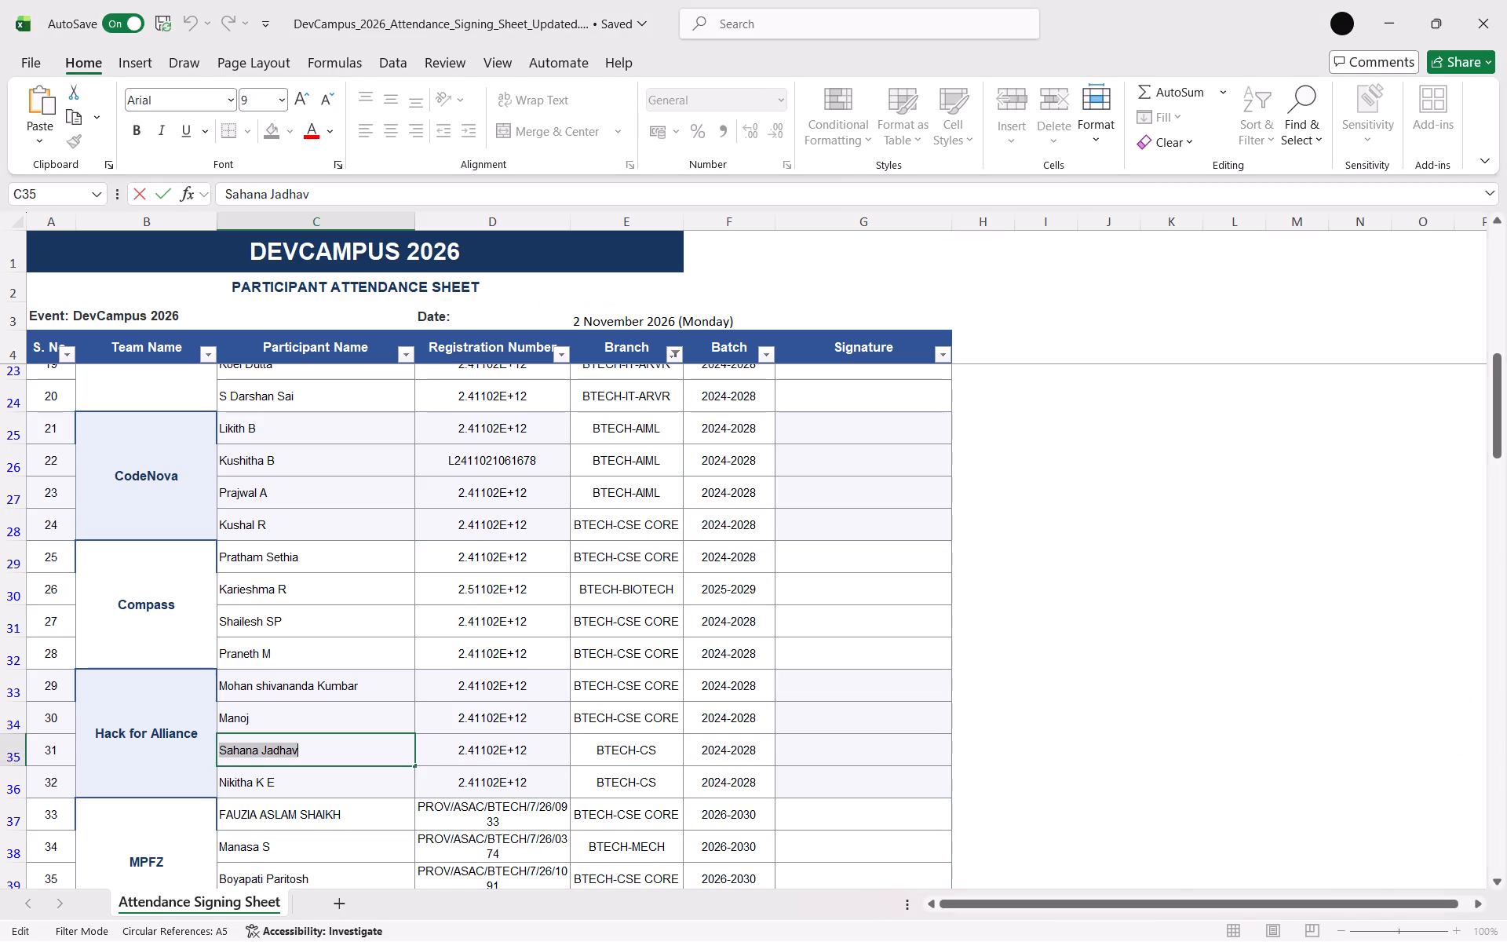
pyautogui.doubleClick(258, 787)
pyautogui.doubleClick(263, 783)
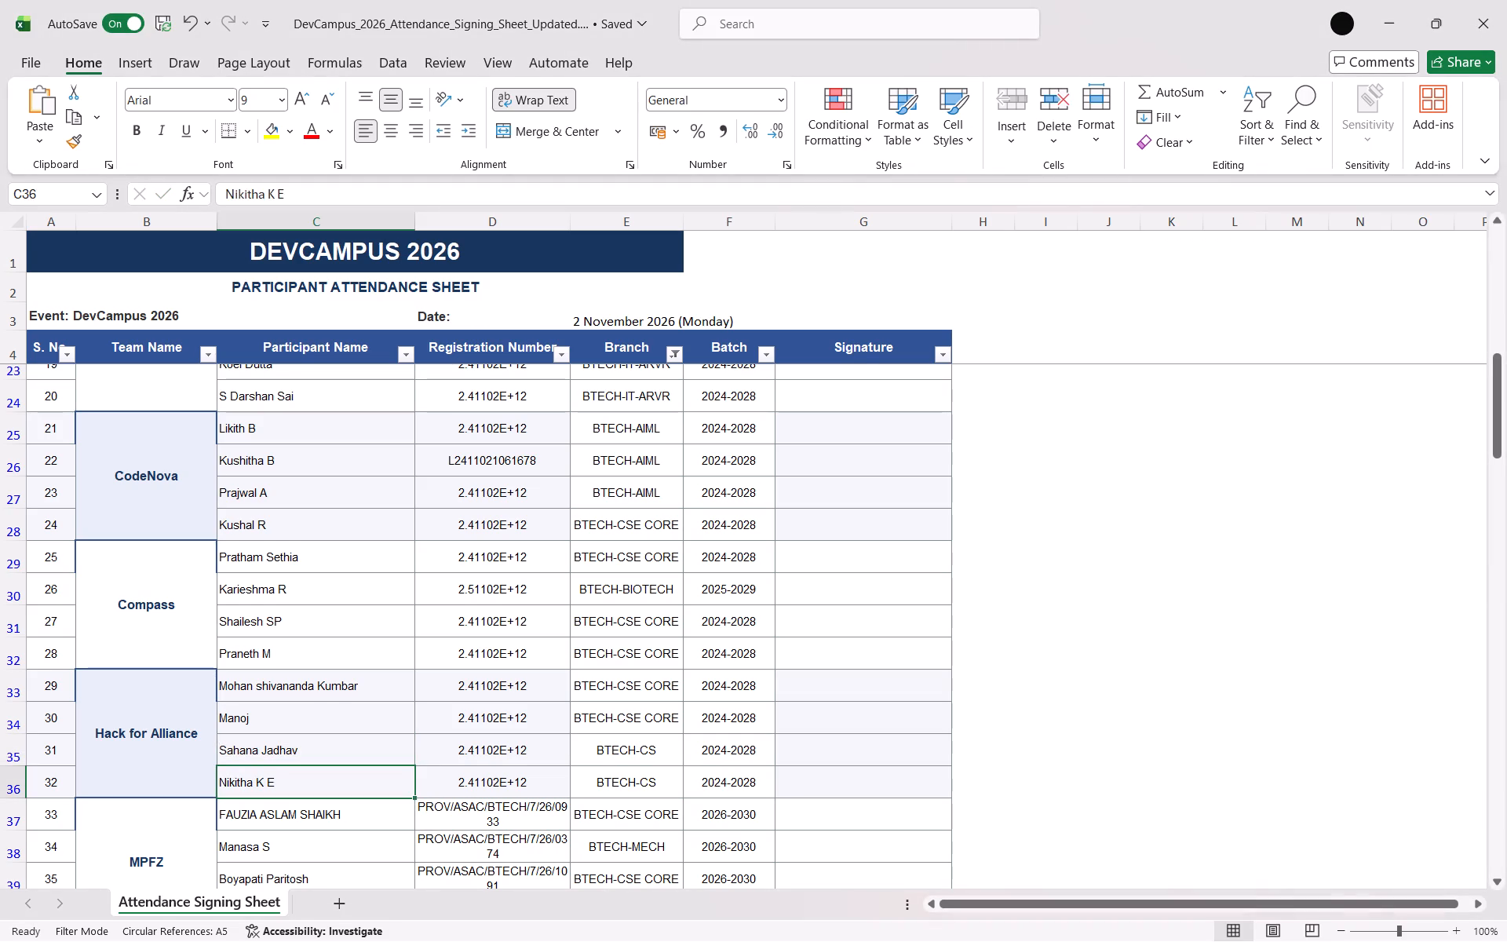
pyautogui.hotkey('ctrl', 'a')
pyautogui.hotkey('ctrl', 'c')
pyautogui.hotkey('alt', 'Tab')
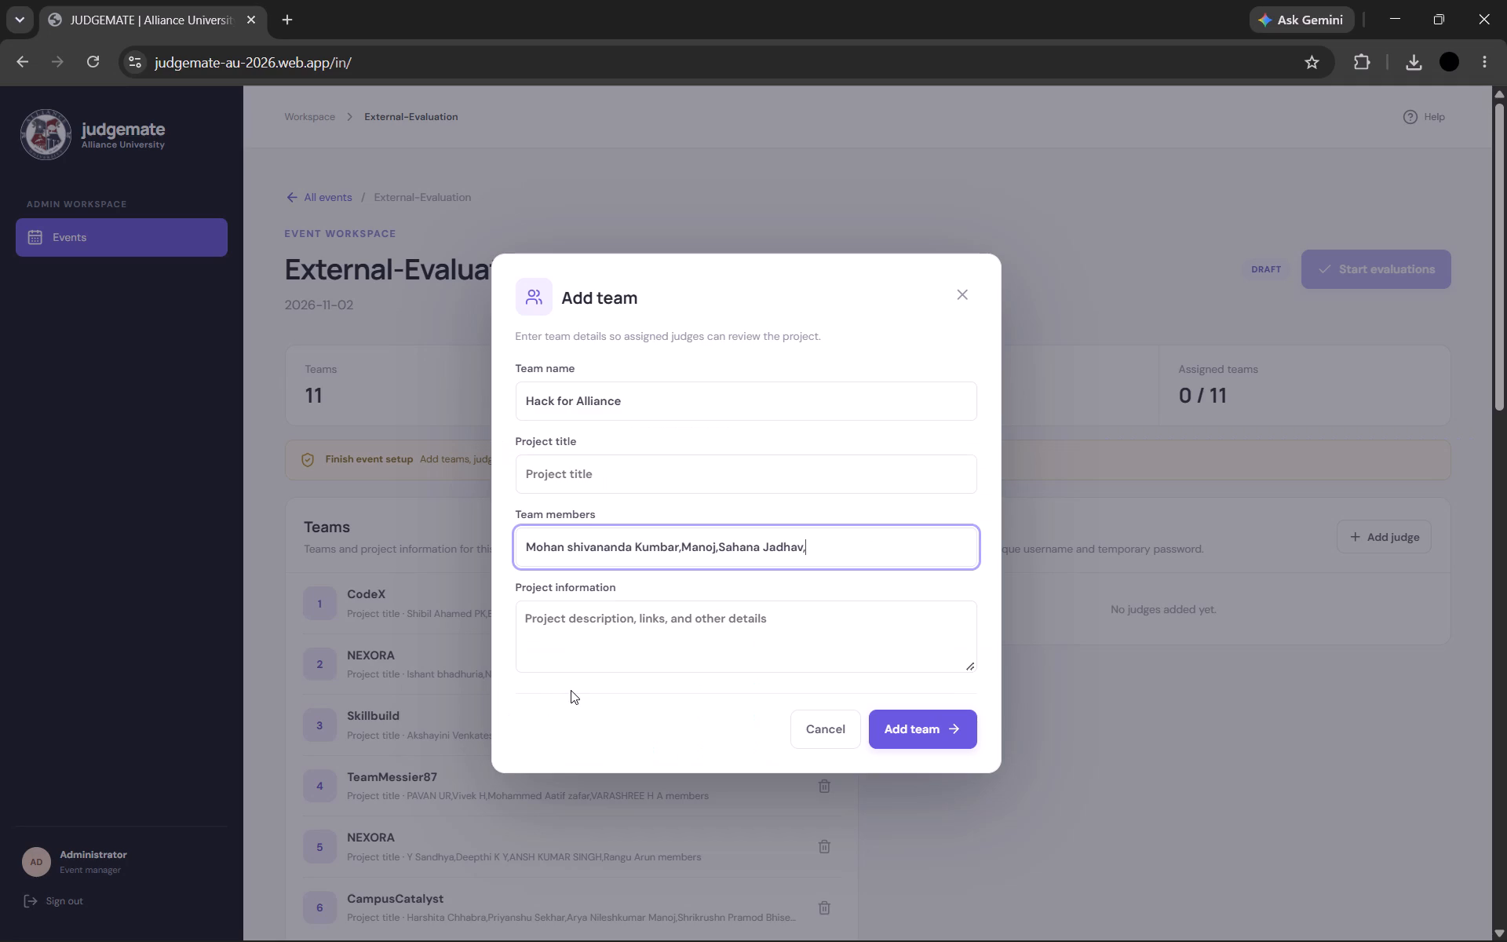
pyautogui.hotkey('ctrl', 'v')
pyautogui.click(964, 727)
# Copy the team name MPFZ from the attendance sheet into a new team in Judgemate.
pyautogui.scroll(-2, 447, 659)
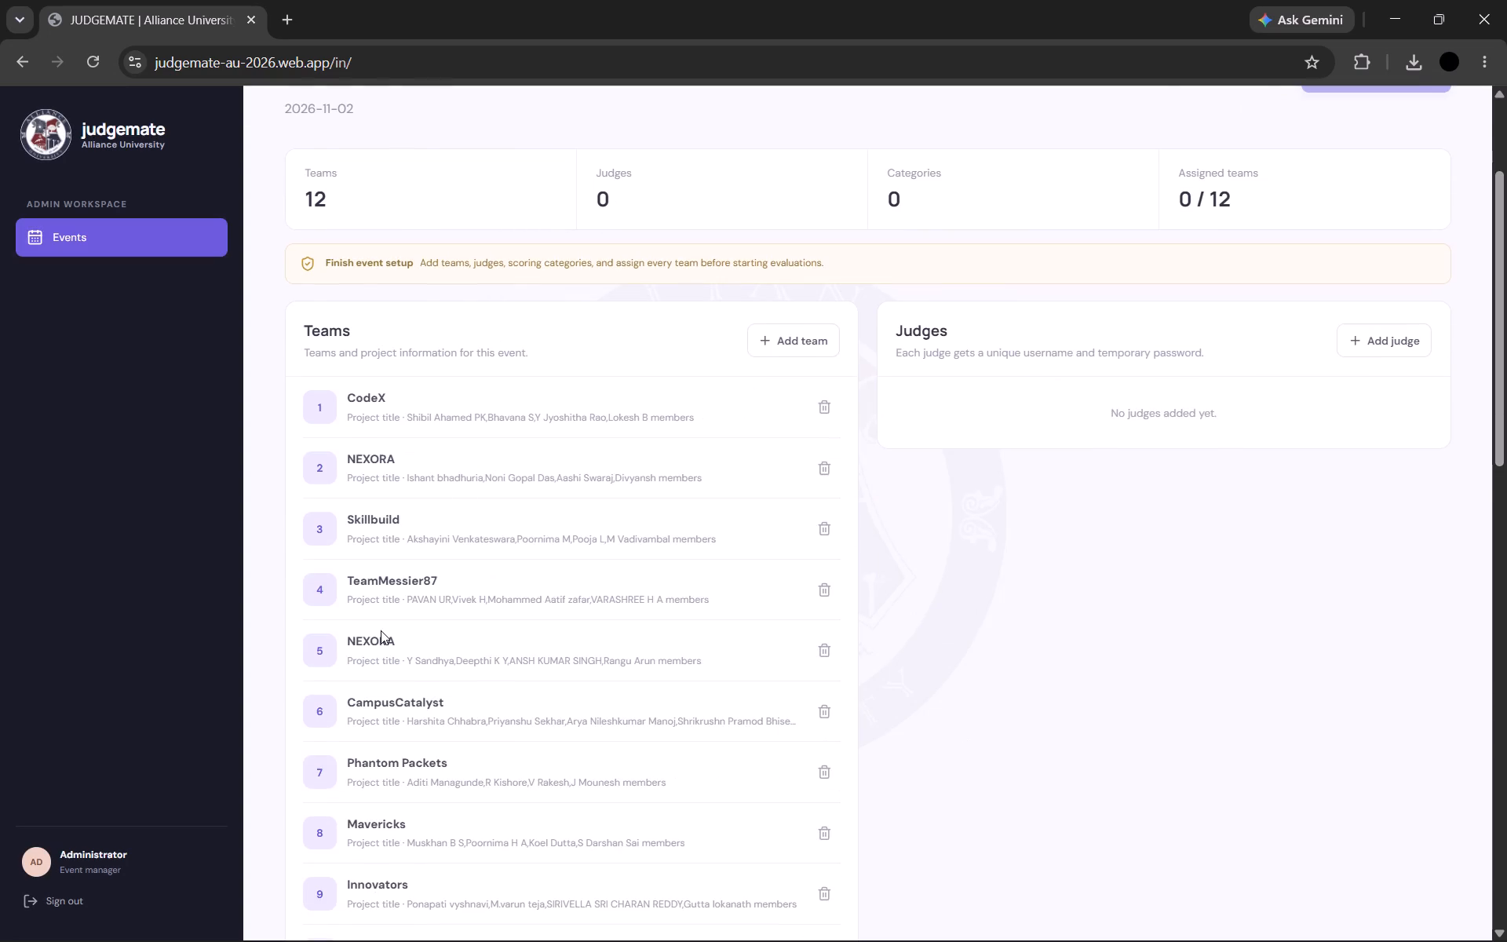
pyautogui.hotkey('alt', 'Tab')
pyautogui.scroll(-2, 160, 752)
pyautogui.doubleClick(155, 750)
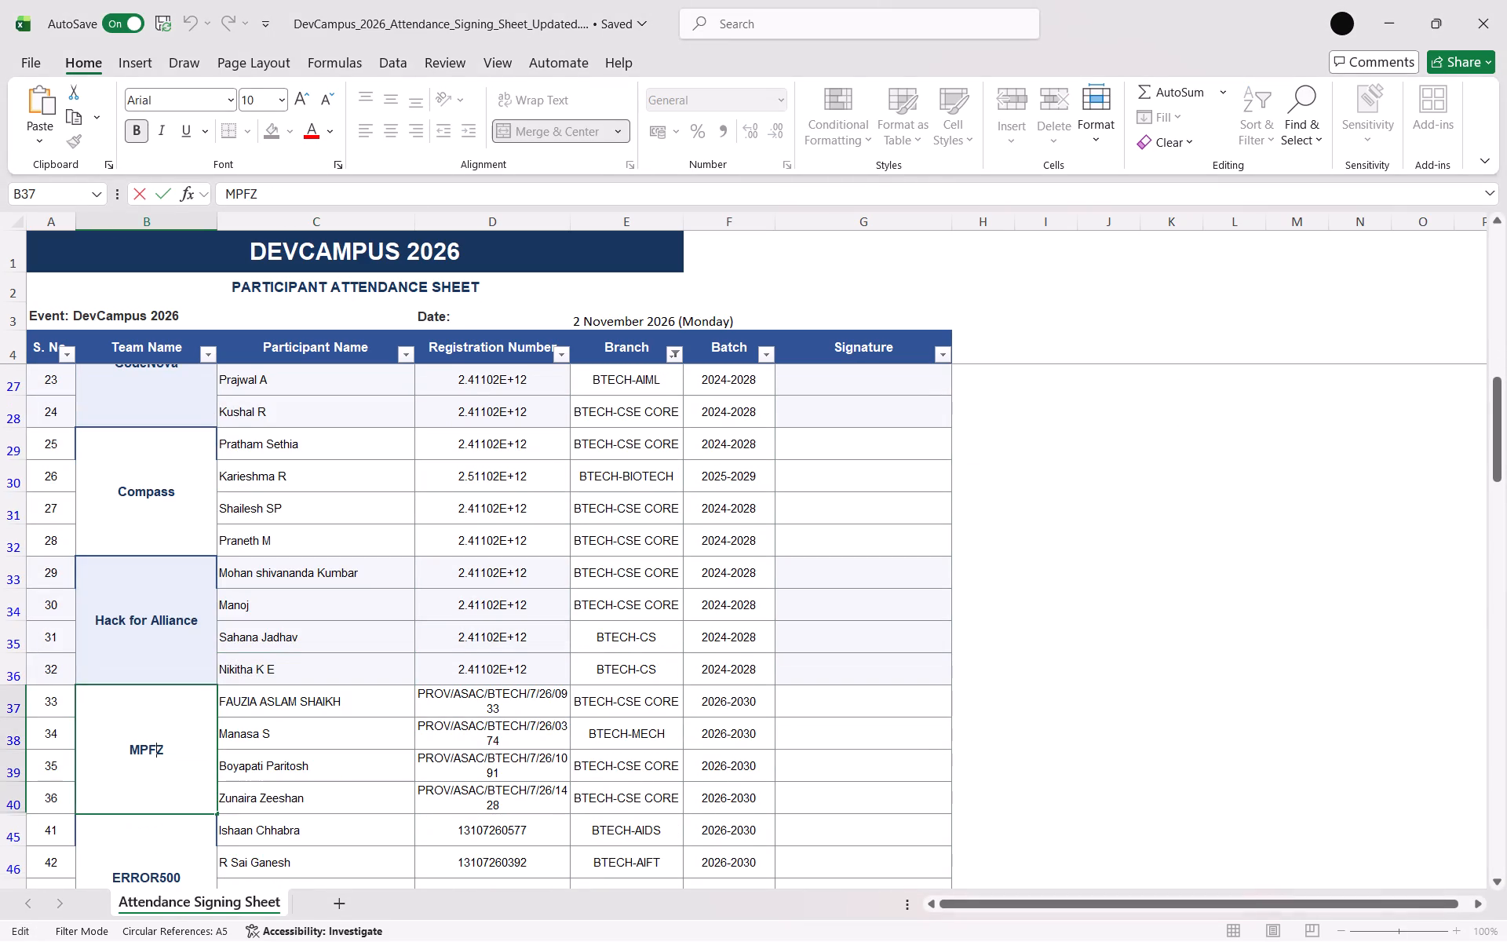
pyautogui.hotkey('ctrl', 'a')
pyautogui.hotkey('ctrl', 'c')
pyautogui.hotkey('alt', 'Tab')
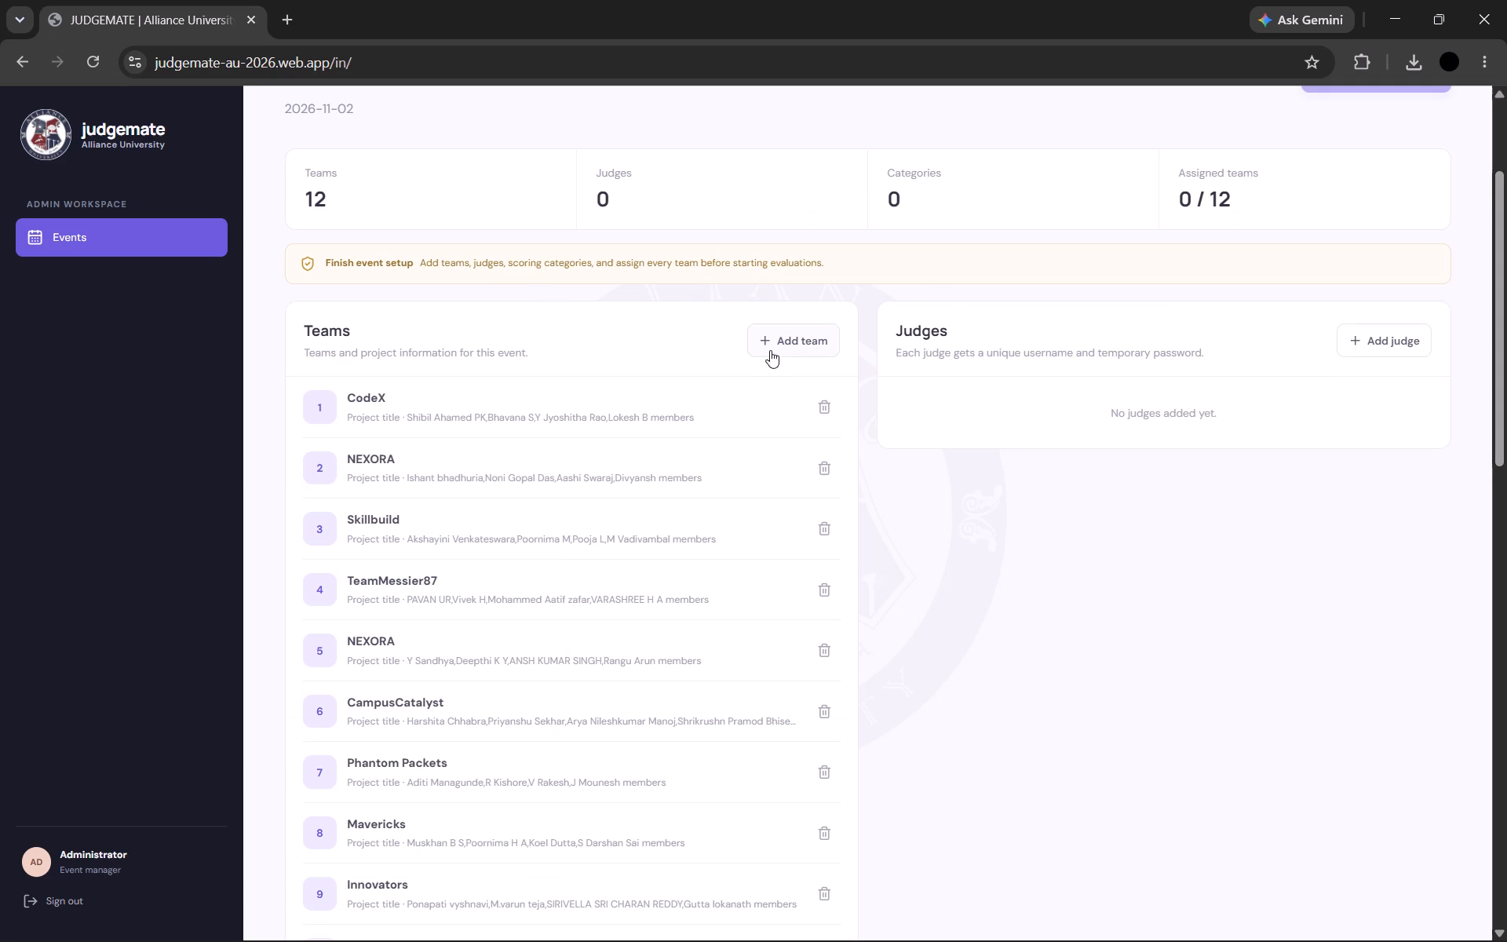
pyautogui.click(770, 350)
pyautogui.hotkey('ctrl', 'v')
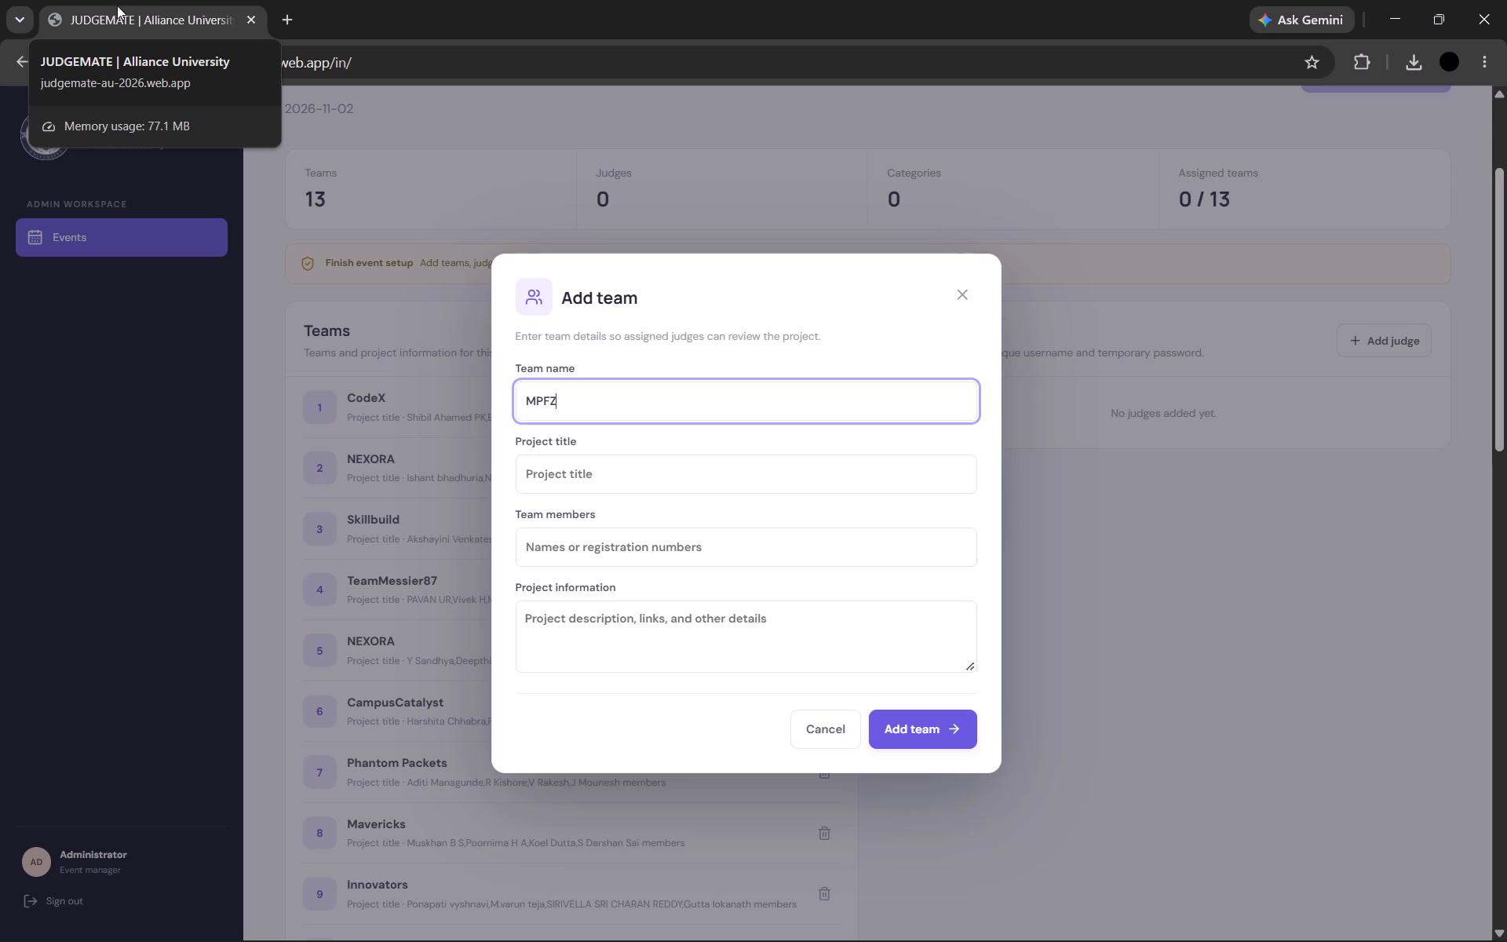
# Copy the first MPFZ participant's name from the attendance sheet into Judgemate's team members, followed by a comma.
pyautogui.hotkey('alt', 'Tab')
pyautogui.scroll(-2, 218, 689)
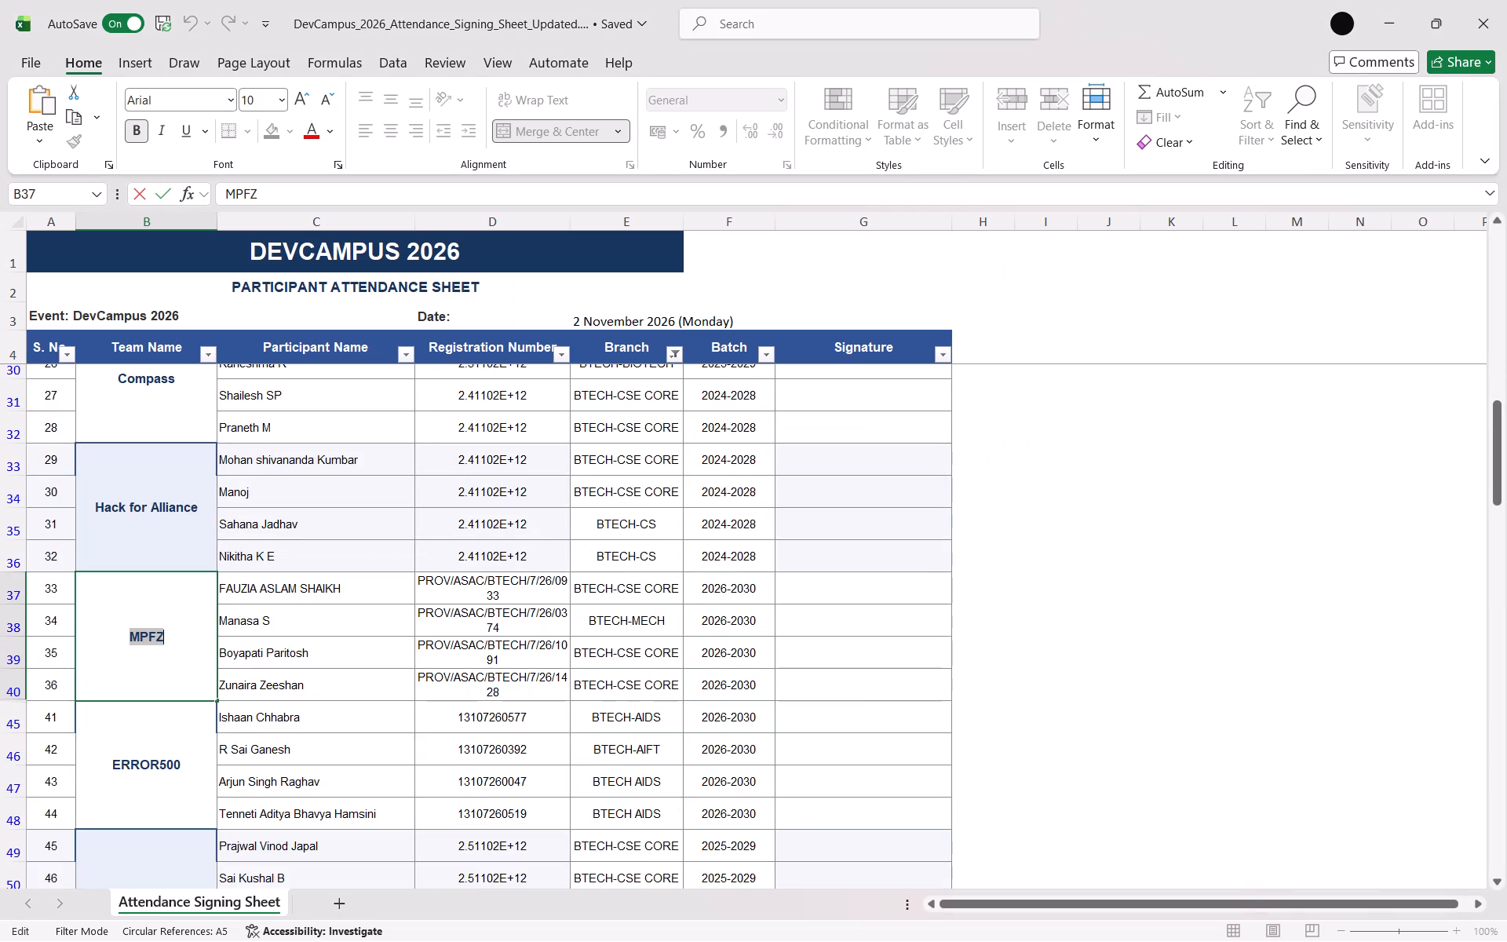
pyautogui.doubleClick(285, 592)
pyautogui.hotkey('ctrl', 'a')
pyautogui.hotkey('ctrl', 'c')
pyautogui.hotkey('alt', 'Tab')
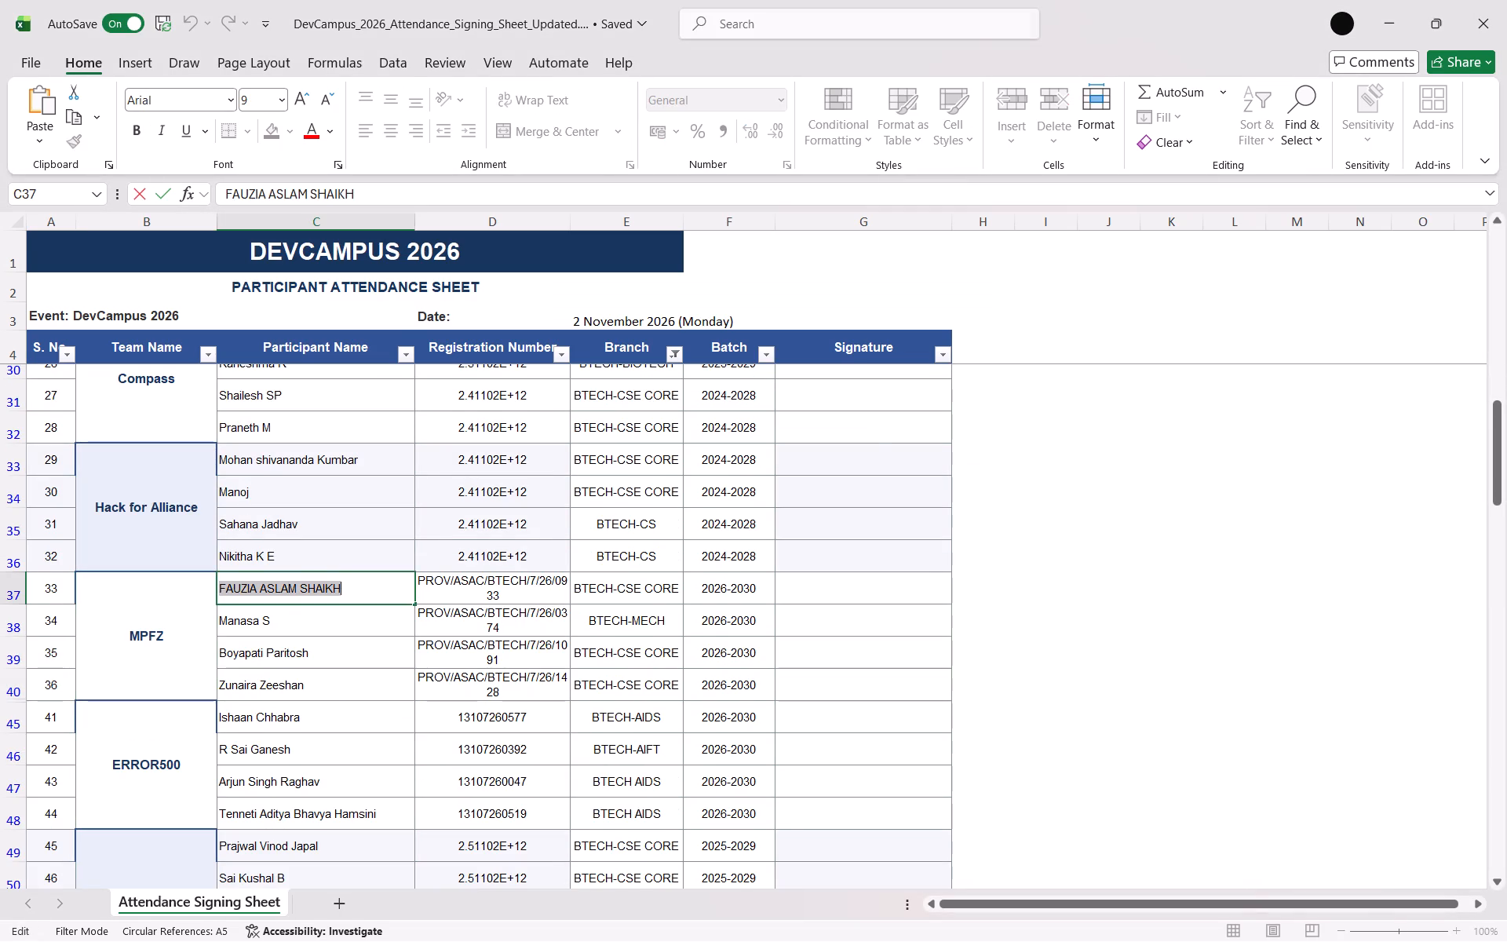
pyautogui.click(629, 552)
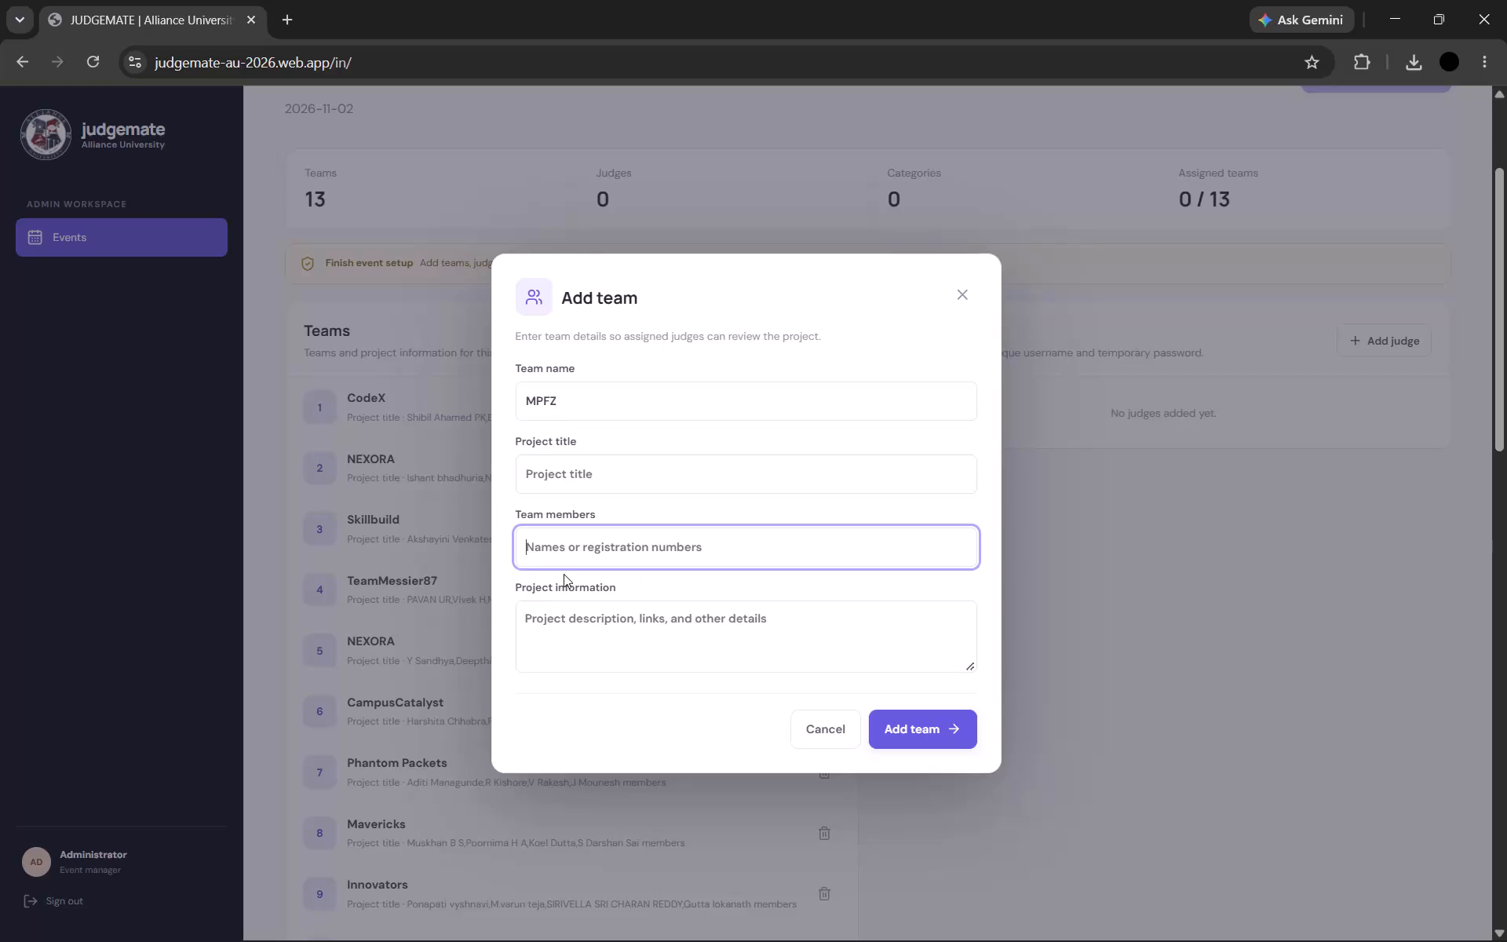
pyautogui.hotkey('ctrl', 'v')
pyautogui.press(',')
# Append the second MPFZ participant's name from the attendance sheet to the team members, followed by a comma.
pyautogui.hotkey('alt', 'Tab')
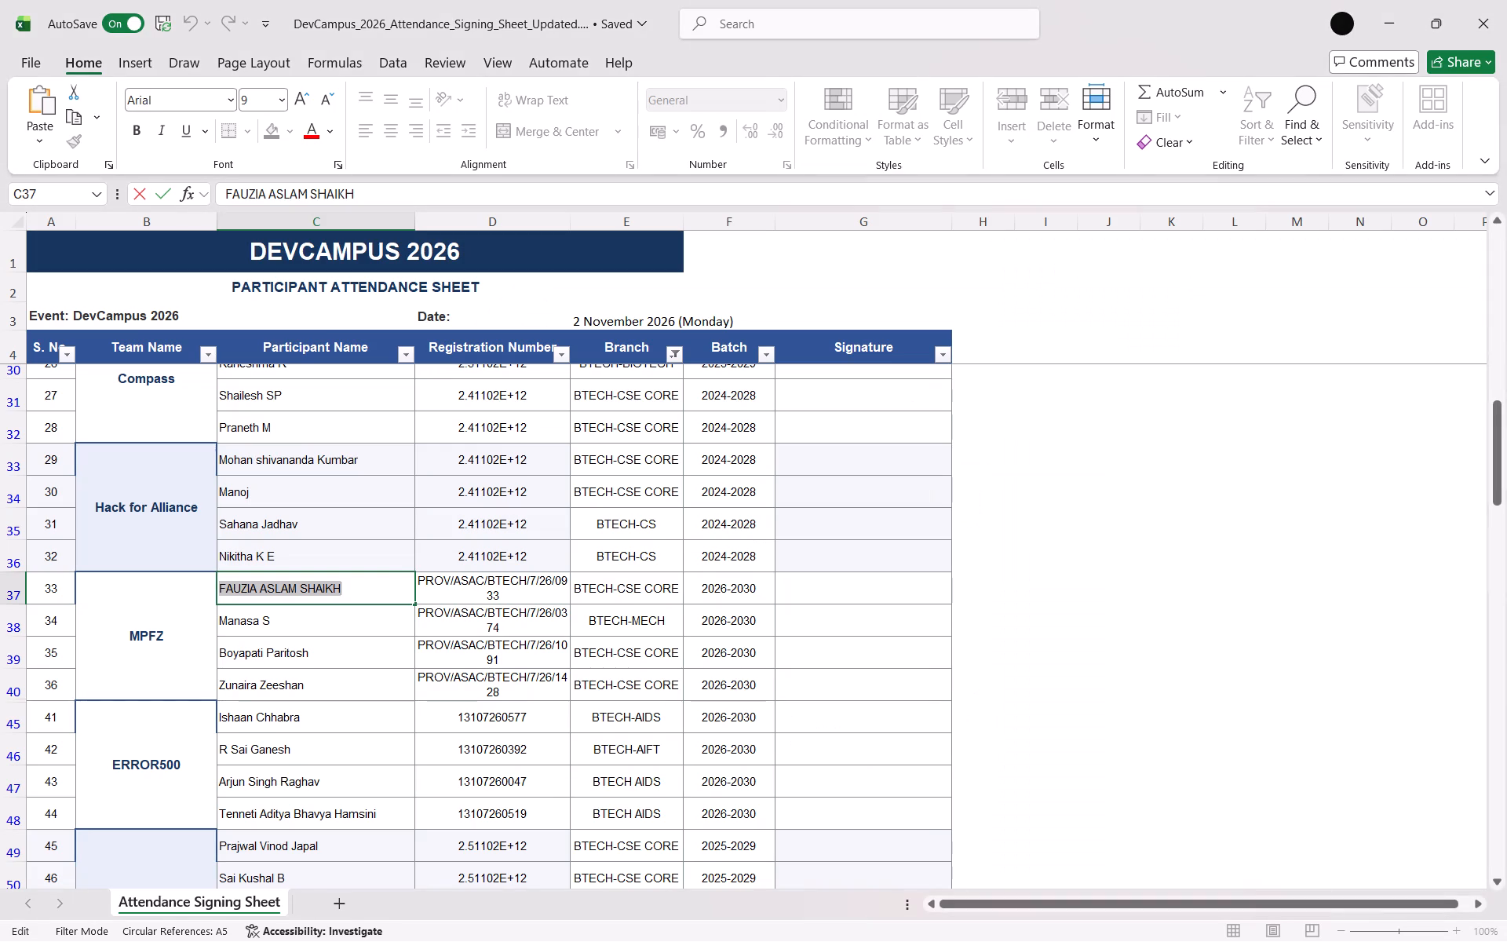
pyautogui.doubleClick(363, 615)
pyautogui.click(367, 615)
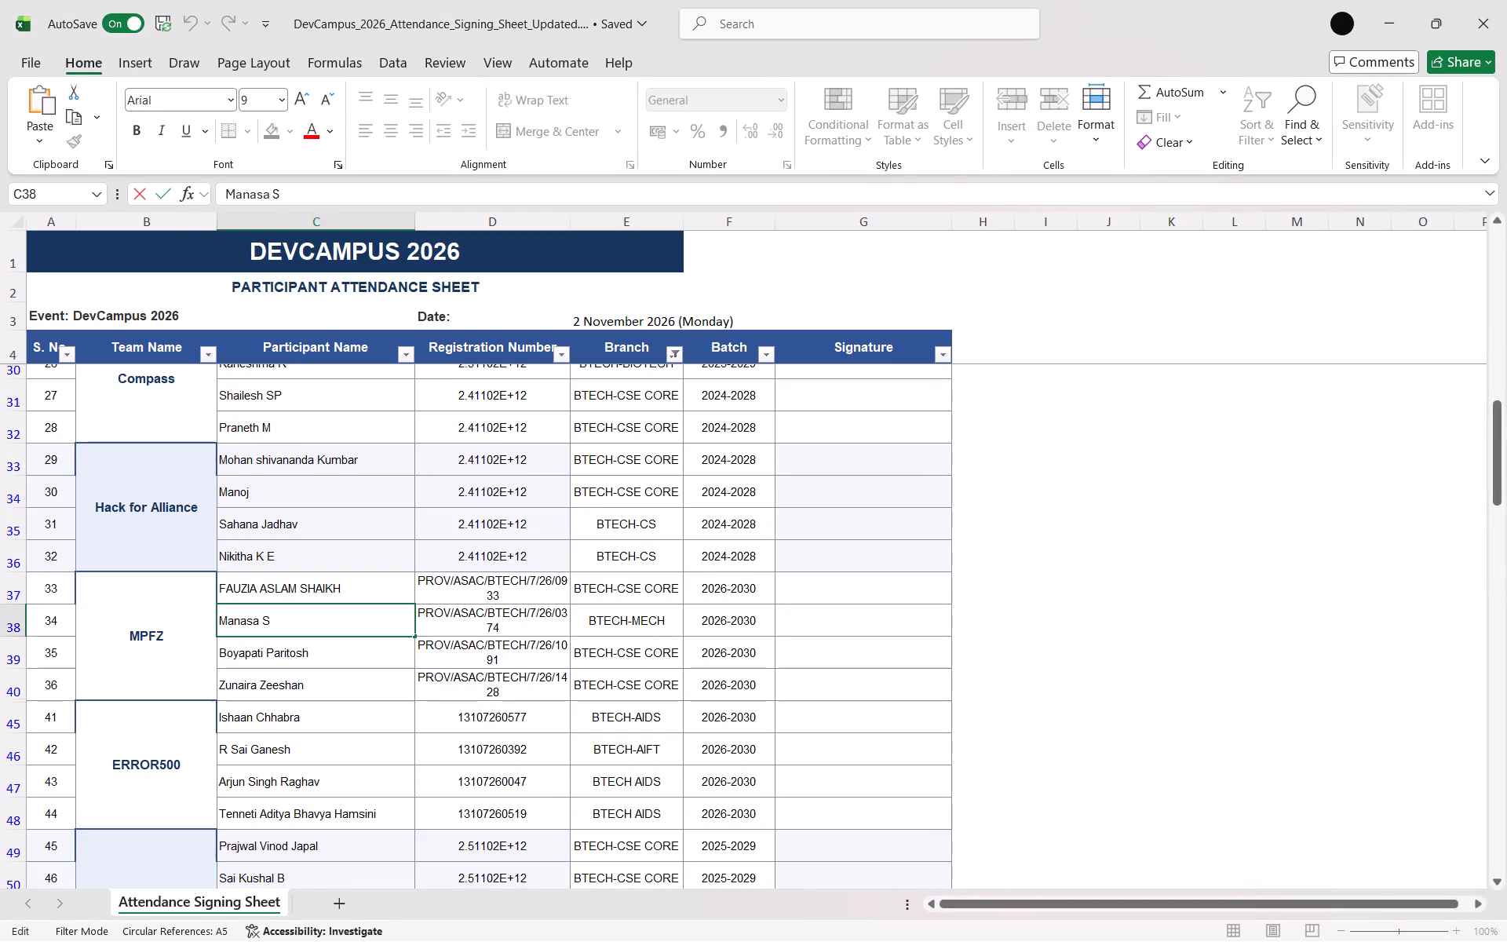
pyautogui.hotkey('ctrl', 'a')
pyautogui.hotkey('ctrl', 'c')
pyautogui.hotkey('alt', 'Tab')
pyautogui.hotkey('ctrl', 'v')
pyautogui.press(',')
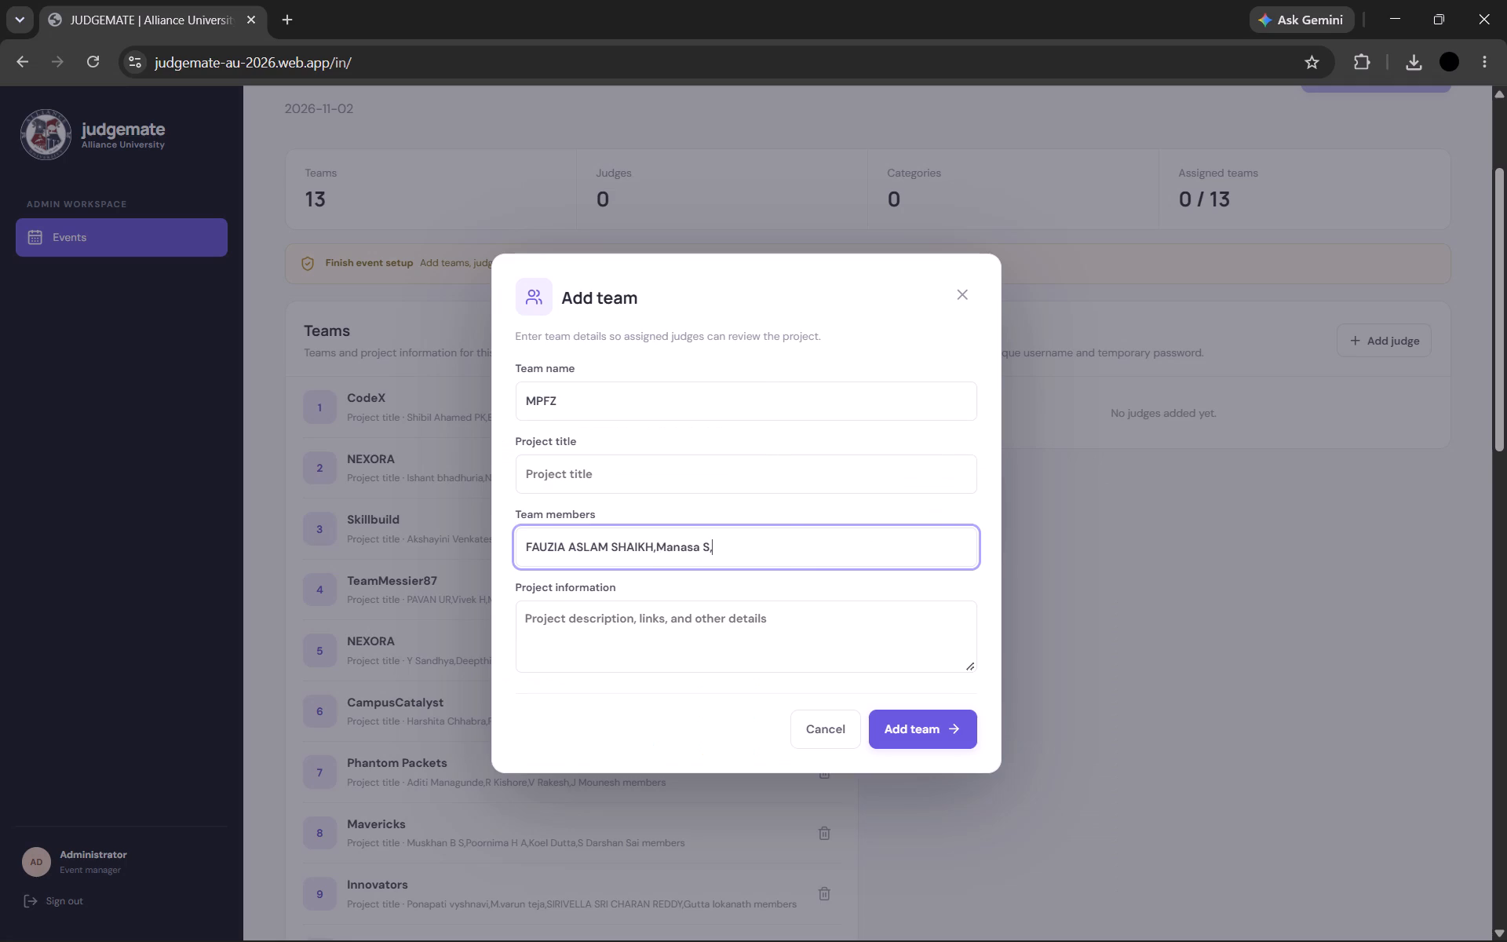
# Append the third MPFZ participant's name from the attendance sheet to the team members, followed by a comma.
pyautogui.hotkey('alt', 'Tab')
pyautogui.doubleClick(279, 669)
pyautogui.doubleClick(279, 662)
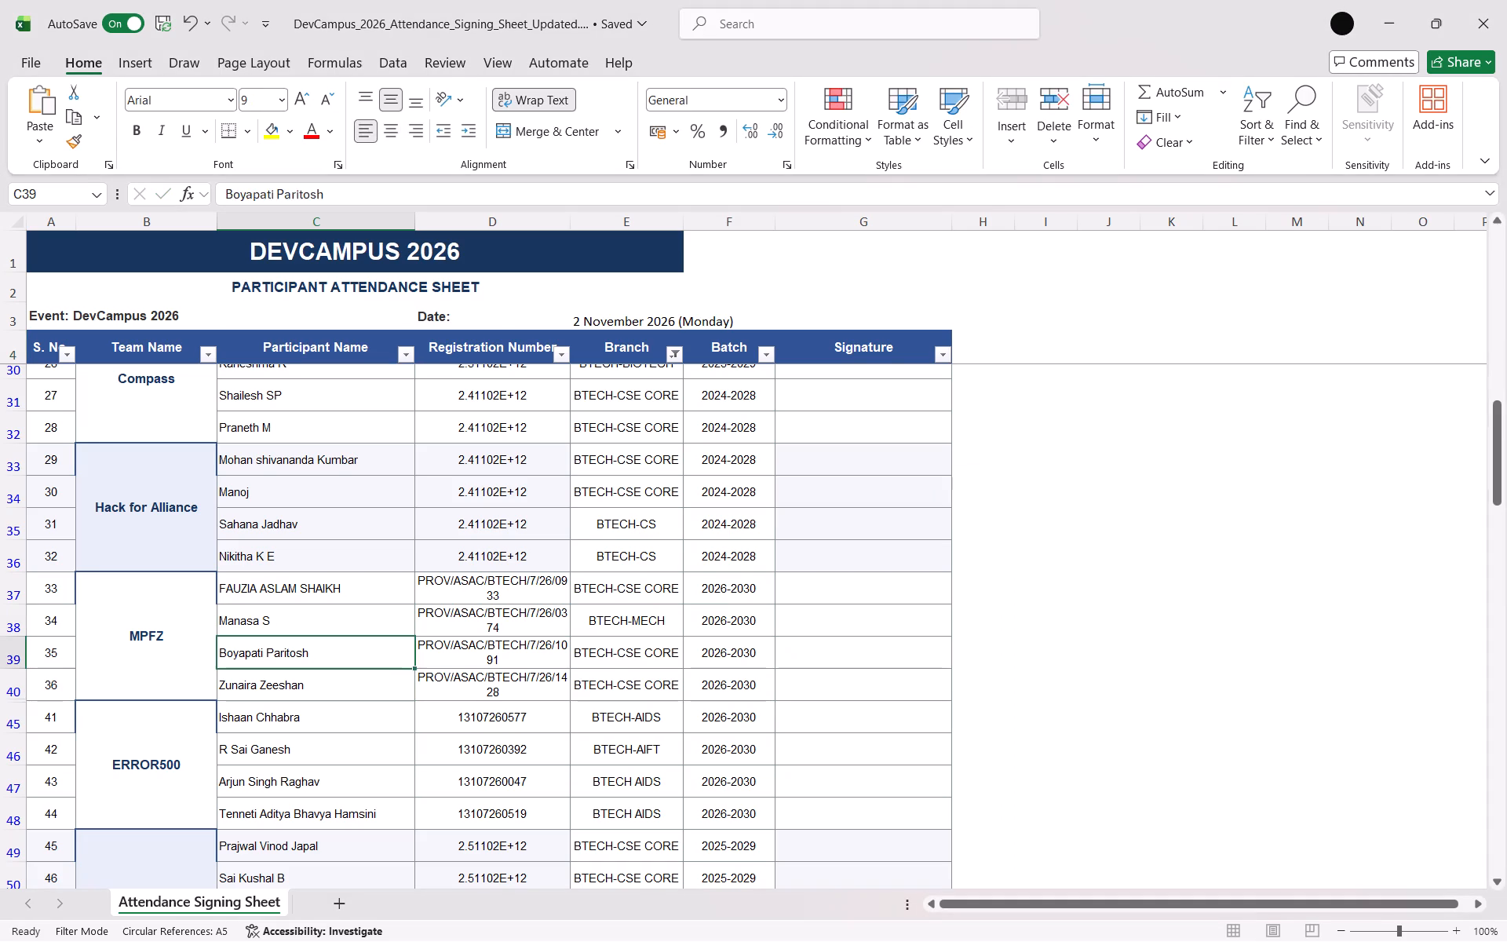
pyautogui.hotkey('ctrl', 'a')
pyautogui.hotkey('ctrl', 'c')
pyautogui.hotkey('alt', 'Tab')
pyautogui.hotkey('ctrl', 'v')
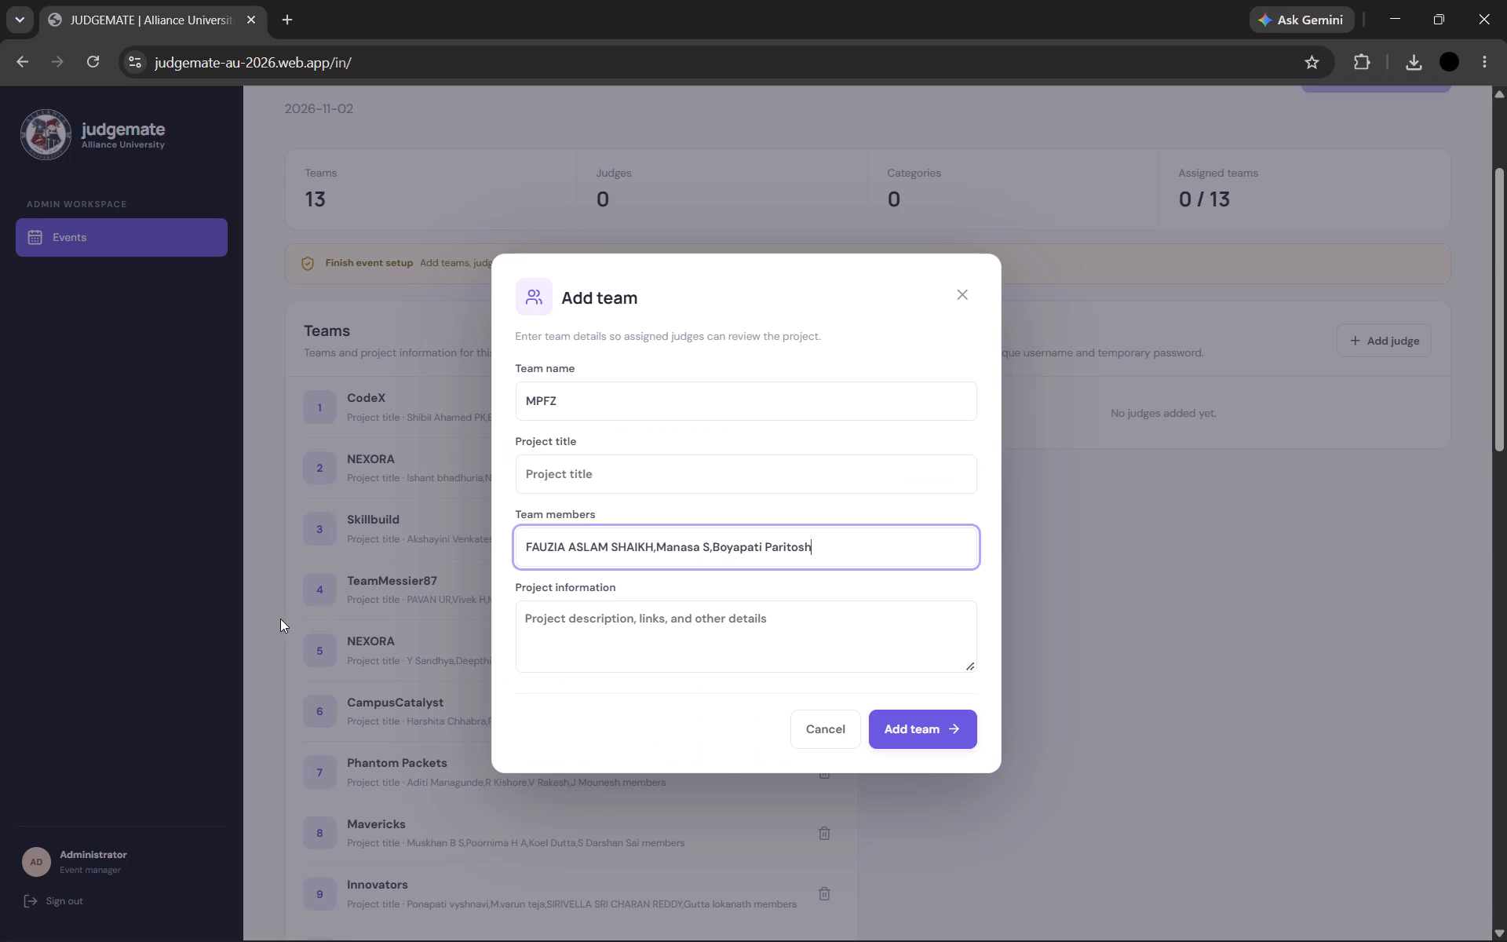
pyautogui.press(',')
# Append the fourth MPFZ participant's name from the attendance sheet to the team members and add the team to the event.
pyautogui.hotkey('alt', 'Tab')
pyautogui.doubleClick(275, 689)
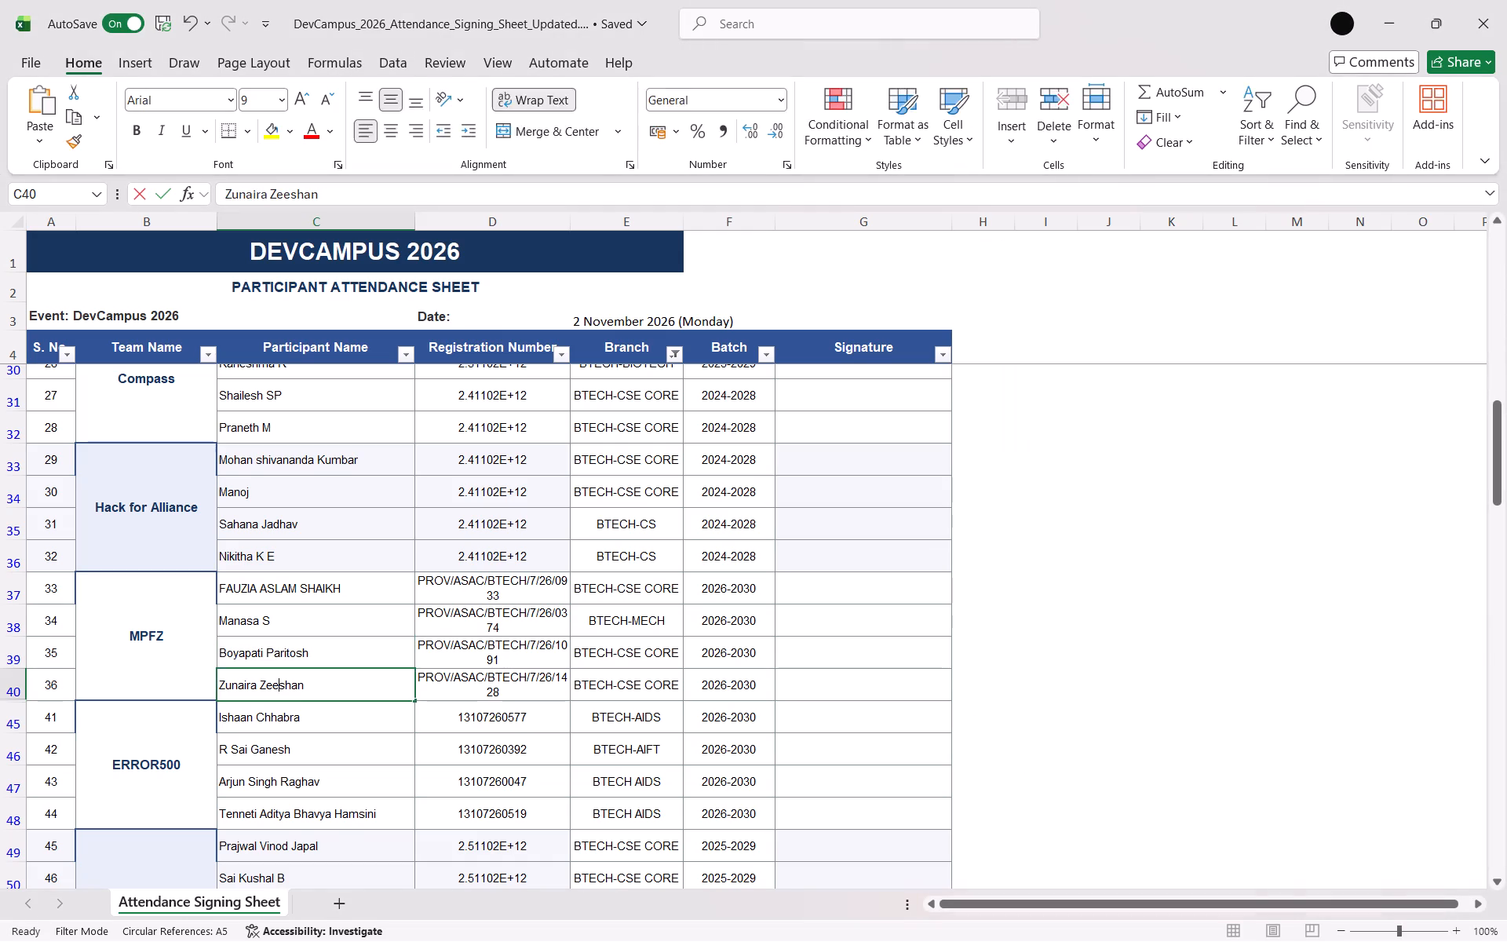
pyautogui.hotkey('ctrl', 'a')
pyautogui.hotkey('ctrl', 'c')
pyautogui.hotkey('alt', 'Tab')
pyautogui.hotkey('ctrl', 'v')
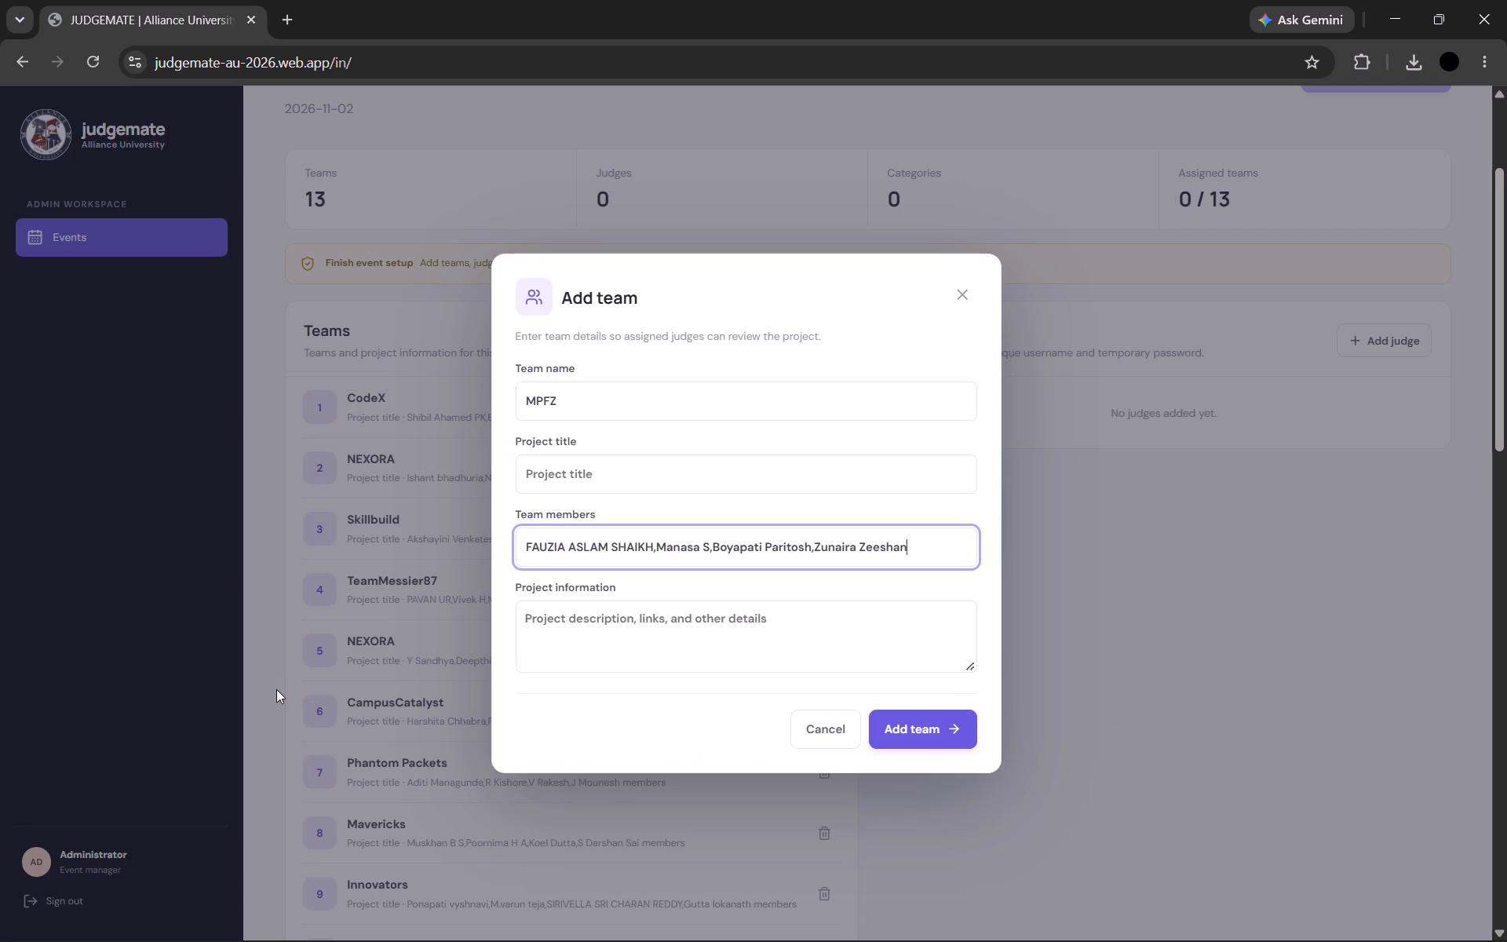
pyautogui.click(904, 726)
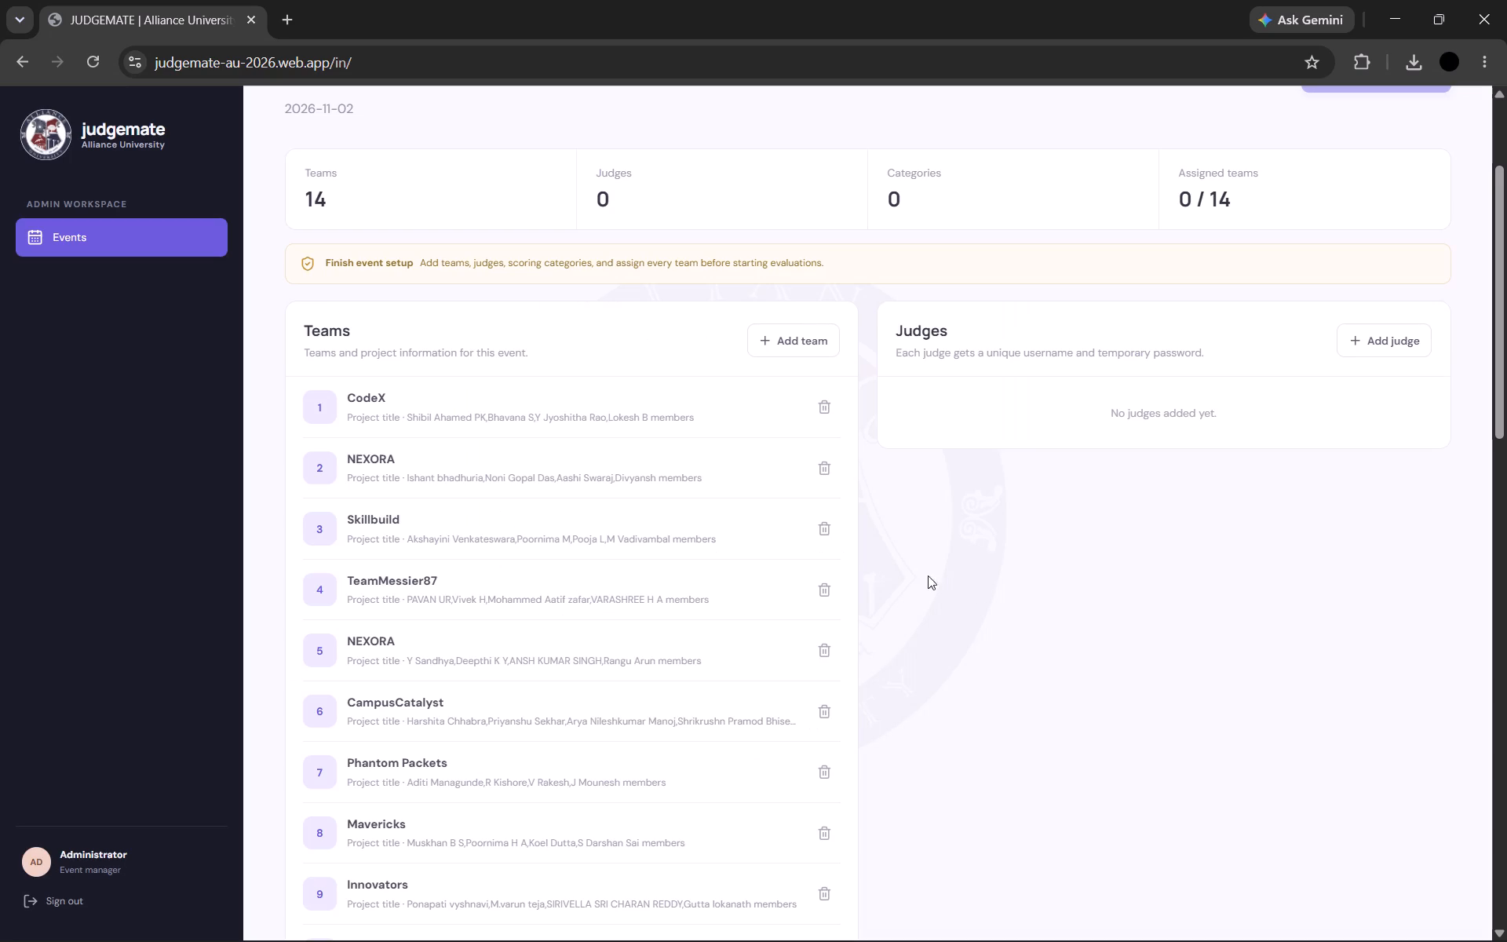
# Start another new team in Judgemate and copy the team name ERROR500 into it from the attendance sheet.
pyautogui.click(788, 329)
pyautogui.hotkey('alt', 'Tab')
pyautogui.scroll(-1, 119, 713)
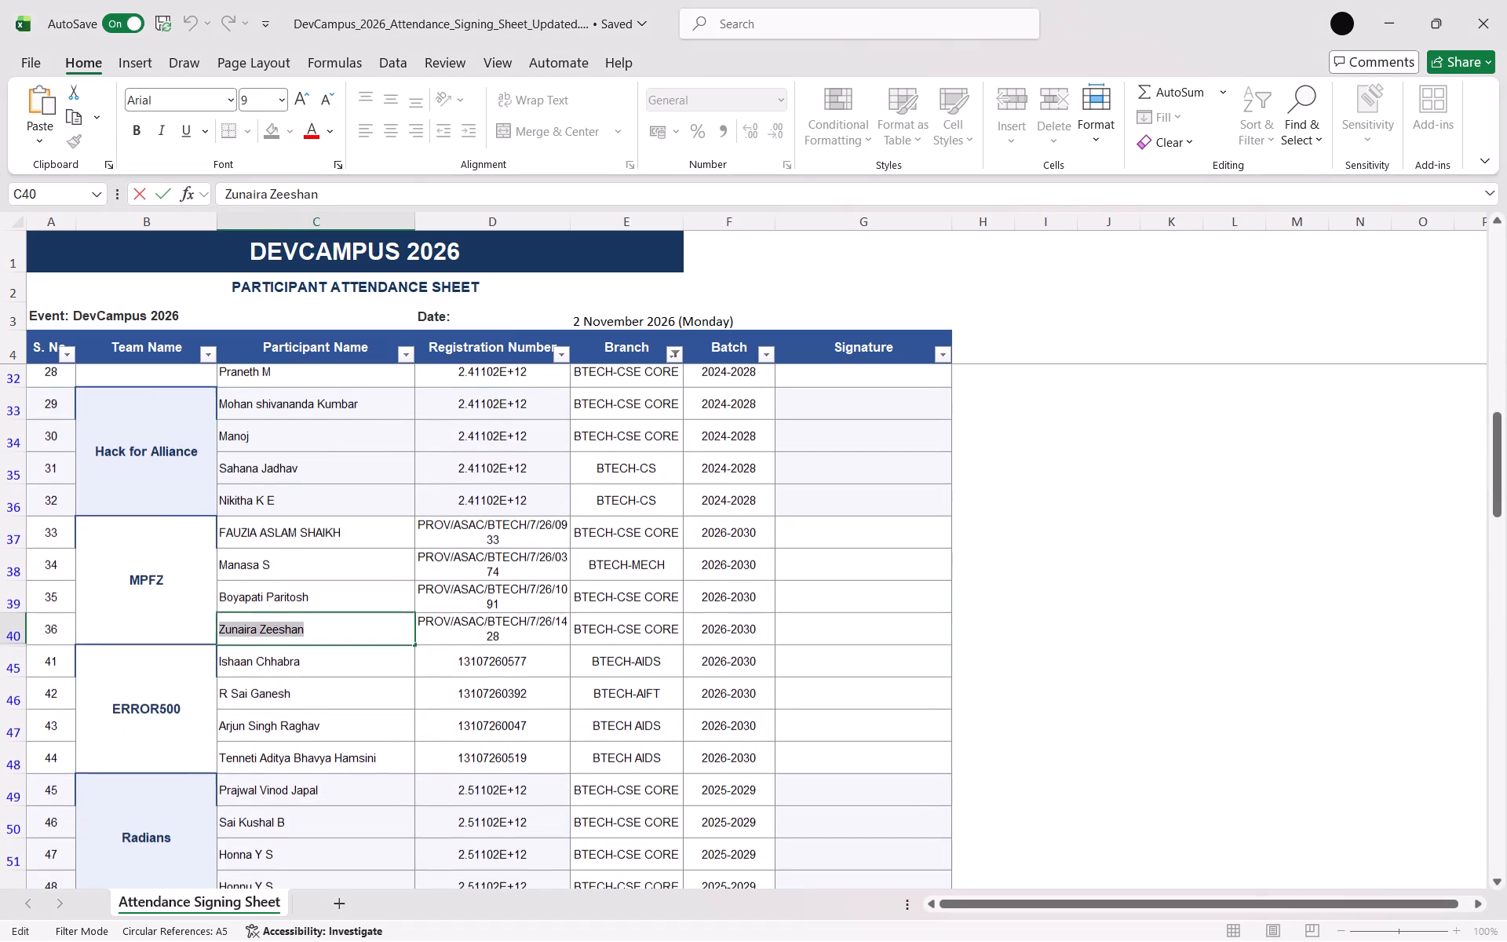
pyautogui.click(162, 697)
pyautogui.click(167, 697)
pyautogui.doubleClick(162, 698)
pyautogui.hotkey('ctrl', 'a')
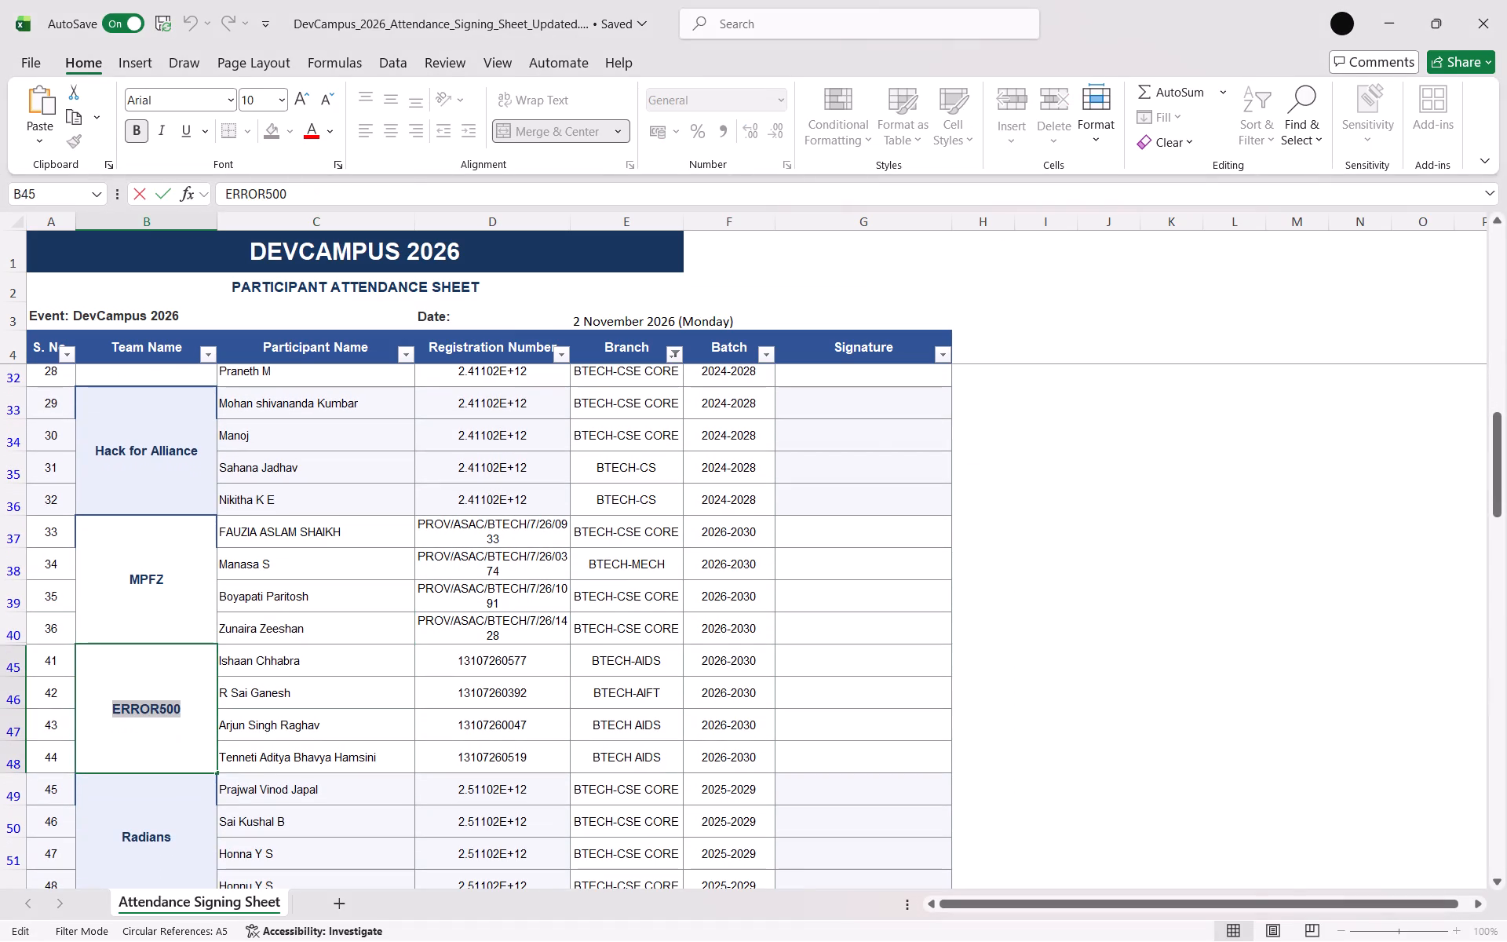
pyautogui.hotkey('ctrl', 'c')
pyautogui.hotkey('alt', 'Tab')
pyautogui.hotkey('ctrl', 'v')
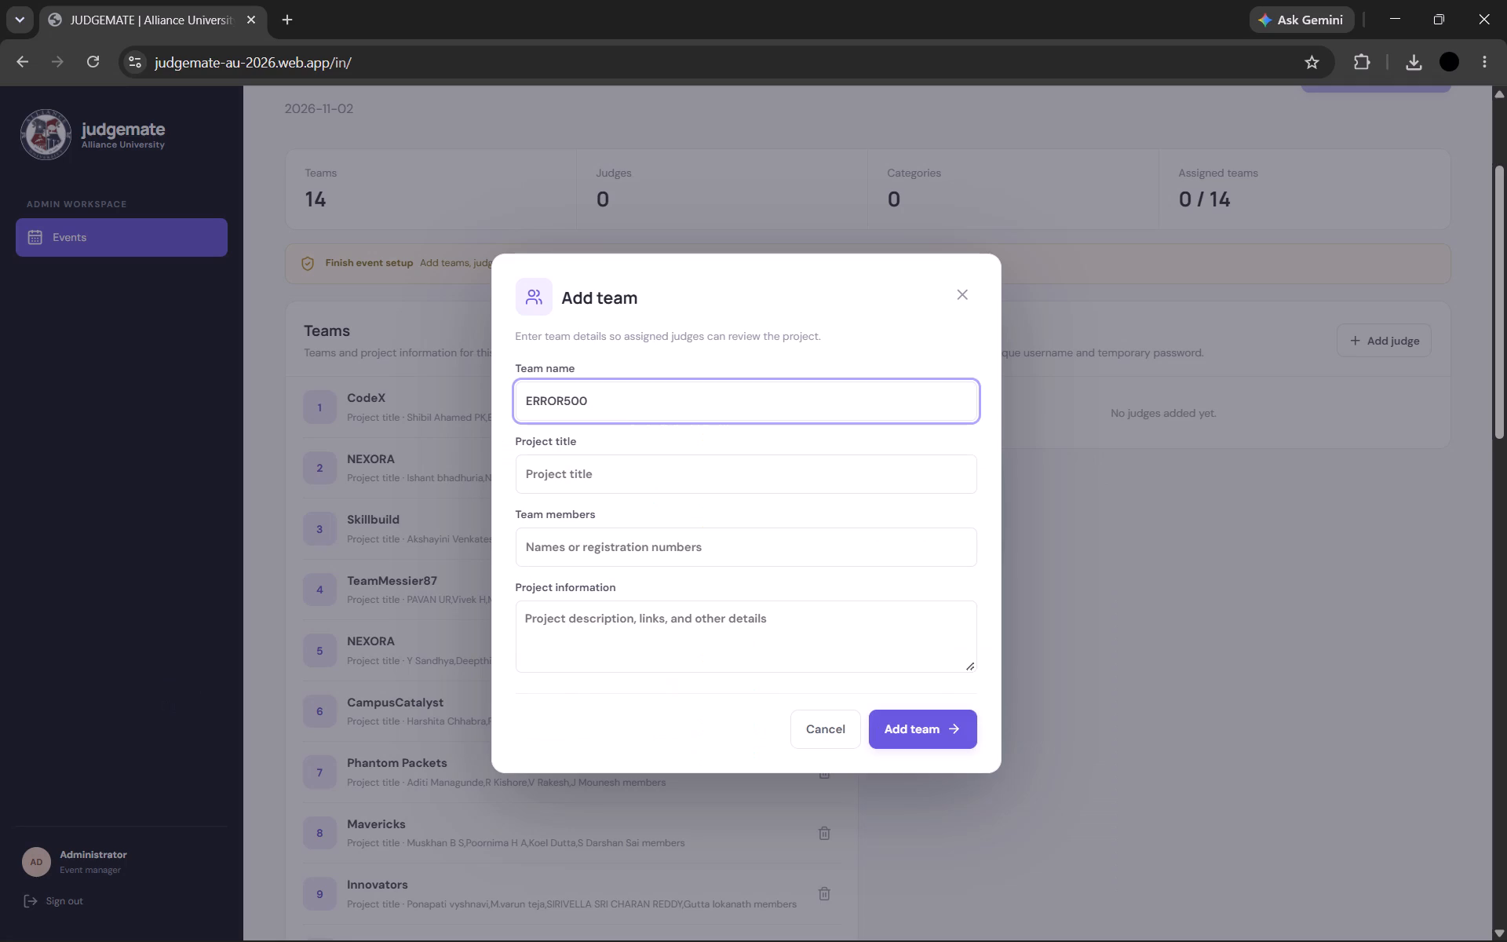
# Copy the first ERROR500 participant's name from the attendance sheet into Judgemate's team members.
pyautogui.moveTo(553, 522); pyautogui.dragTo(549, 537)
pyautogui.click(549, 547)
pyautogui.hotkey('alt', 'Tab')
pyautogui.doubleClick(341, 658)
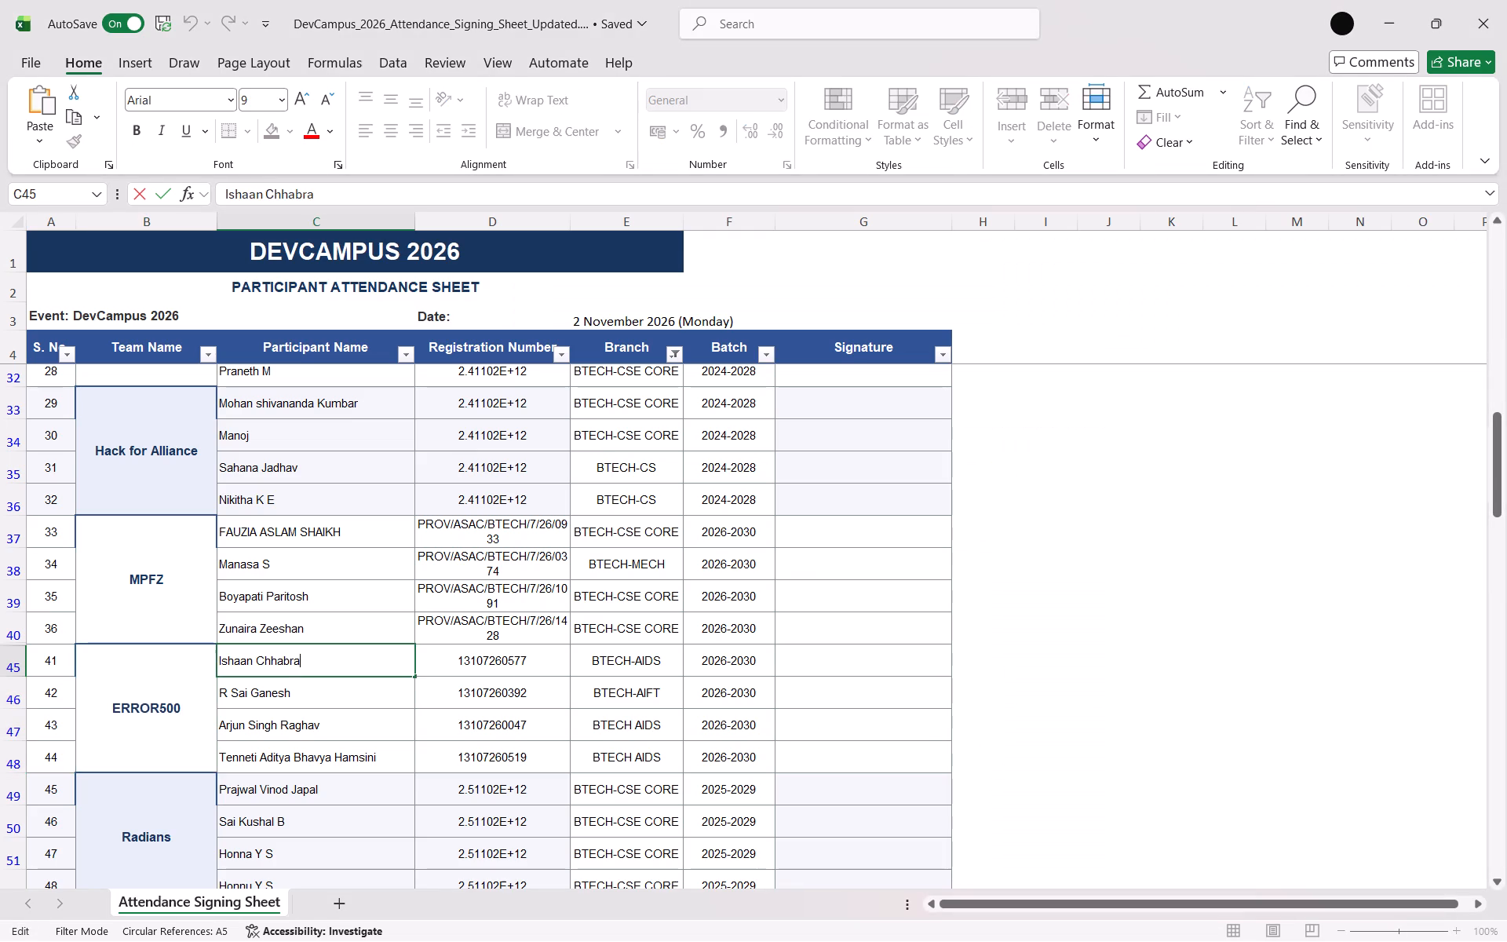
pyautogui.hotkey('ctrl', 'a')
pyautogui.hotkey('ctrl', 'c')
pyautogui.hotkey('alt', 'Tab')
pyautogui.hotkey('ctrl', 'v')
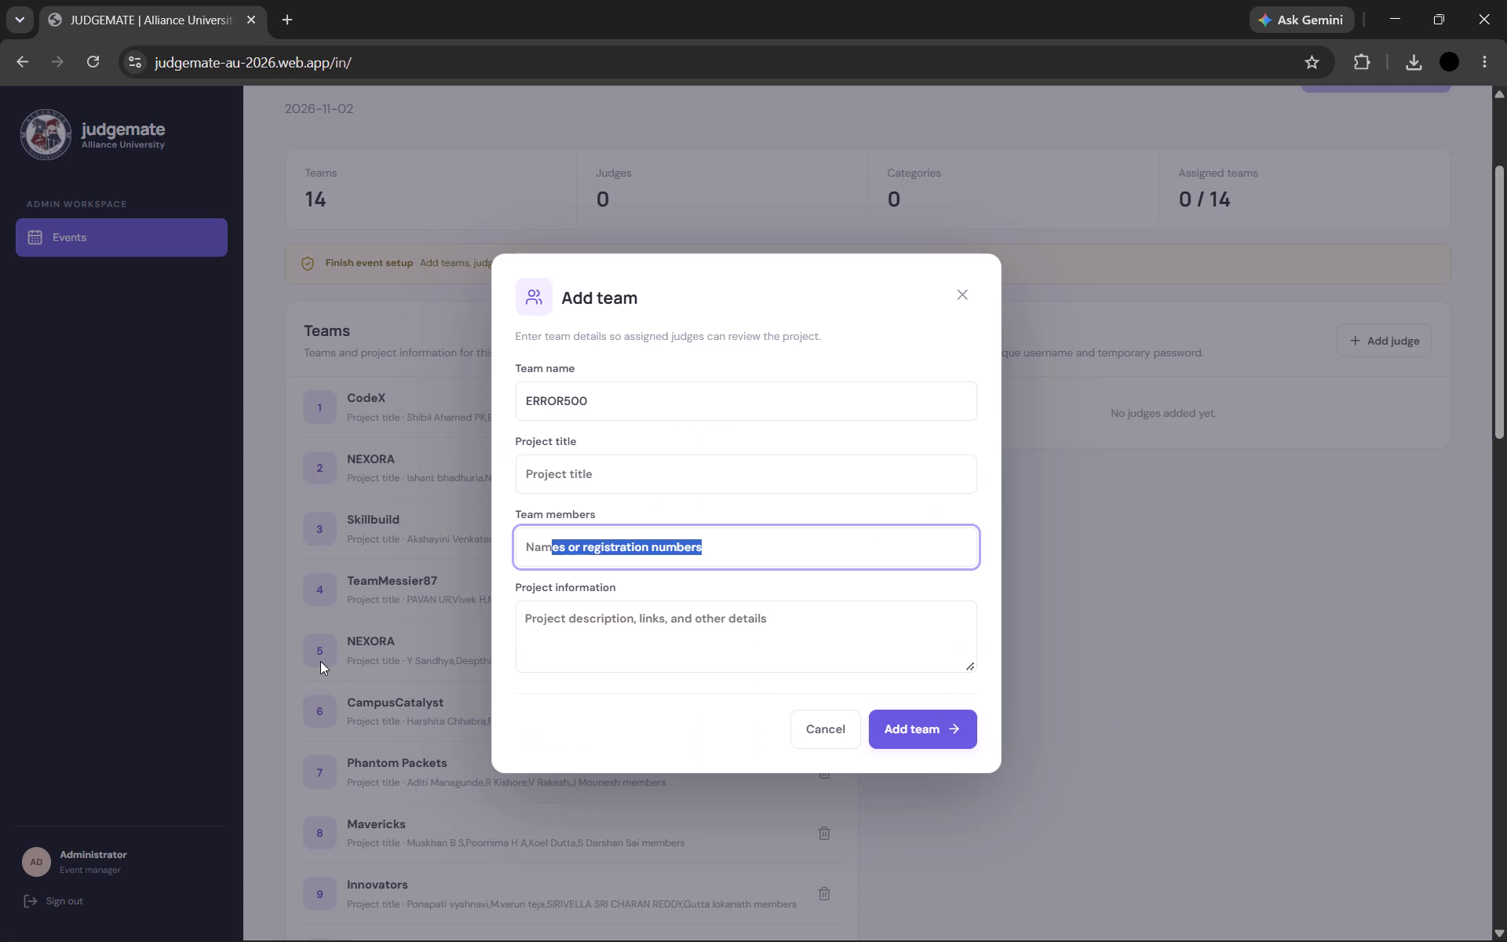
# Paste the copied first ERROR500 participant's name into the empty team members field, followed by a comma.
pyautogui.click(531, 539)
pyautogui.click(531, 539)
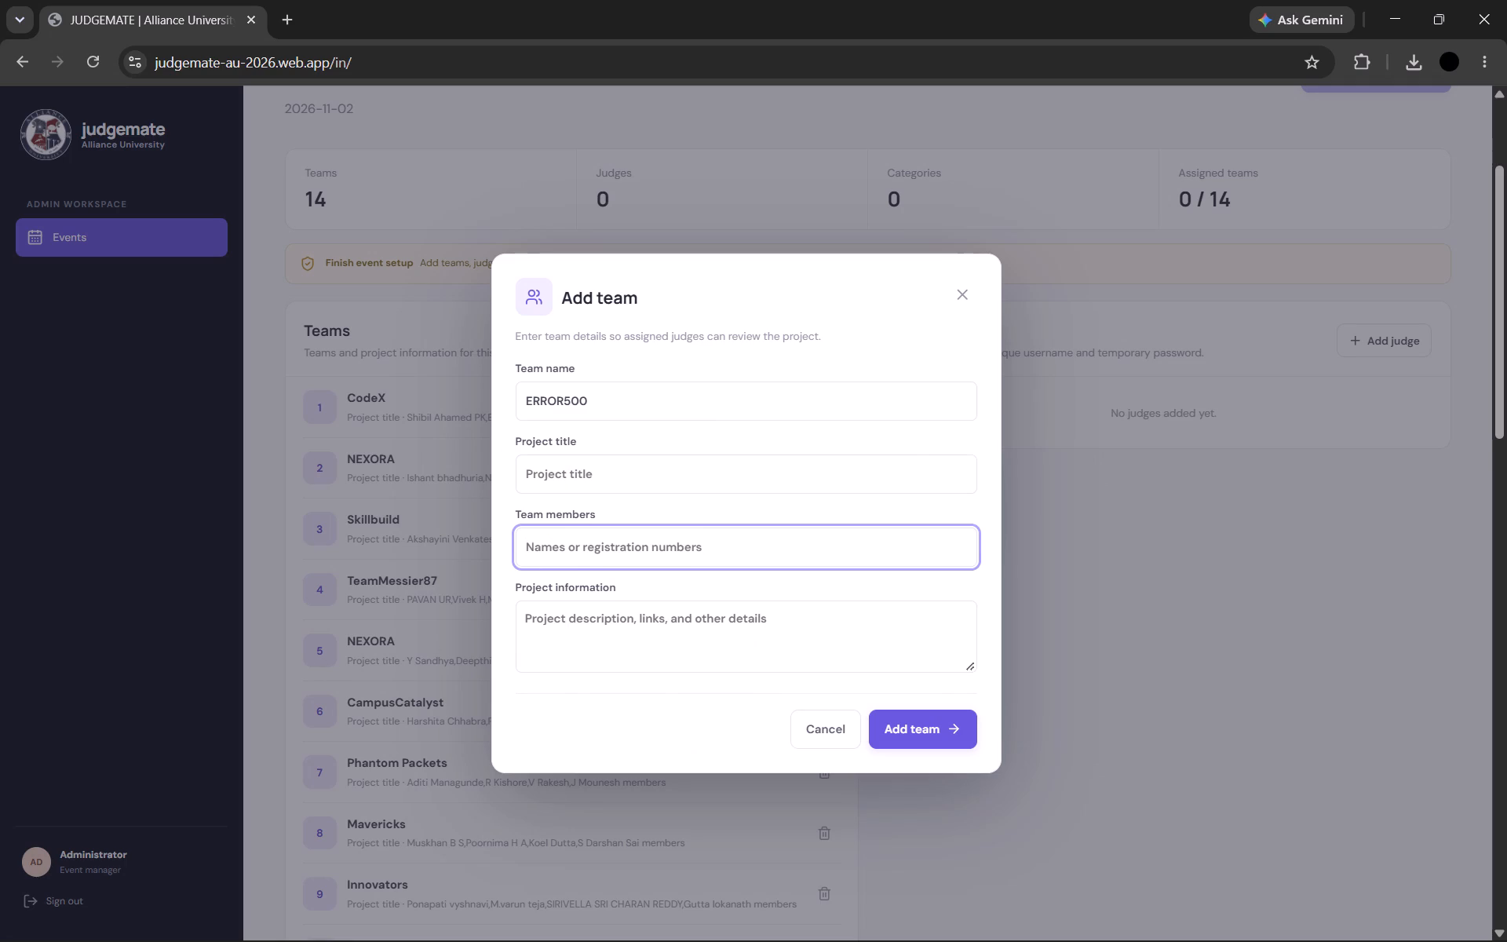
pyautogui.hotkey('ctrl', 'v')
pyautogui.press(',')
# Append the second ERROR500 participant's name from the attendance sheet to Judgemate's team members, followed by a comma.
pyautogui.hotkey('alt', 'Tab')
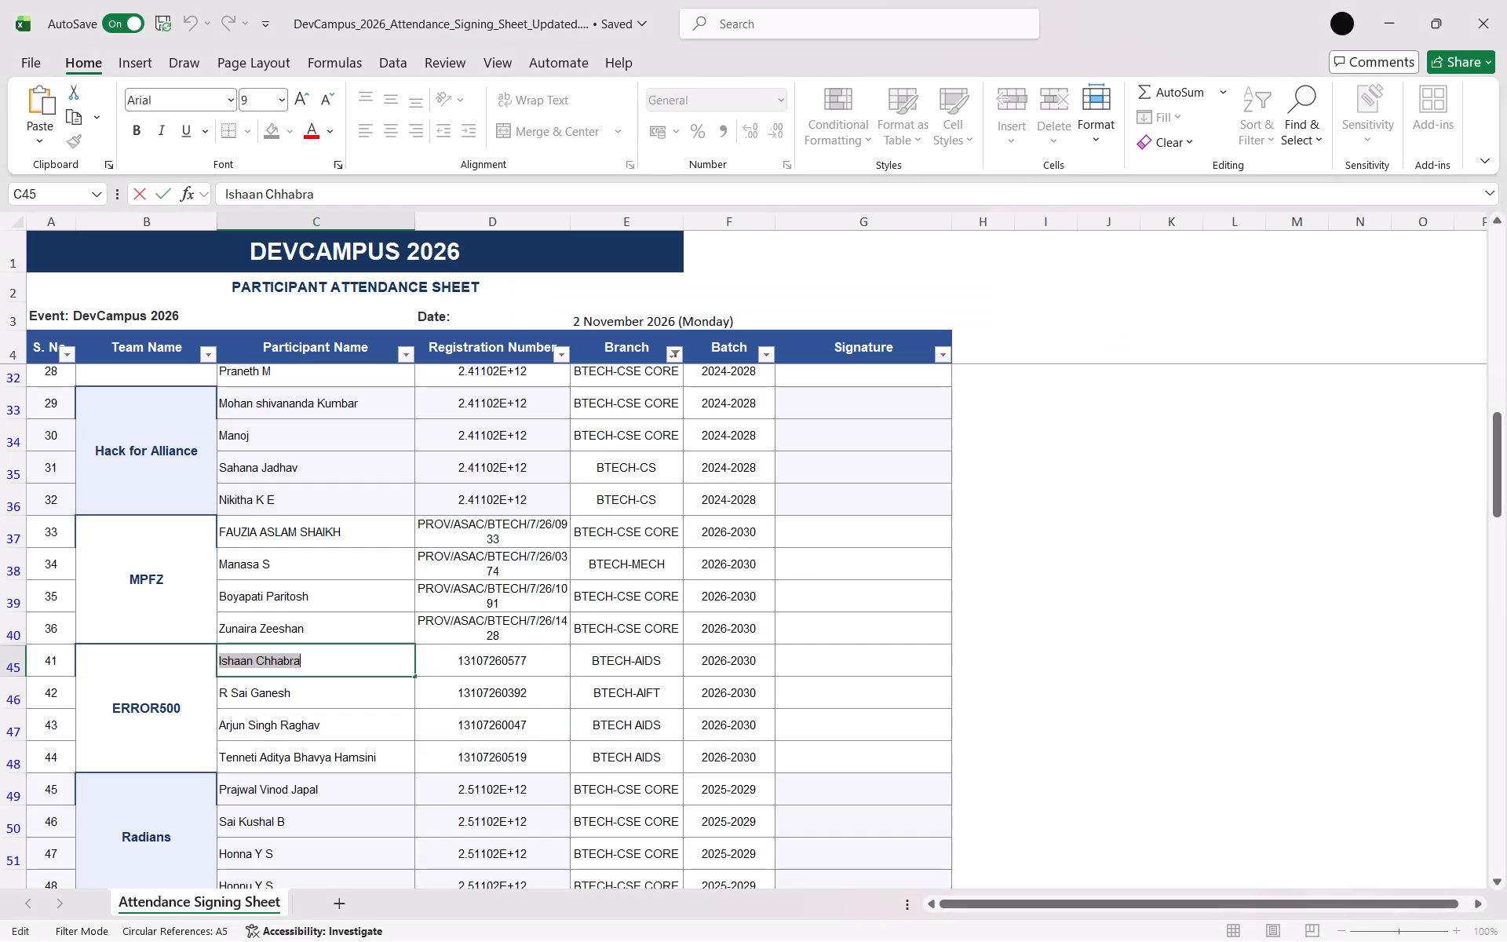
pyautogui.doubleClick(322, 692)
pyautogui.hotkey('ctrl', 'a')
pyautogui.hotkey('ctrl', 'c')
pyautogui.hotkey('alt', 'Tab')
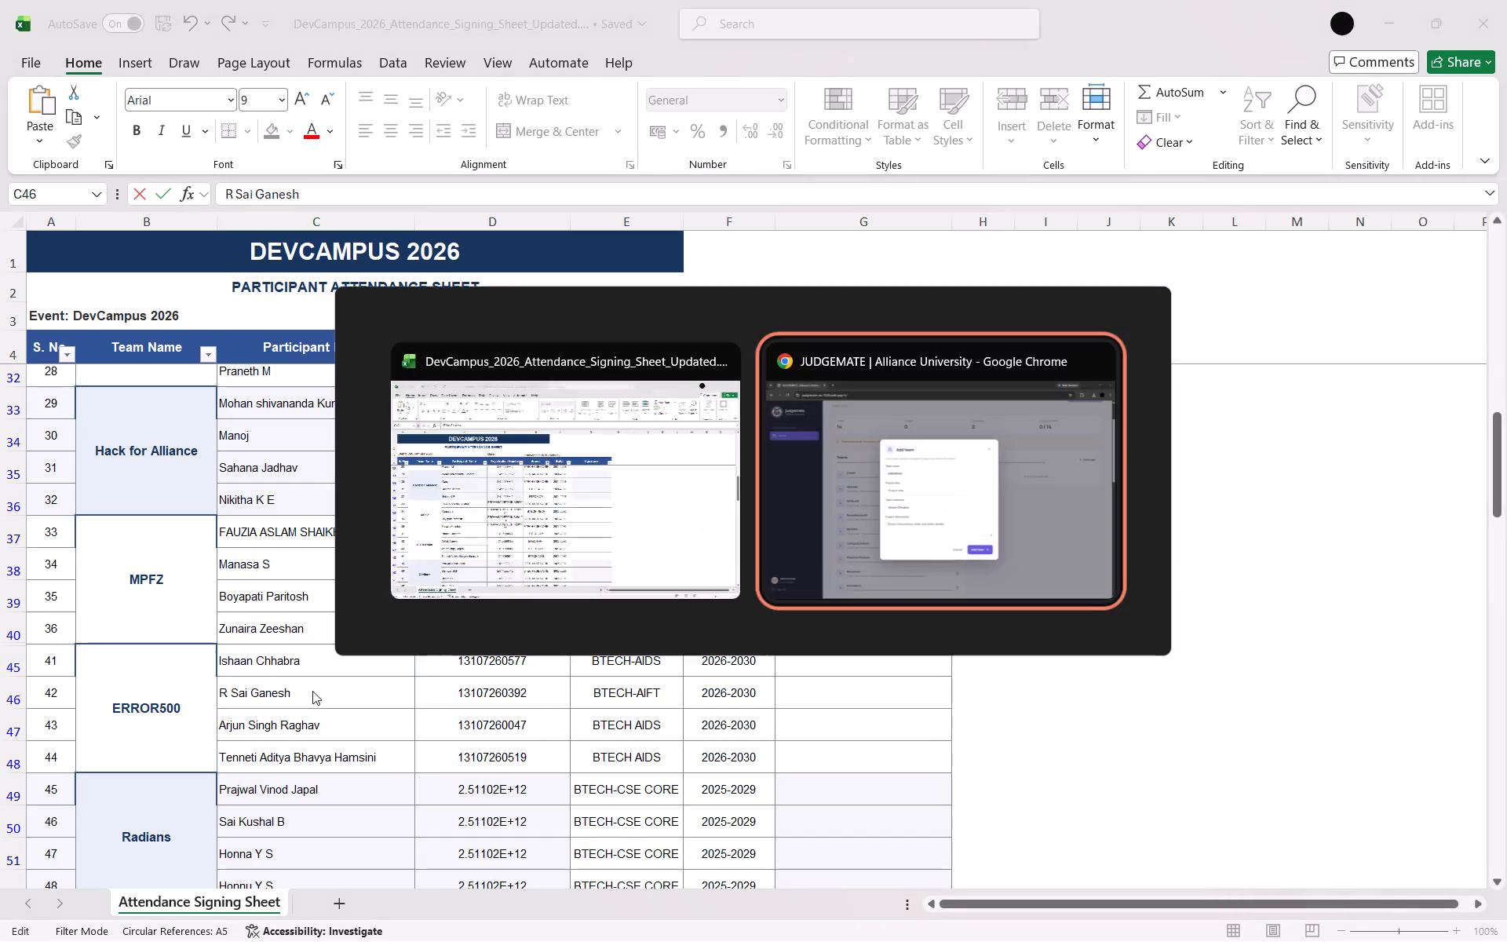
pyautogui.hotkey('ctrl', 'v')
pyautogui.press(',')
# Append the third ERROR500 participant's name from the attendance sheet to Judgemate's team members, followed by a comma.
pyautogui.hotkey('alt', 'Tab')
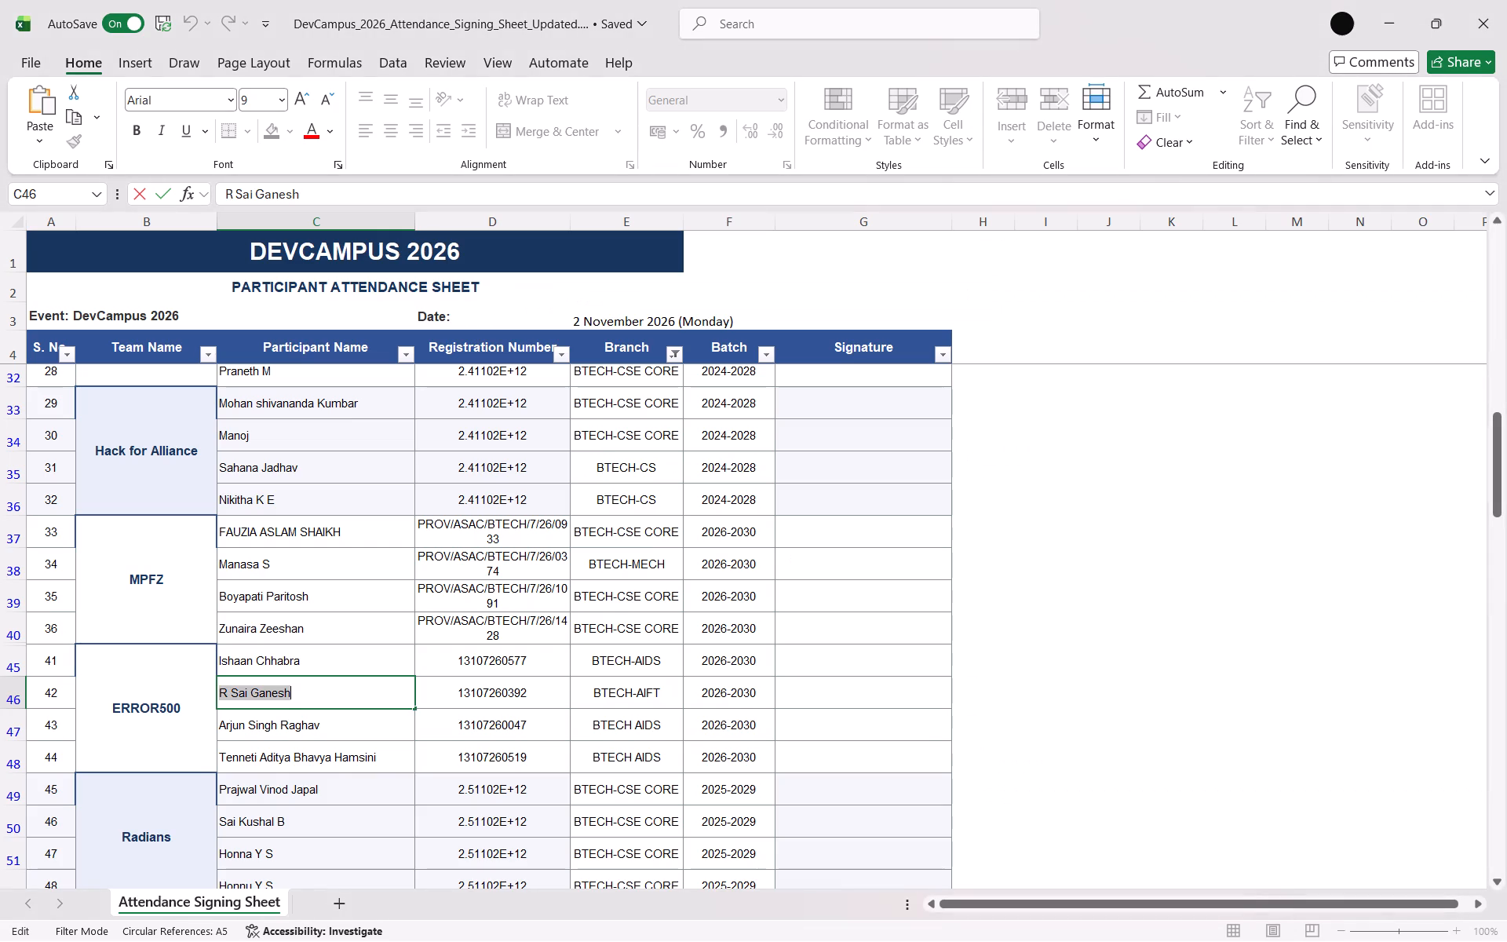
pyautogui.doubleClick(324, 735)
pyautogui.hotkey('ctrl', 'a')
pyautogui.hotkey('ctrl', 'c')
pyautogui.hotkey('alt', 'Tab')
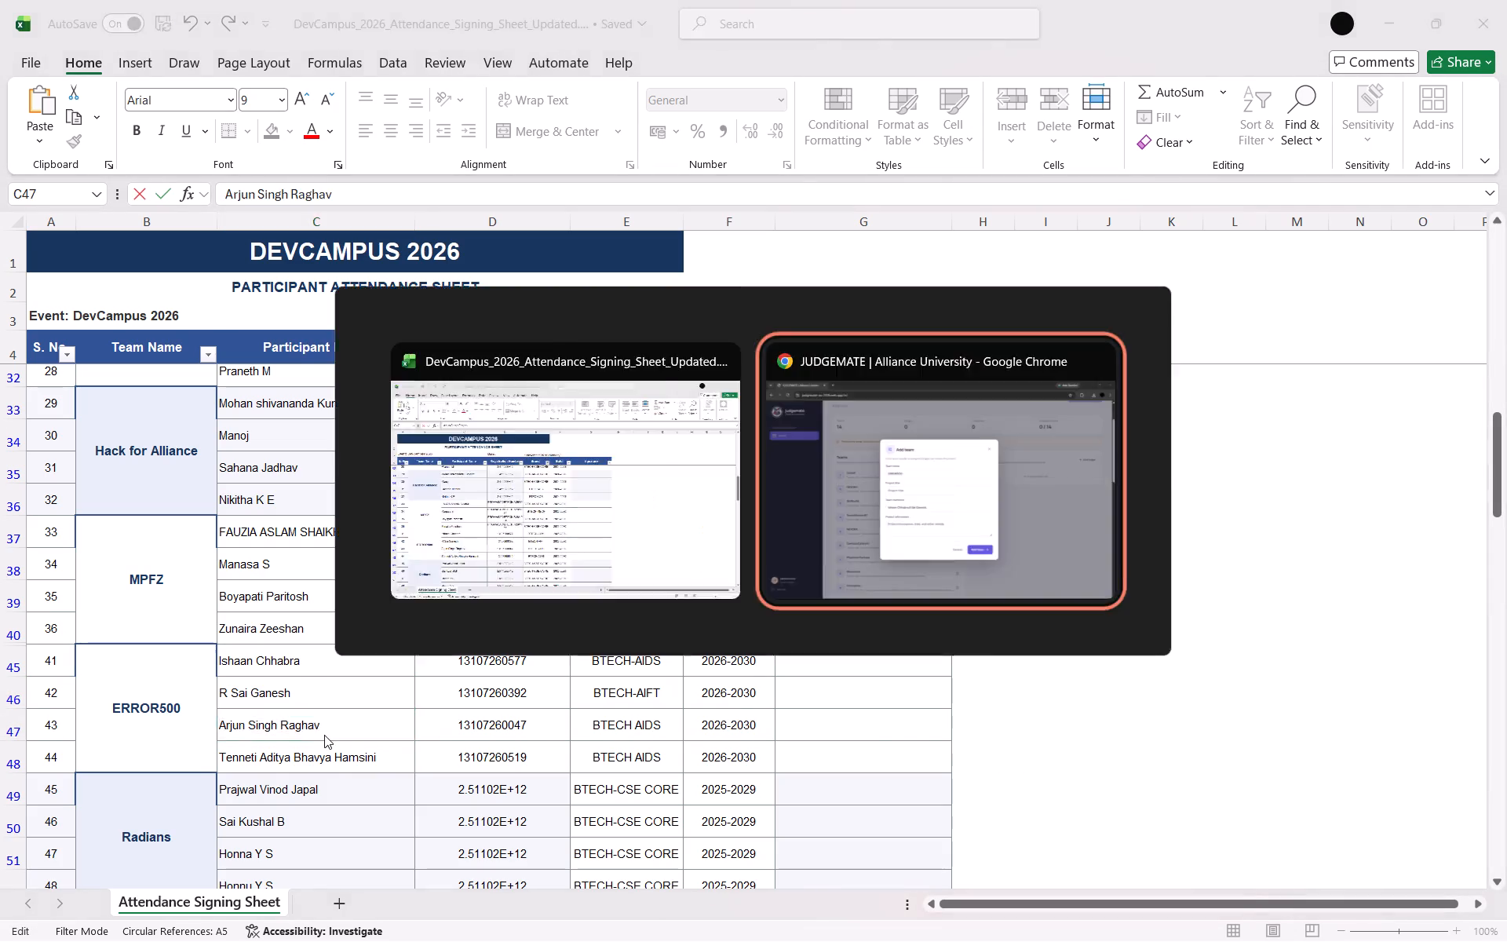
pyautogui.hotkey('ctrl', 'v')
pyautogui.press(',')
# Append the fourth ERROR500 participant's name from the attendance sheet to the team members and add the team to the event.
pyautogui.hotkey('alt', 'Tab')
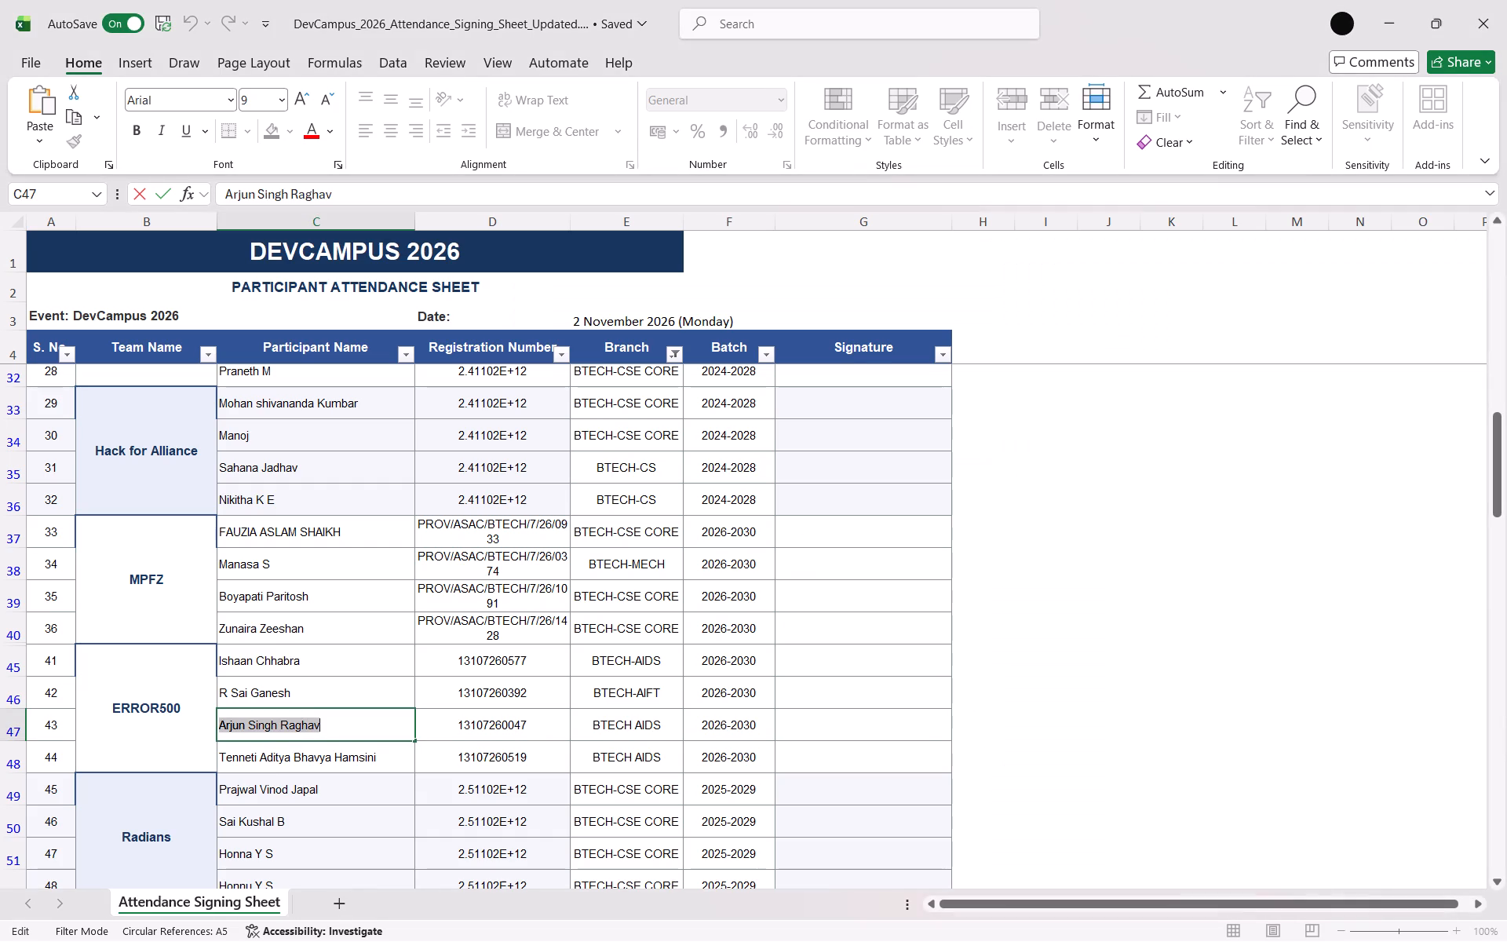
pyautogui.doubleClick(365, 760)
pyautogui.hotkey('ctrl', 'a')
pyautogui.hotkey('ctrl', 'c')
pyautogui.hotkey('alt', 'Tab')
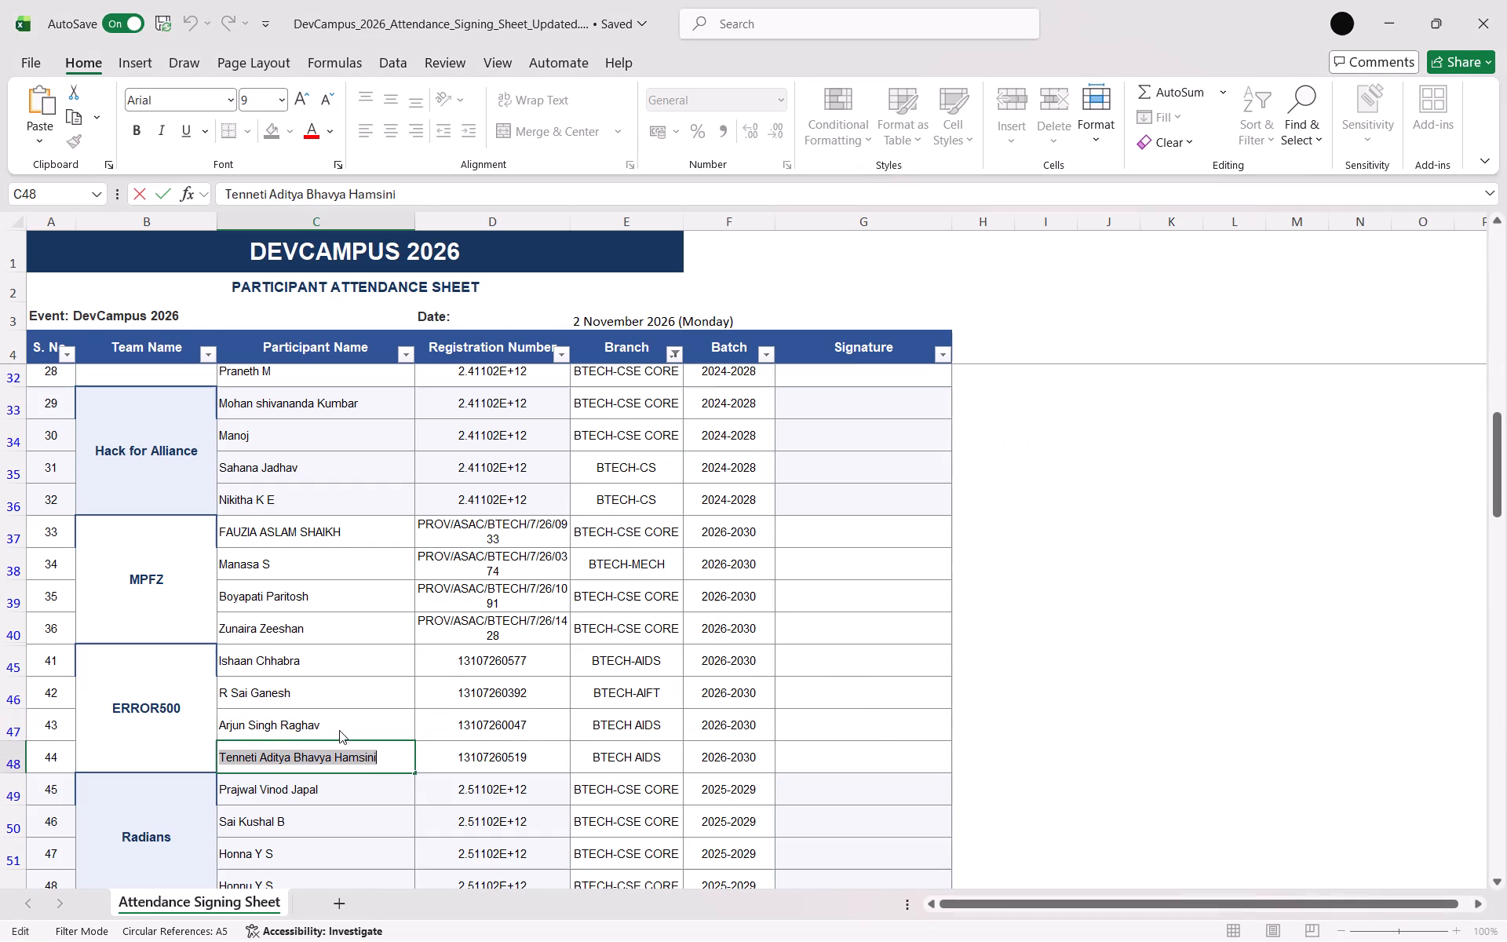
pyautogui.hotkey('ctrl', 'v')
pyautogui.hotkey('alt', 'Tab')
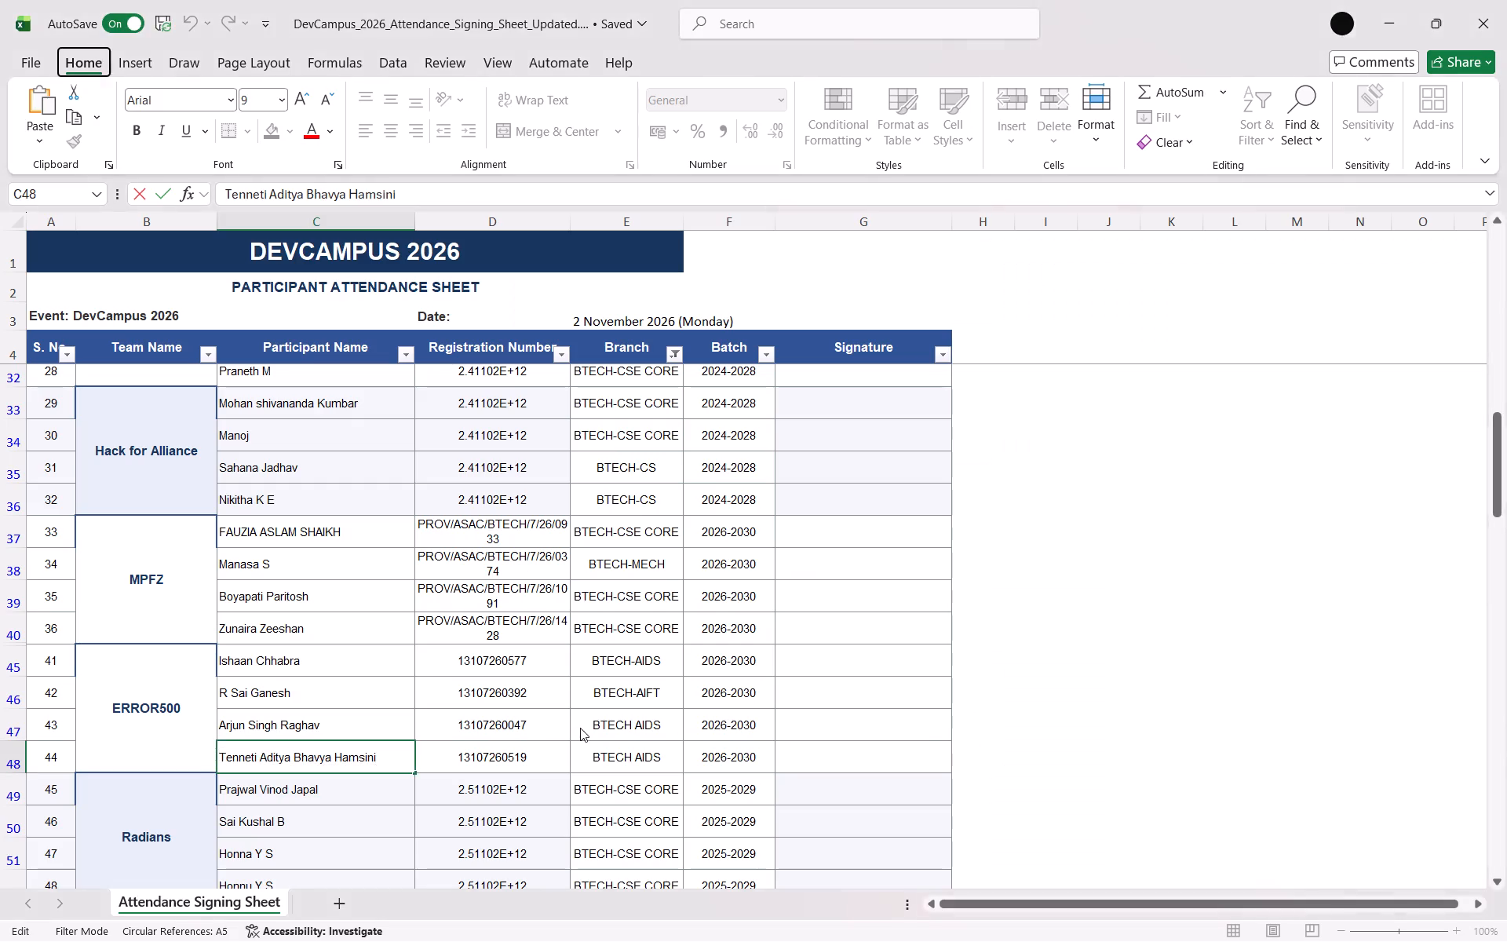
pyautogui.hotkey('alt', 'Tab')
pyautogui.click(889, 732)
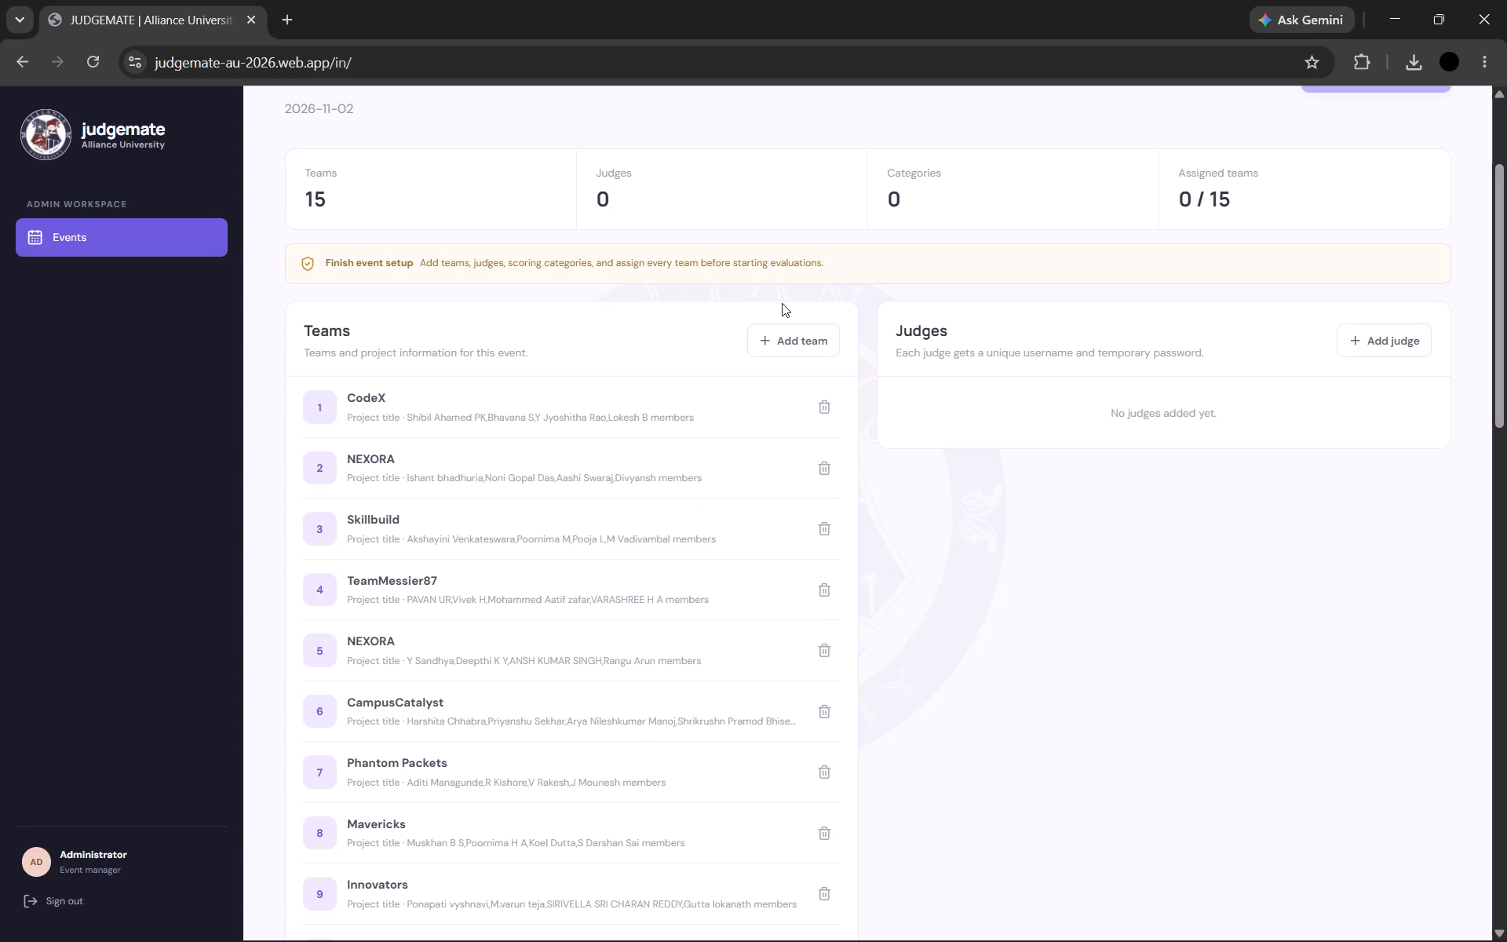
# Start another new team in Judgemate and copy the team name Radians into it from the attendance sheet.
pyautogui.click(787, 327)
pyautogui.hotkey('alt', 'Tab')
pyautogui.scroll(-2, 170, 700)
pyautogui.doubleClick(110, 735)
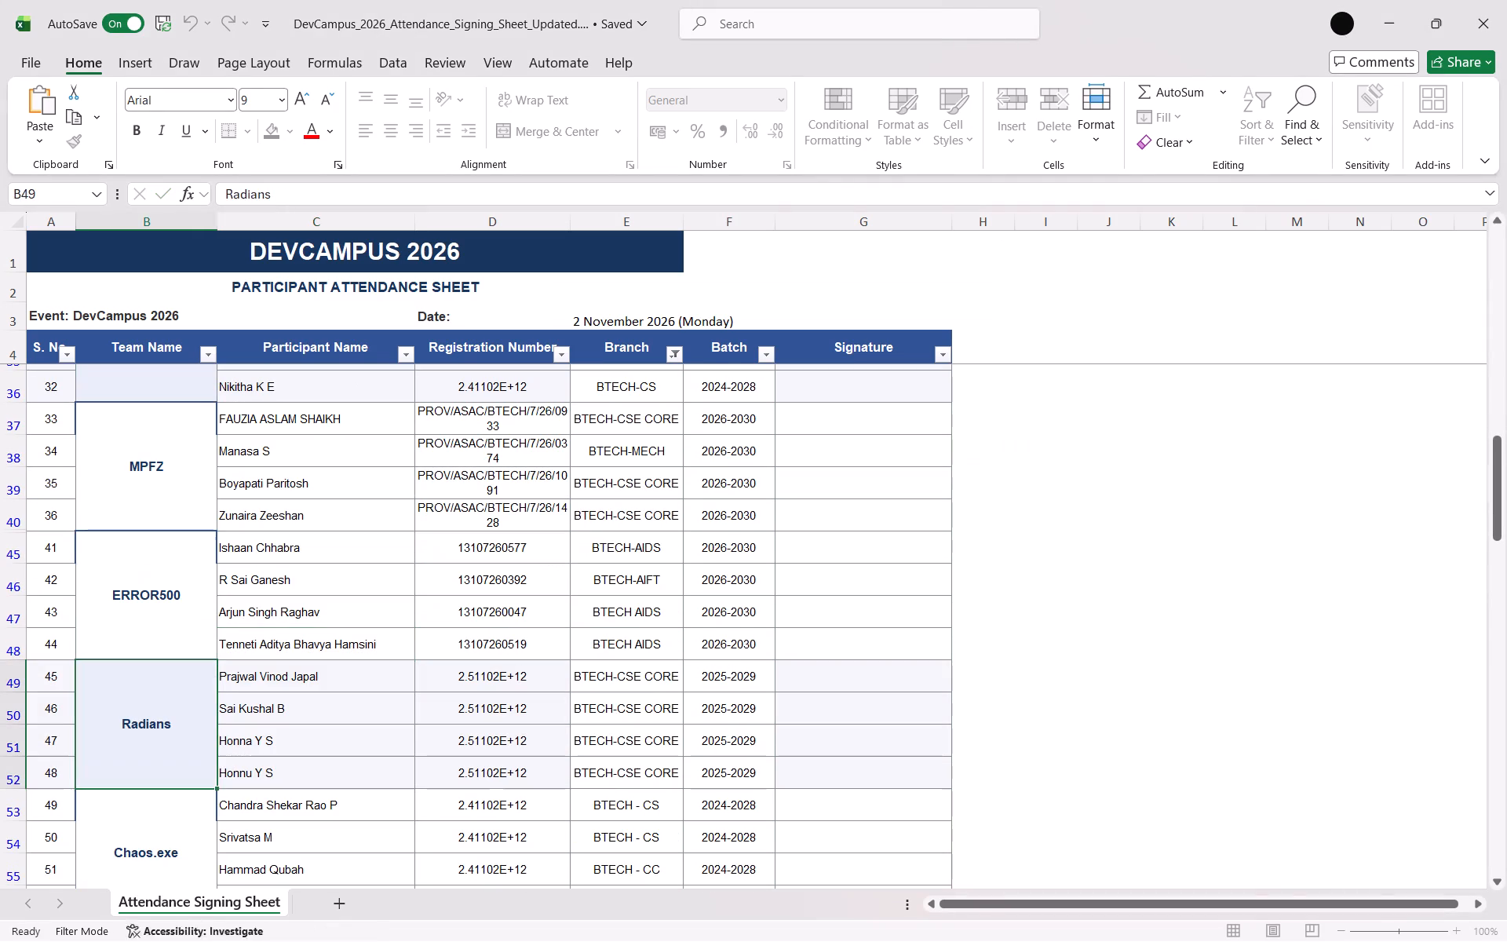
pyautogui.hotkey('ctrl', 'a')
pyautogui.hotkey('ctrl', 'c')
pyautogui.hotkey('alt', 'Tab')
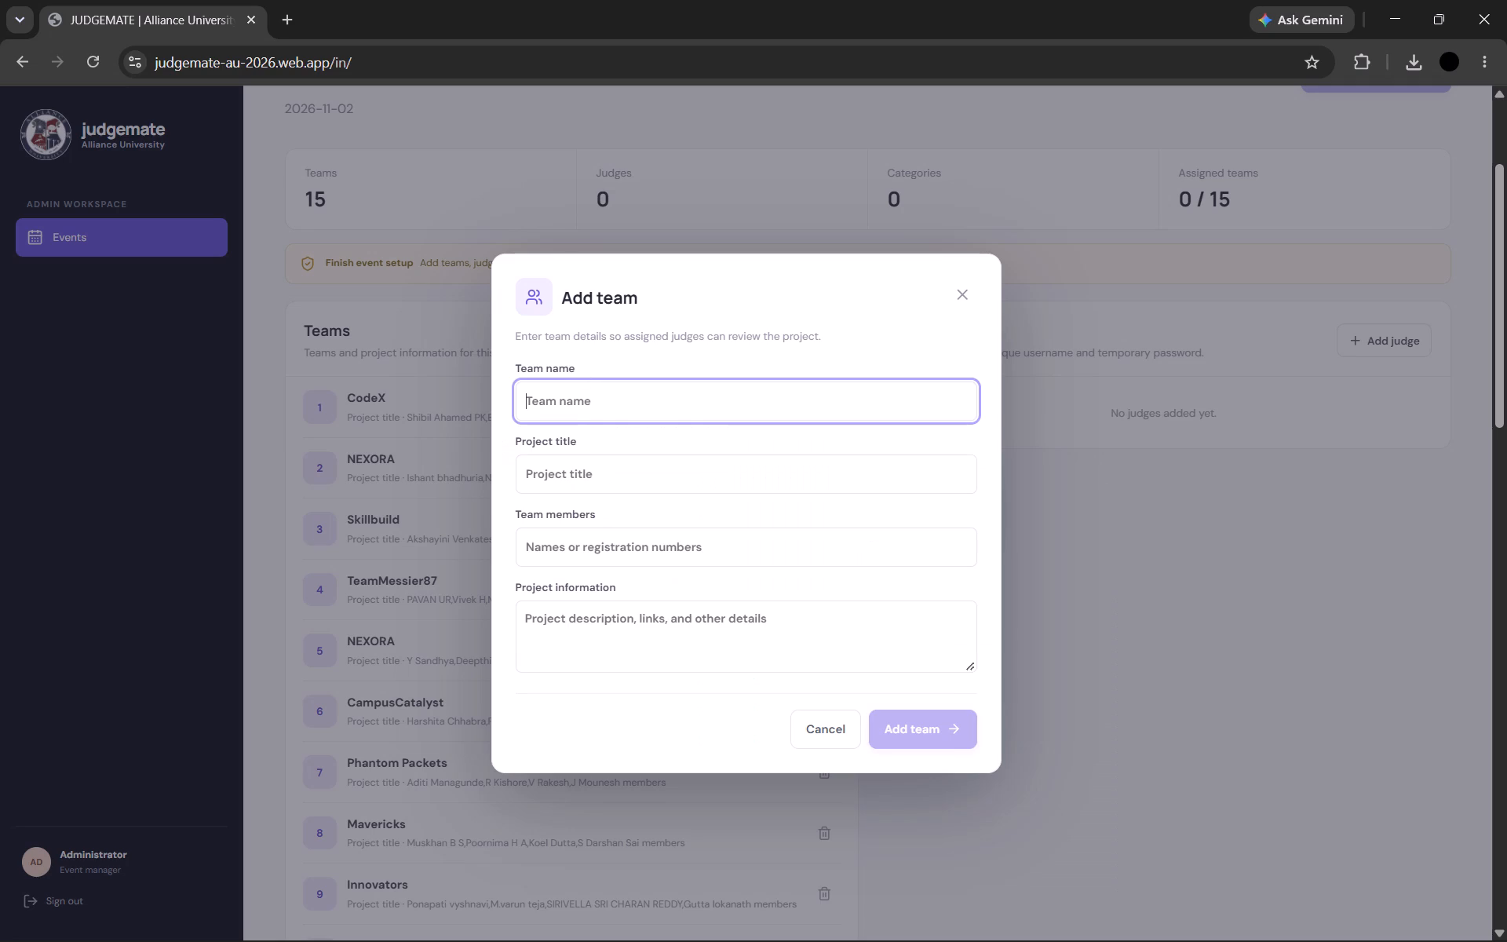
pyautogui.click(591, 393)
pyautogui.hotkey('ctrl', 'v')
# Copy the first Radians participant's name from the attendance sheet into Judgemate's team members, followed by a comma.
pyautogui.click(604, 557)
pyautogui.hotkey('alt', 'Tab')
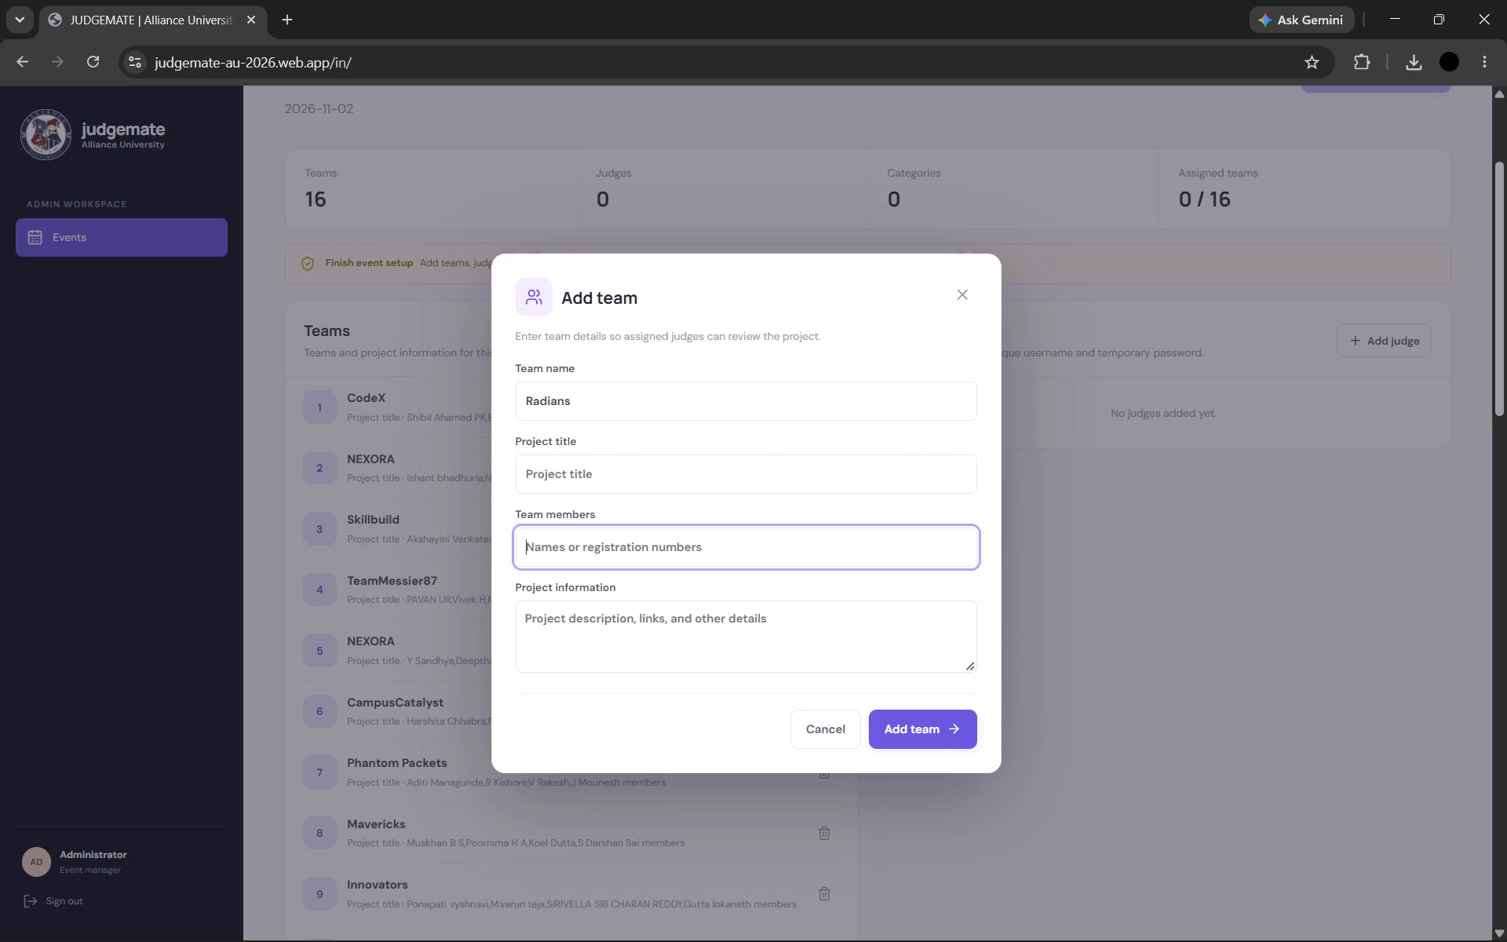
pyautogui.doubleClick(329, 663)
pyautogui.click(334, 672)
pyautogui.doubleClick(337, 675)
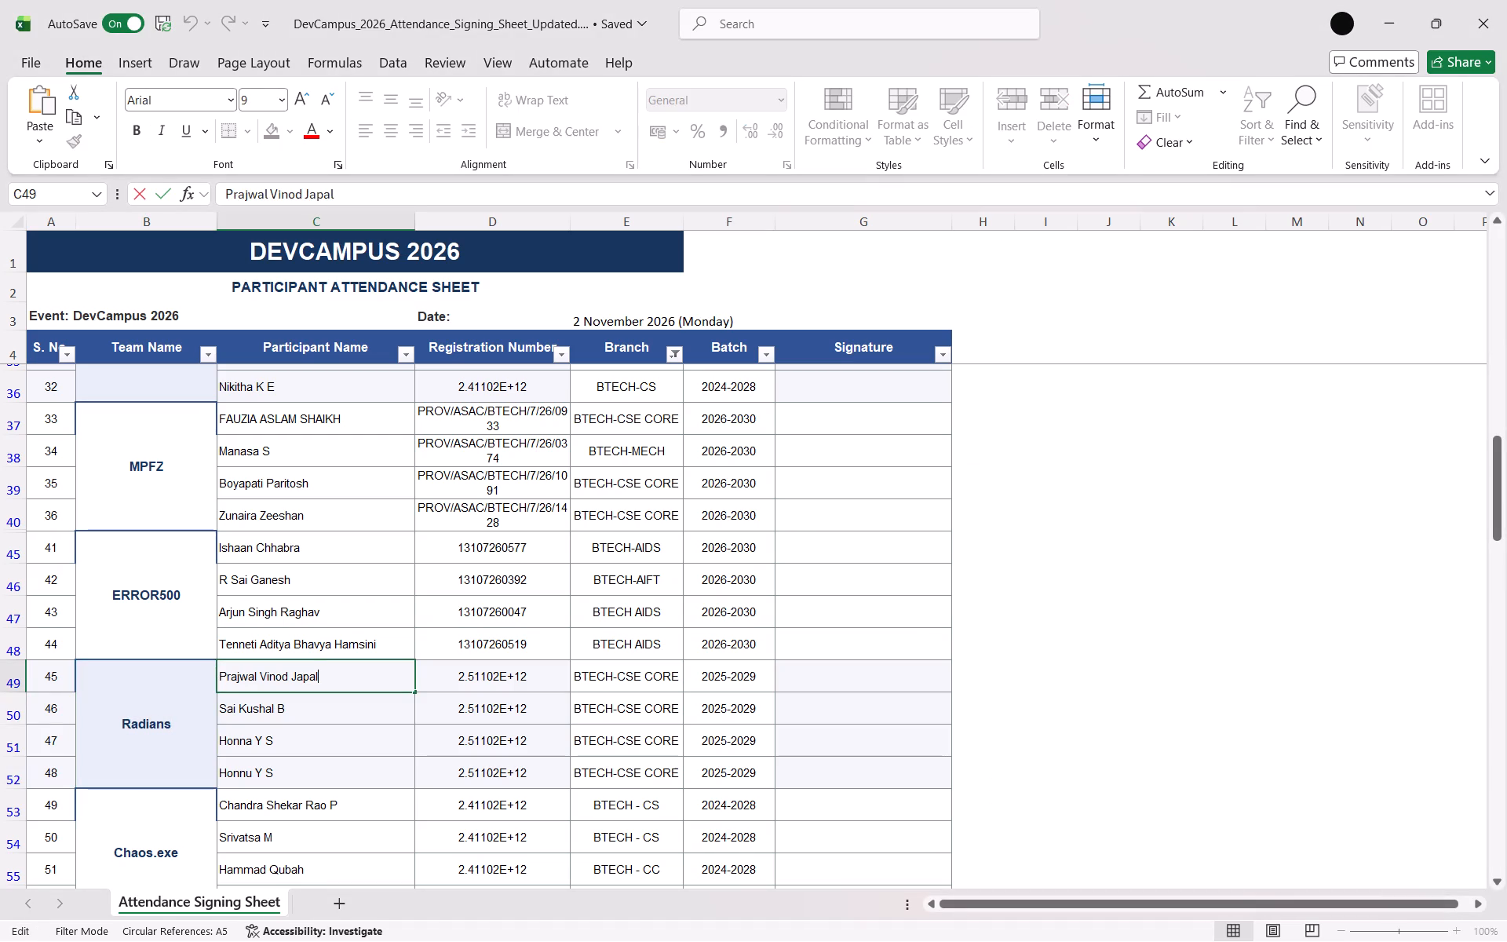
pyautogui.hotkey('ctrl', 'a')
pyautogui.hotkey('ctrl', 'c')
pyautogui.hotkey('alt', 'Tab')
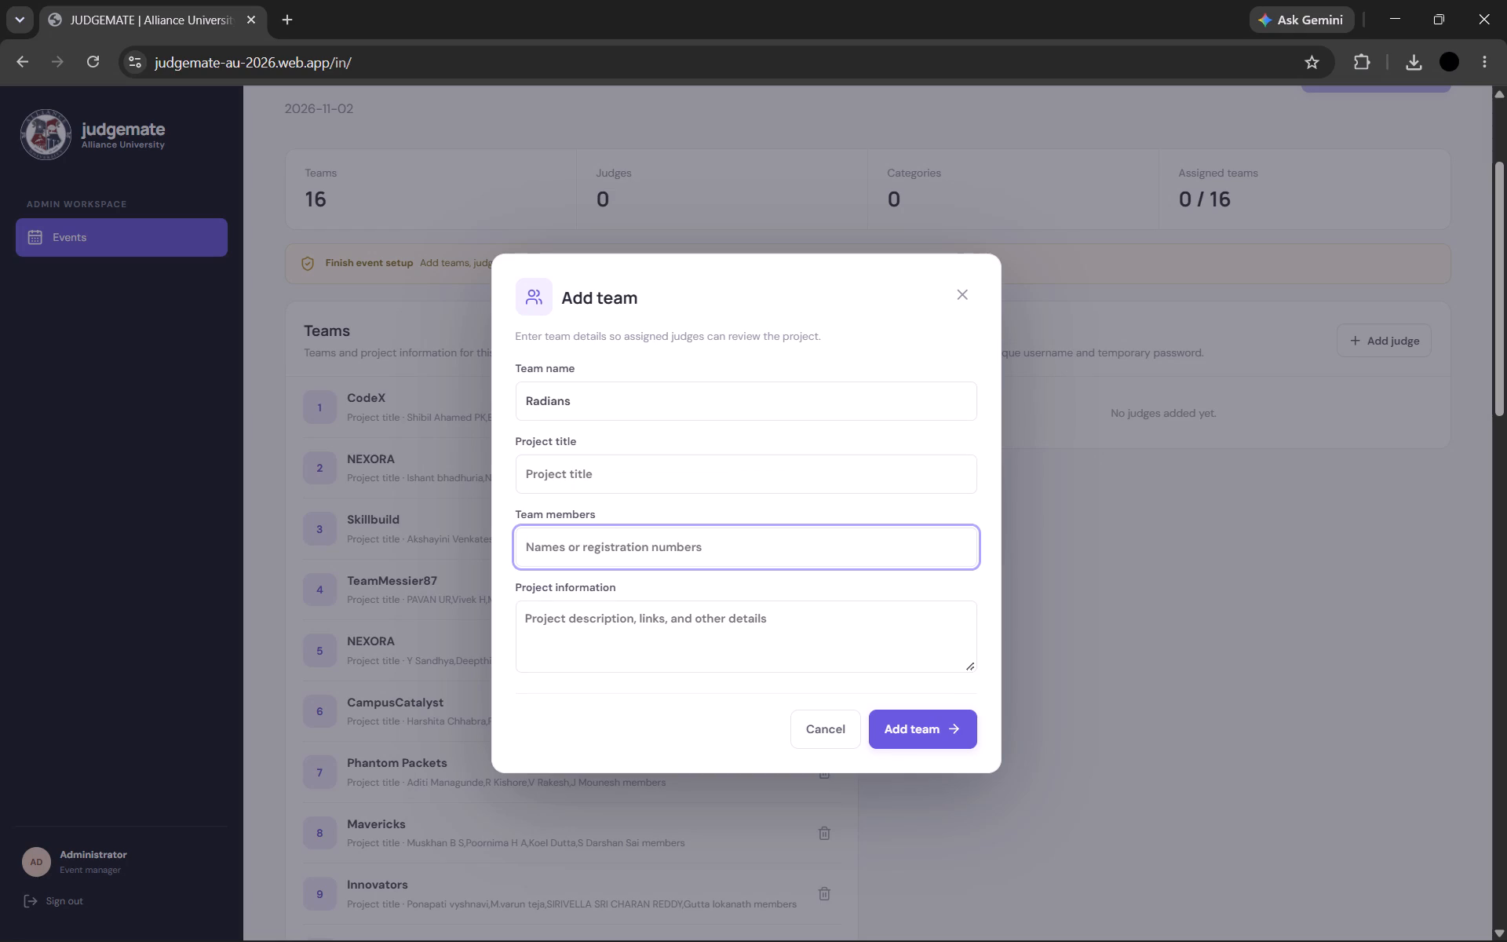
pyautogui.hotkey('ctrl', 'v')
pyautogui.press(',')
# Append the second Radians participant's name from the attendance sheet to Judgemate's team members, followed by a comma.
pyautogui.hotkey('alt', 'Tab')
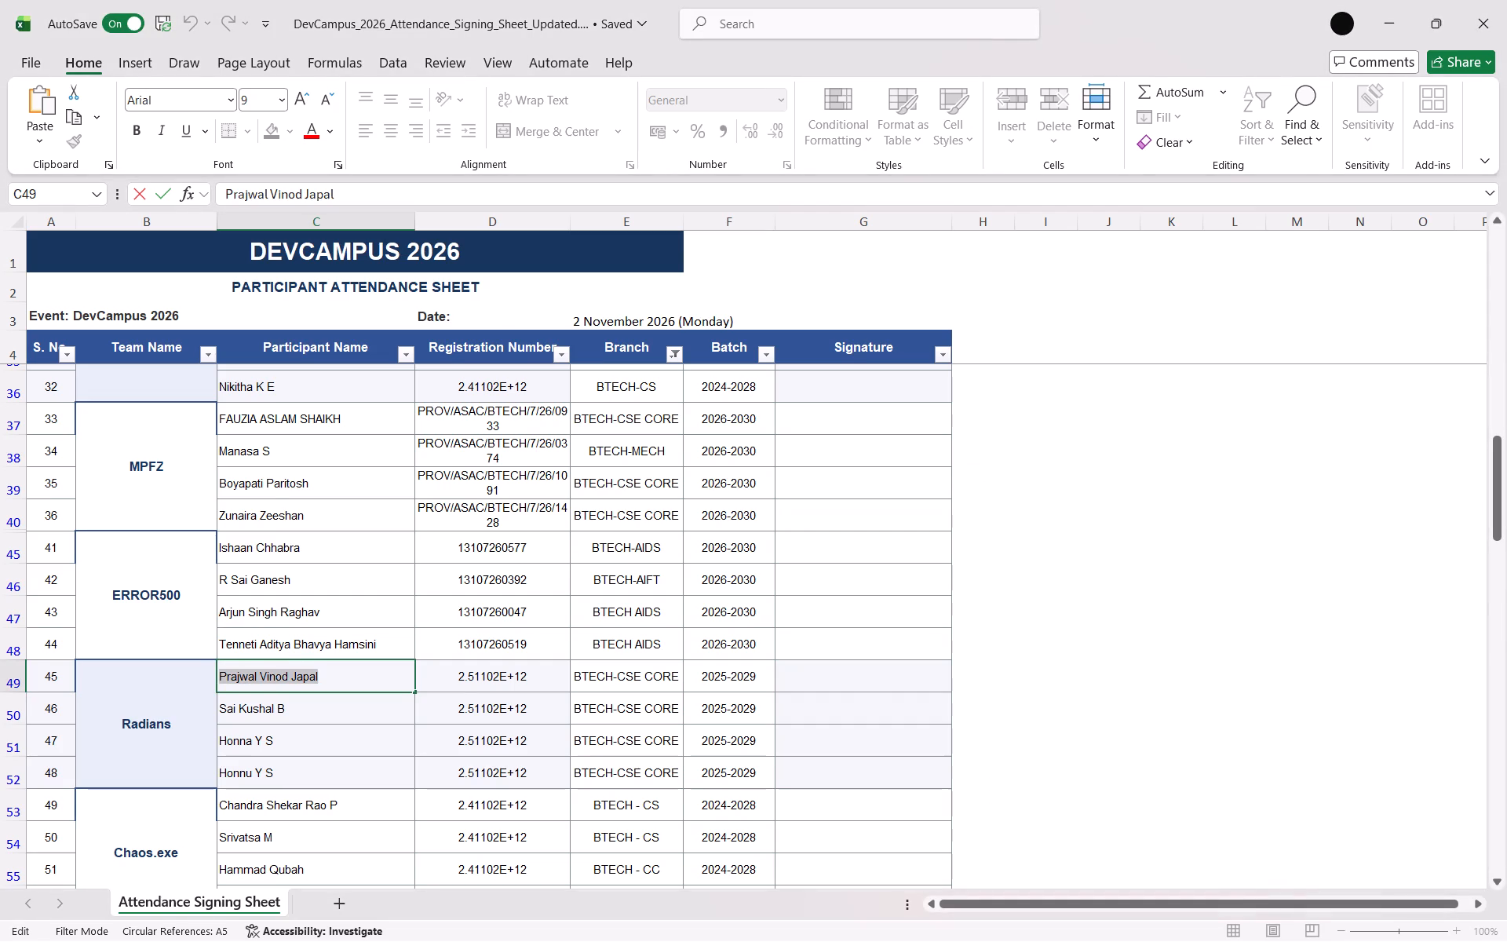
pyautogui.doubleClick(336, 710)
pyautogui.hotkey('ctrl', 'a')
pyautogui.hotkey('ctrl', 'c')
pyautogui.hotkey('alt', 'Tab')
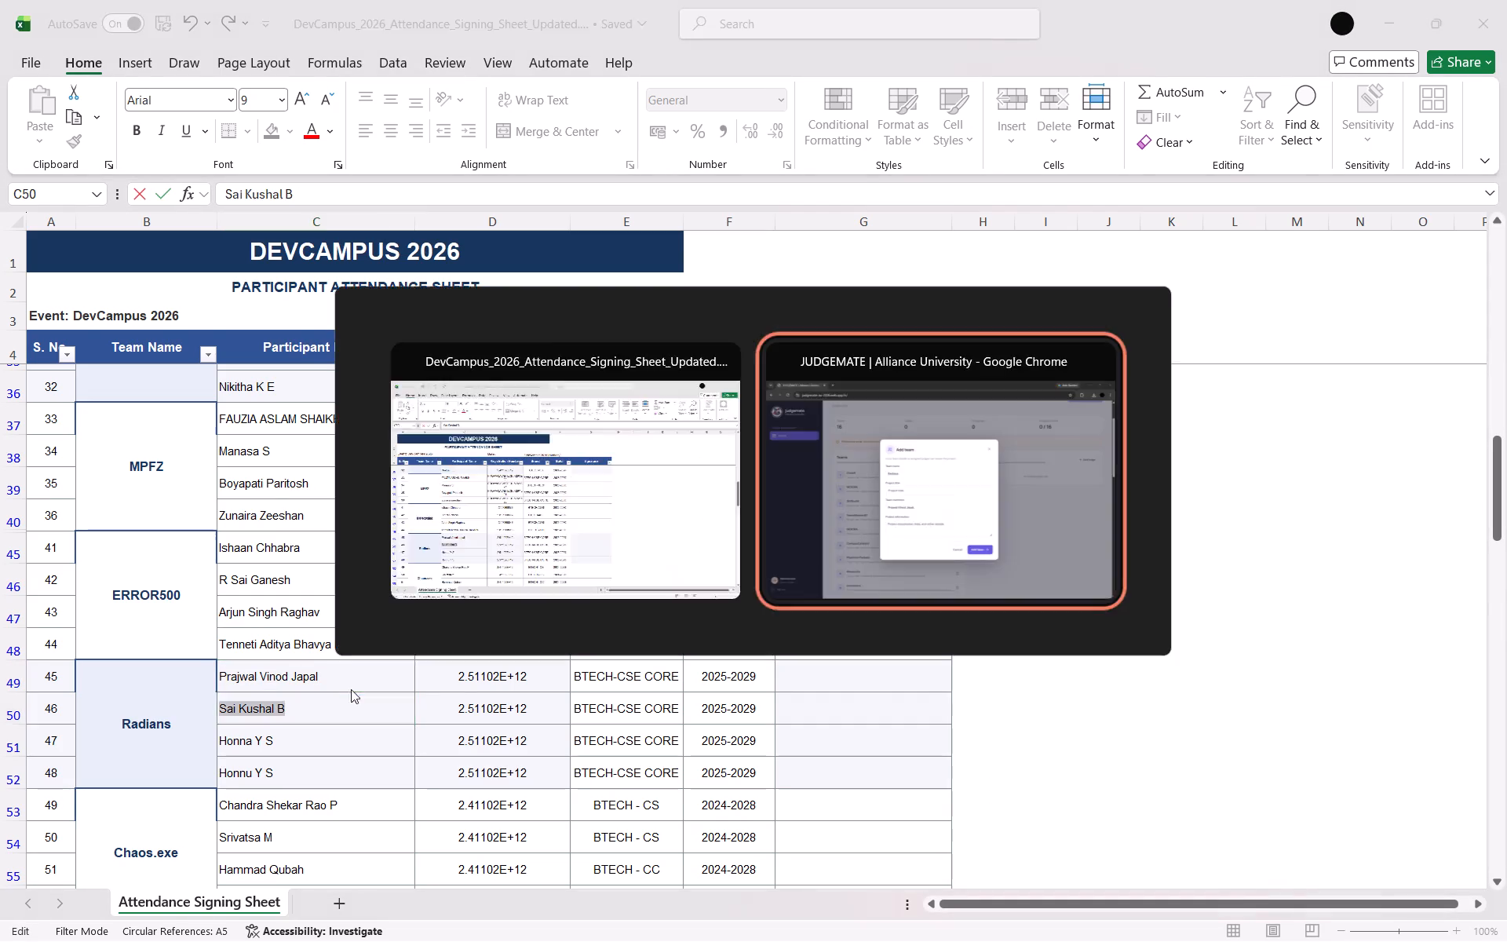
pyautogui.hotkey('ctrl', 'v')
pyautogui.press(',')
# Append the third Radians participant's name from the attendance sheet to Judgemate's team members, followed by a comma.
pyautogui.hotkey('alt', 'Tab')
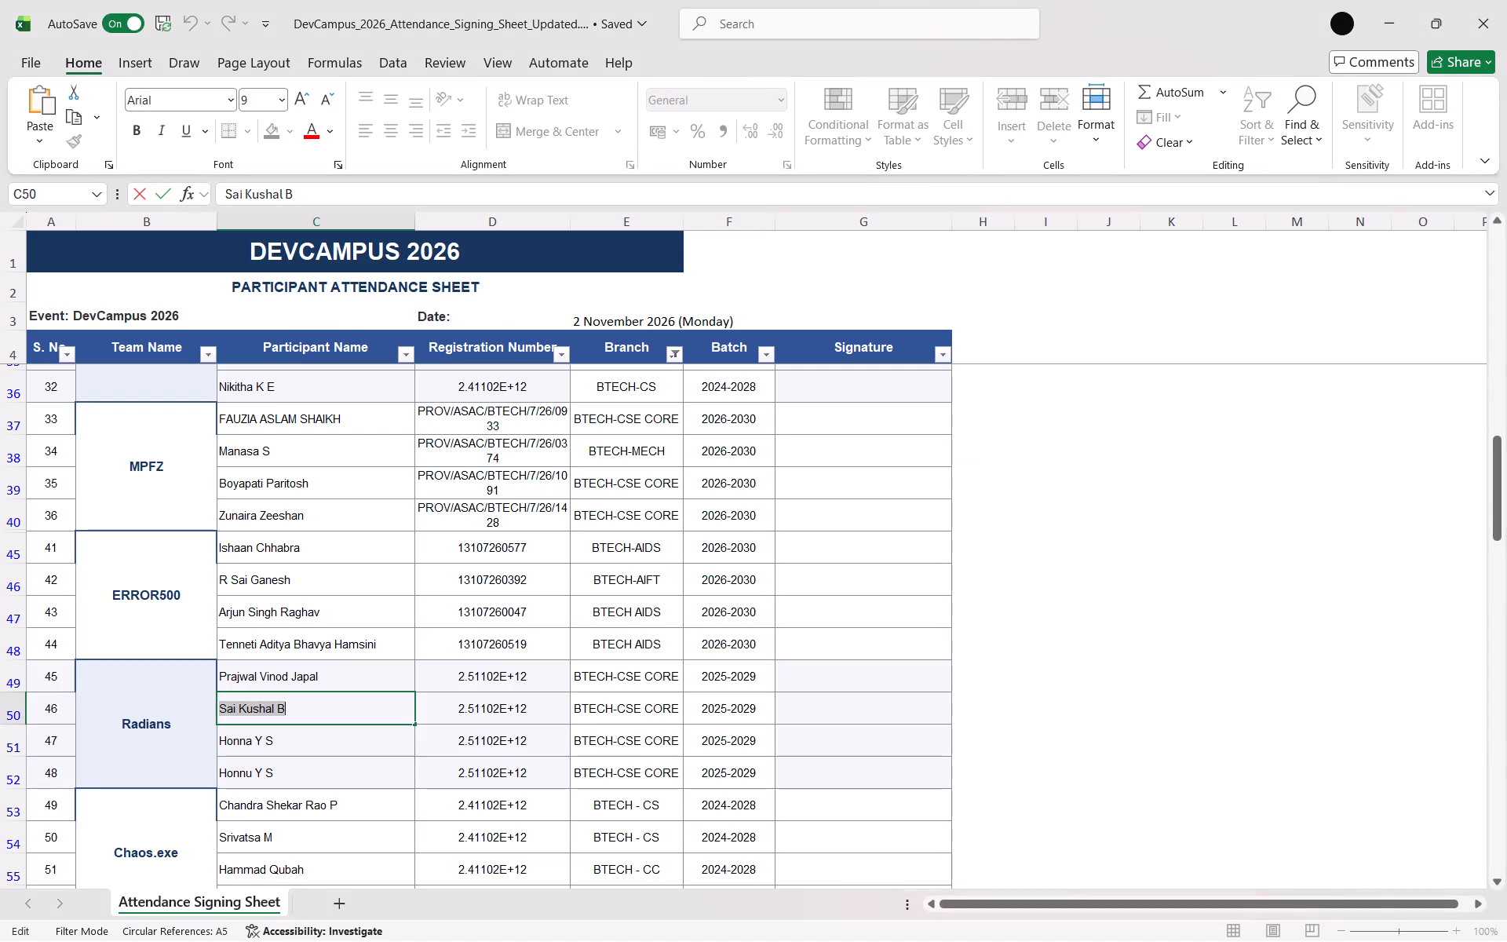
pyautogui.doubleClick(352, 753)
pyautogui.hotkey('ctrl', 'a')
pyautogui.hotkey('ctrl', 'c')
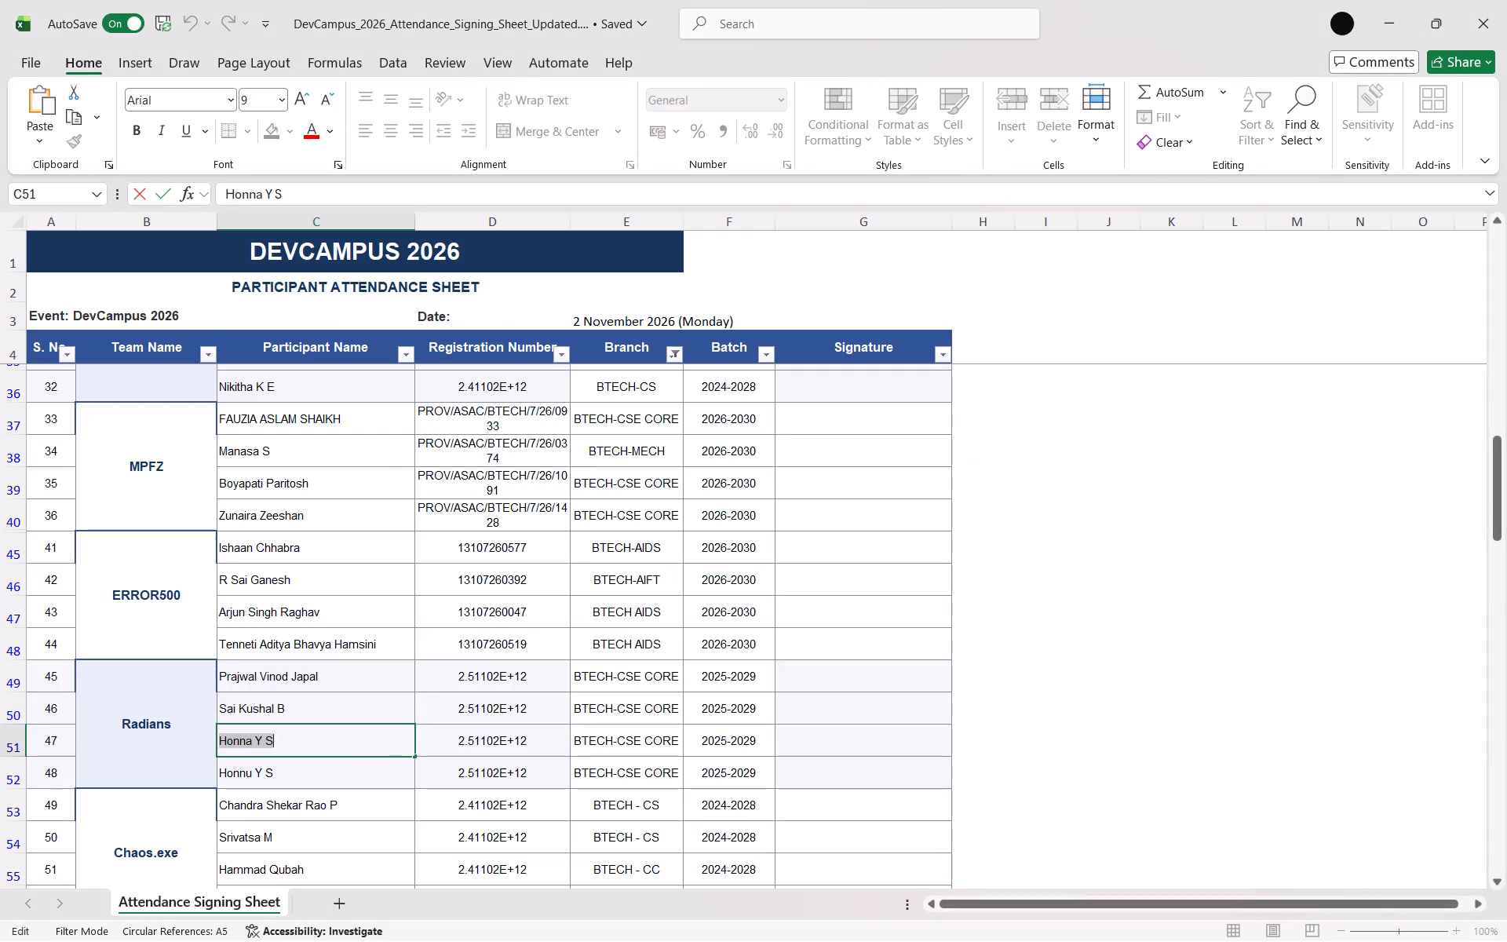
pyautogui.hotkey('alt', 'Tab')
pyautogui.hotkey('ctrl', 'v')
pyautogui.press(',')
# Append the fourth Radians participant's name from the attendance sheet to the team members and add the team to the event.
pyautogui.hotkey('alt', 'Tab')
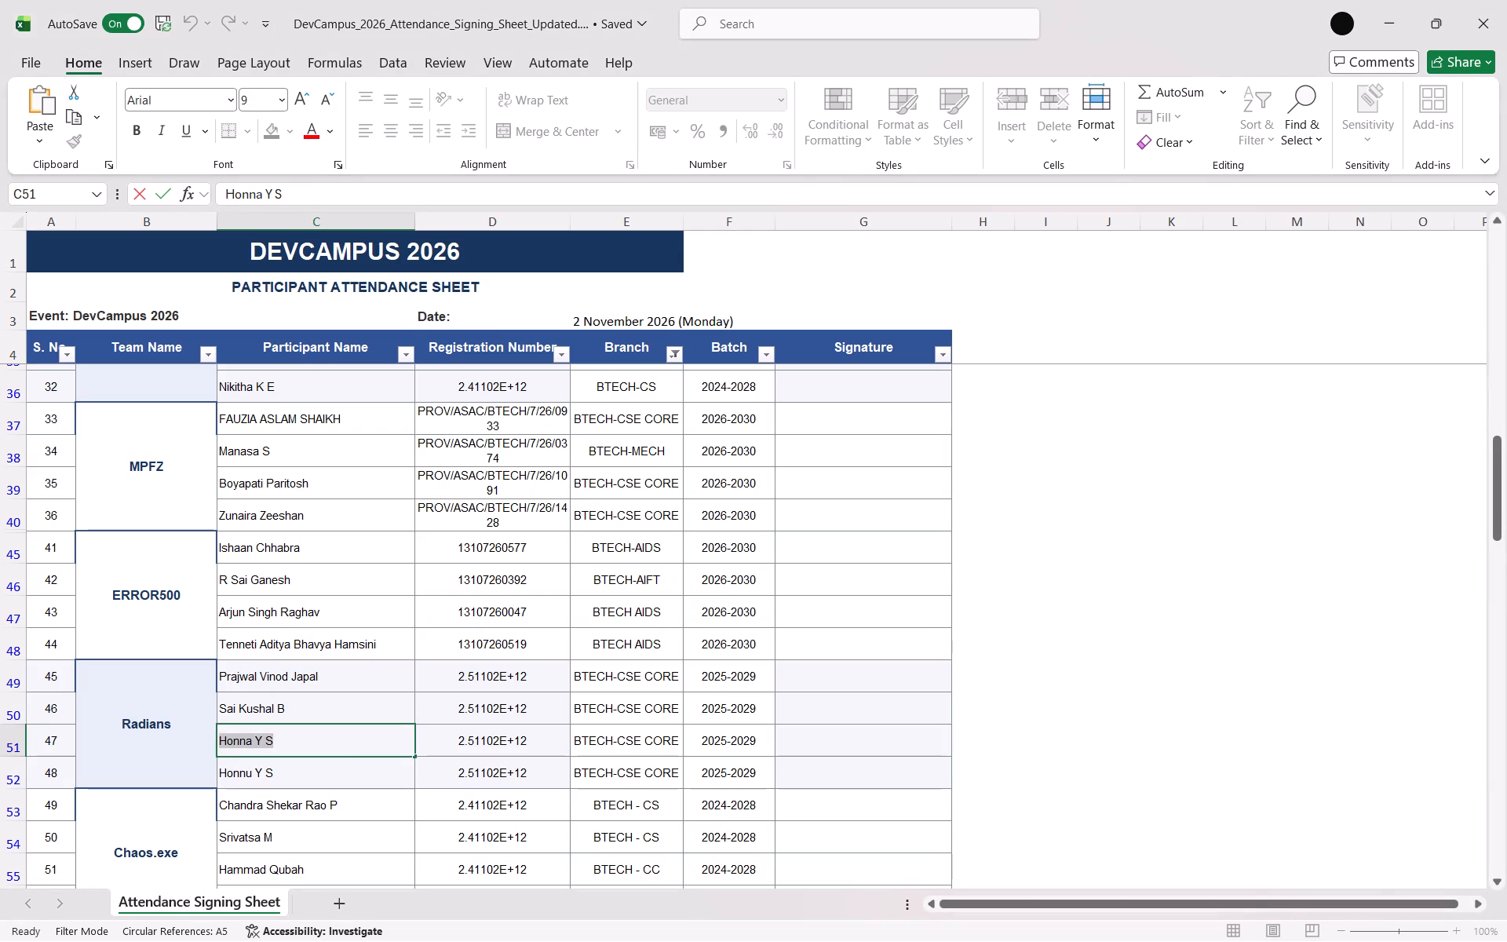
pyautogui.doubleClick(257, 790)
pyautogui.doubleClick(262, 782)
pyautogui.hotkey('ctrl', 'a')
pyautogui.hotkey('ctrl', 'c')
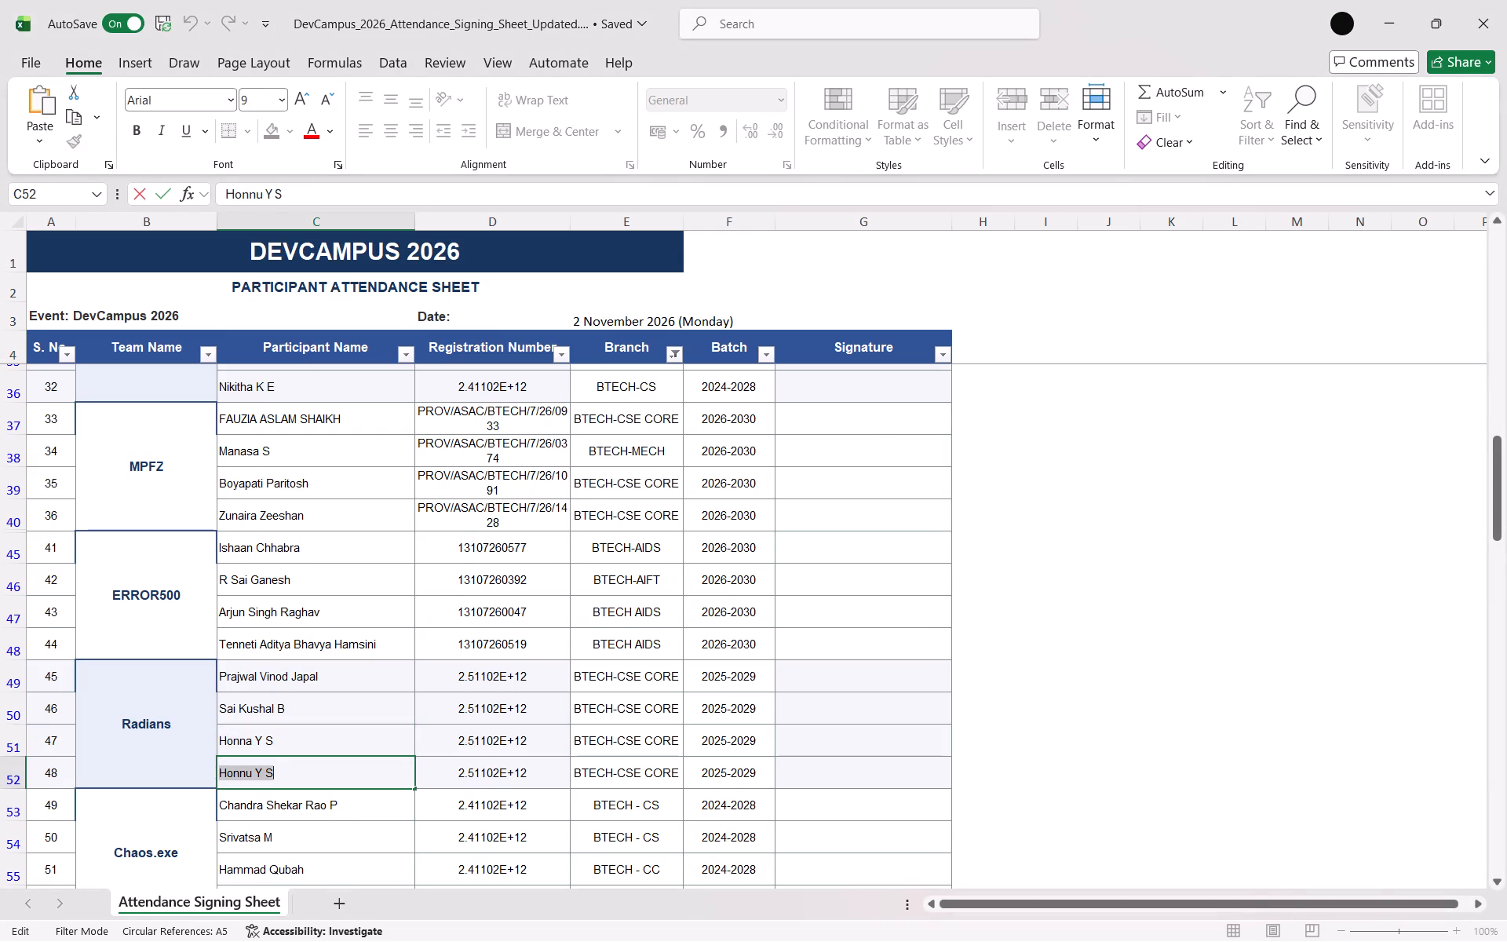
pyautogui.hotkey('alt', 'Tab')
pyautogui.hotkey('ctrl', 'v')
pyautogui.click(921, 724)
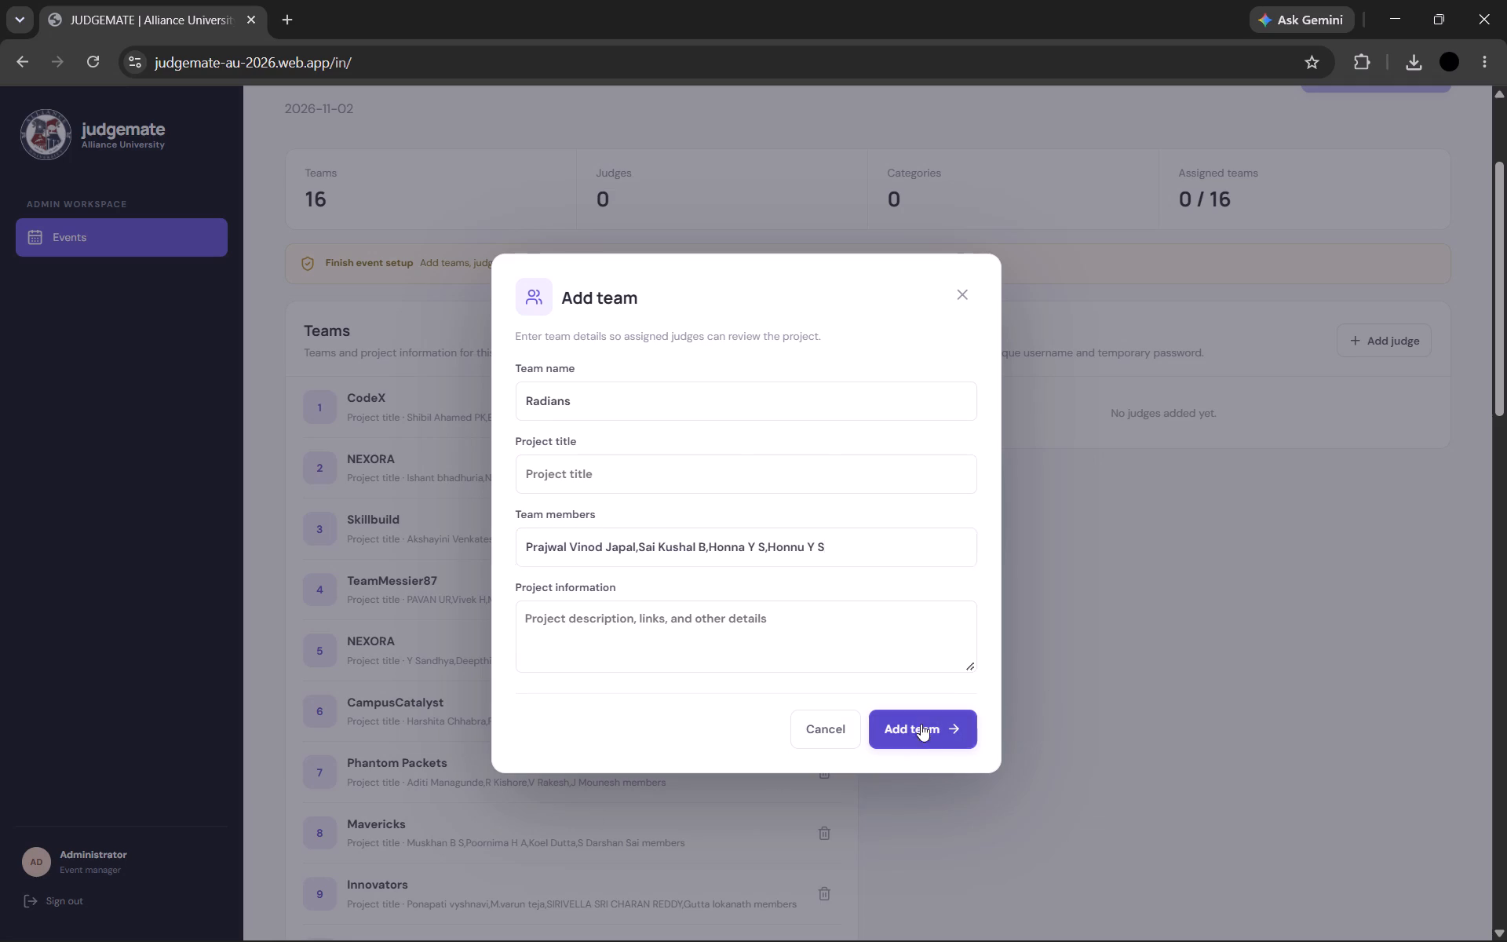
# Start another new team in Judgemate and copy the team name Chaos.exe into it from the attendance sheet.
pyautogui.click(791, 326)
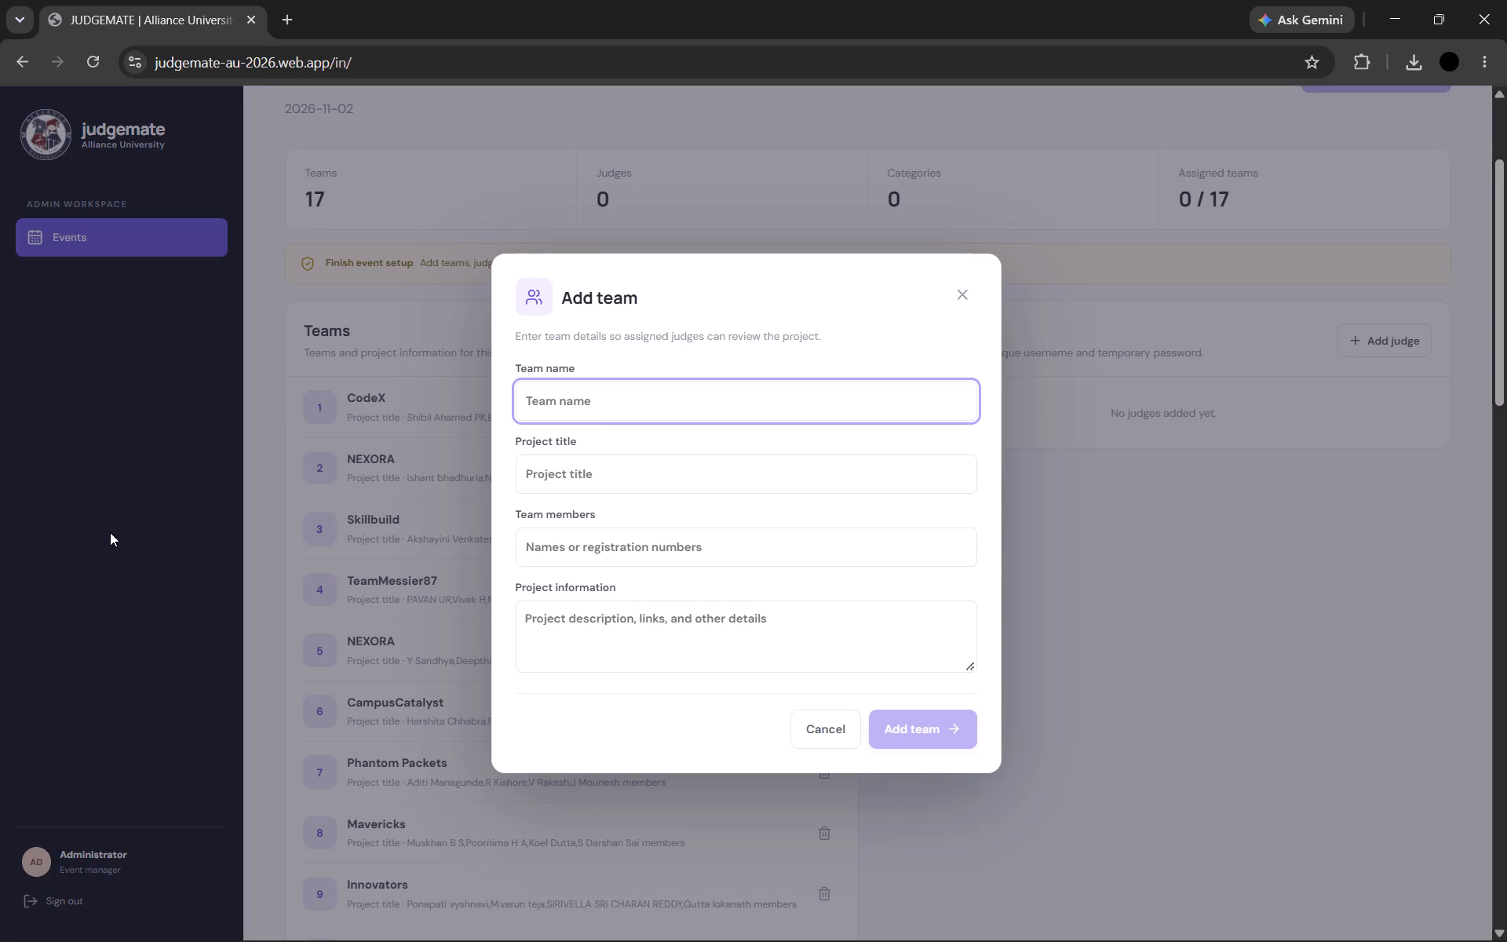
pyautogui.hotkey('alt', 'Tab')
pyautogui.scroll(-2, 185, 593)
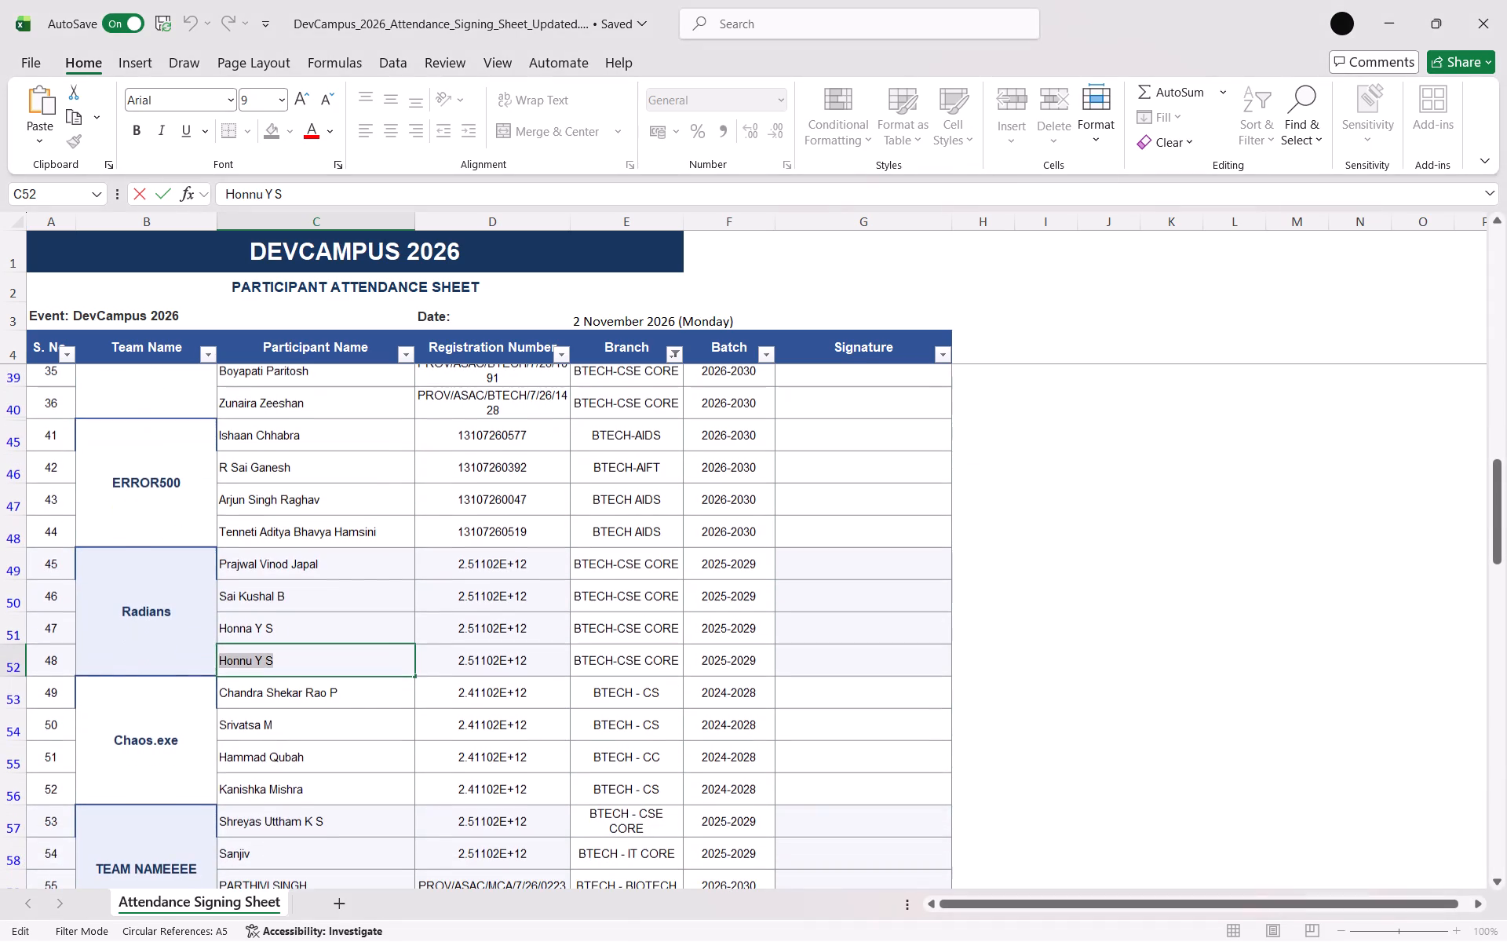
pyautogui.doubleClick(158, 741)
pyautogui.hotkey('ctrl', 'a')
pyautogui.hotkey('ctrl', 'c')
pyautogui.hotkey('alt', 'Tab')
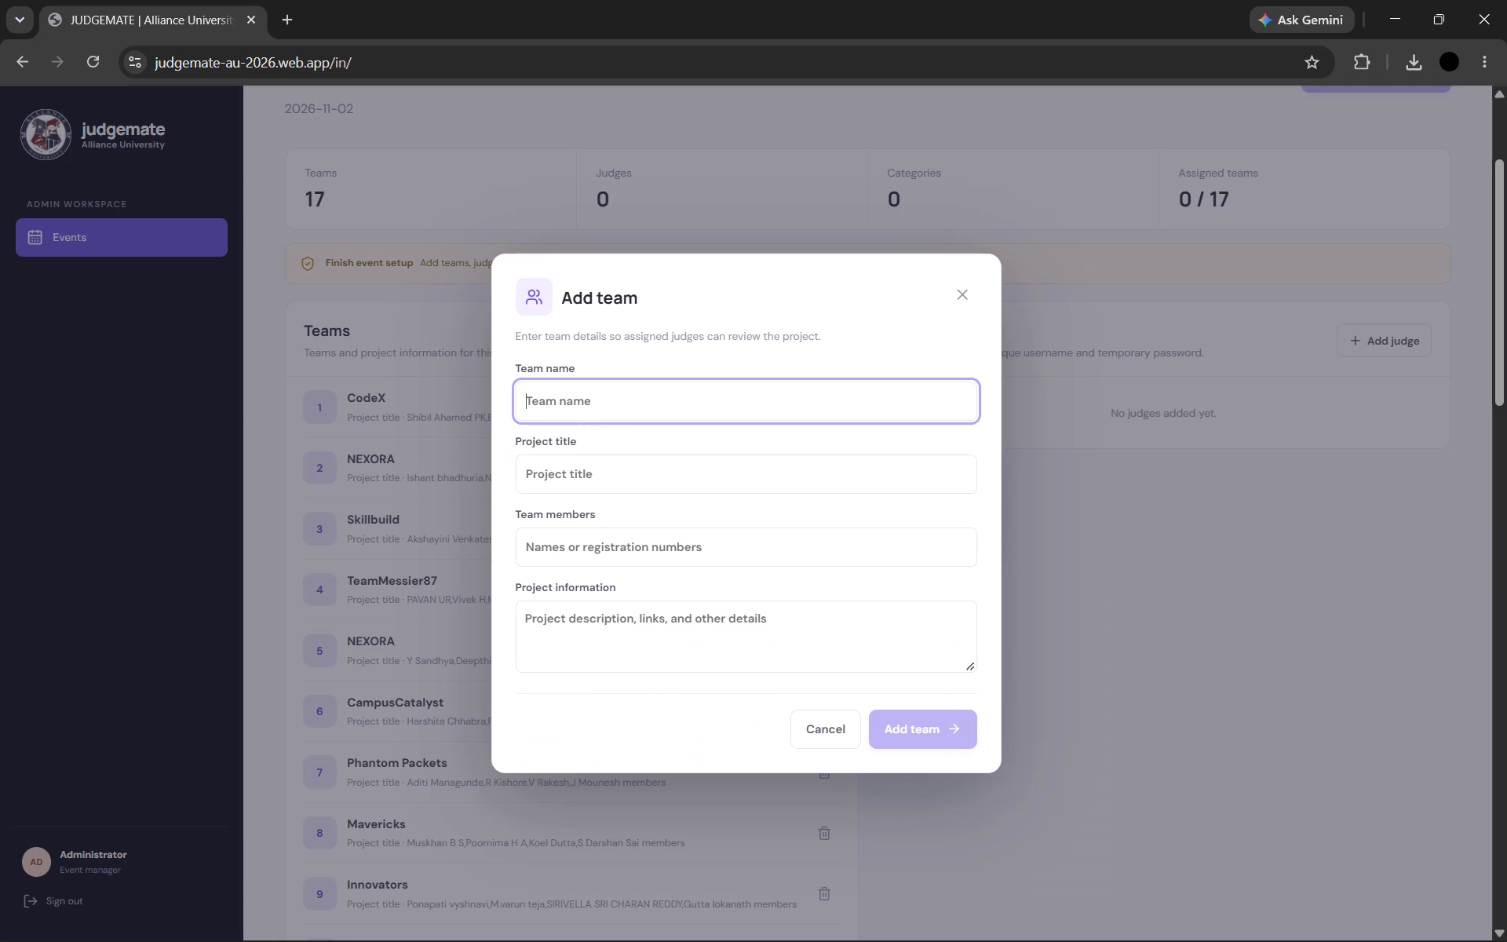
pyautogui.hotkey('ctrl', 'v')
# Copy the first Chaos.exe participant's name from the attendance sheet into Judgemate's team members, followed by a comma.
pyautogui.click(624, 544)
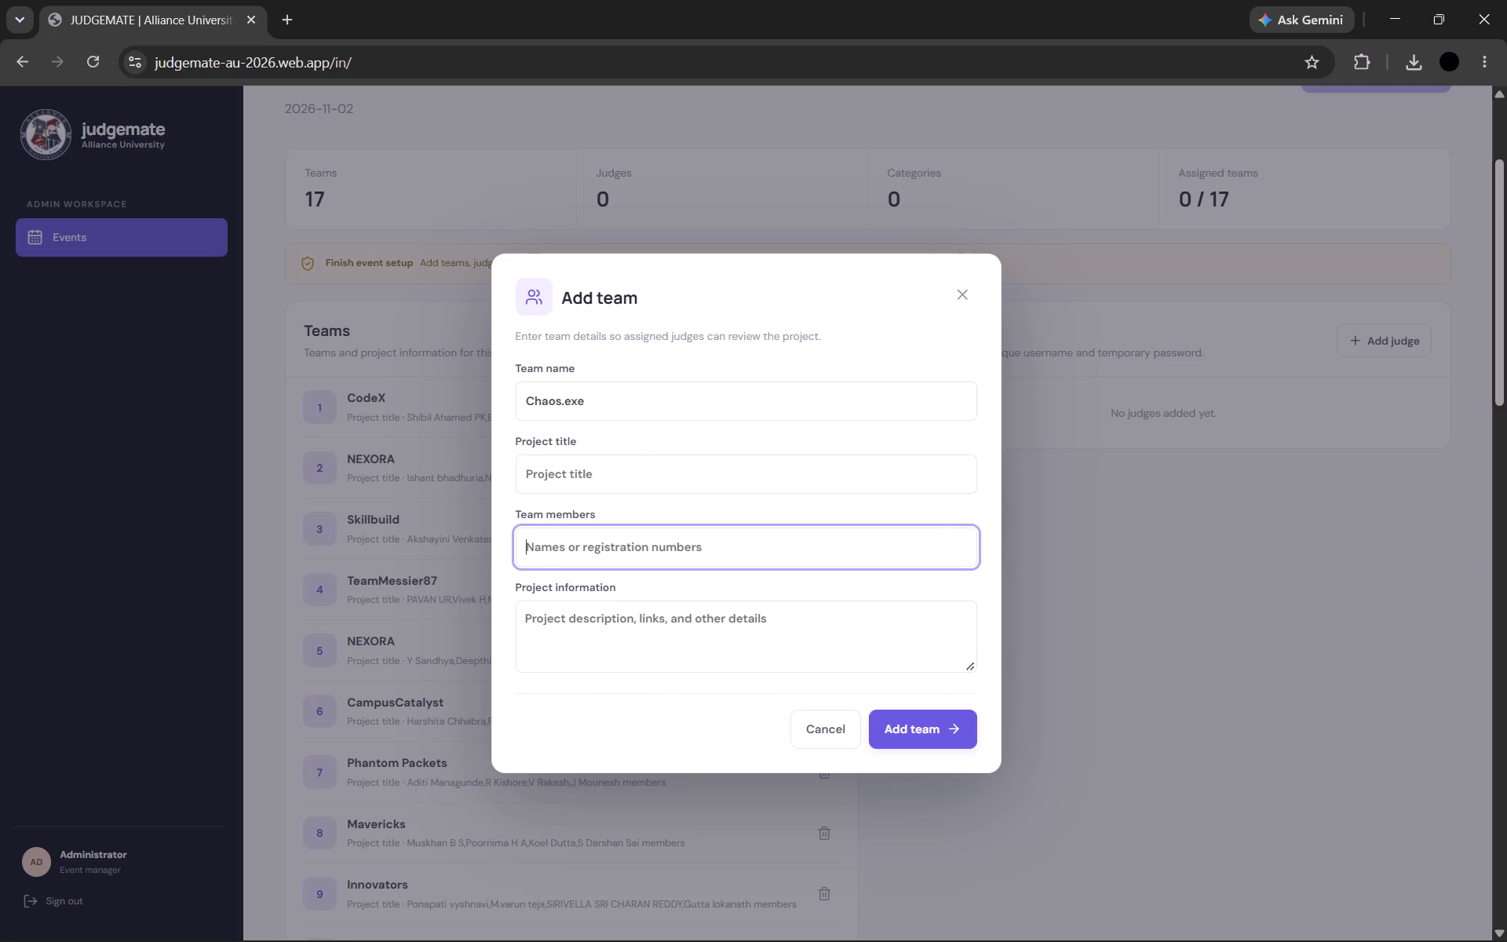
pyautogui.hotkey('alt', 'Tab')
pyautogui.doubleClick(261, 694)
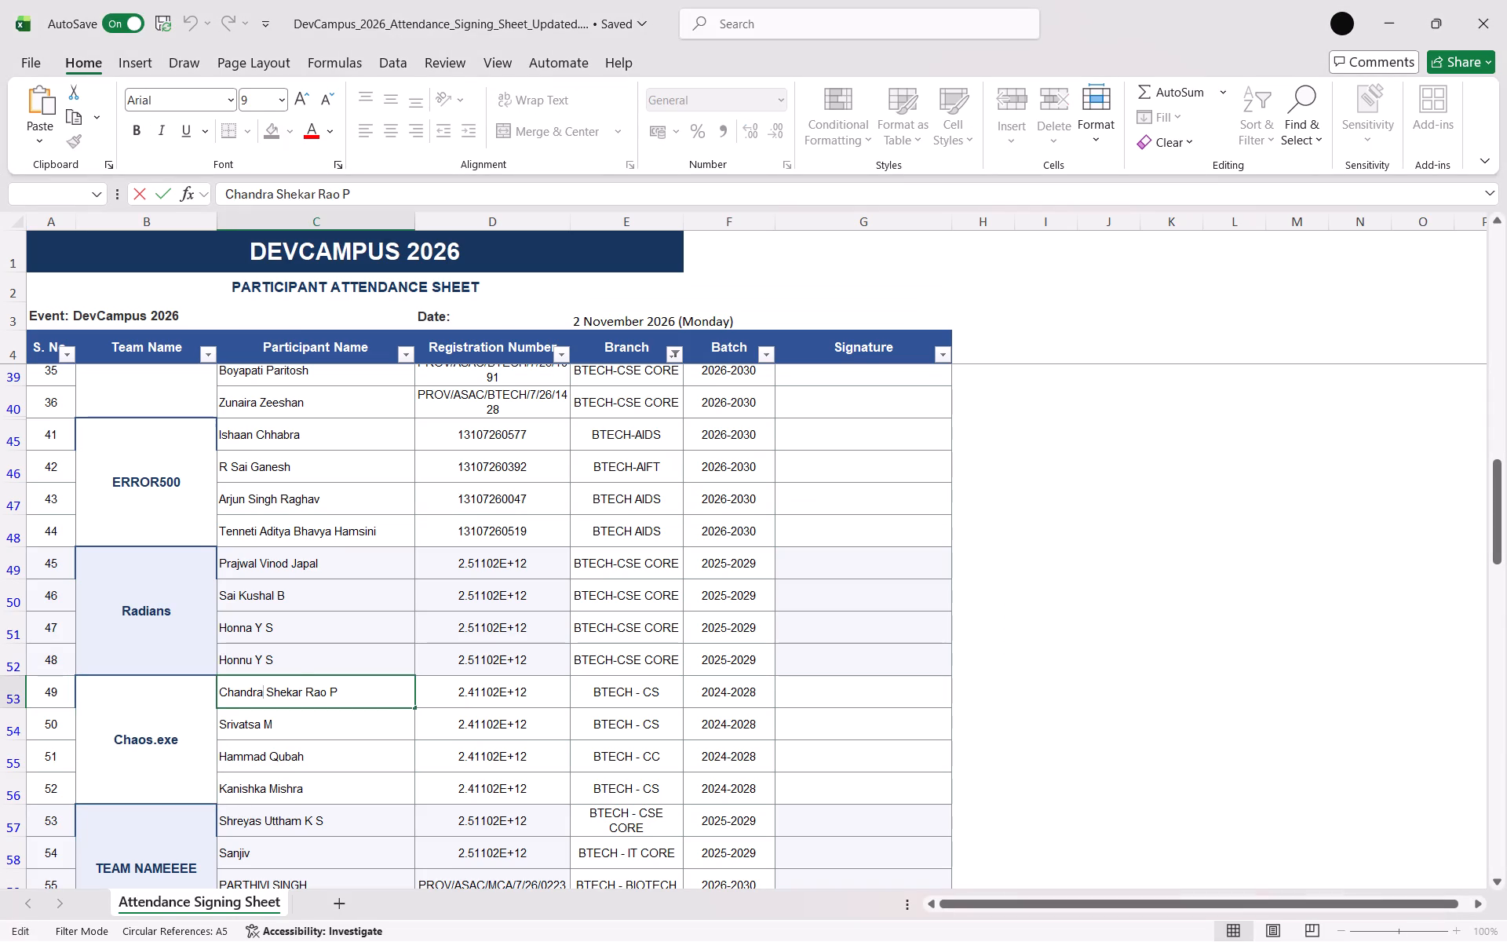
pyautogui.hotkey('ctrl', 'a')
pyautogui.hotkey('ctrl', 'c')
pyautogui.hotkey('alt', 'Tab')
pyautogui.hotkey('ctrl', 'v')
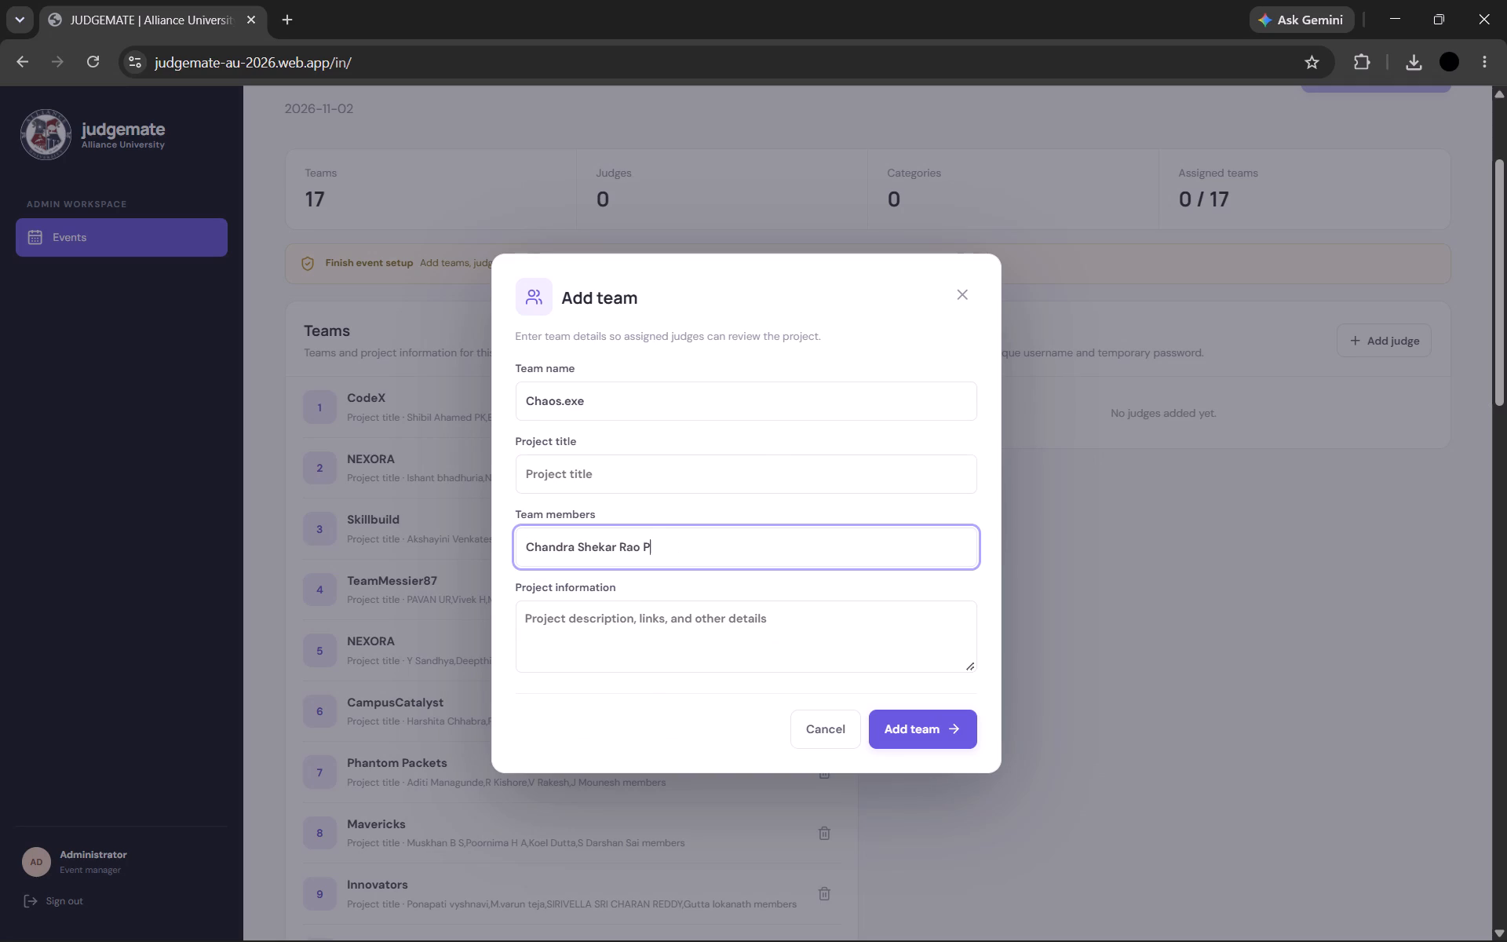
pyautogui.press(',')
# Append the second Chaos.exe participant's name from the attendance sheet to Judgemate's team members, followed by a comma.
pyautogui.hotkey('alt', 'Tab')
pyautogui.doubleClick(274, 725)
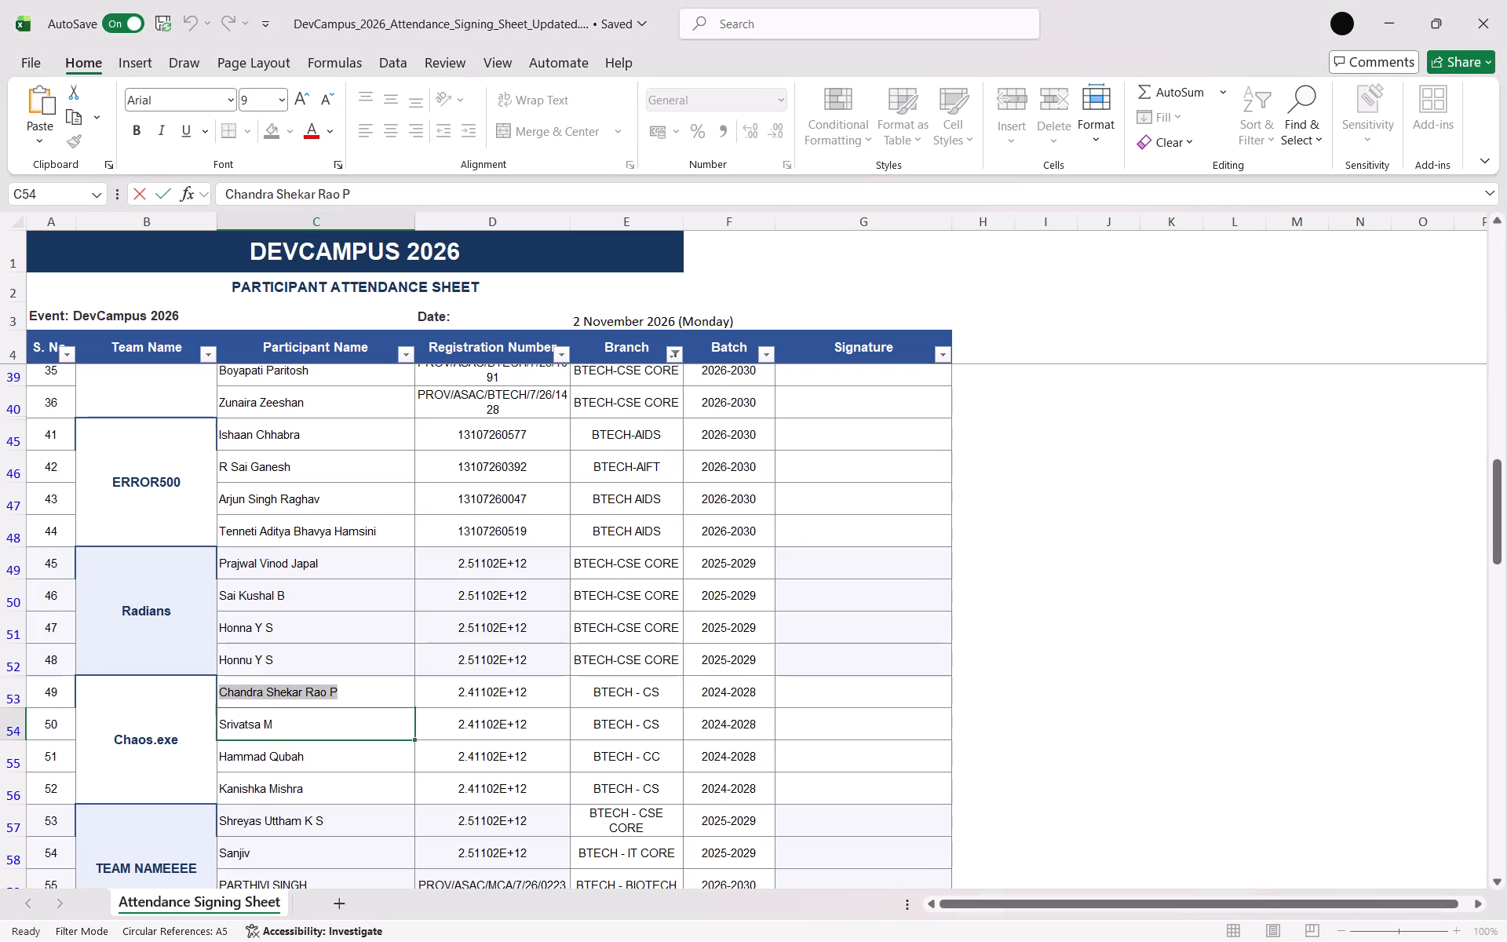
pyautogui.hotkey('ctrl', 'a')
pyautogui.hotkey('ctrl', 'c')
pyautogui.hotkey('alt', 'Tab')
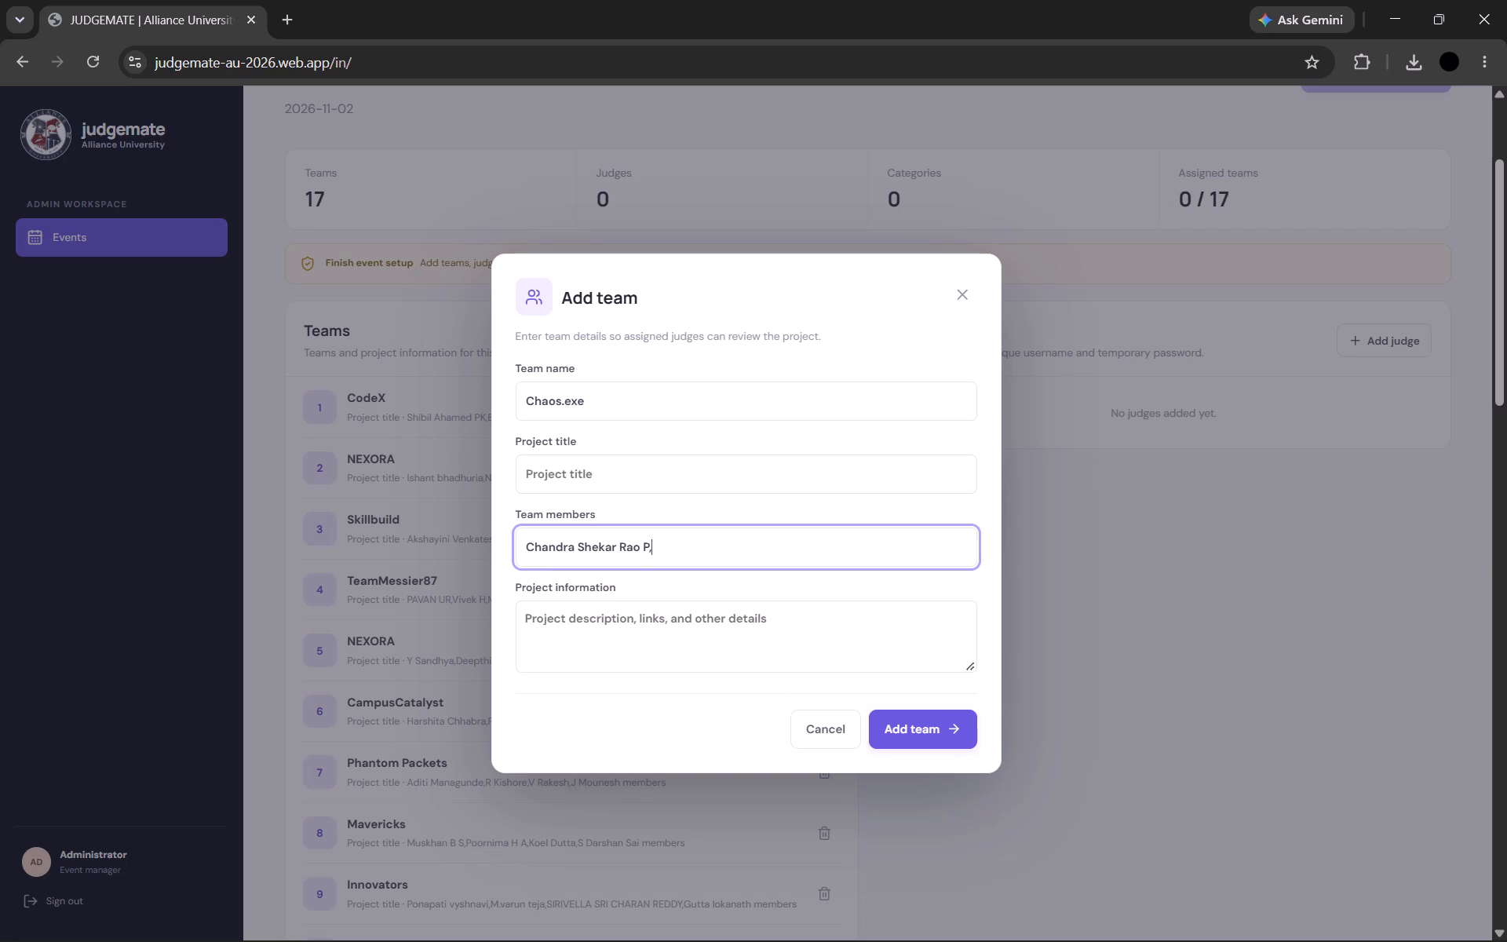
pyautogui.hotkey('ctrl', 'v')
pyautogui.press(',')
# Append the third Chaos.exe participant's name from the attendance sheet to Judgemate's team members, followed by a comma.
pyautogui.hotkey('alt', 'Tab')
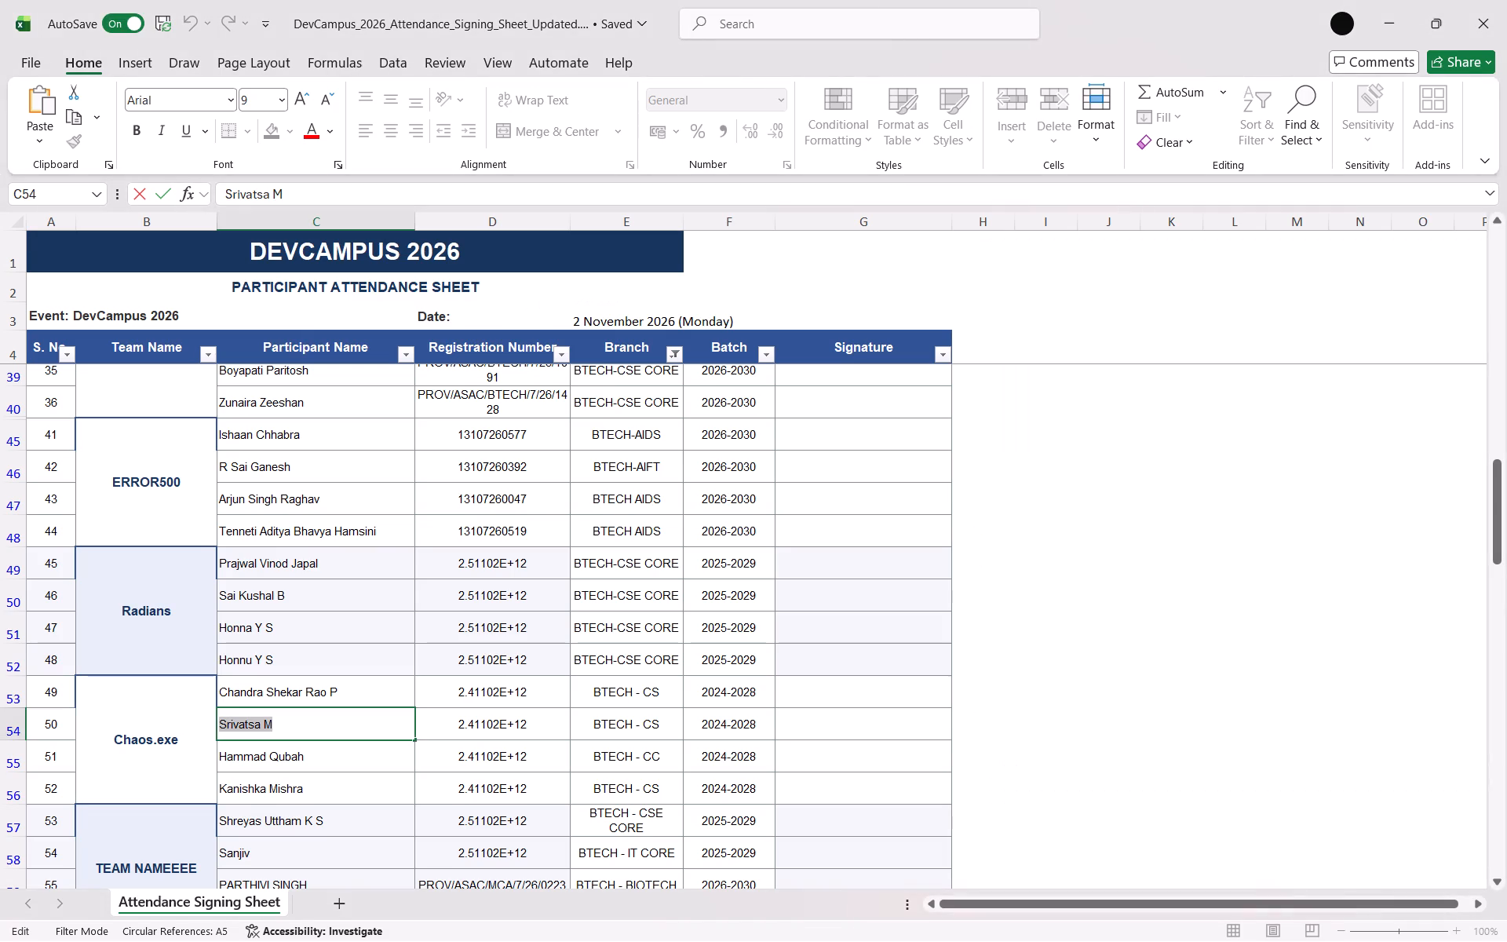
pyautogui.doubleClick(297, 766)
pyautogui.hotkey('ctrl', 'a')
pyautogui.hotkey('ctrl', 'c')
pyautogui.hotkey('alt', 'Tab')
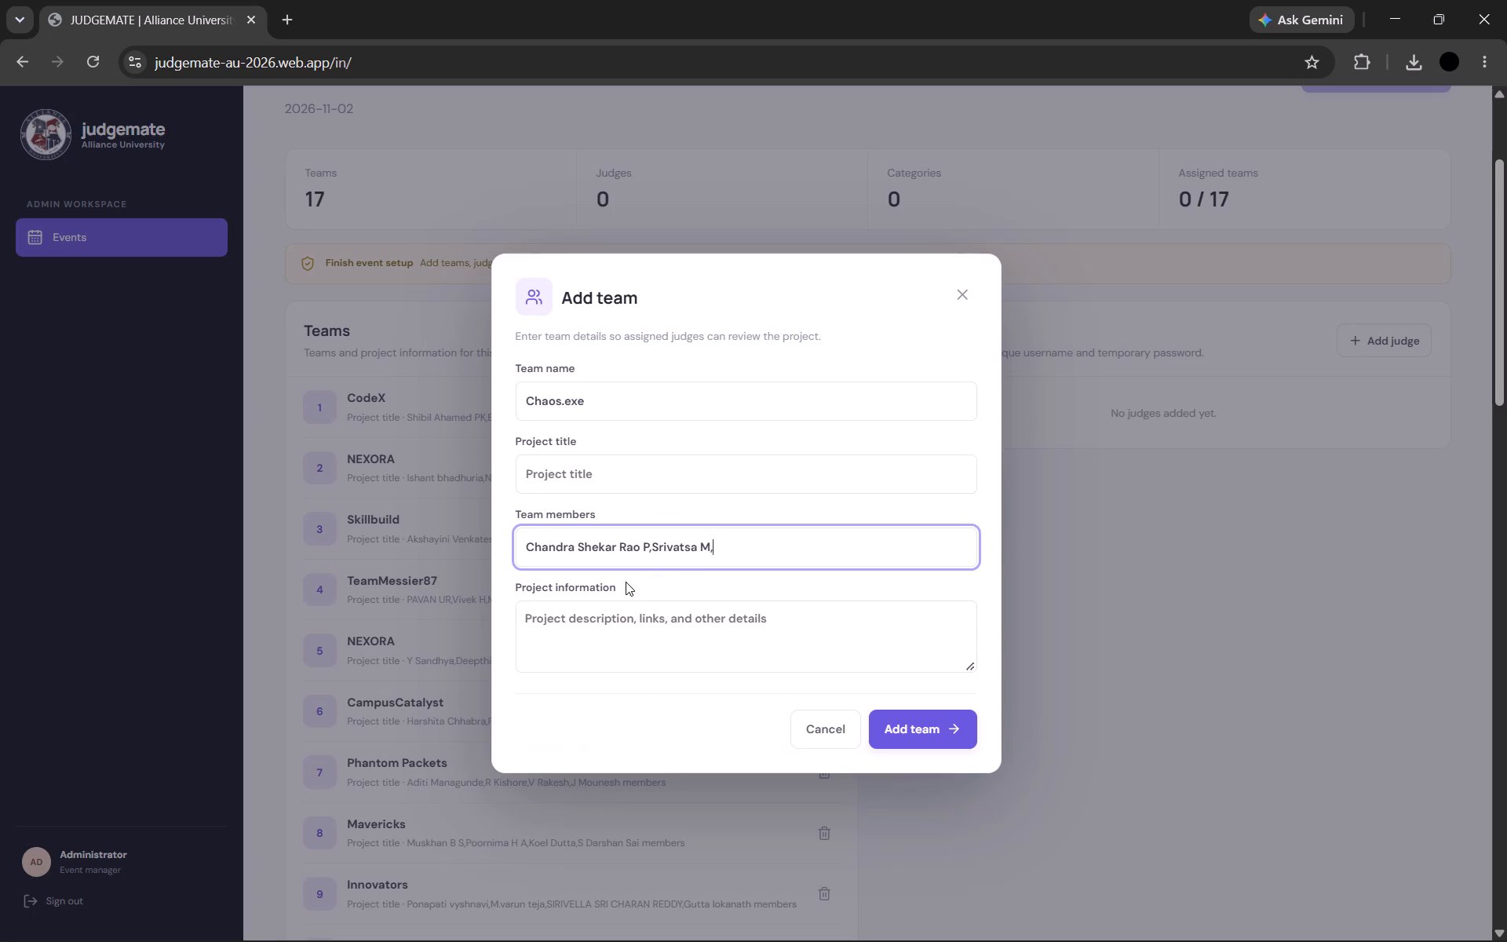
pyautogui.hotkey('ctrl', 'v')
pyautogui.press(',')
# Append the fourth Chaos.exe participant's name from the attendance sheet to Judgemate's team members.
pyautogui.hotkey('alt', 'Tab')
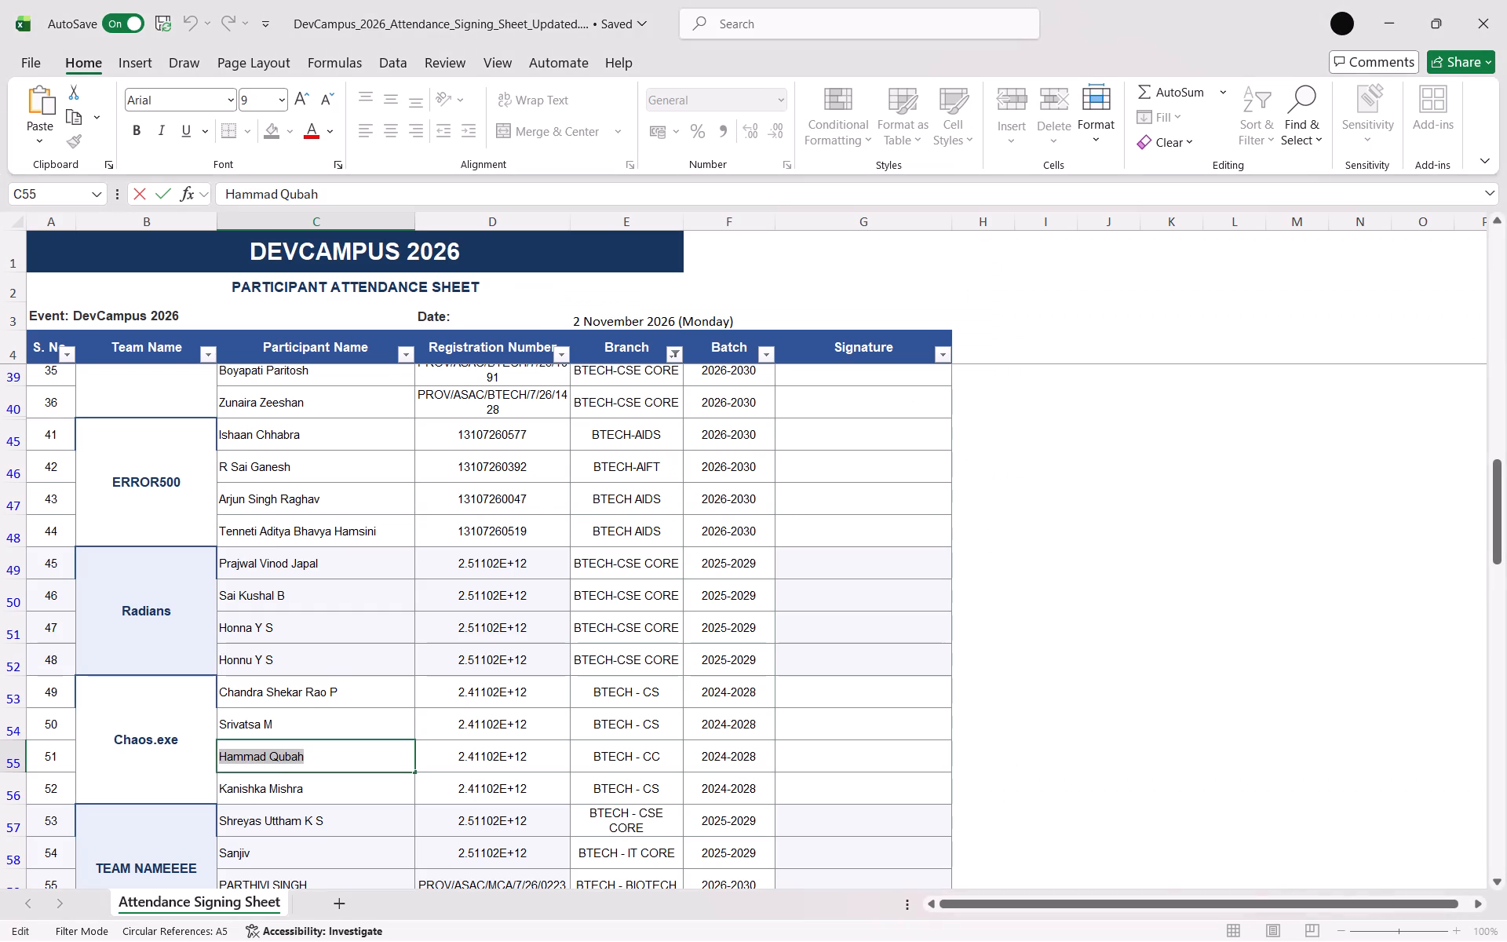
pyautogui.doubleClick(266, 794)
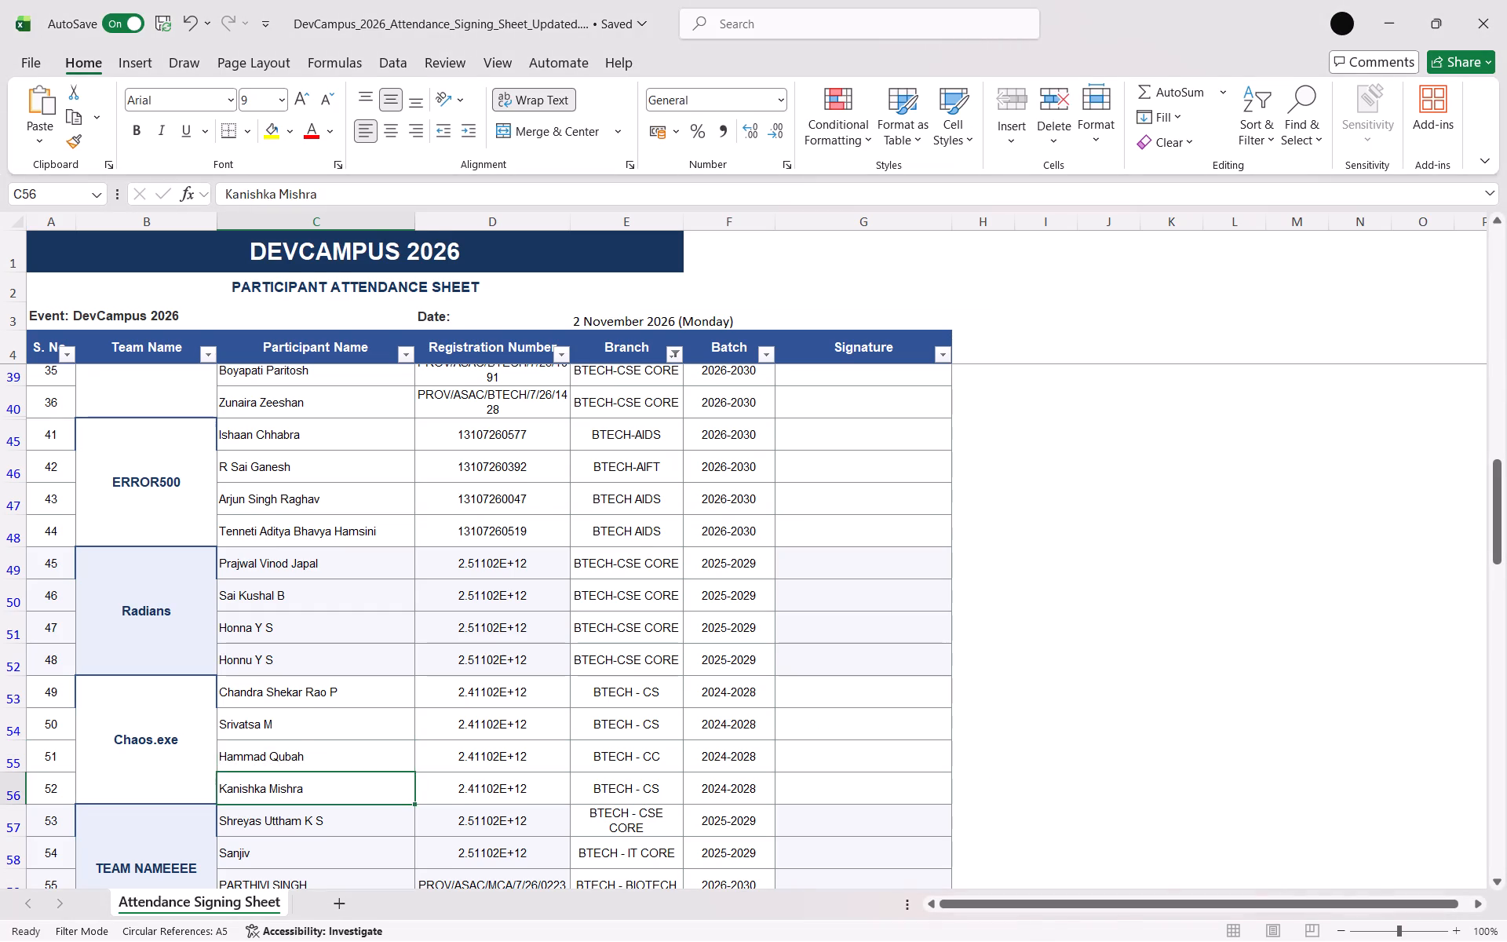
pyautogui.hotkey('ctrl', 'a')
pyautogui.click(251, 779)
pyautogui.tripleClick(261, 783)
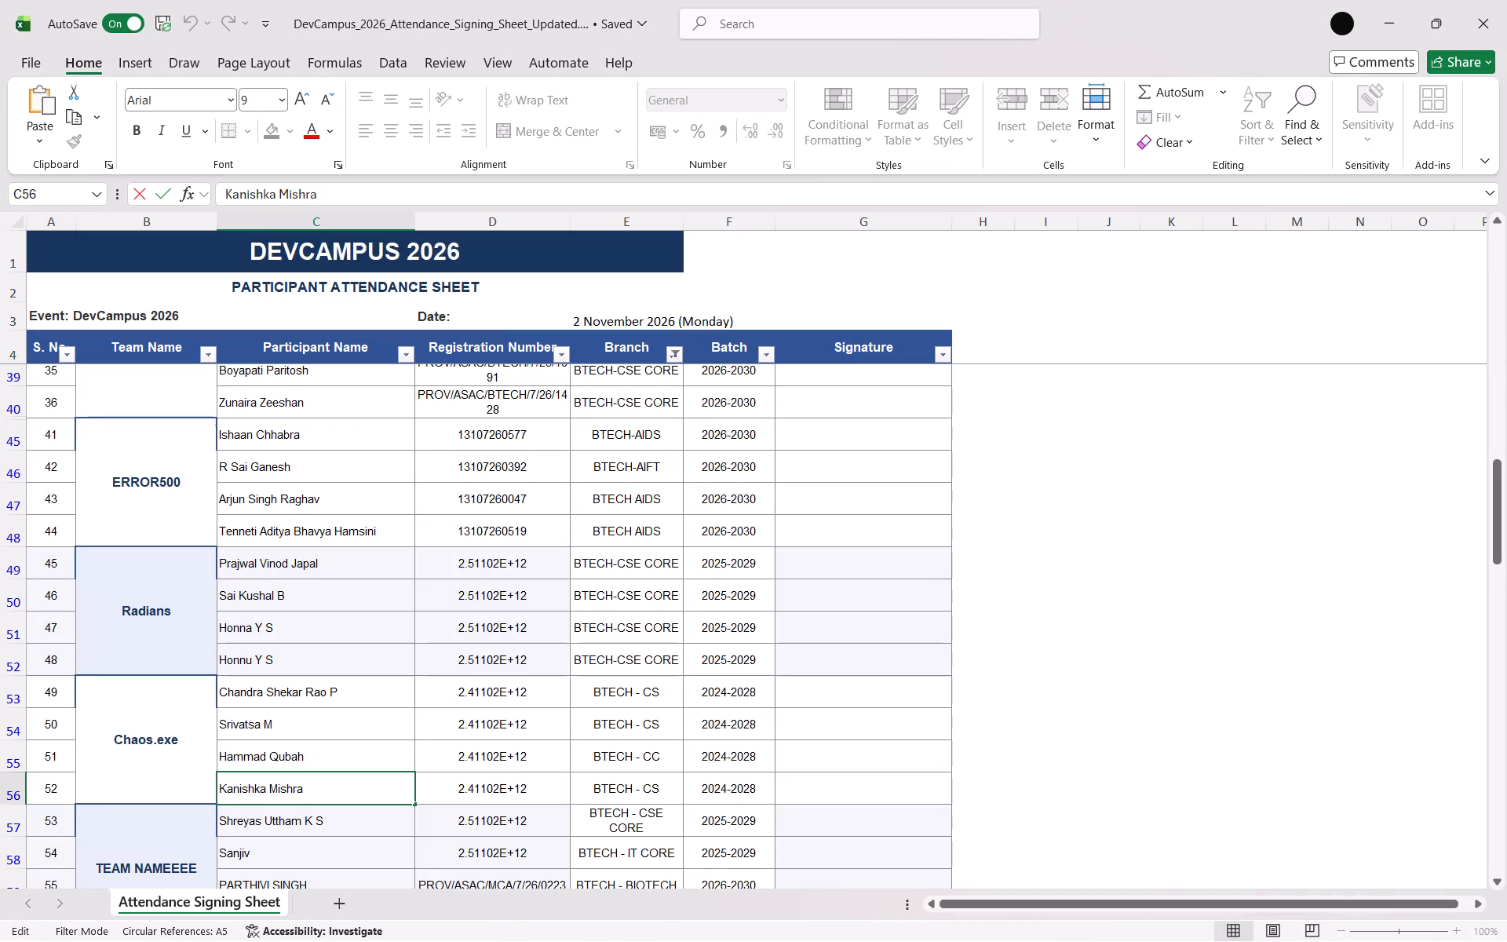
pyautogui.hotkey('ctrl', 'a')
pyautogui.hotkey('ctrl', 'c')
pyautogui.hotkey('alt', 'Tab')
pyautogui.hotkey('ctrl', 'v')
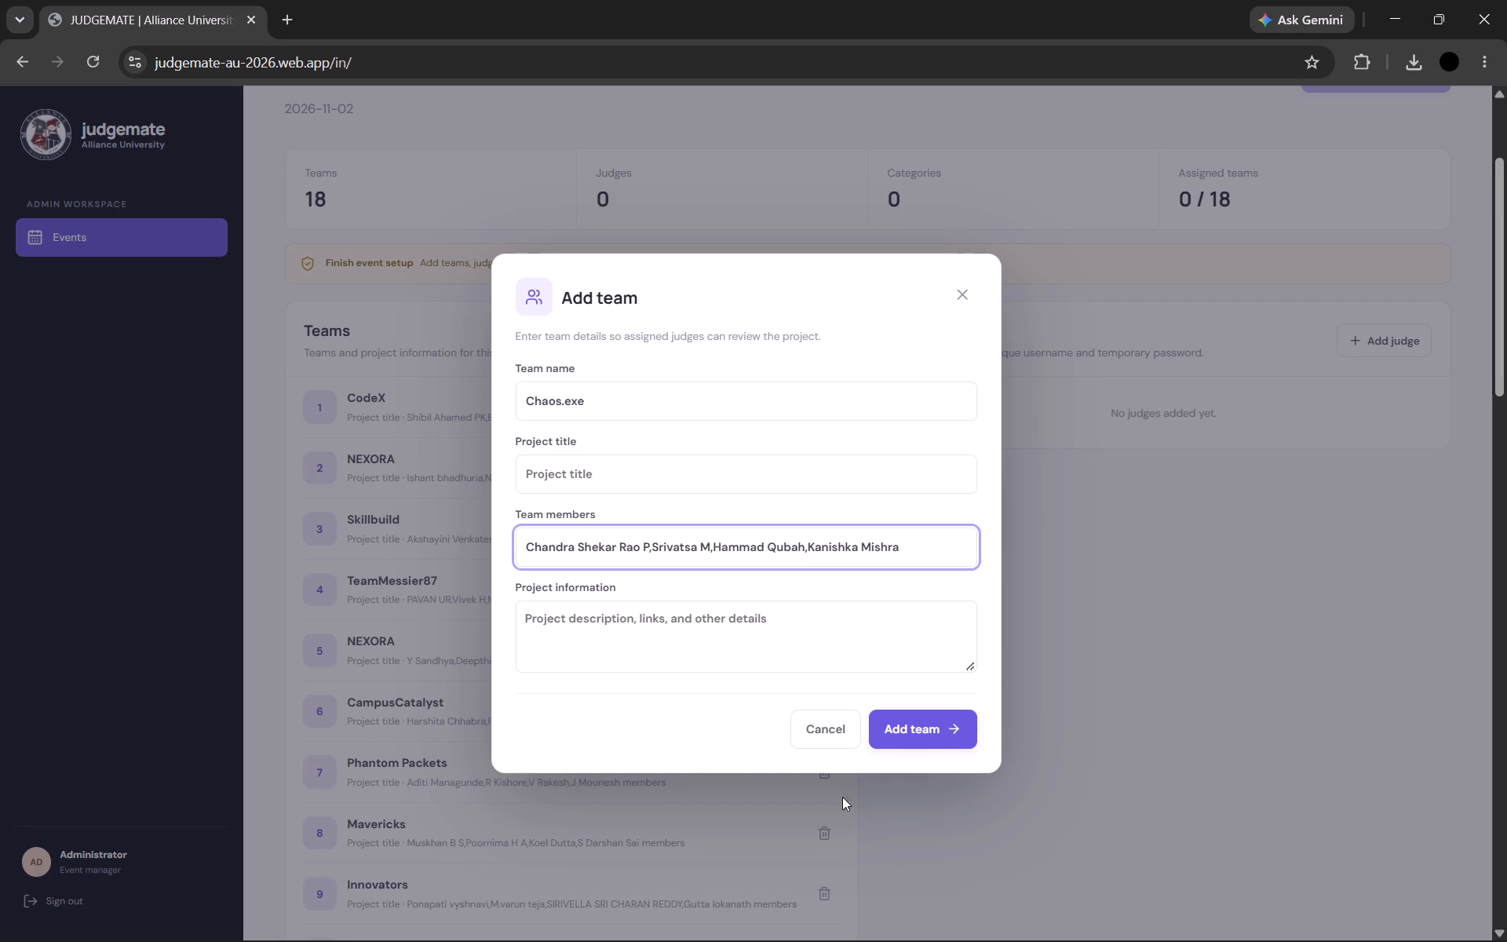
# Submit the completed Chaos.exe team entry to the External-Evaluation event.
pyautogui.click(908, 735)
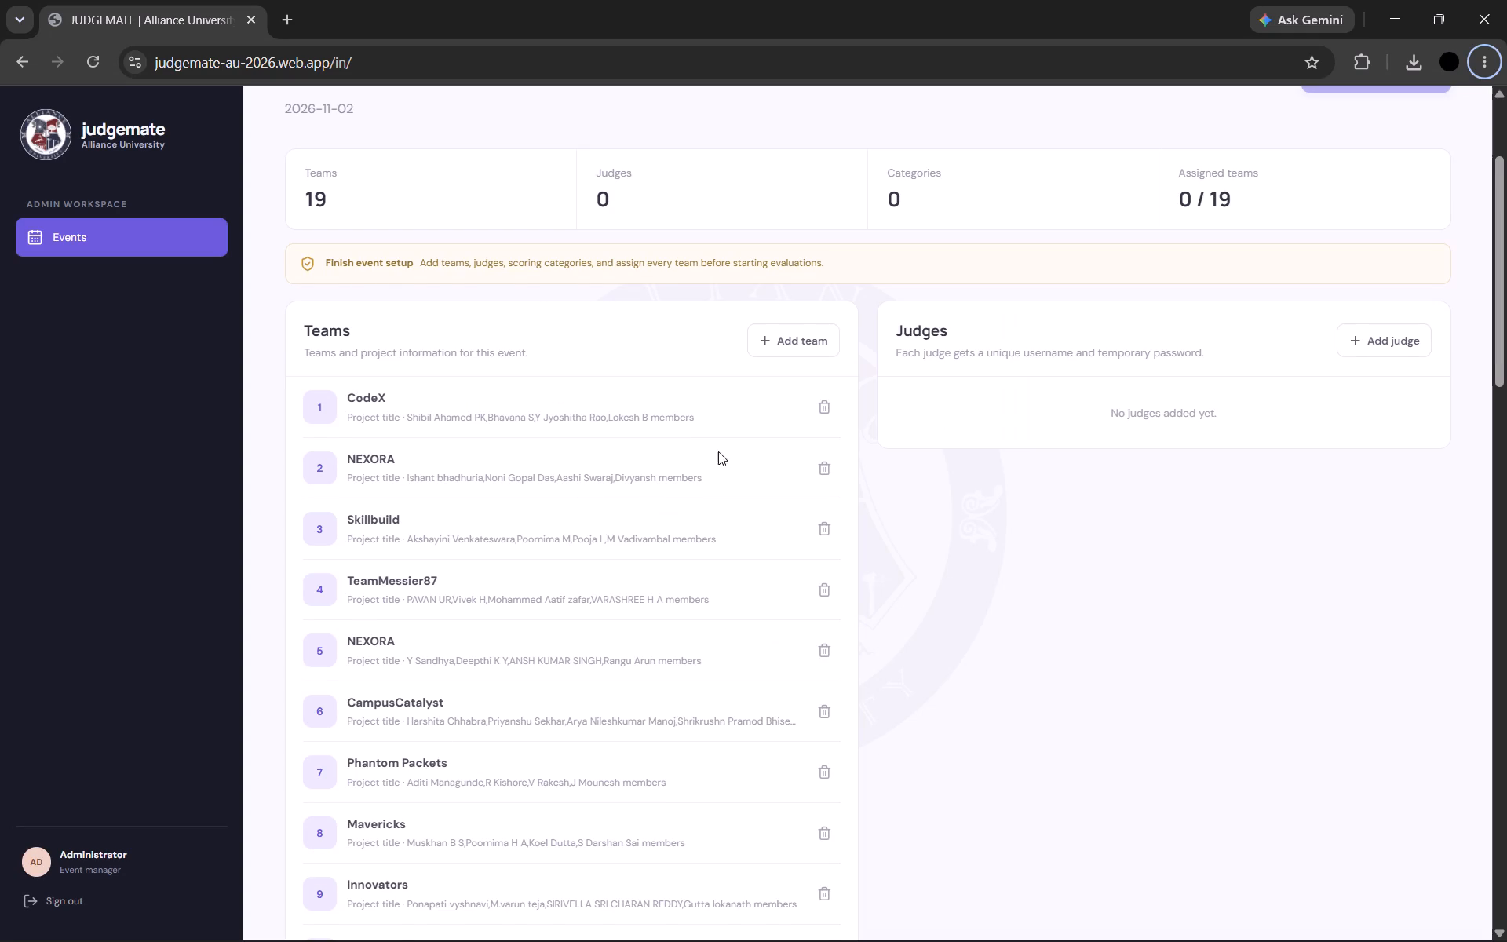
# Start a new team entry in Judgemate and copy TEAM NAMEEEE from the attendance sheet as its team name.
pyautogui.scroll(-10, 662, 563)
pyautogui.scroll(7, 549, 578)
pyautogui.hotkey('alt', 'Tab')
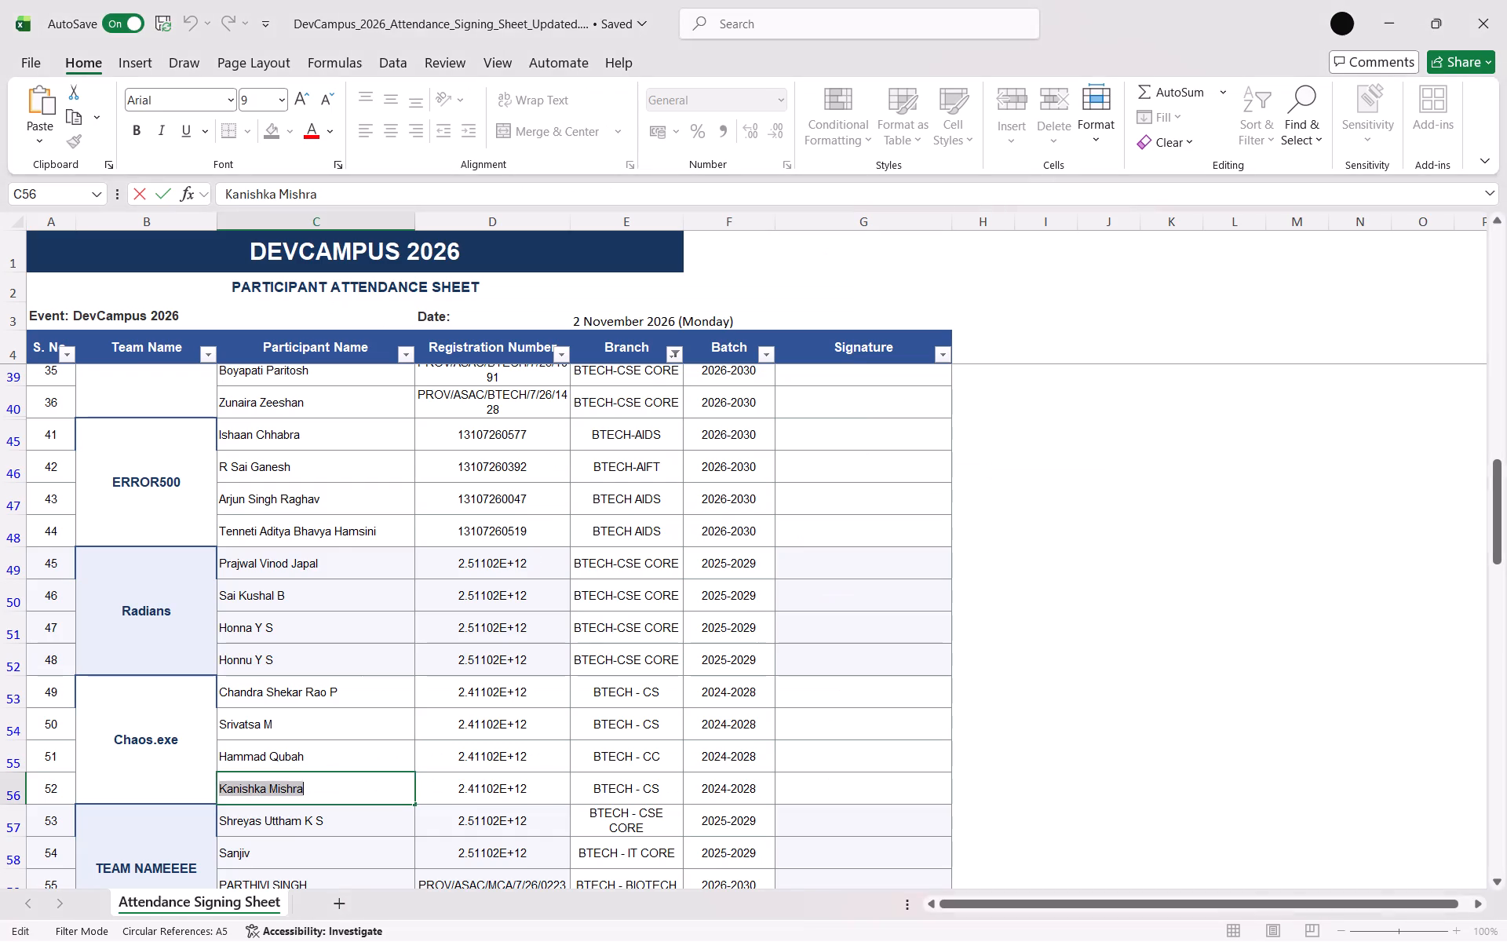
pyautogui.hotkey('alt', 'Tab')
pyautogui.scroll(-1, 585, 572)
pyautogui.scroll(10, 595, 553)
pyautogui.click(764, 524)
pyautogui.hotkey('alt', 'Tab')
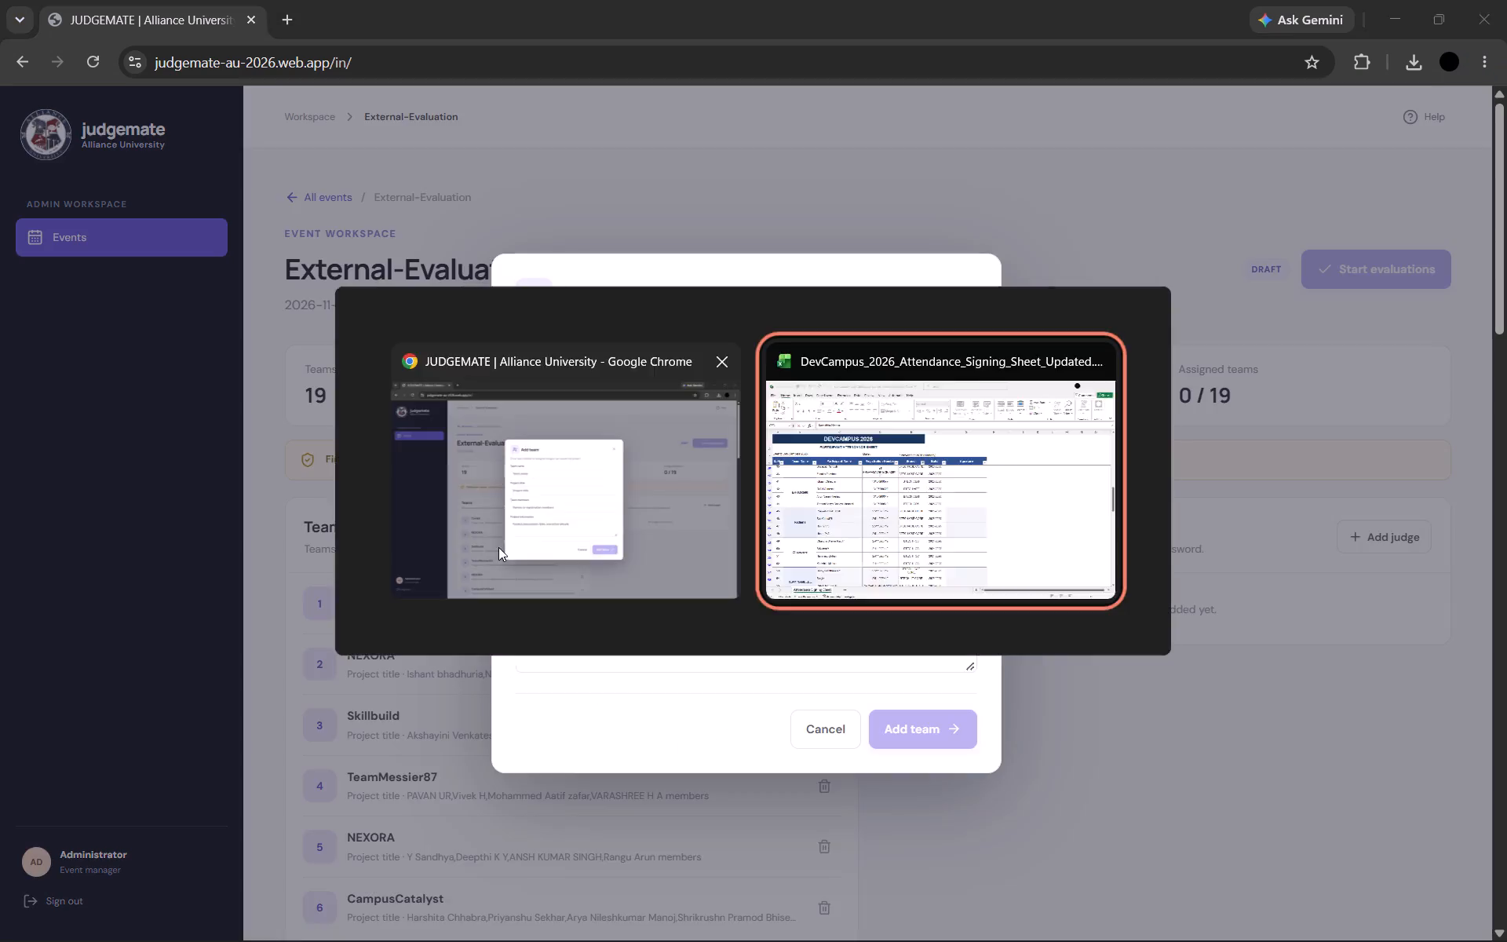
pyautogui.scroll(-4, 112, 599)
pyautogui.doubleClick(131, 620)
pyautogui.doubleClick(147, 636)
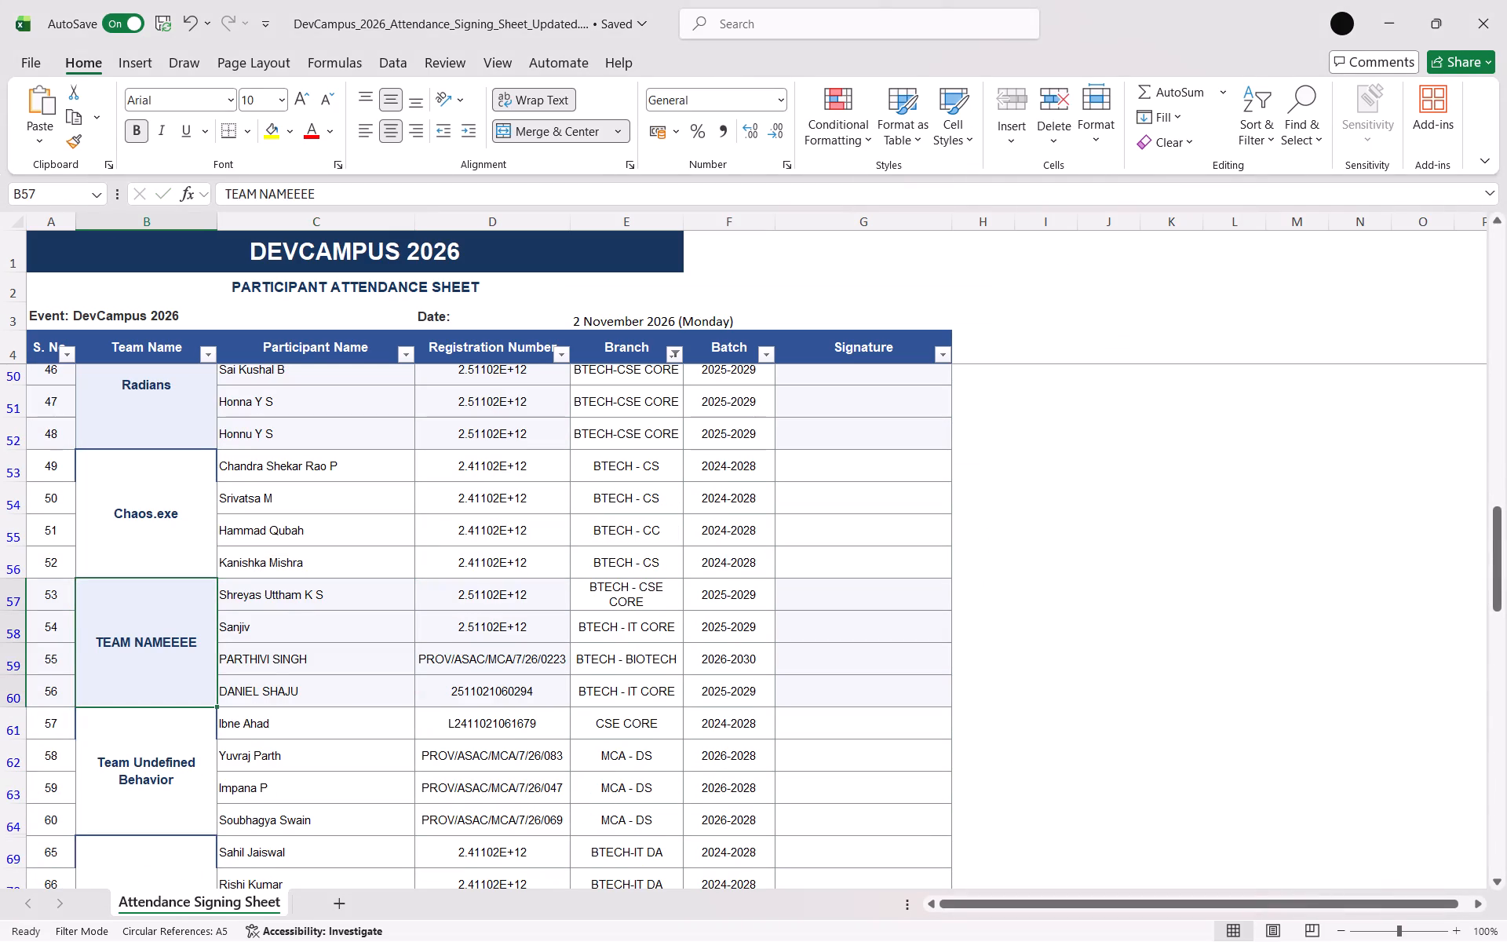
pyautogui.hotkey('ctrl', 'a')
pyautogui.hotkey('ctrl', 'c')
pyautogui.hotkey('alt', 'Tab')
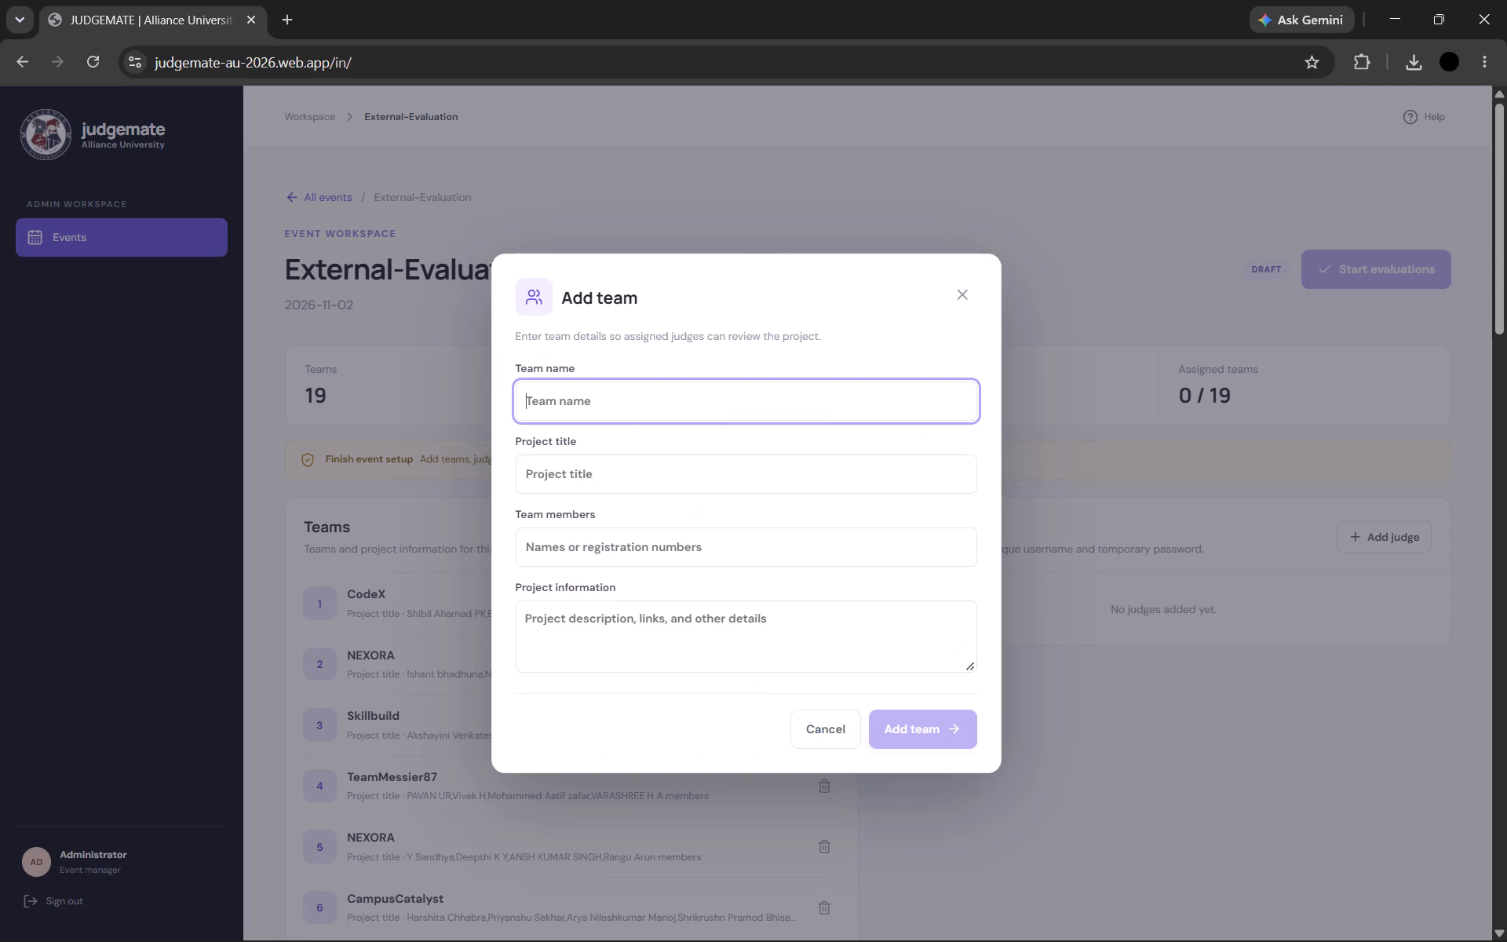
pyautogui.hotkey('ctrl', 'v')
# Copy the first TEAM NAMEEEE participant's name from the attendance sheet into Judgemate's team members, followed by a comma.
pyautogui.click(600, 540)
pyautogui.hotkey('alt', 'Tab')
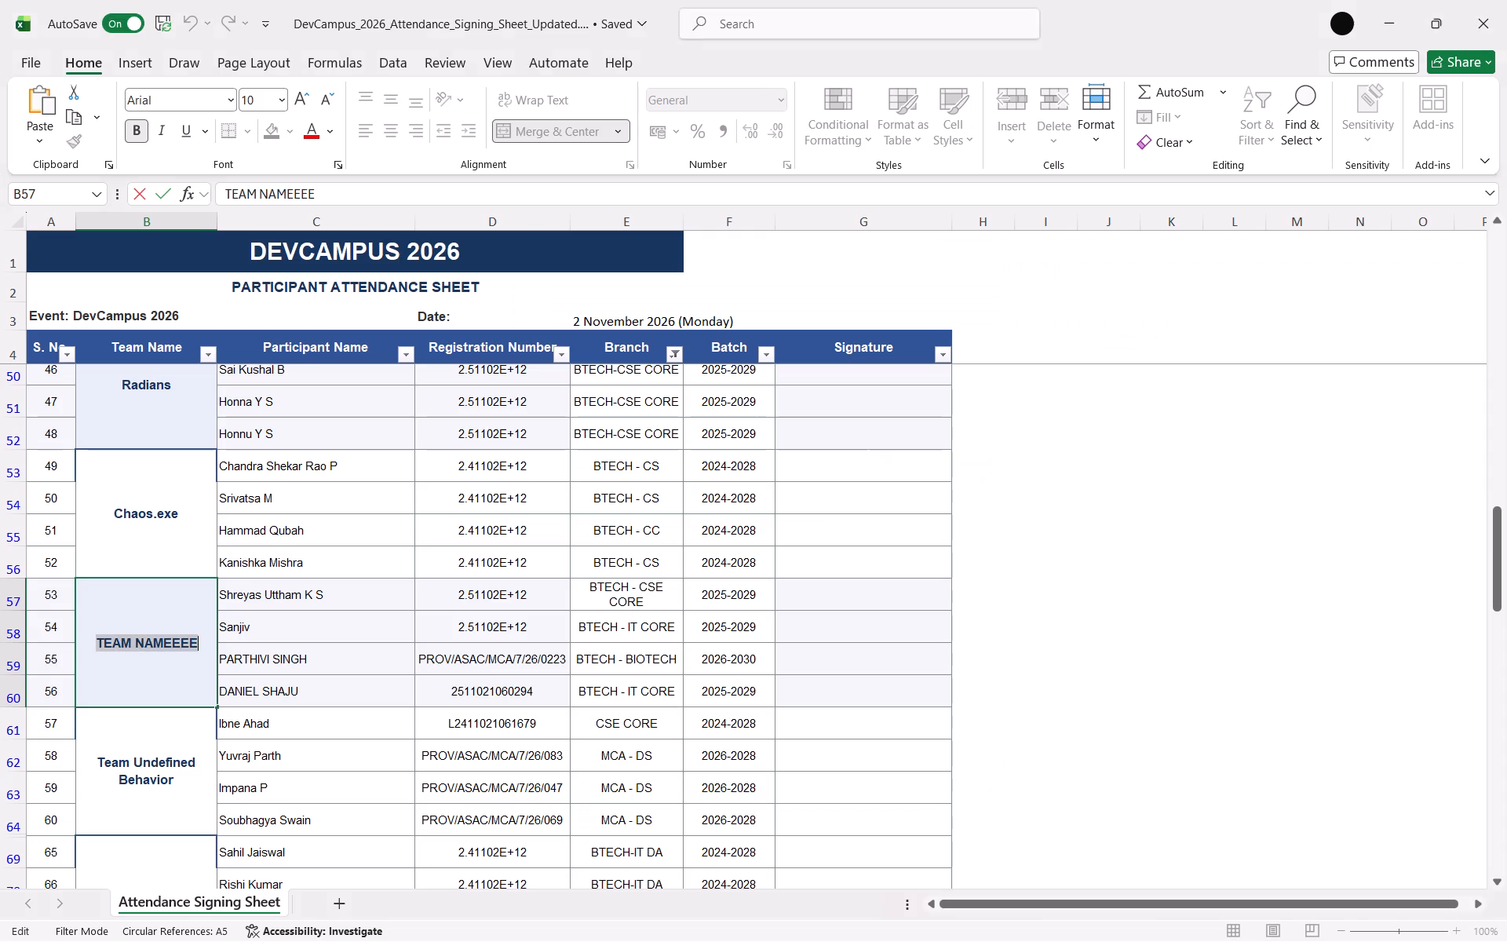
pyautogui.doubleClick(353, 593)
pyautogui.hotkey('ctrl', 'a')
pyautogui.hotkey('ctrl', 'c')
pyautogui.hotkey('alt', 'Tab')
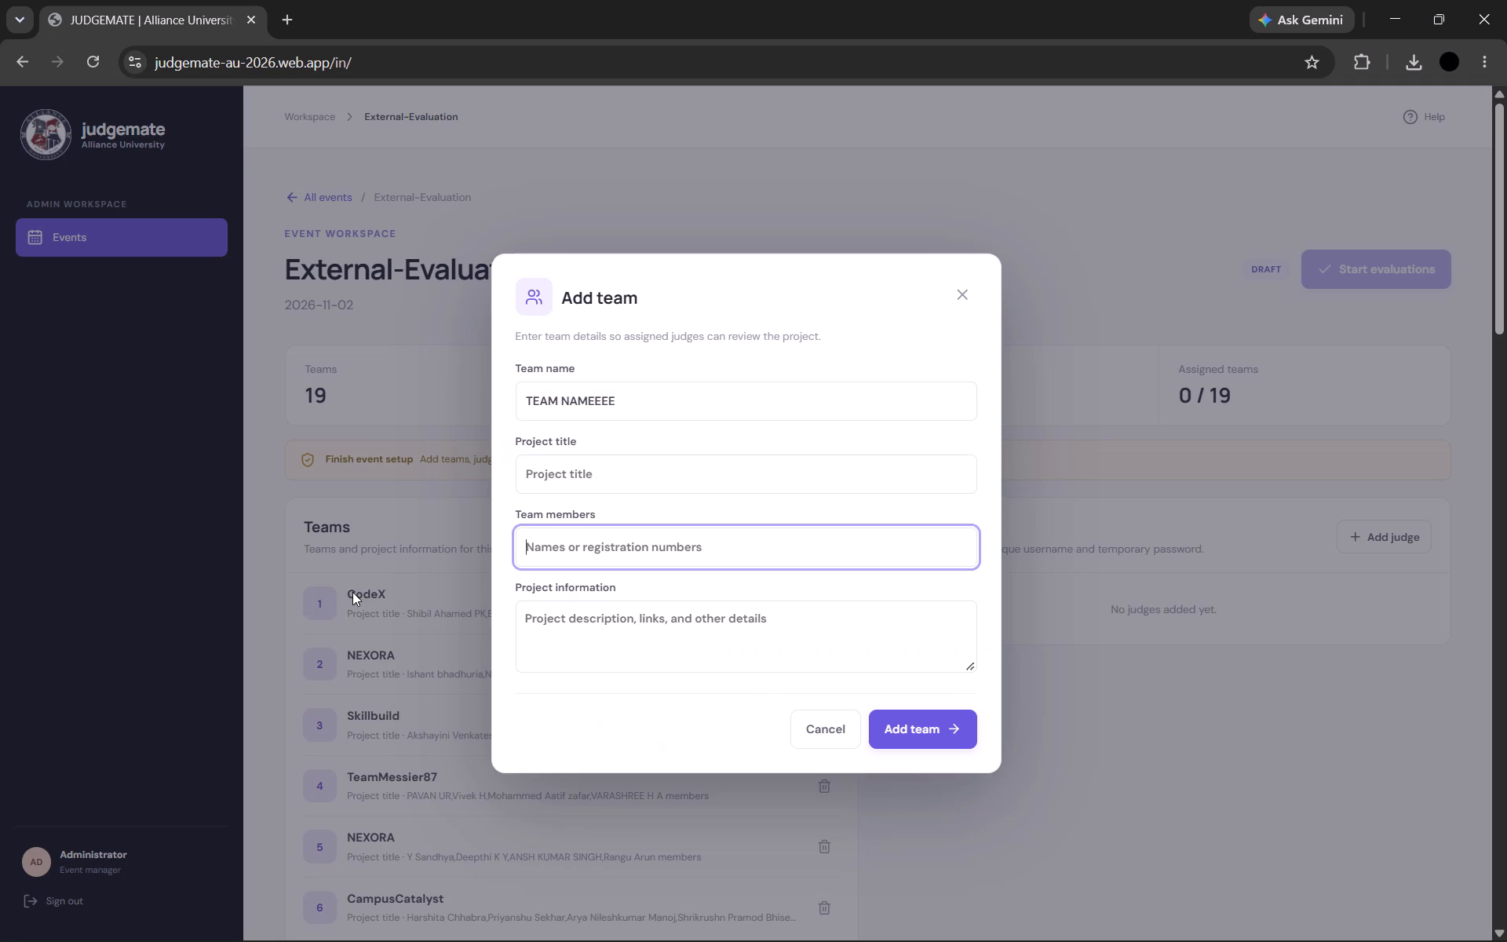
pyautogui.hotkey('ctrl', 'v')
pyautogui.press(',')
# Append the second TEAM NAMEEEE participant's name from the attendance sheet to Judgemate's team members, followed by a comma.
pyautogui.hotkey('alt', 'Tab')
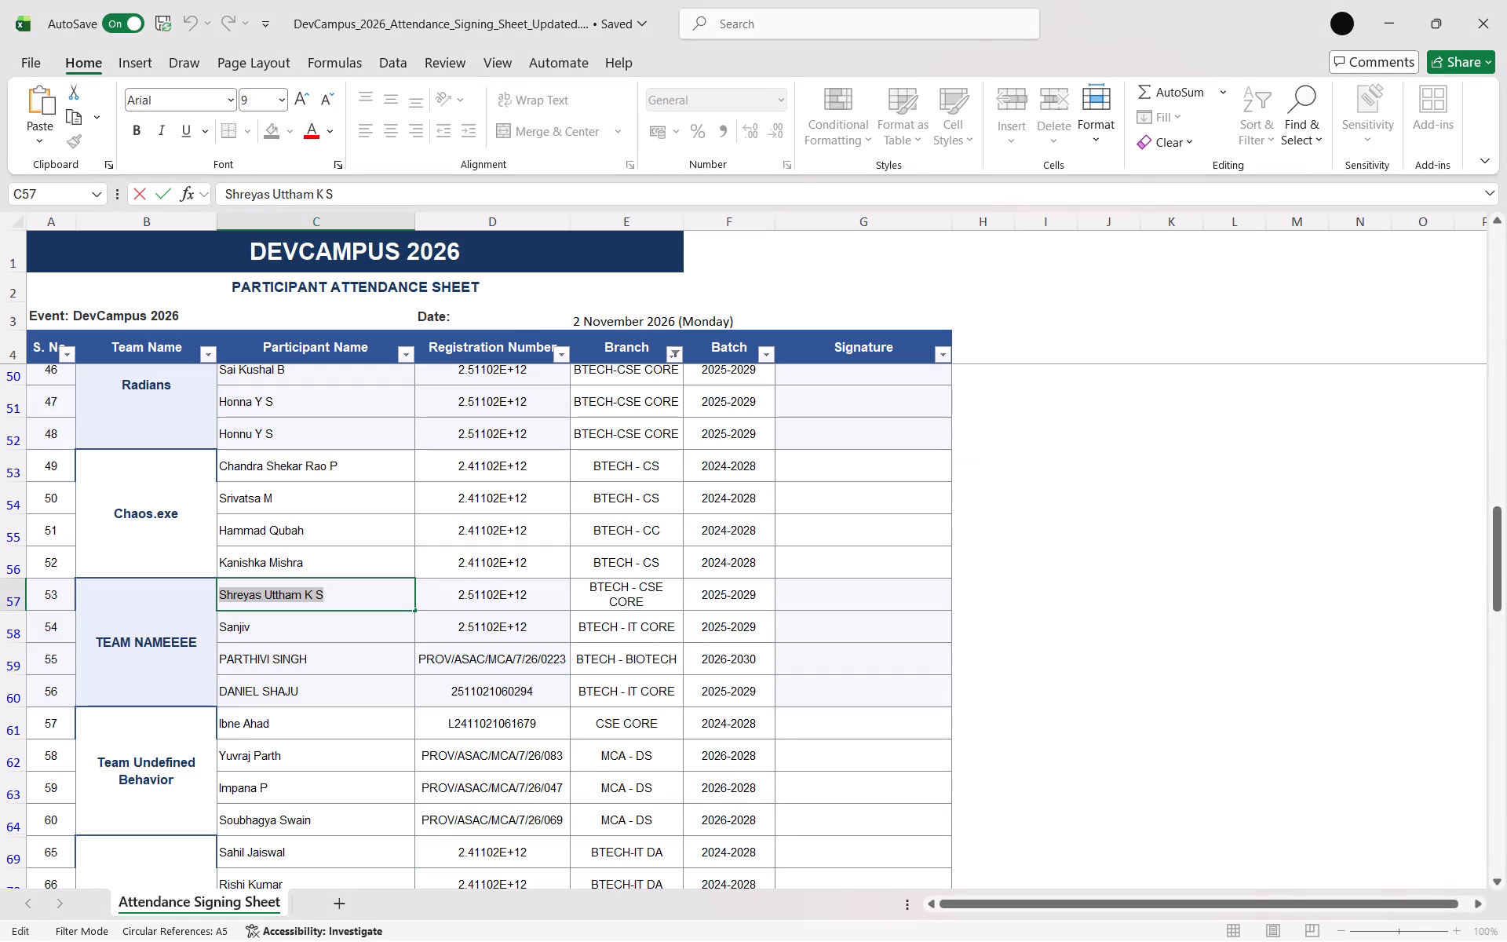
pyautogui.doubleClick(250, 636)
pyautogui.hotkey('ctrl', 'a')
pyautogui.hotkey('ctrl', 'c')
pyautogui.hotkey('alt', 'Tab')
pyautogui.hotkey('ctrl', 'v')
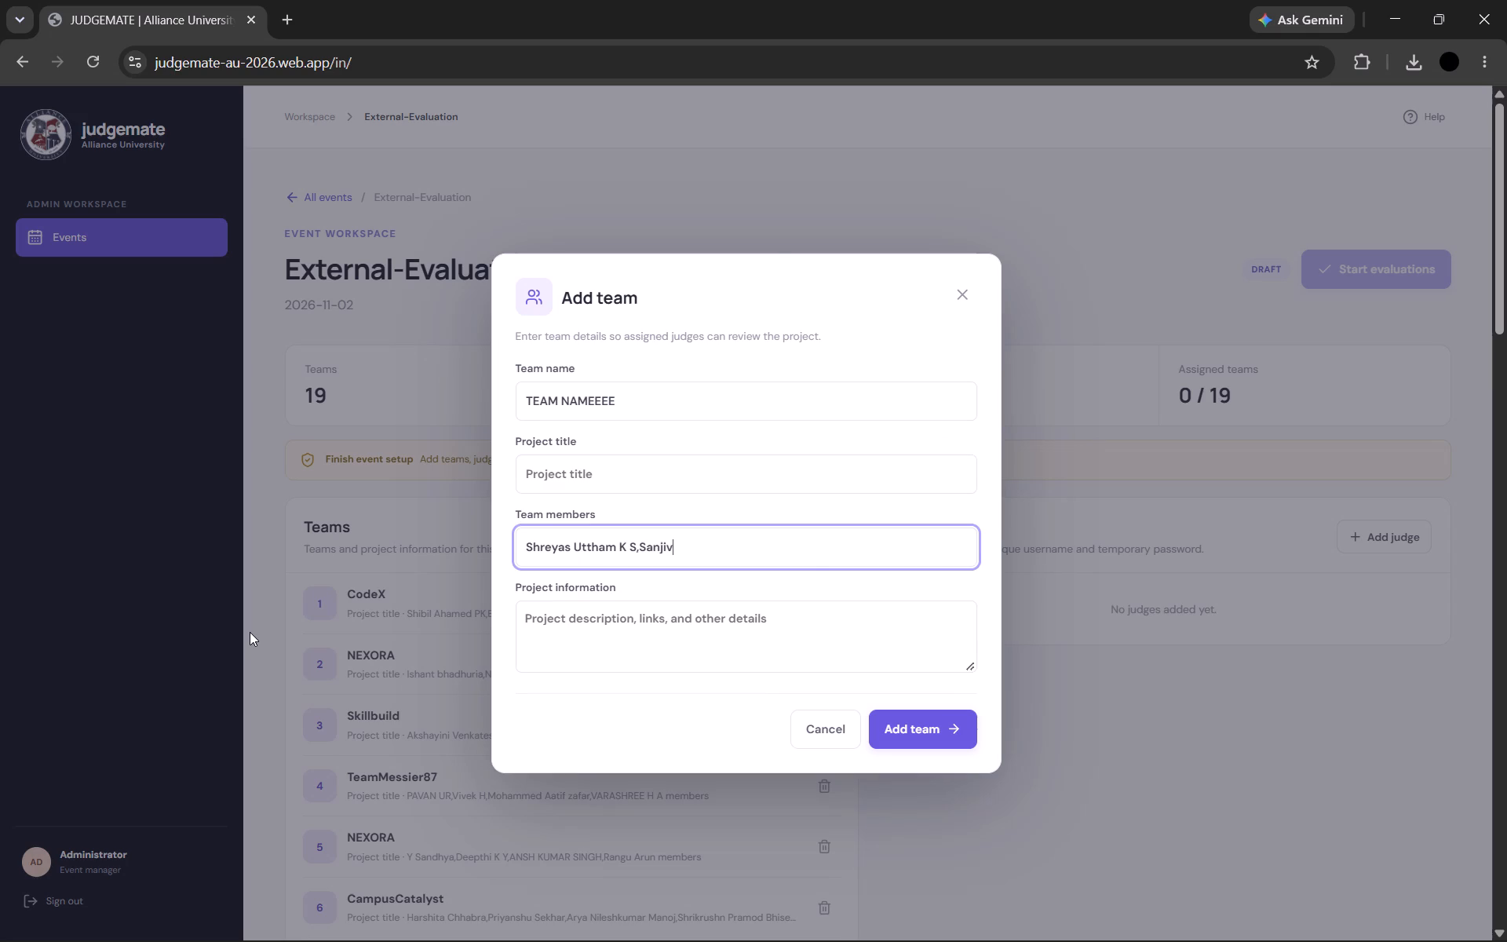
pyautogui.press(',')
# Append the third TEAM NAMEEEE participant's name from the attendance sheet to Judgemate's team members, followed by a comma.
pyautogui.hotkey('alt', 'Tab')
pyautogui.doubleClick(266, 666)
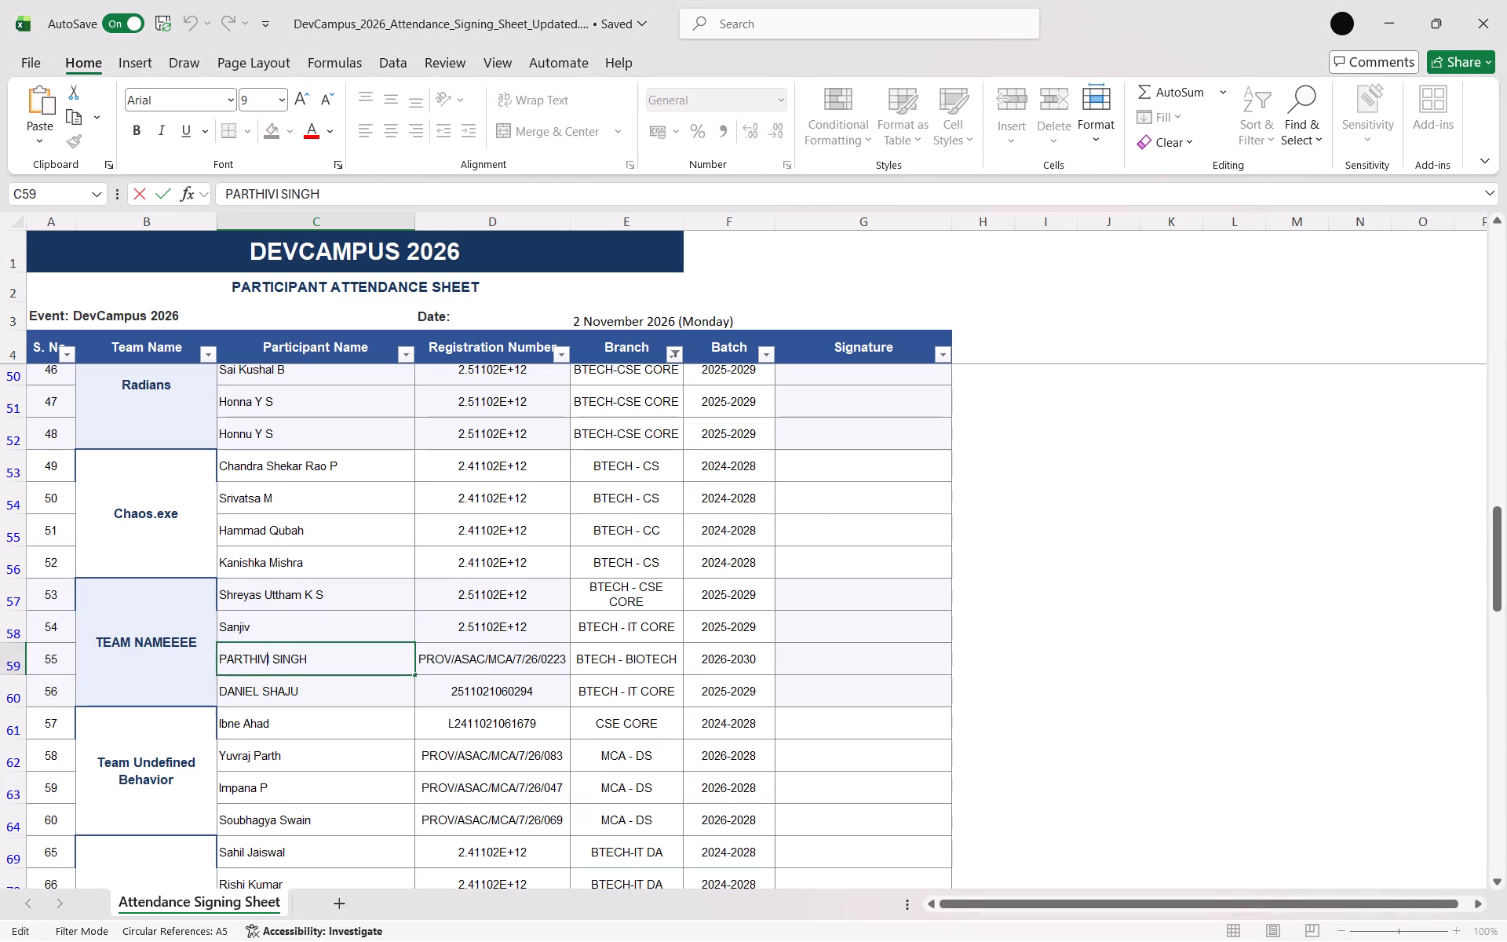
pyautogui.hotkey('ctrl', 'a')
pyautogui.hotkey('ctrl', 'c')
pyautogui.hotkey('alt', 'Tab')
pyautogui.hotkey('ctrl', 'v')
pyautogui.press(',')
# Append the fourth TEAM NAMEEEE participant's name from the attendance sheet to Judgemate's team members and submit the team.
pyautogui.hotkey('alt', 'Tab')
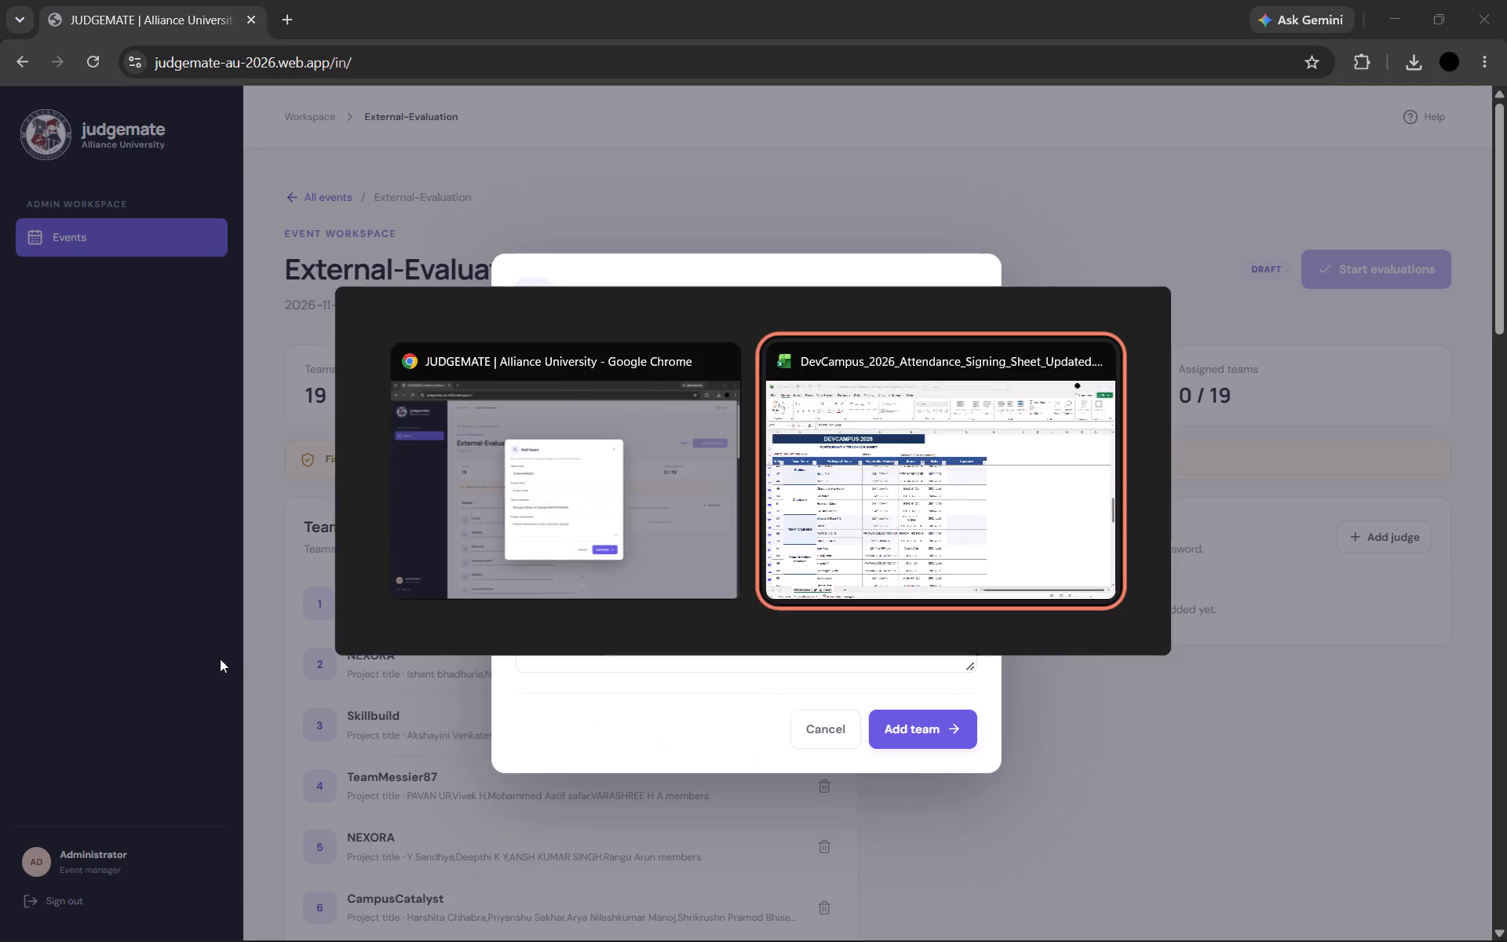
pyautogui.doubleClick(285, 682)
pyautogui.hotkey('ctrl', 'a')
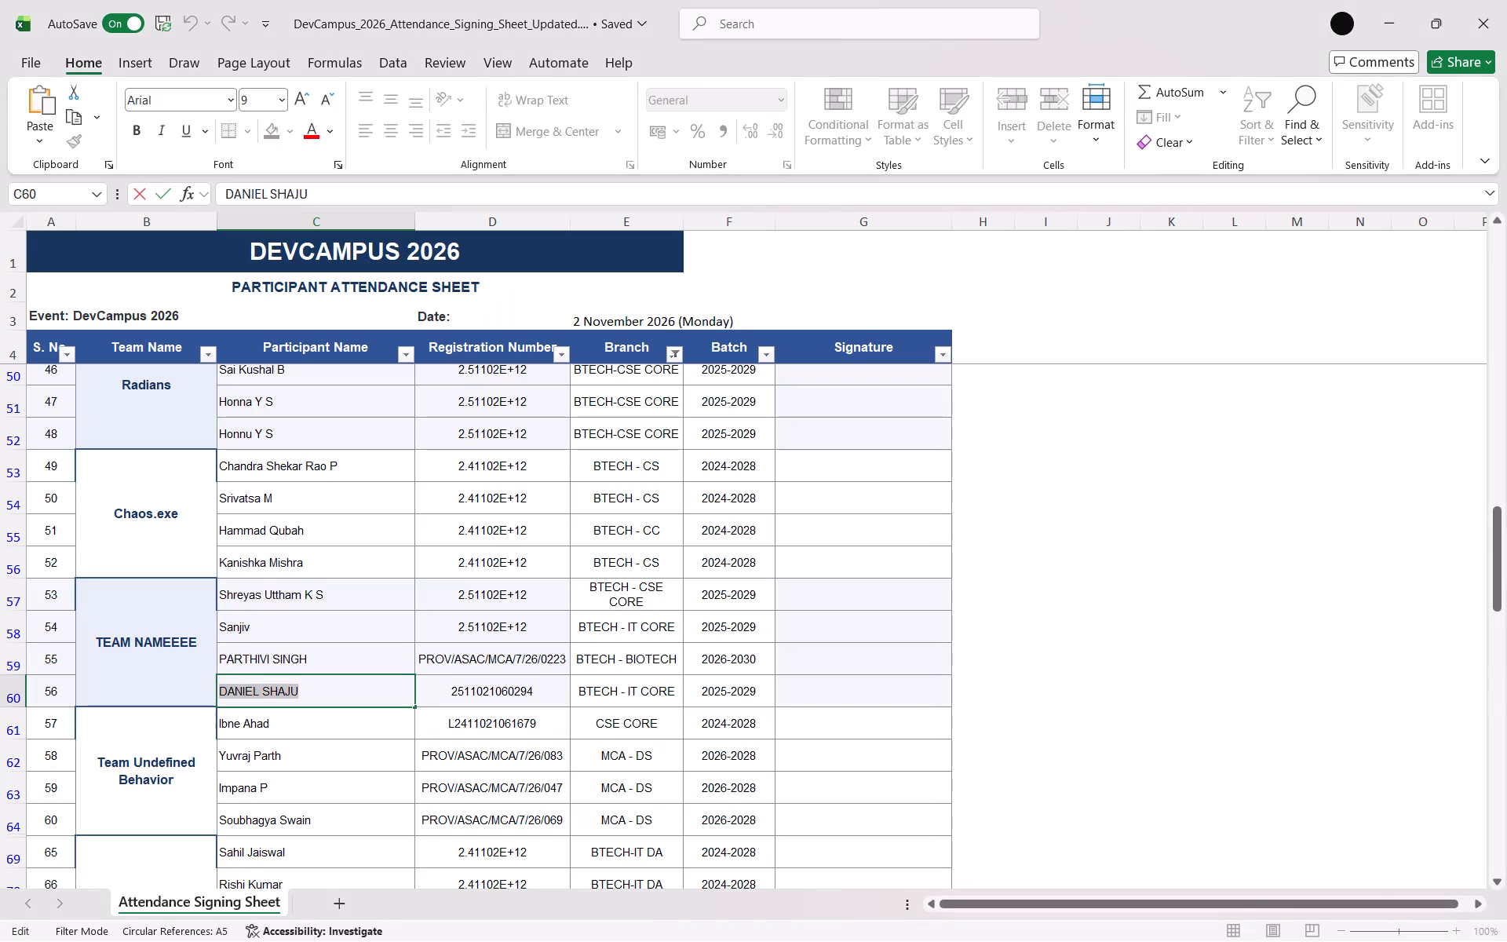
pyautogui.hotkey('ctrl', 'c')
pyautogui.hotkey('alt', 'Tab')
pyautogui.hotkey('ctrl', 'v')
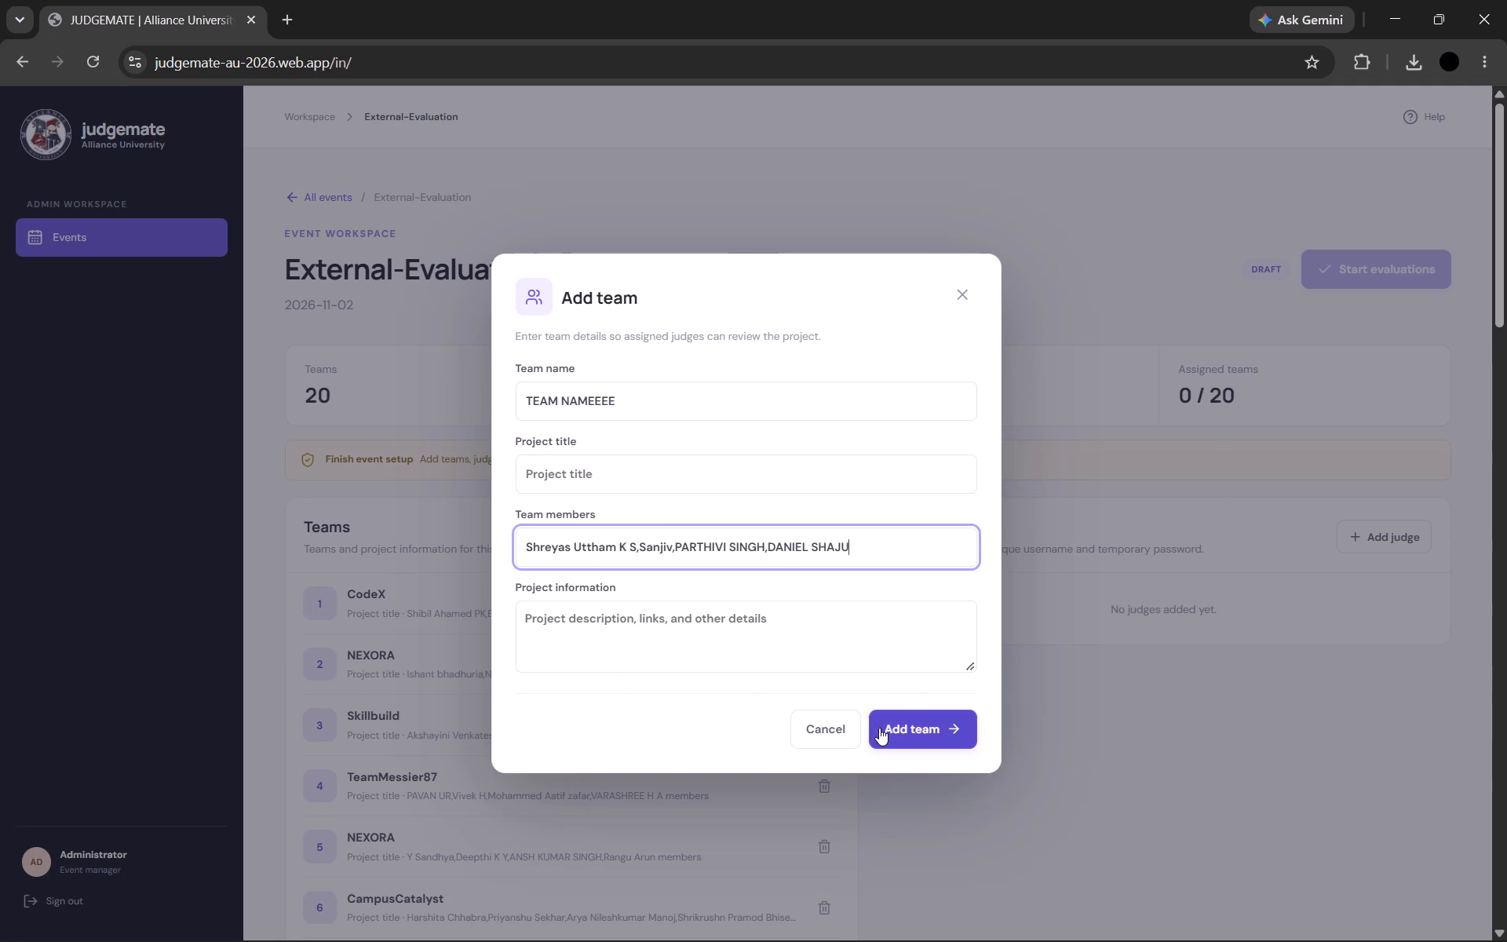
pyautogui.click(893, 725)
# Review the teams already listed in Judgemate's External-Evaluation event against the attendance sheet.
pyautogui.hotkey('alt', 'Tab')
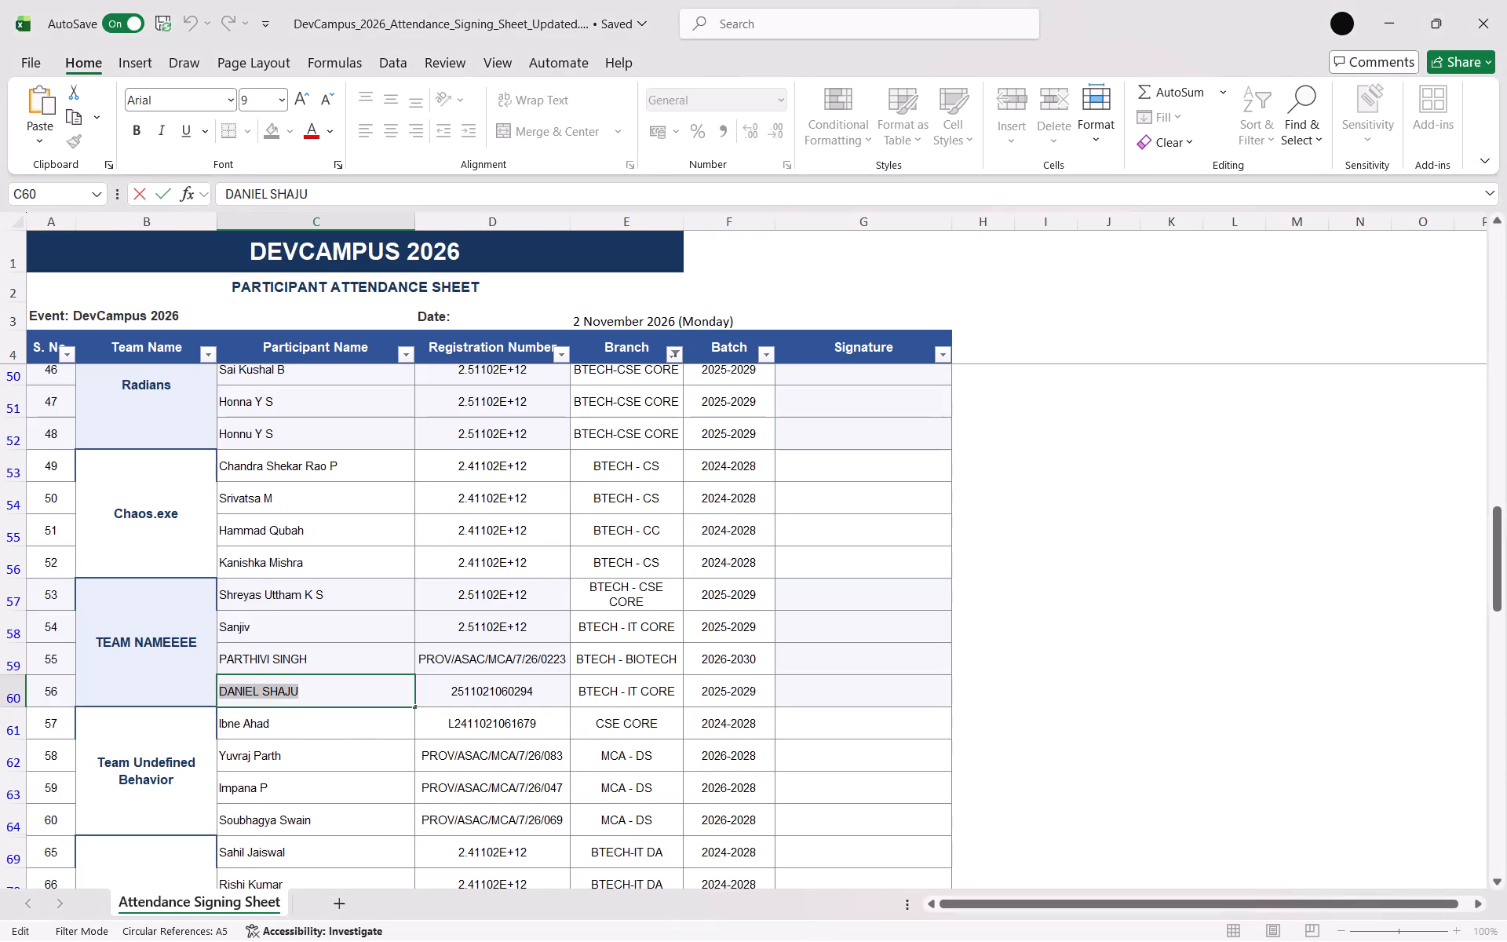
pyautogui.hotkey('alt', 'Tab')
pyautogui.scroll(-8, 533, 613)
pyautogui.scroll(1, 538, 590)
pyautogui.scroll(-16, 529, 566)
pyautogui.scroll(7, 524, 567)
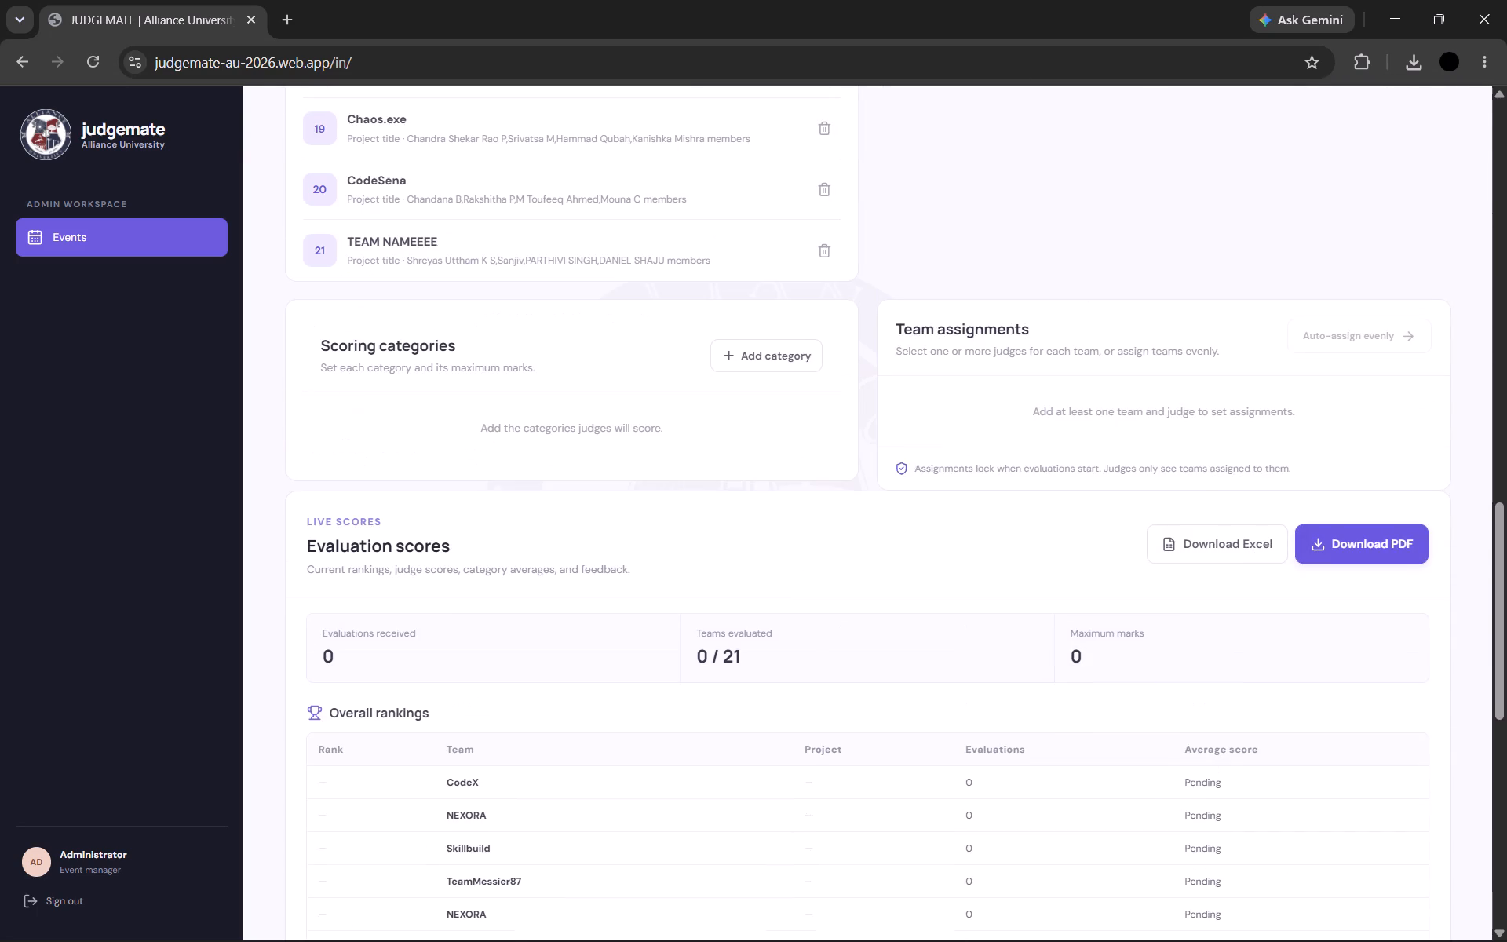
pyautogui.scroll(15, 522, 565)
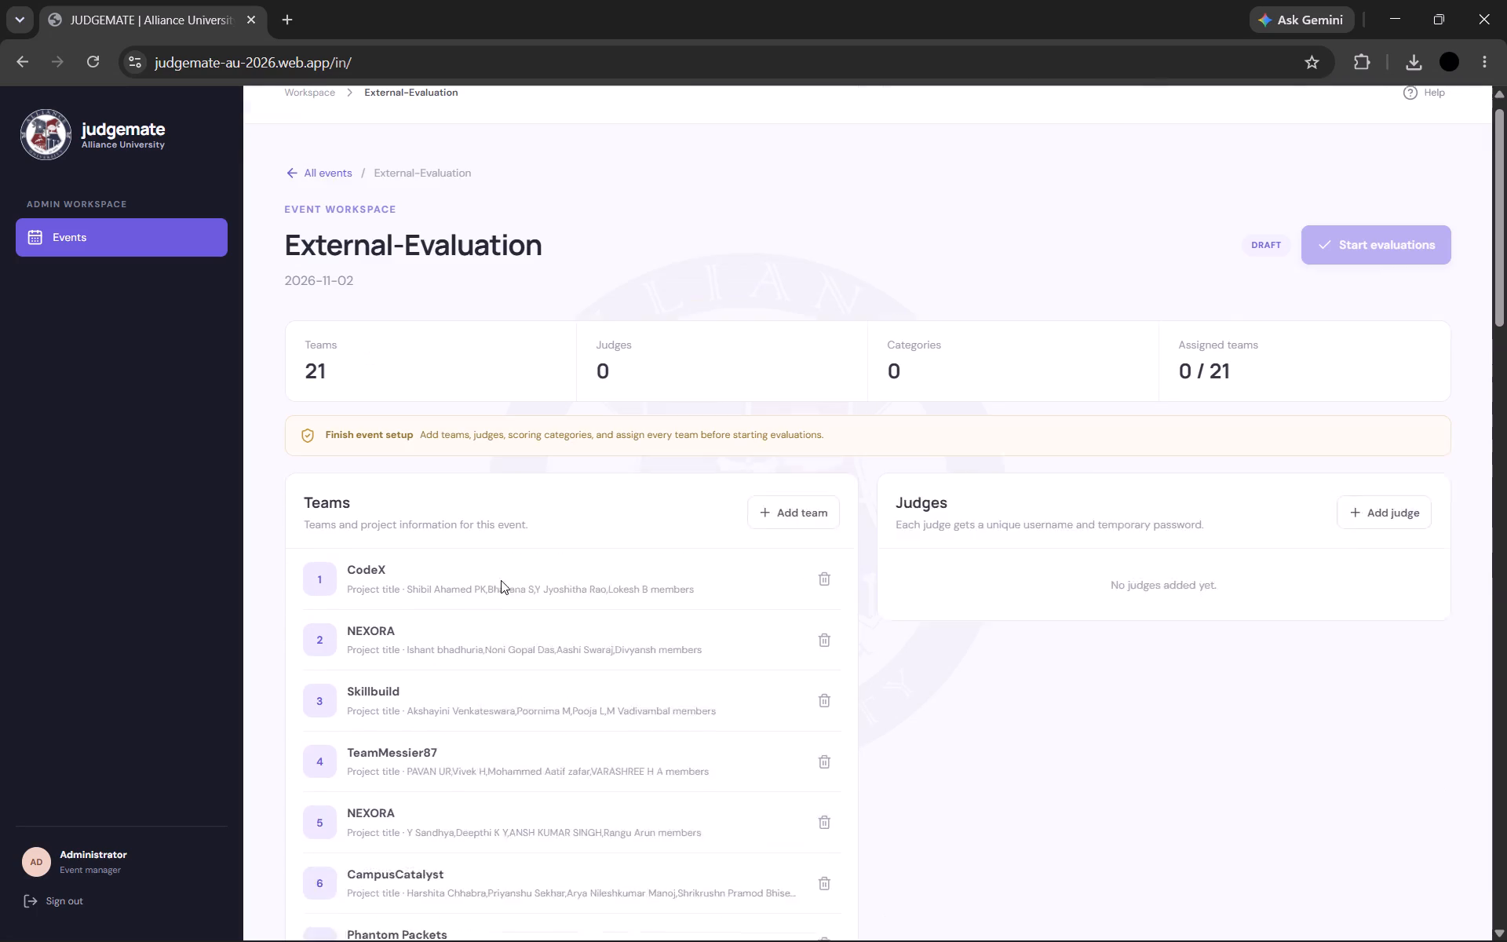
pyautogui.scroll(8, 501, 580)
# Start a new team entry in Judgemate and copy Team Undefined Behavior from the attendance sheet as its team name.
pyautogui.click(797, 526)
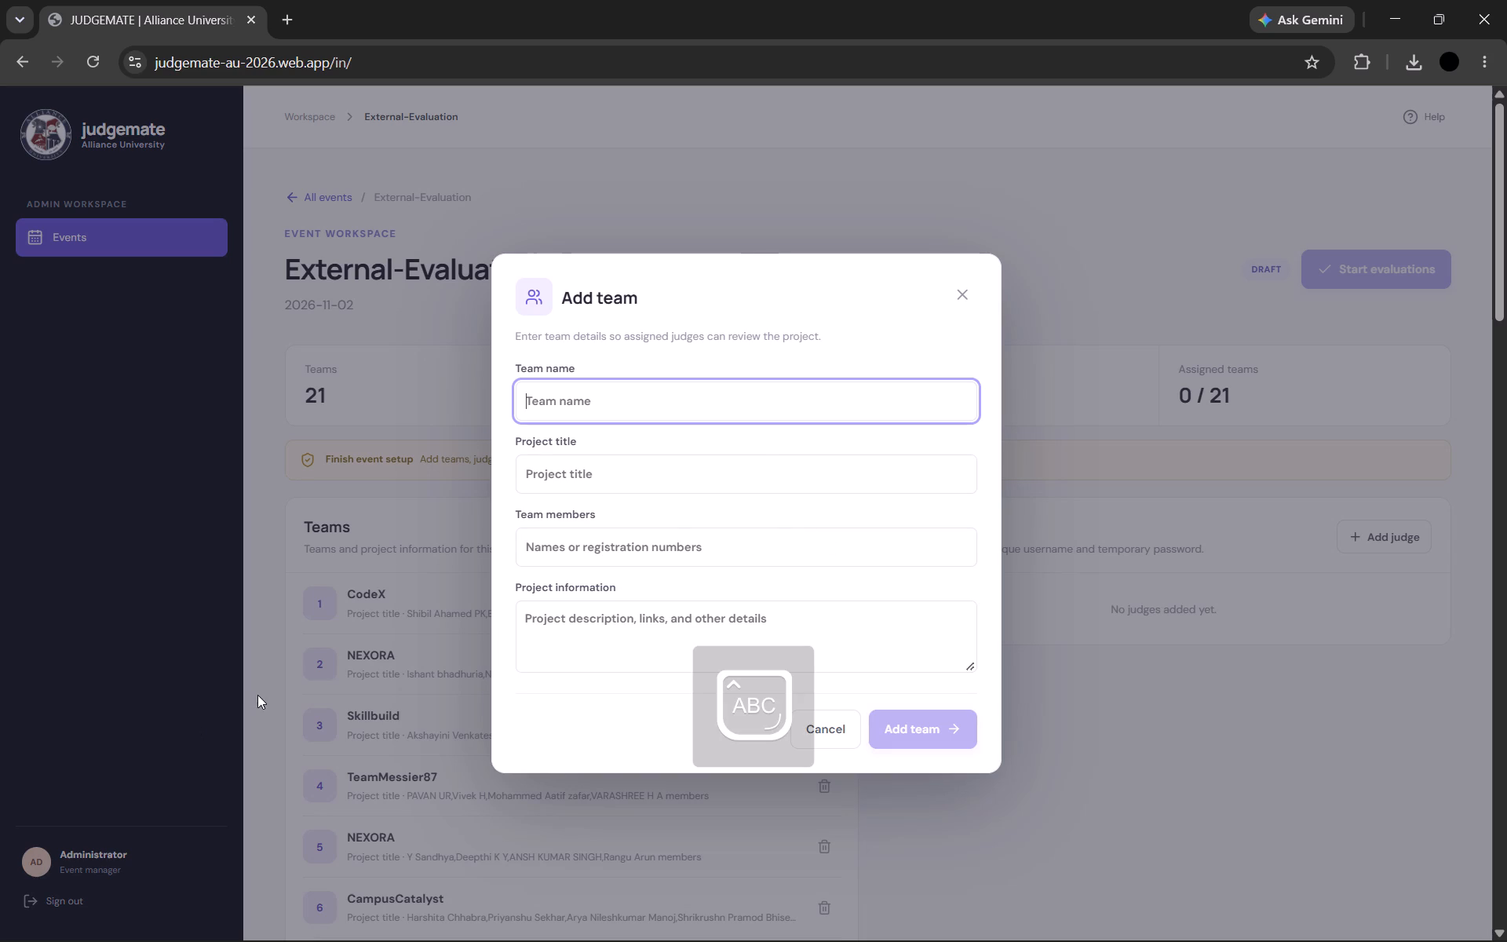
pyautogui.scroll(-3, 159, 721)
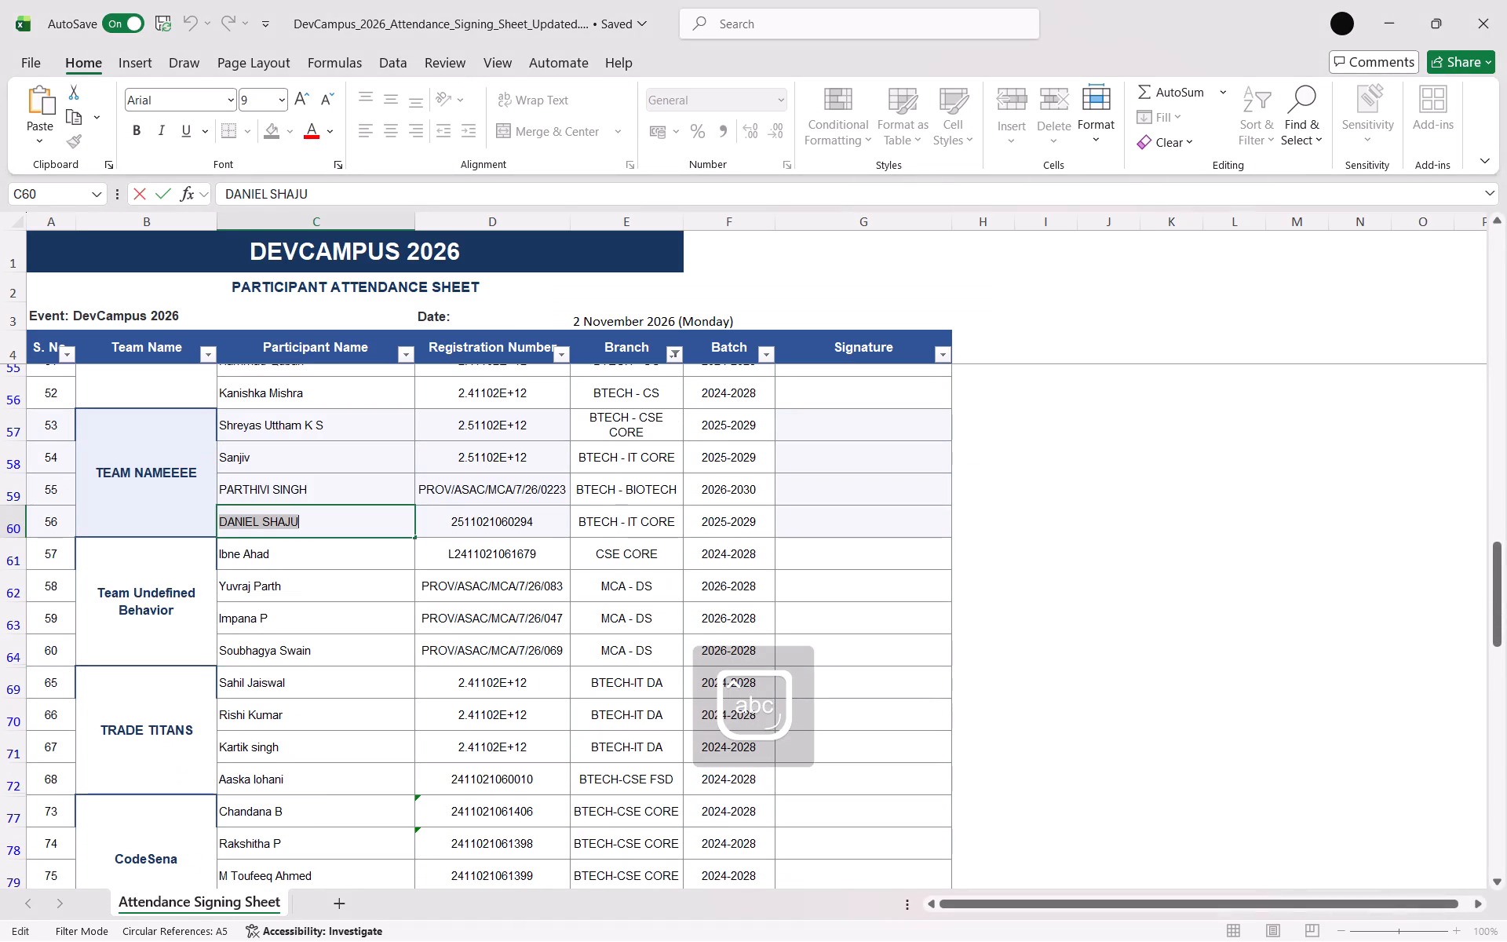
pyautogui.doubleClick(138, 597)
pyautogui.hotkey('ctrl', 'a')
pyautogui.hotkey('ctrl', 'c')
pyautogui.hotkey('alt', 'Tab')
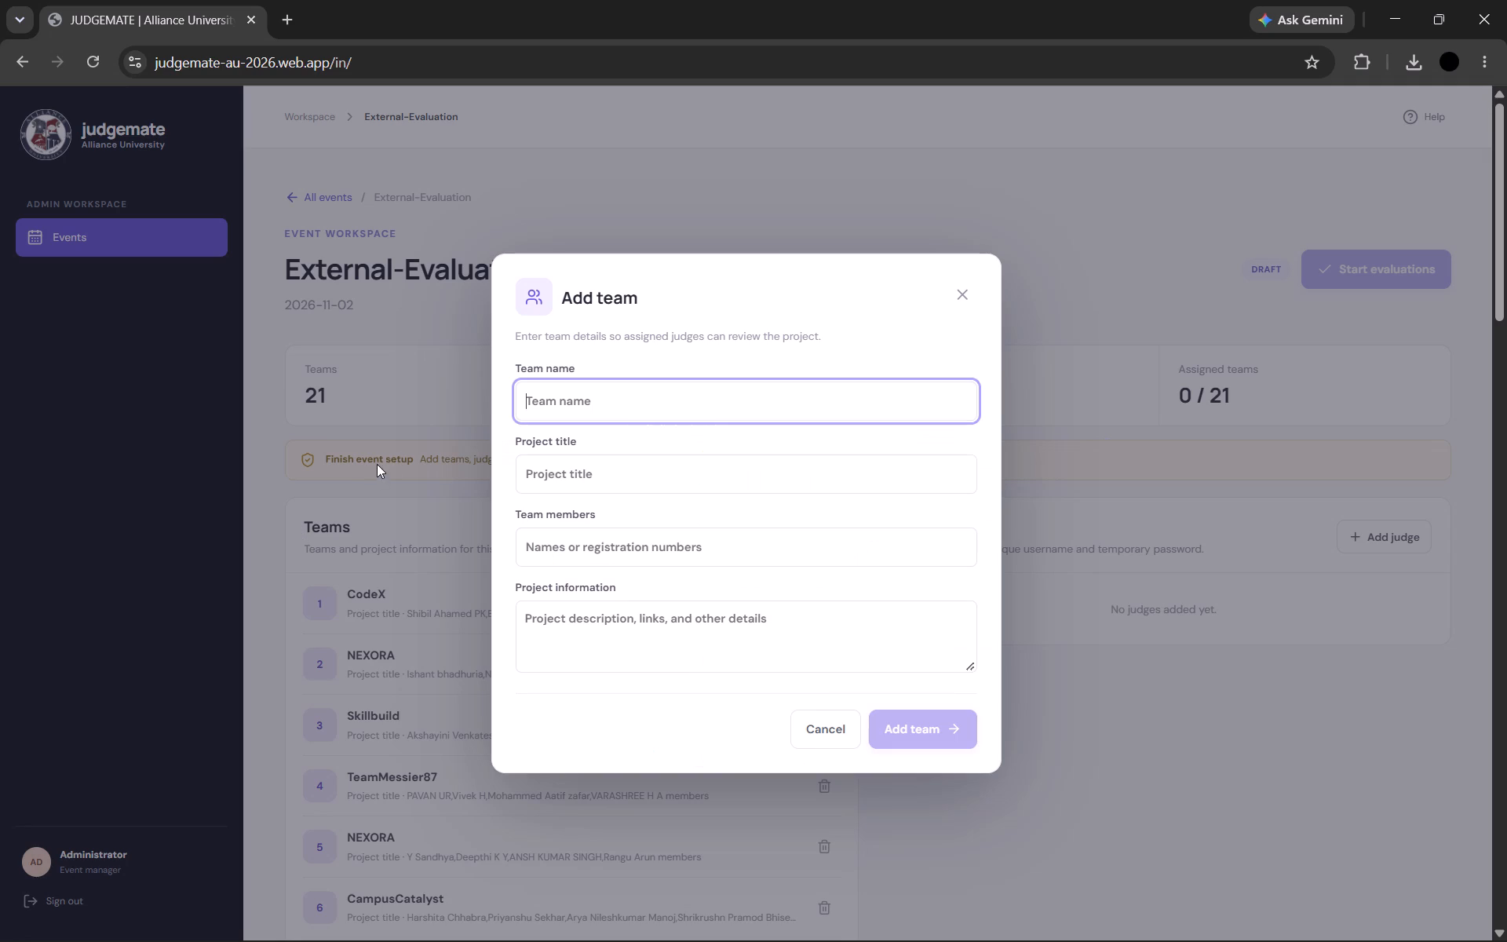
pyautogui.hotkey('ctrl', 'v')
# Copy the first Team Undefined Behavior participant's name from the attendance sheet into Judgemate's team members, followed by a comma.
pyautogui.hotkey('alt', 'Tab')
pyautogui.doubleClick(330, 554)
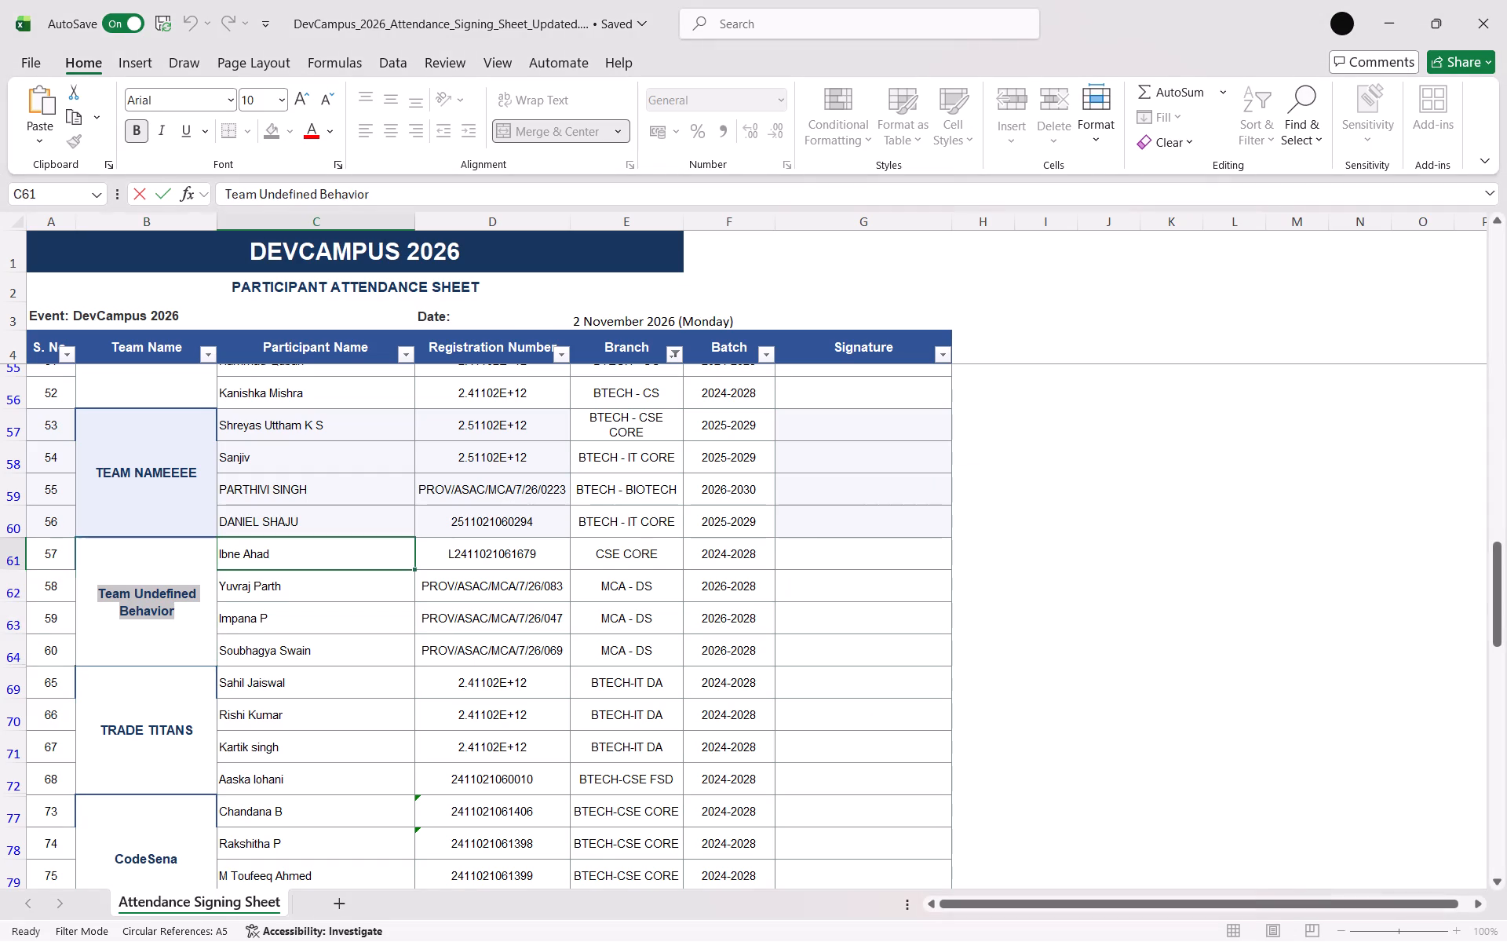
pyautogui.hotkey('ctrl', 'a')
pyautogui.hotkey('ctrl', 'c')
pyautogui.hotkey('alt', 'Tab')
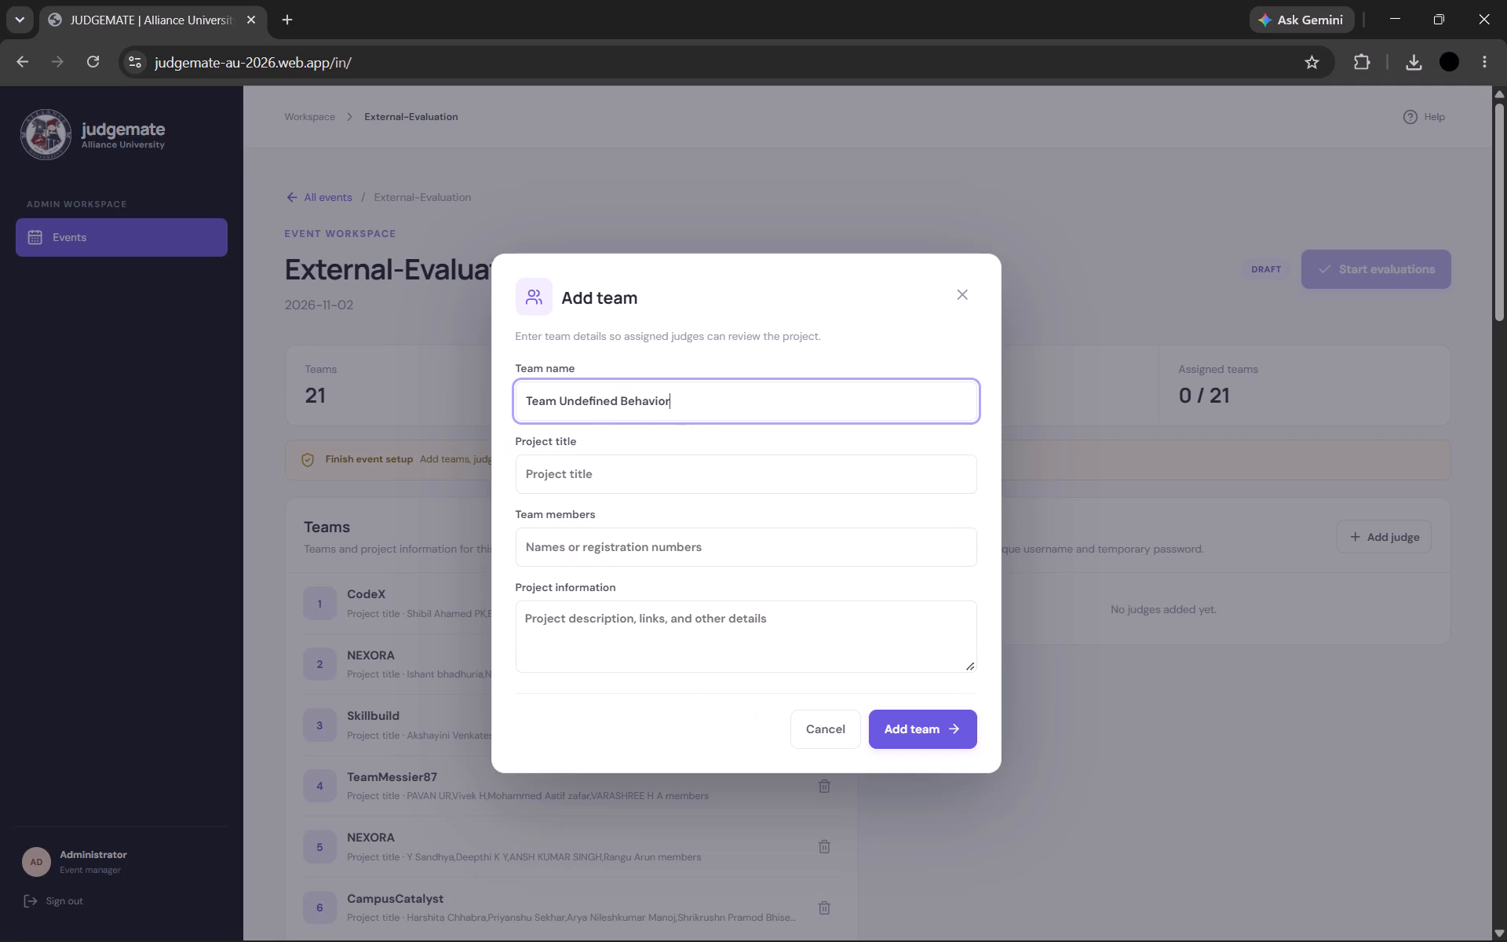
pyautogui.click(570, 551)
pyautogui.hotkey('ctrl', 'v')
pyautogui.press(',')
# Append the second Team Undefined Behavior participant's name from the attendance sheet to Judgemate's team members, followed by a comma.
pyautogui.hotkey('alt', 'Tab')
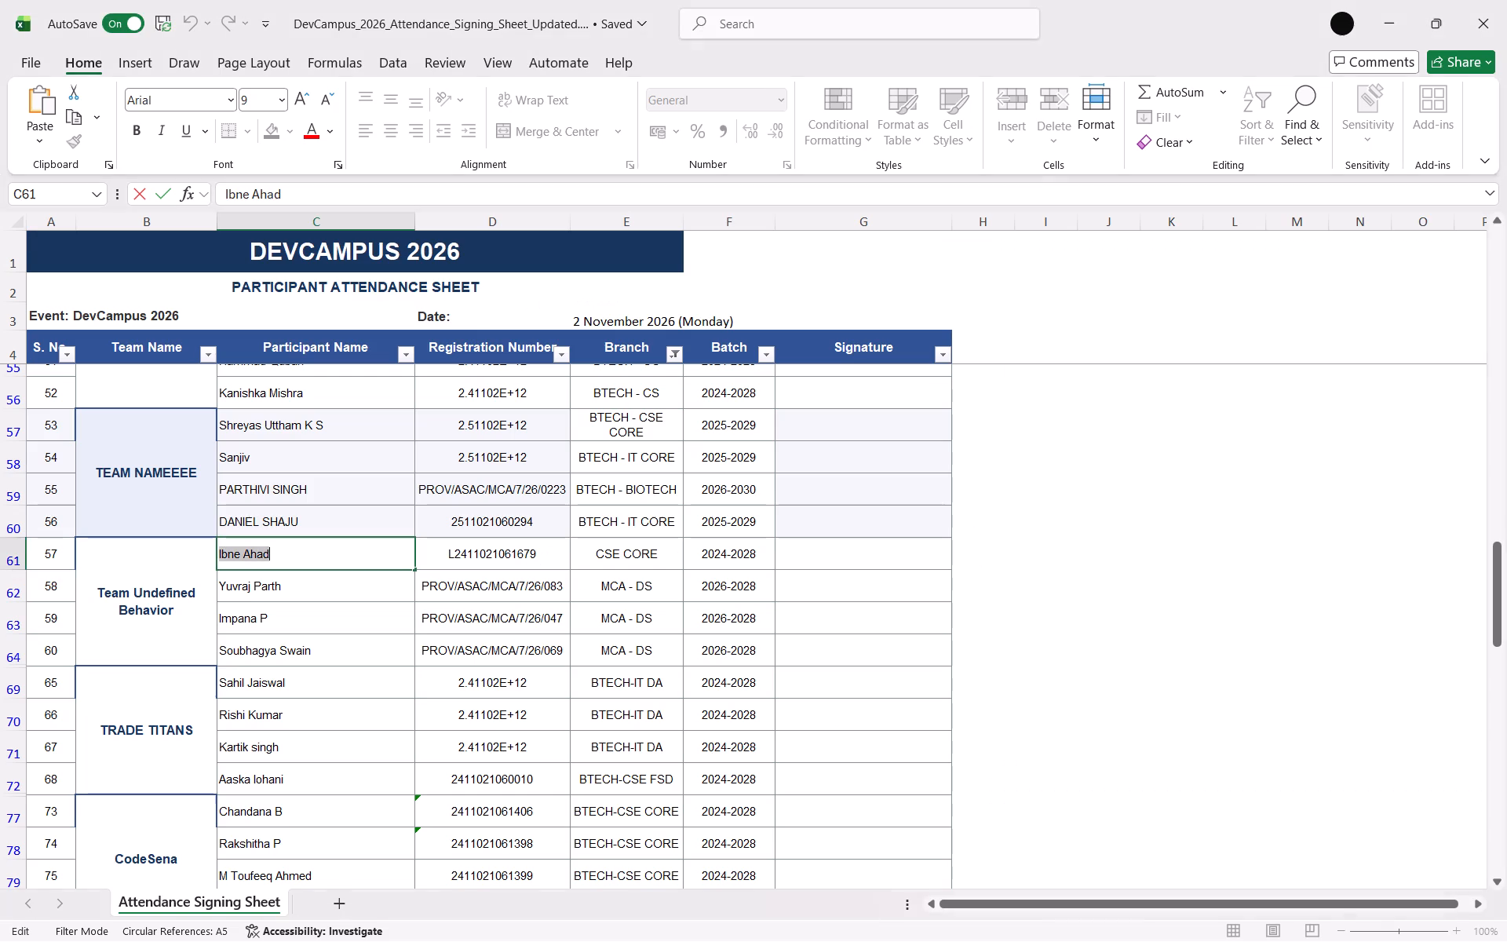
pyautogui.doubleClick(356, 586)
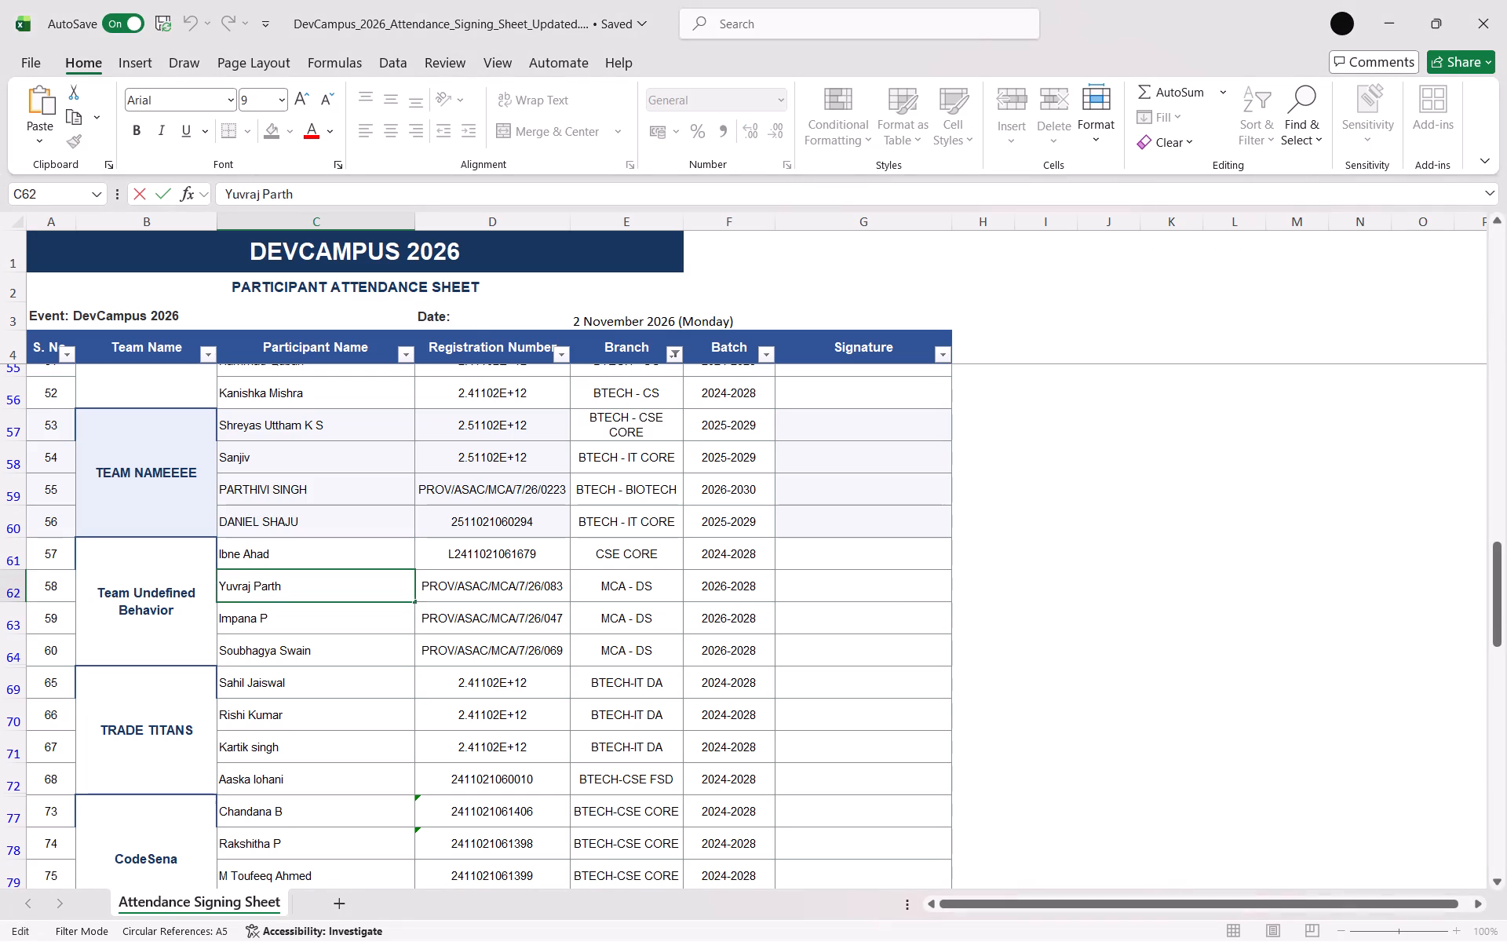
pyautogui.hotkey('ctrl', 'a')
pyautogui.hotkey('ctrl', 'v')
pyautogui.hotkey('ctrl', 'z')
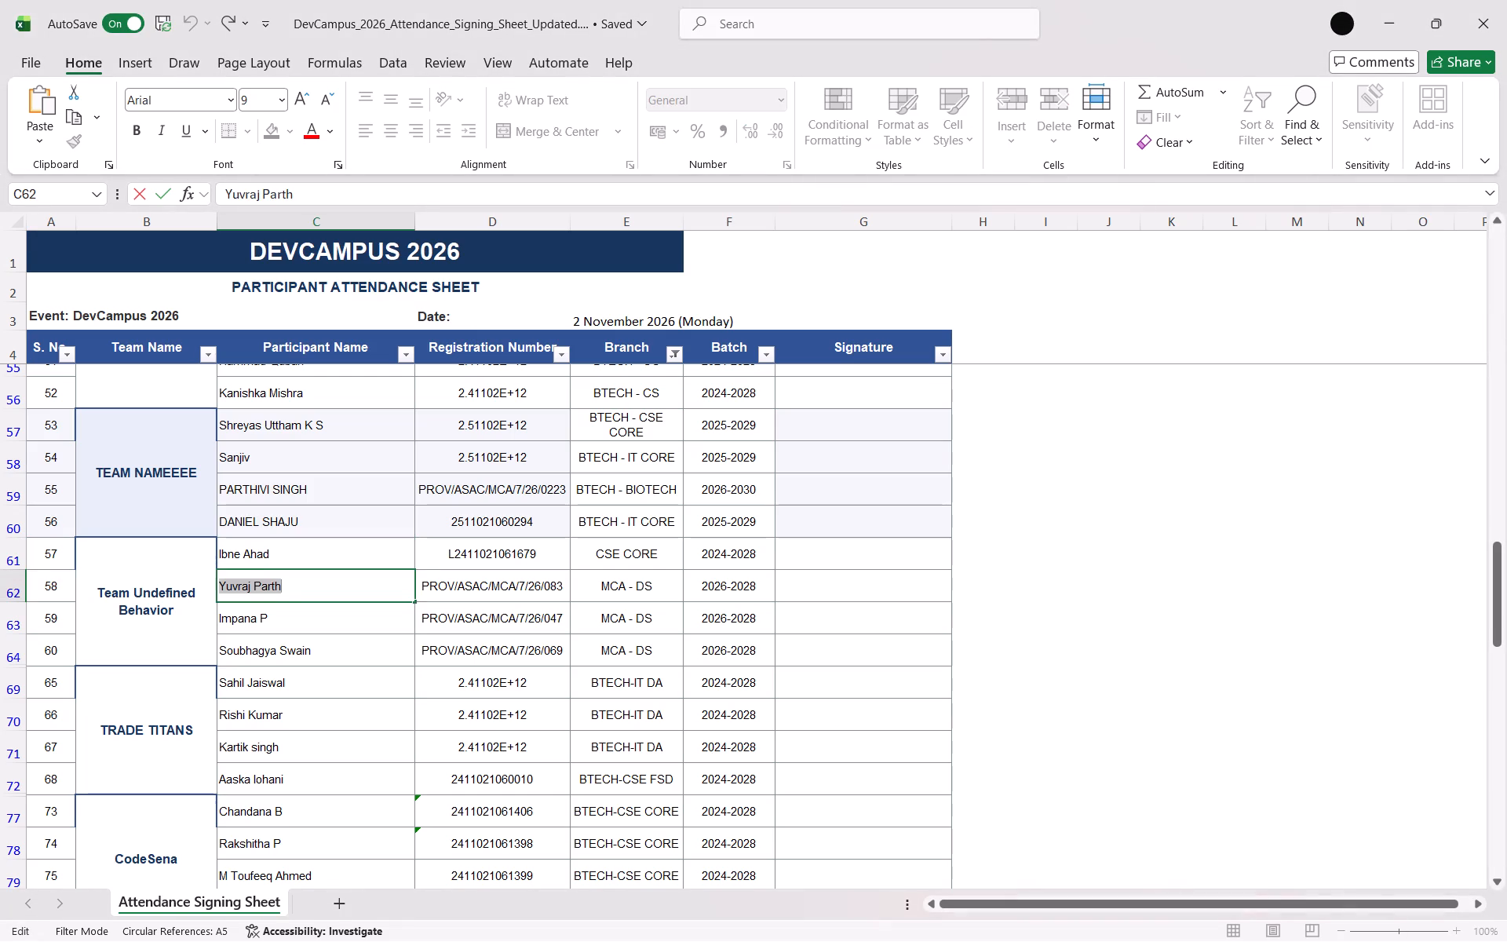
pyautogui.hotkey('ctrl', 'c')
pyautogui.hotkey('alt', 'Tab')
pyautogui.hotkey('ctrl', 'v')
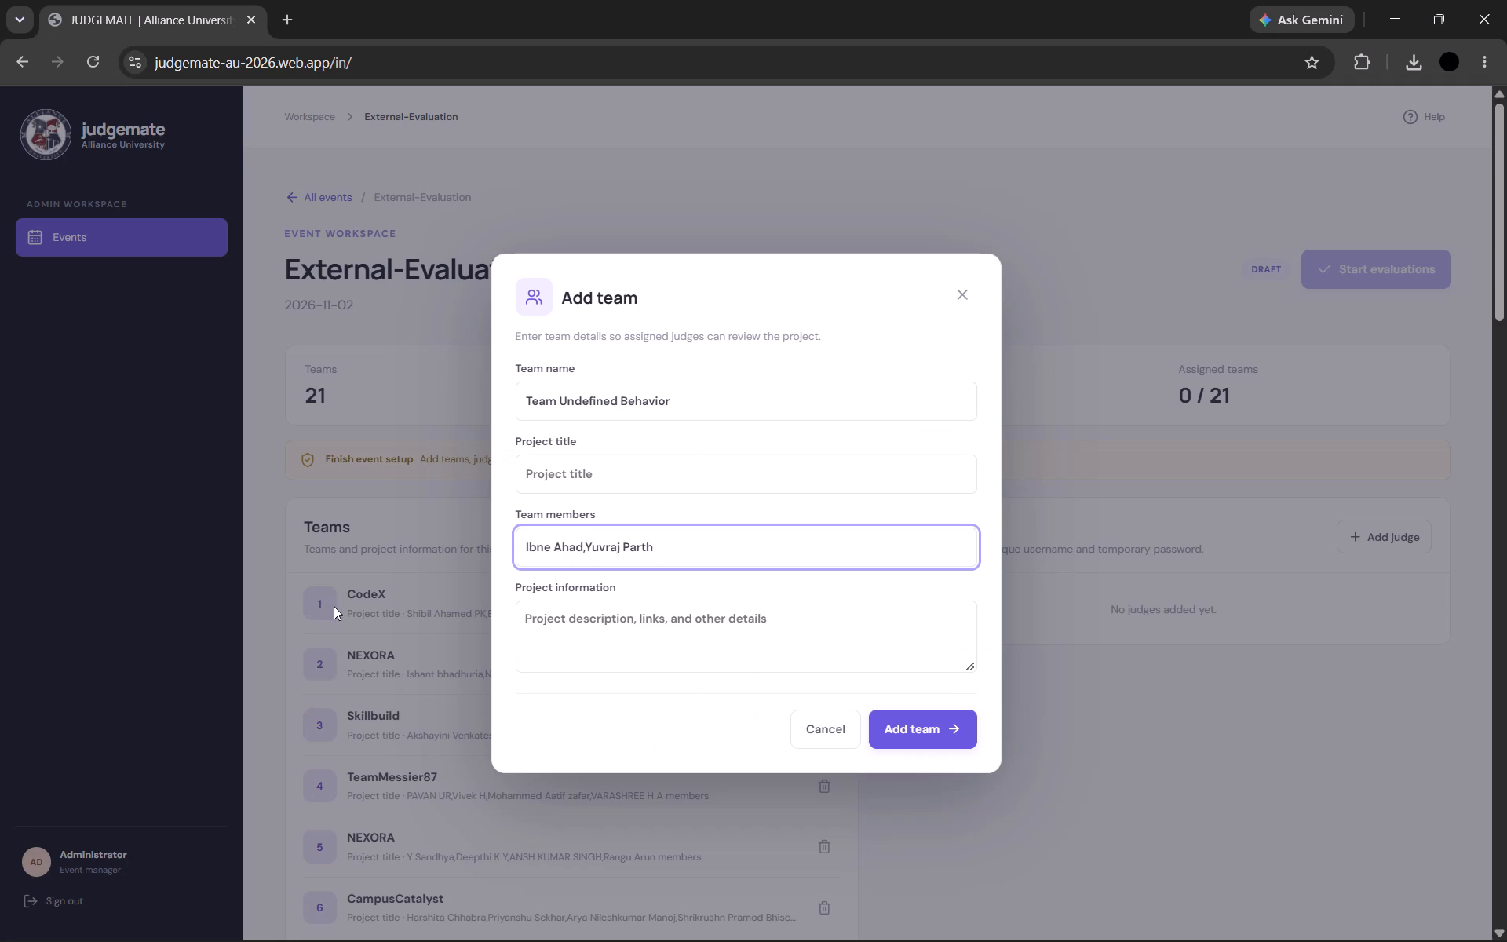
pyautogui.press(',')
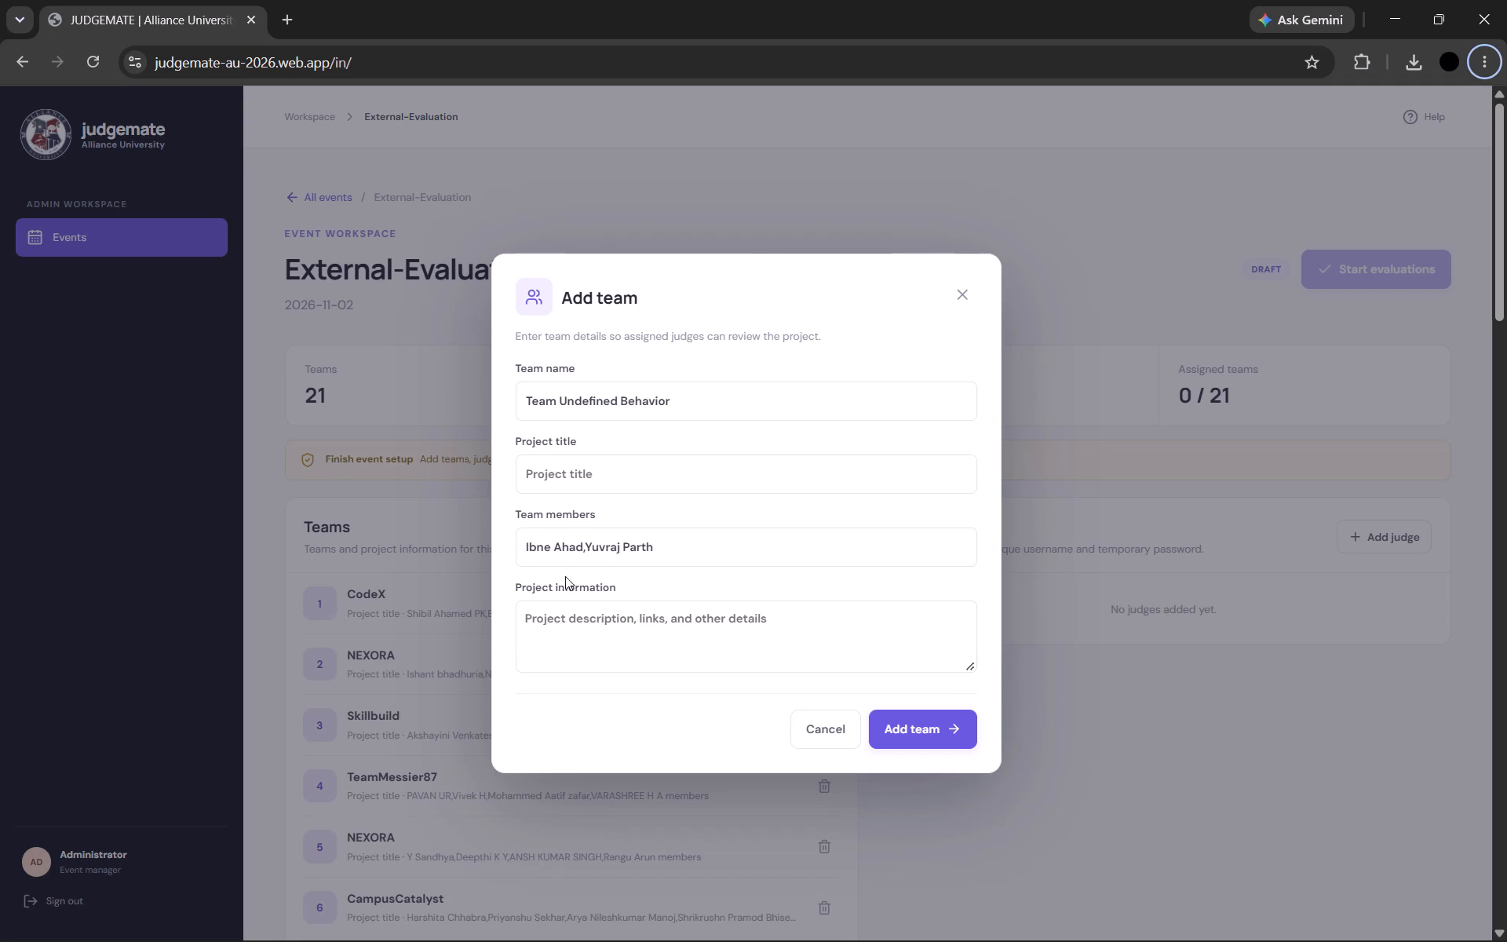
pyautogui.click(677, 539)
pyautogui.press(',')
# Append the third Team Undefined Behavior participant's name from the attendance sheet to Judgemate's team members, followed by a comma.
pyautogui.hotkey('alt', 'Tab')
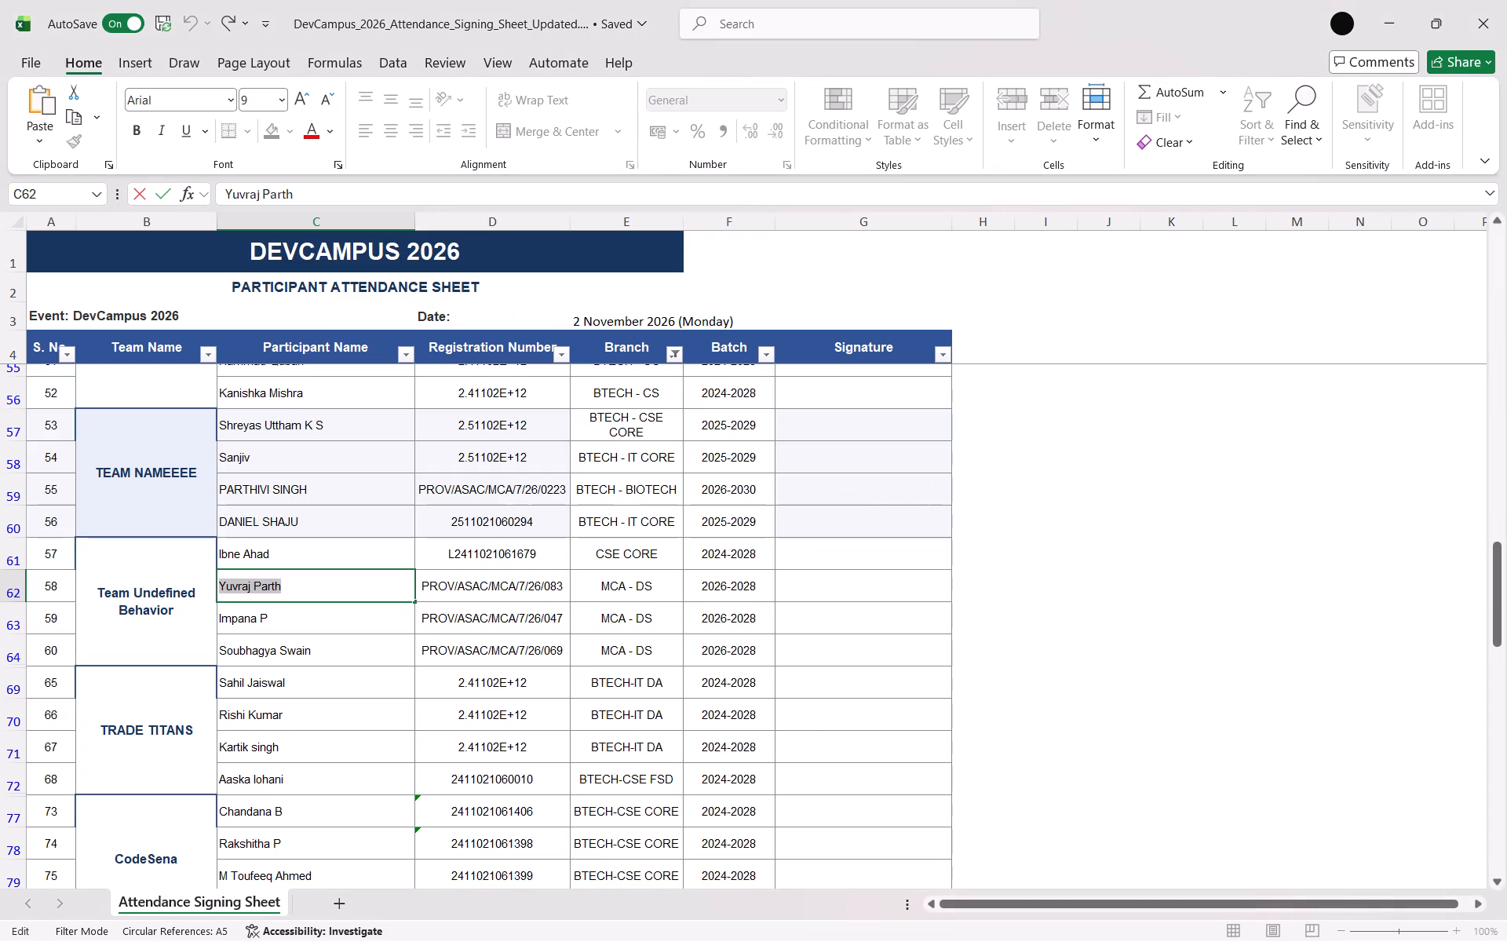
pyautogui.doubleClick(278, 628)
pyautogui.hotkey('ctrl', 'a')
pyautogui.hotkey('ctrl', 'c')
pyautogui.hotkey('alt', 'Tab')
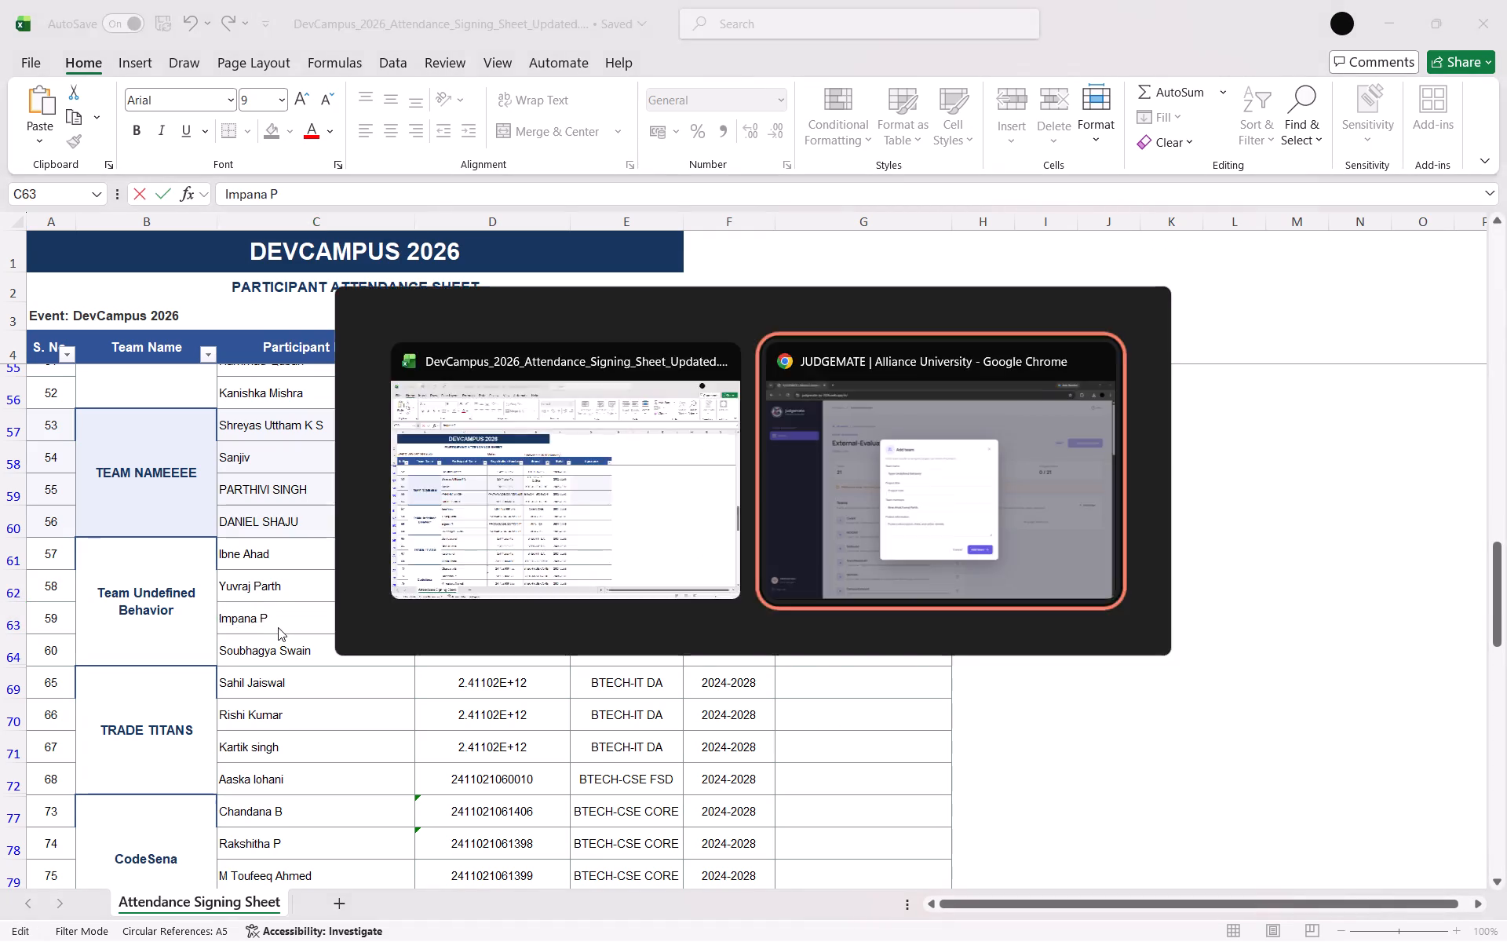
pyautogui.hotkey('ctrl', 'v')
pyautogui.press(',')
# Append the fourth Team Undefined Behavior participant's name from the attendance sheet to Judgemate's team members and submit the team.
pyautogui.hotkey('alt', 'Tab')
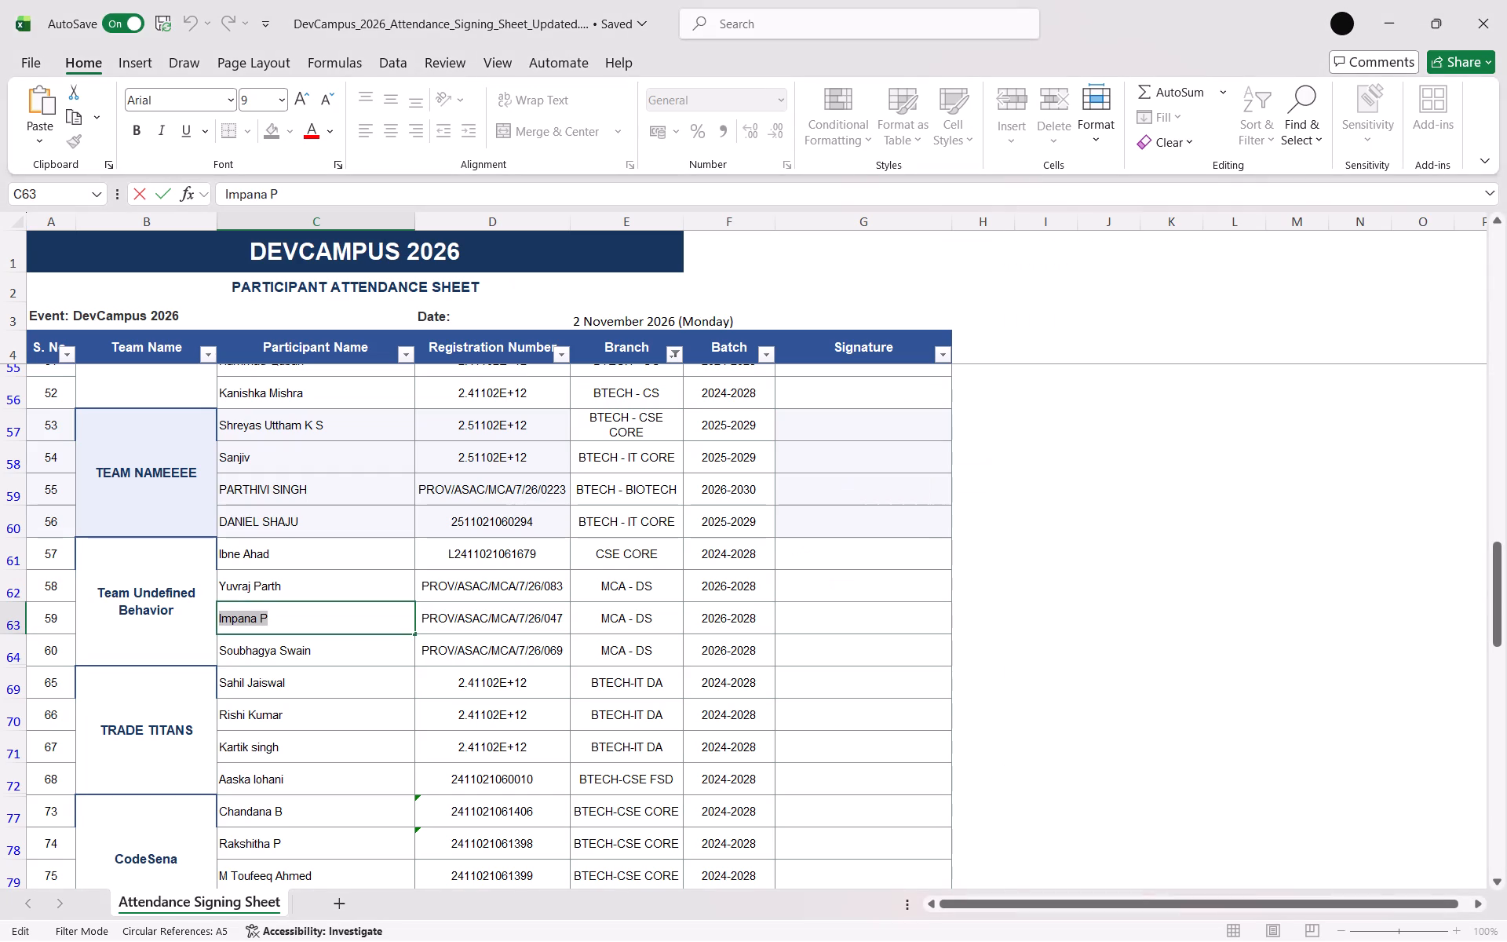
pyautogui.doubleClick(295, 652)
pyautogui.hotkey('ctrl', 'a')
pyautogui.hotkey('ctrl', 'c')
pyautogui.hotkey('alt', 'Tab')
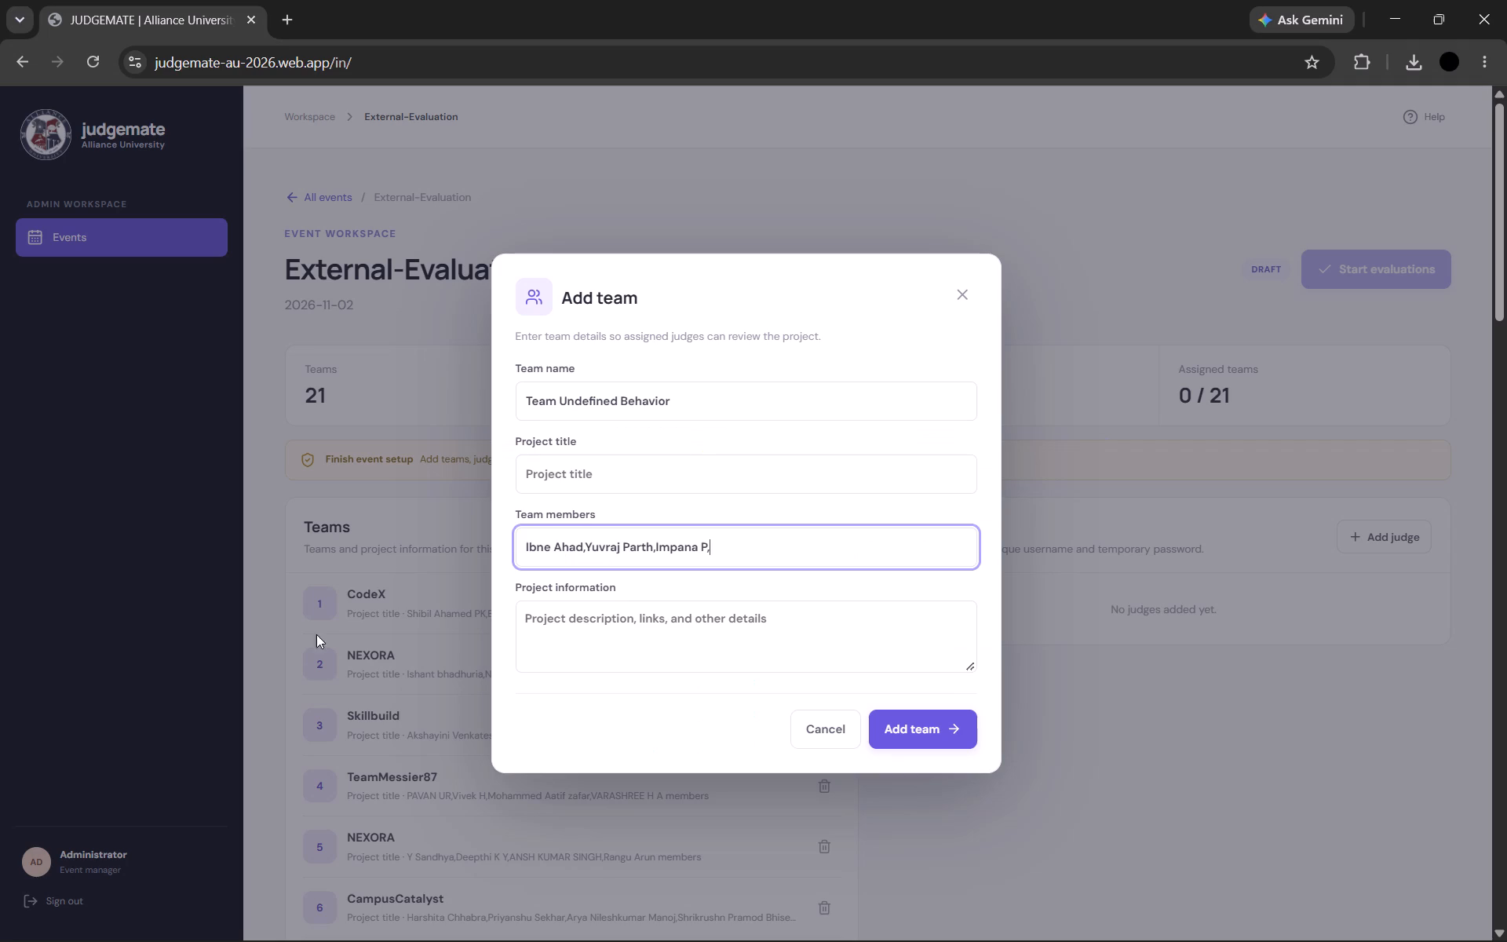
pyautogui.hotkey('ctrl', 'v')
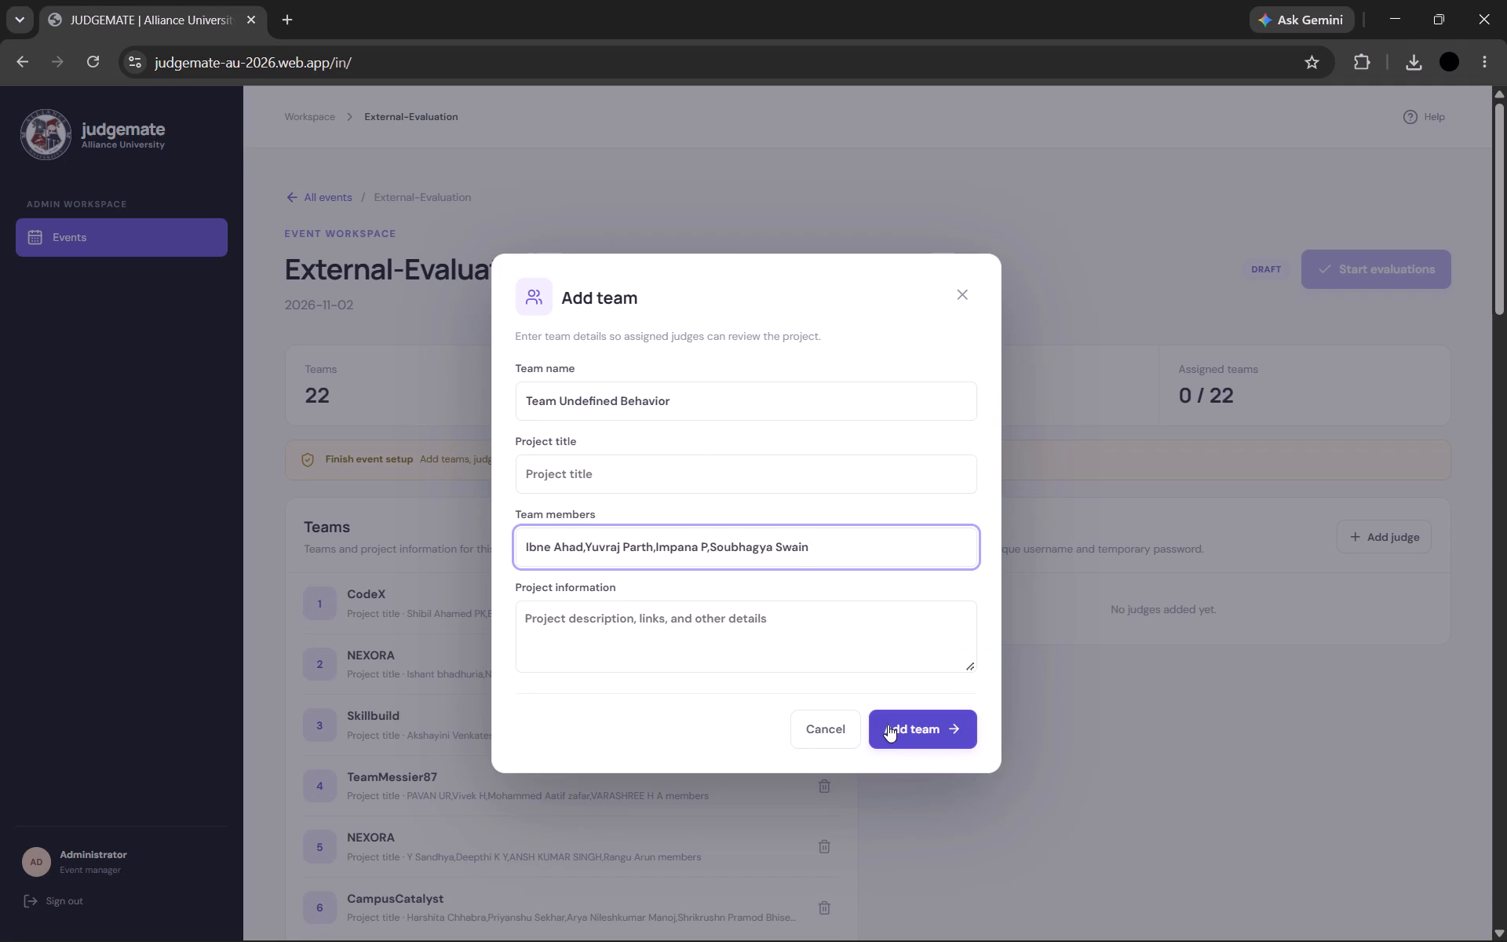
pyautogui.click(888, 725)
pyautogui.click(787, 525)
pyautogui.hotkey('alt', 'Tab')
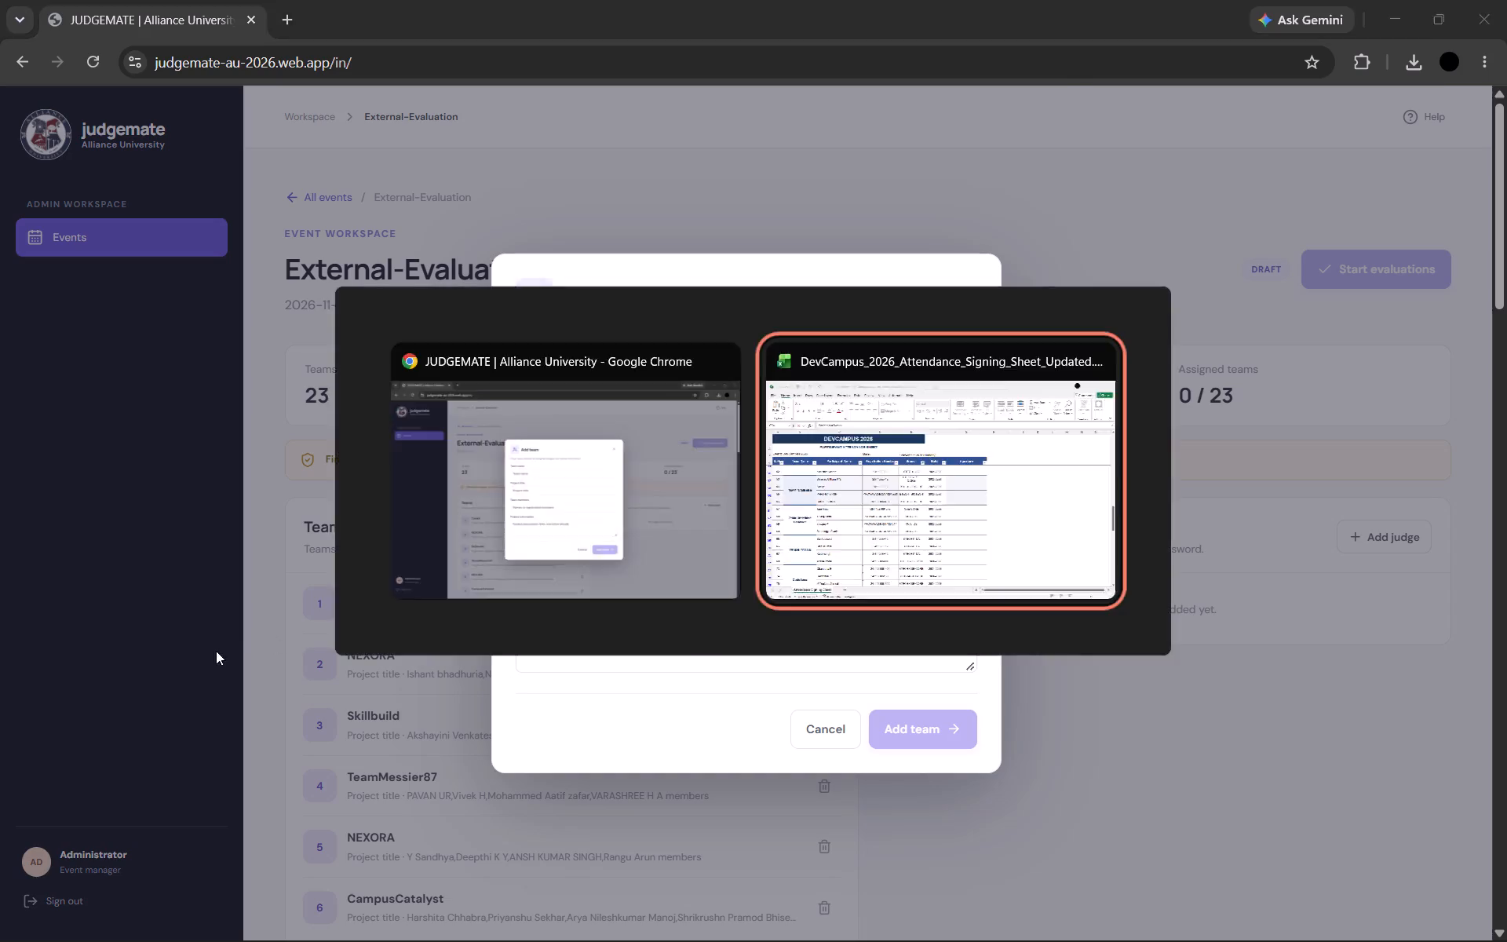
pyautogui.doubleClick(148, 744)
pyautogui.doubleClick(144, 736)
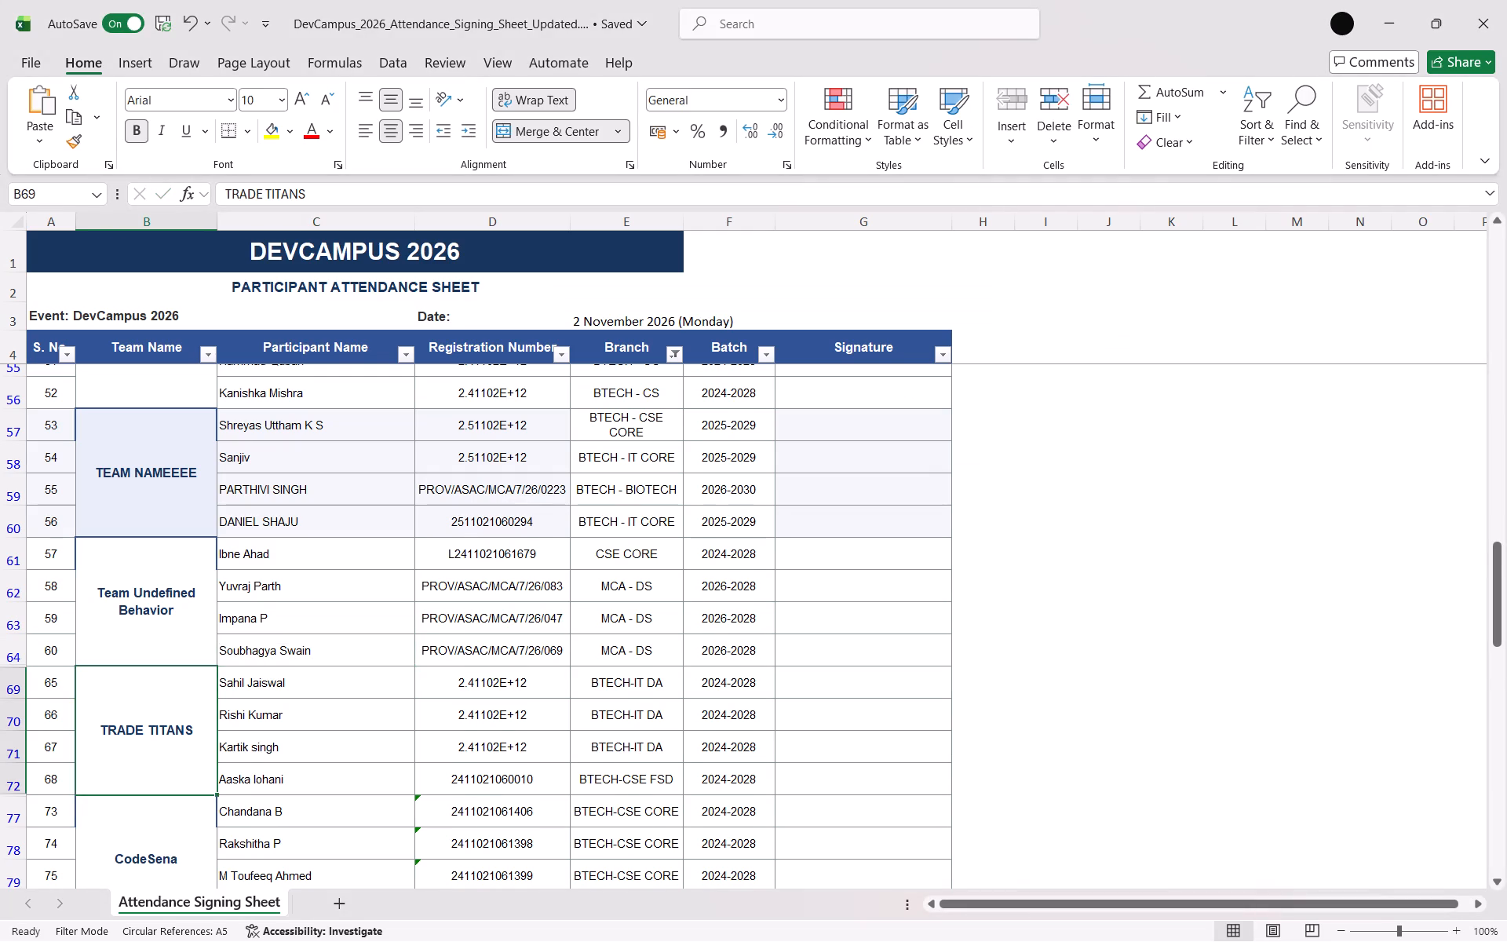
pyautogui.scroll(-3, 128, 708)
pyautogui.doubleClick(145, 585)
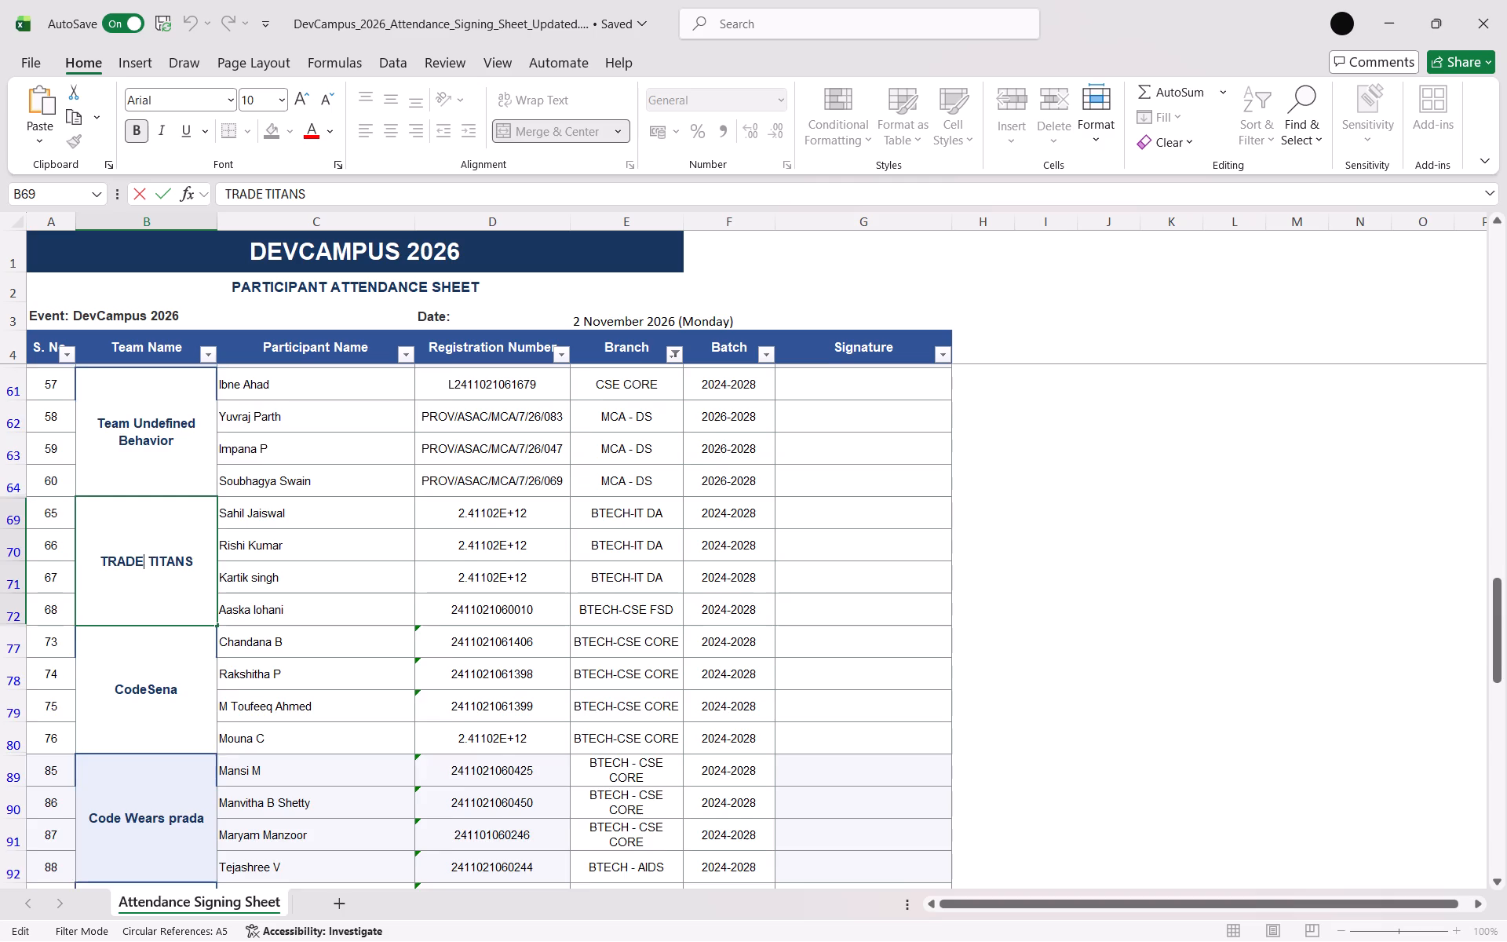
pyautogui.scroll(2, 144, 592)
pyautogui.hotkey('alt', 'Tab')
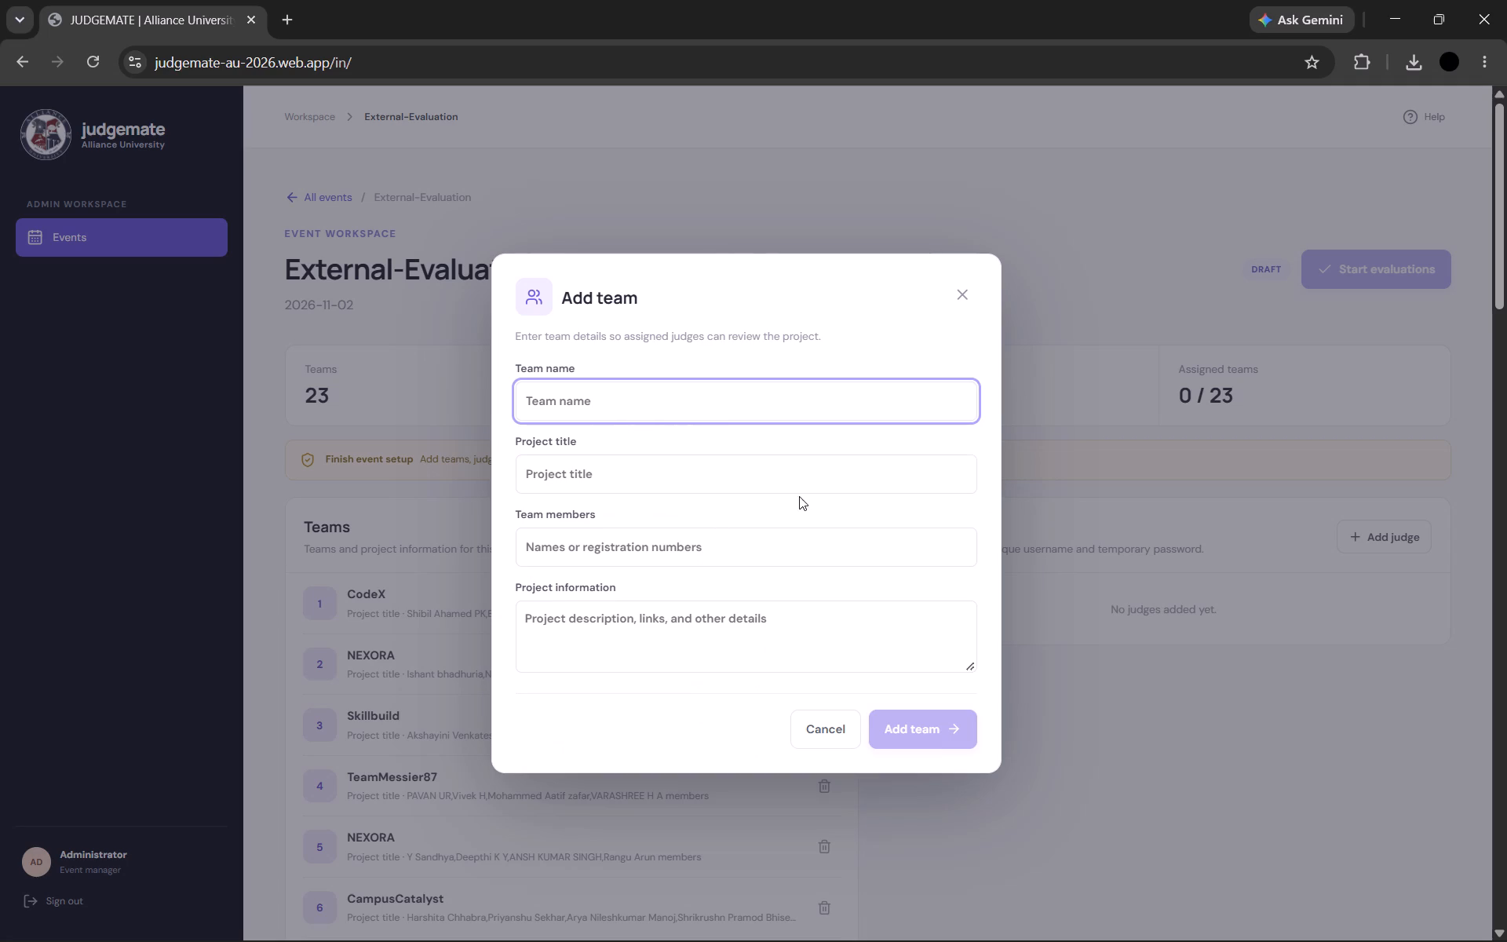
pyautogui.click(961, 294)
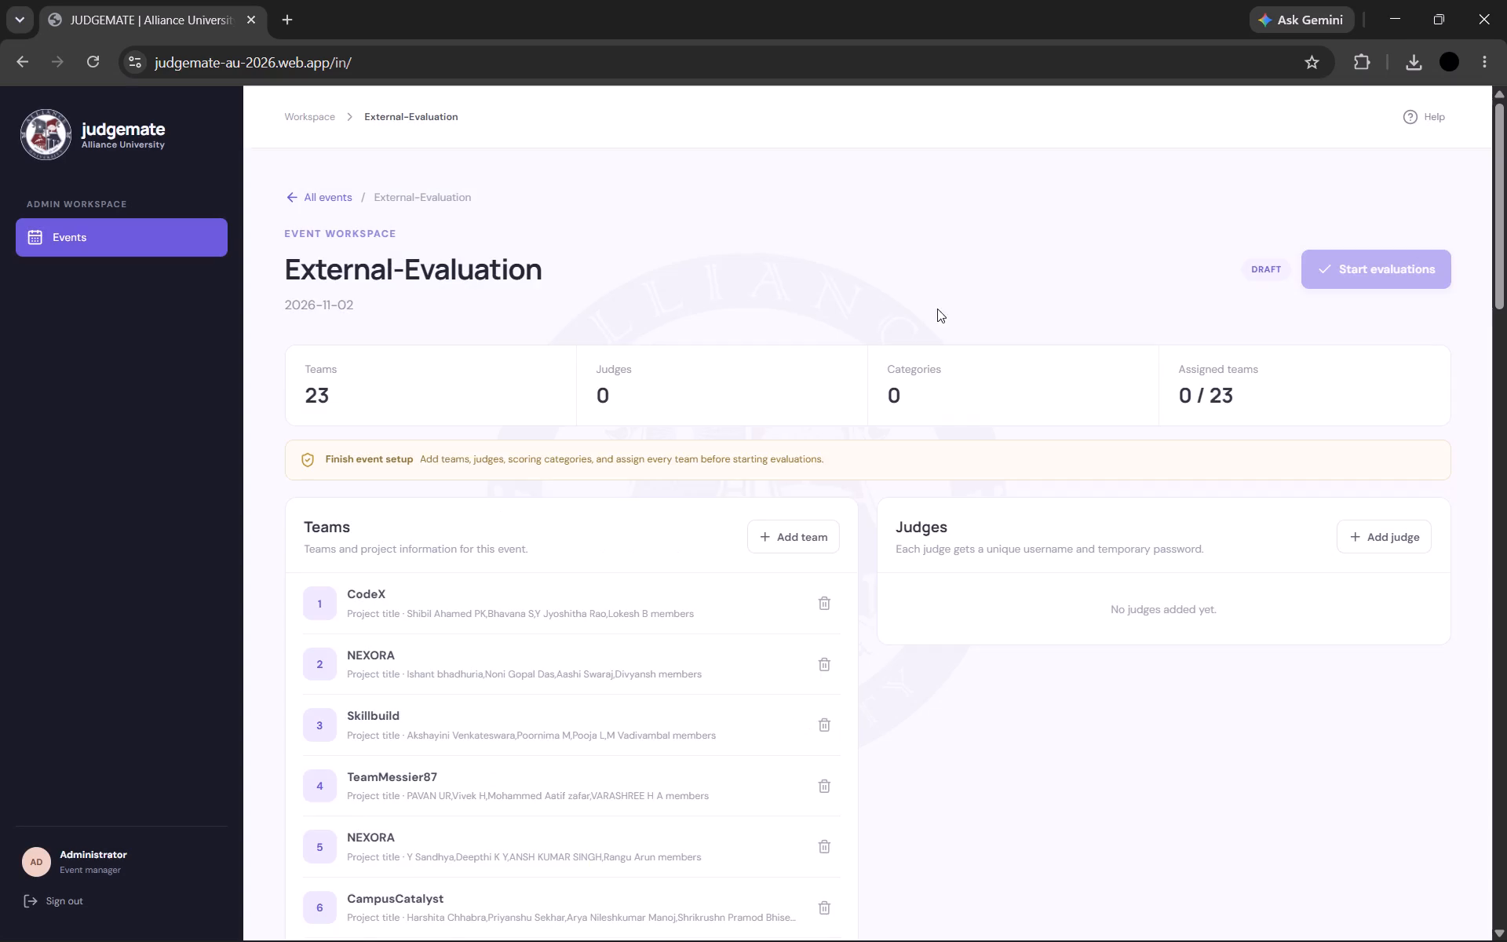
# Check whether TRADE TITANS from the attendance sheet is already in Judgemate's team list.
pyautogui.scroll(-15, 546, 633)
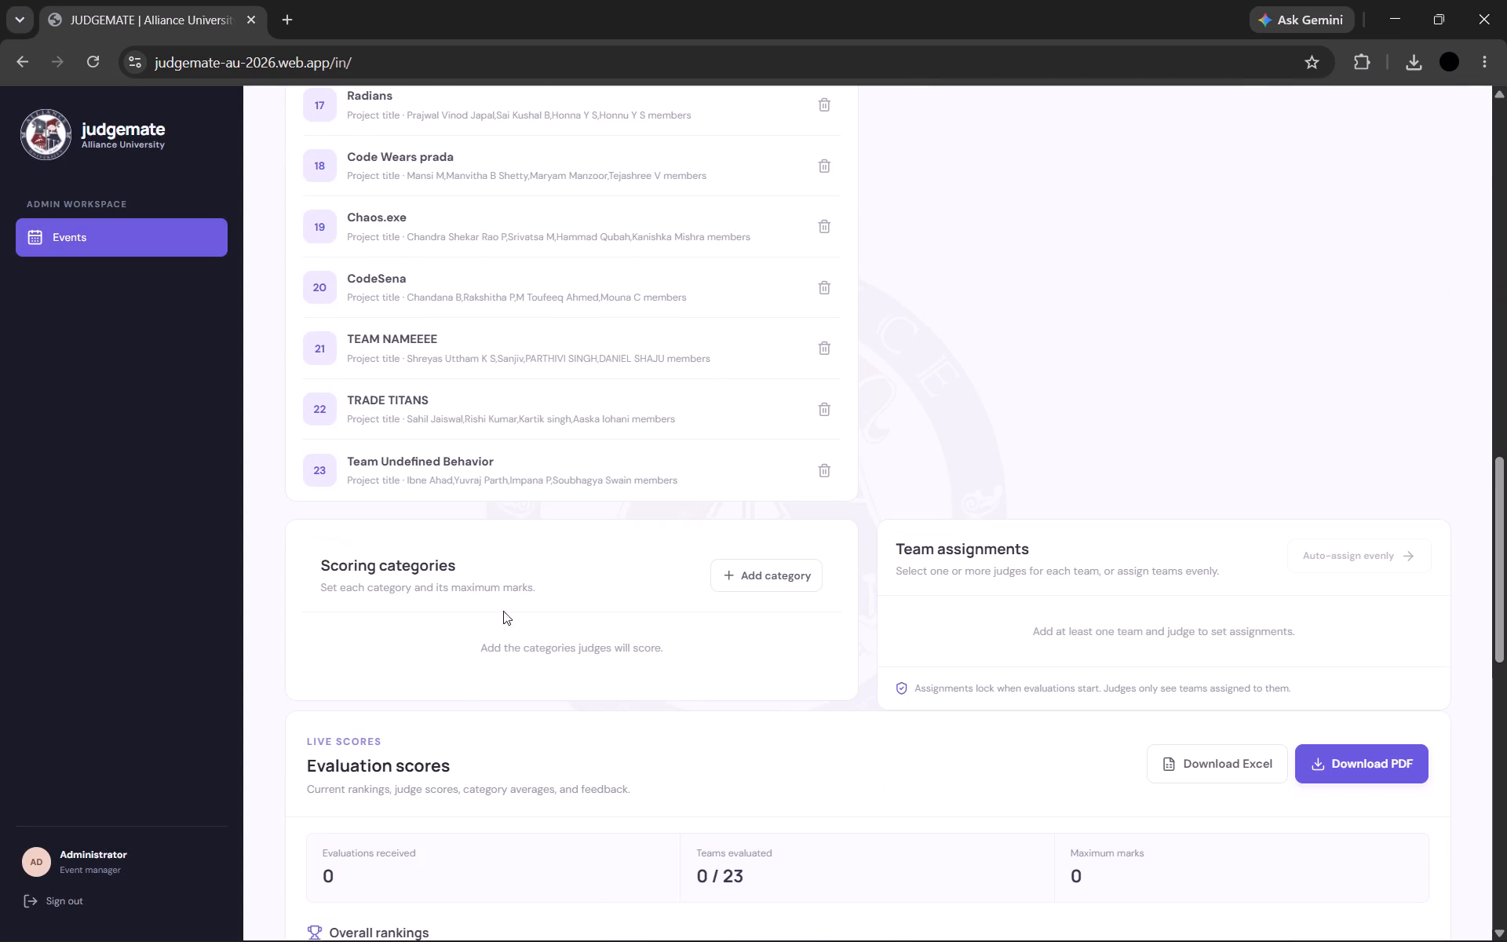
pyautogui.scroll(1, 466, 593)
pyautogui.hotkey('alt', 'Tab')
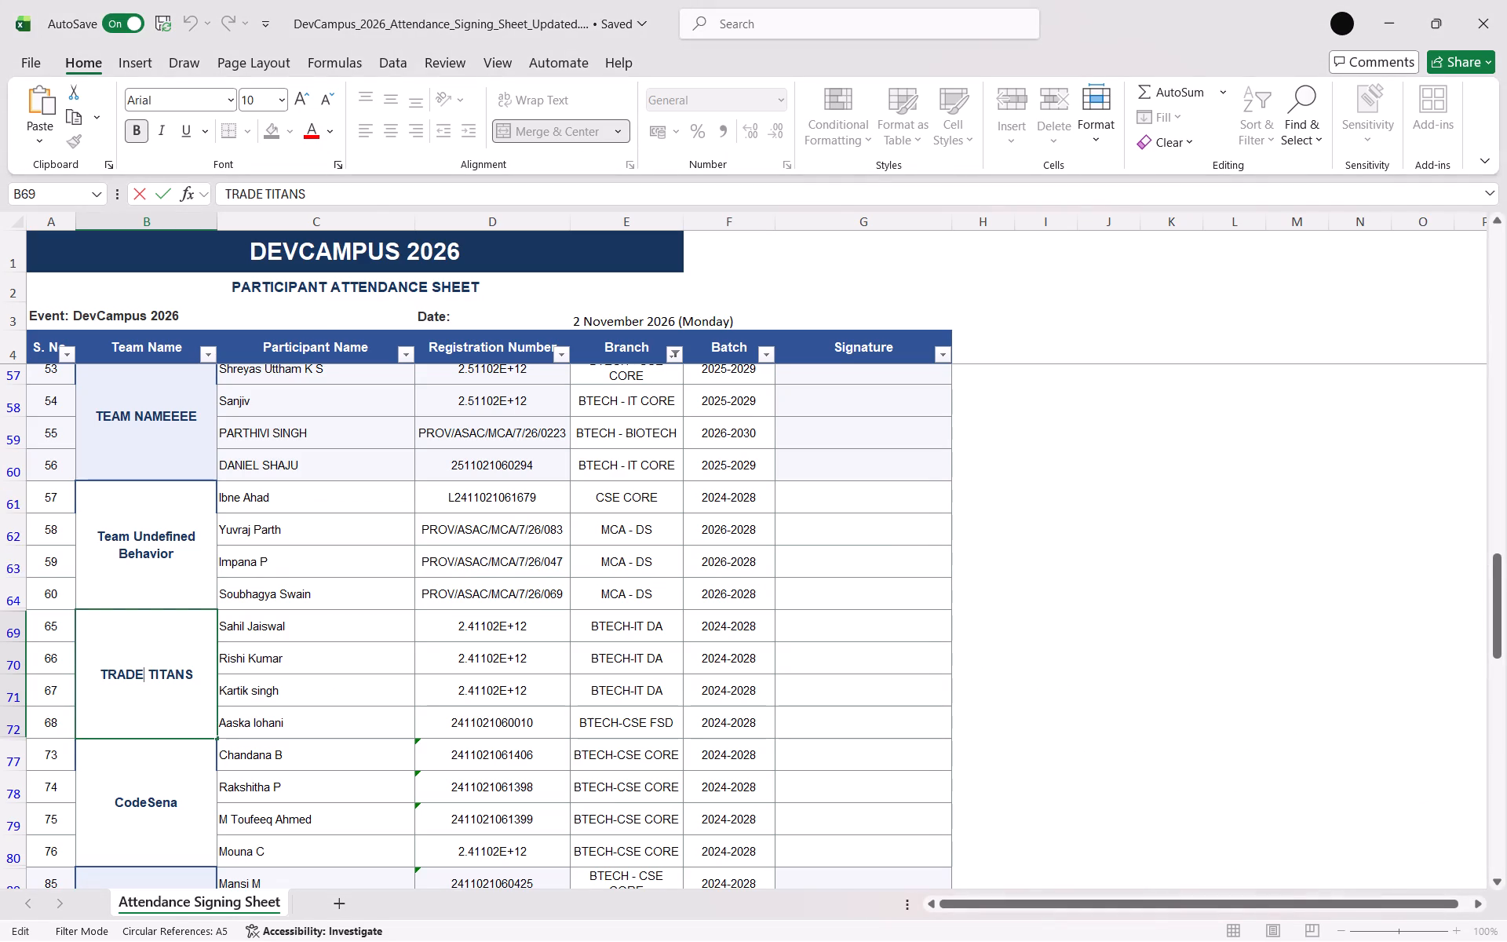
pyautogui.hotkey('ctrl', 'a')
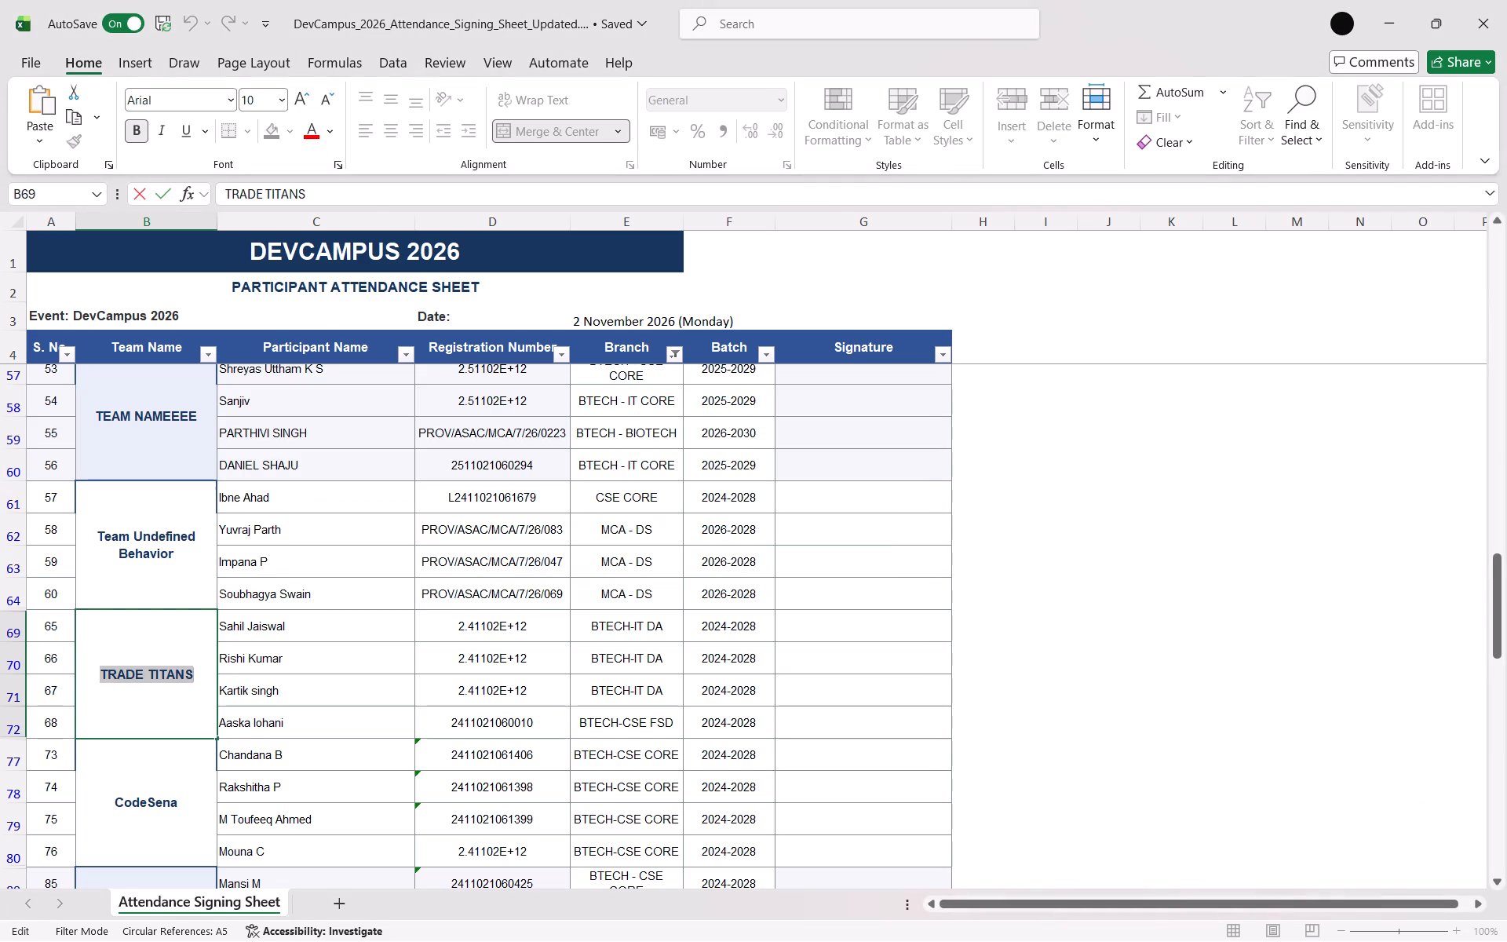
pyautogui.hotkey('ctrl', 'c')
pyautogui.hotkey('alt', 'Tab')
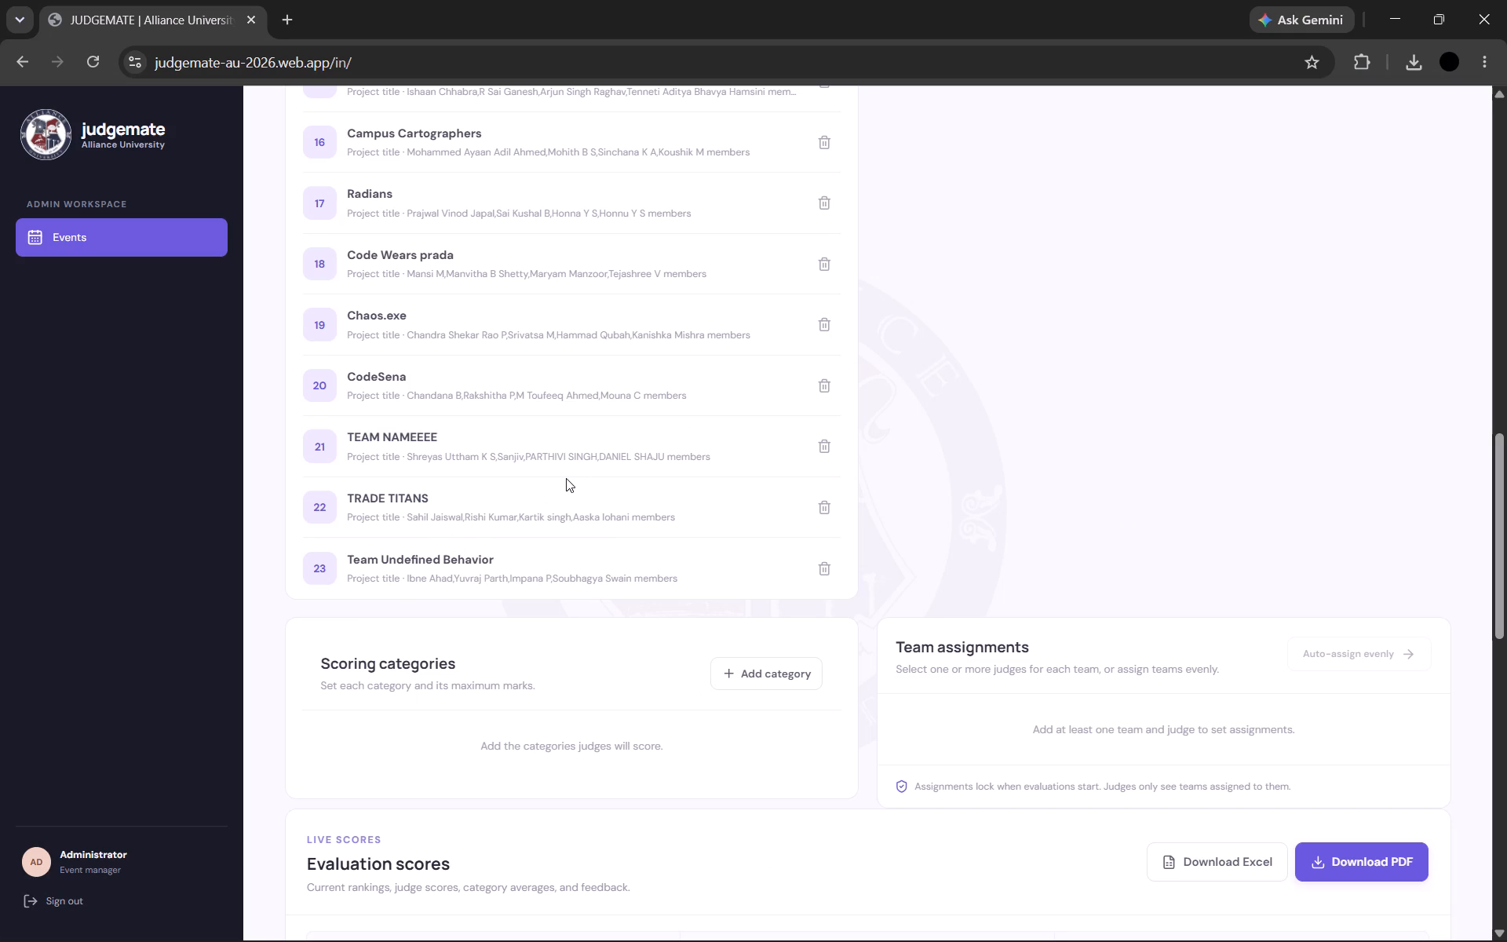
pyautogui.hotkey('alt', 'Tab')
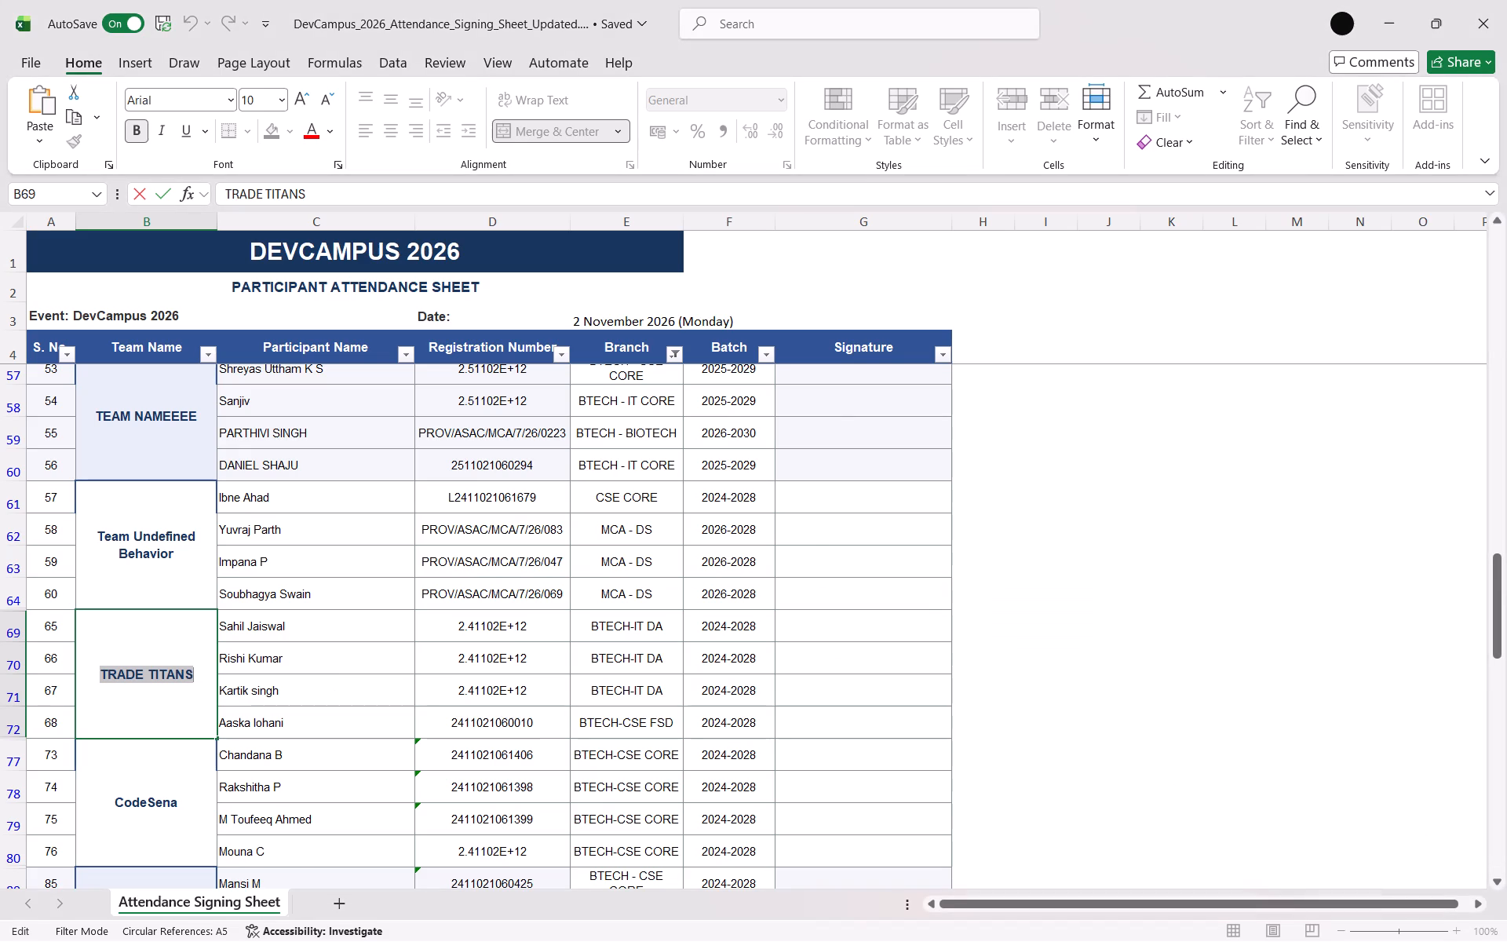
pyautogui.hotkey('alt', 'Tab')
# Compare the first teams in Judgemate's list with the first teams in the attendance sheet.
pyautogui.scroll(15, 794, 542)
pyautogui.scroll(2, 588, 578)
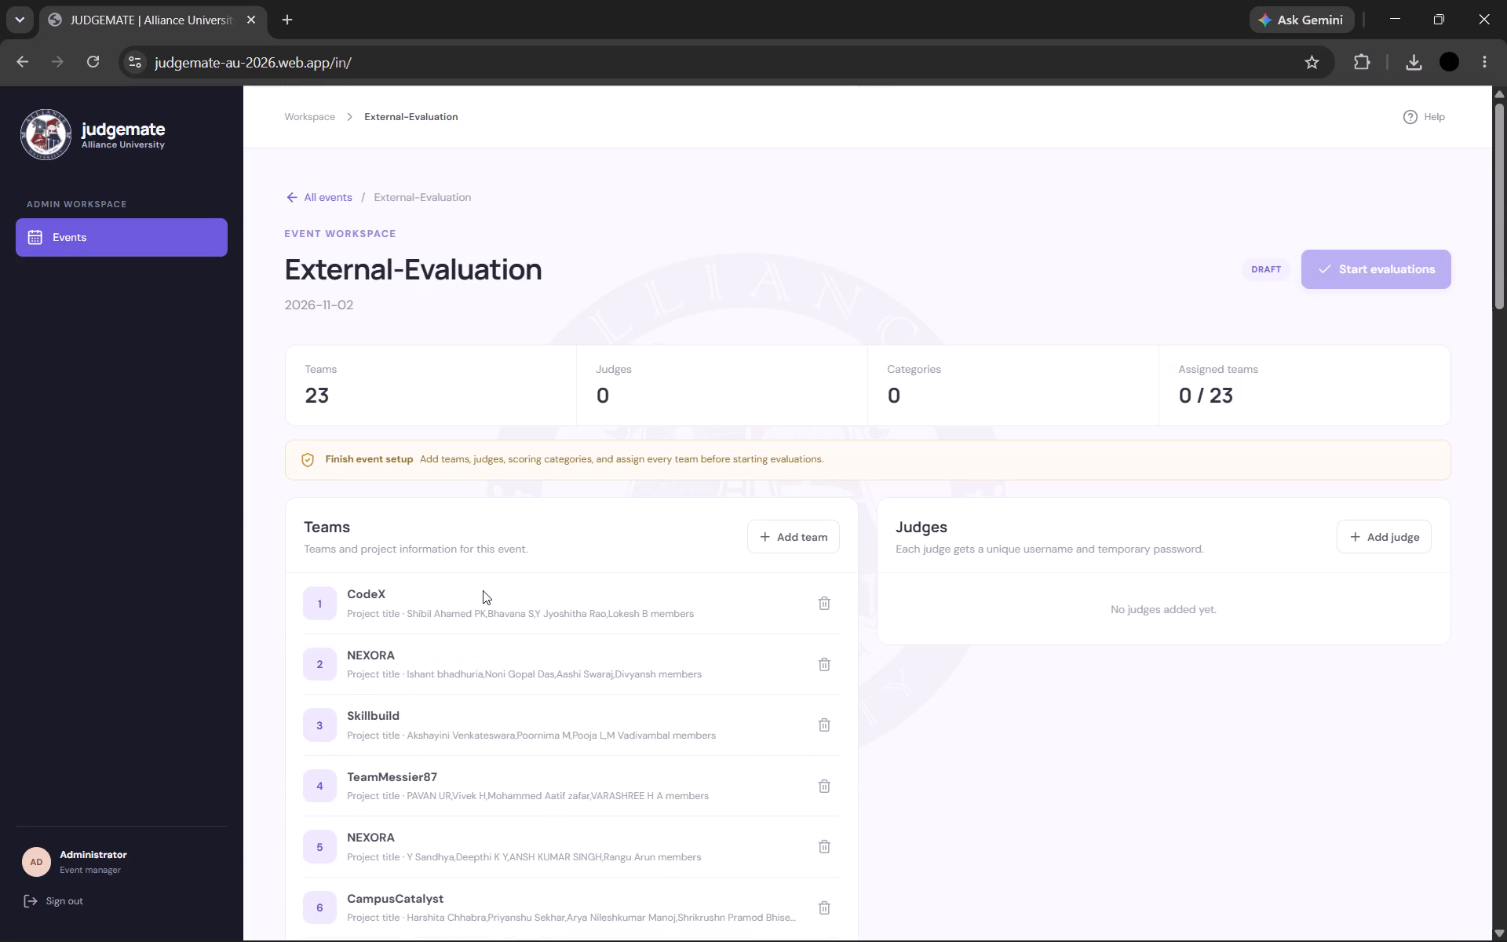
pyautogui.scroll(-2, 483, 590)
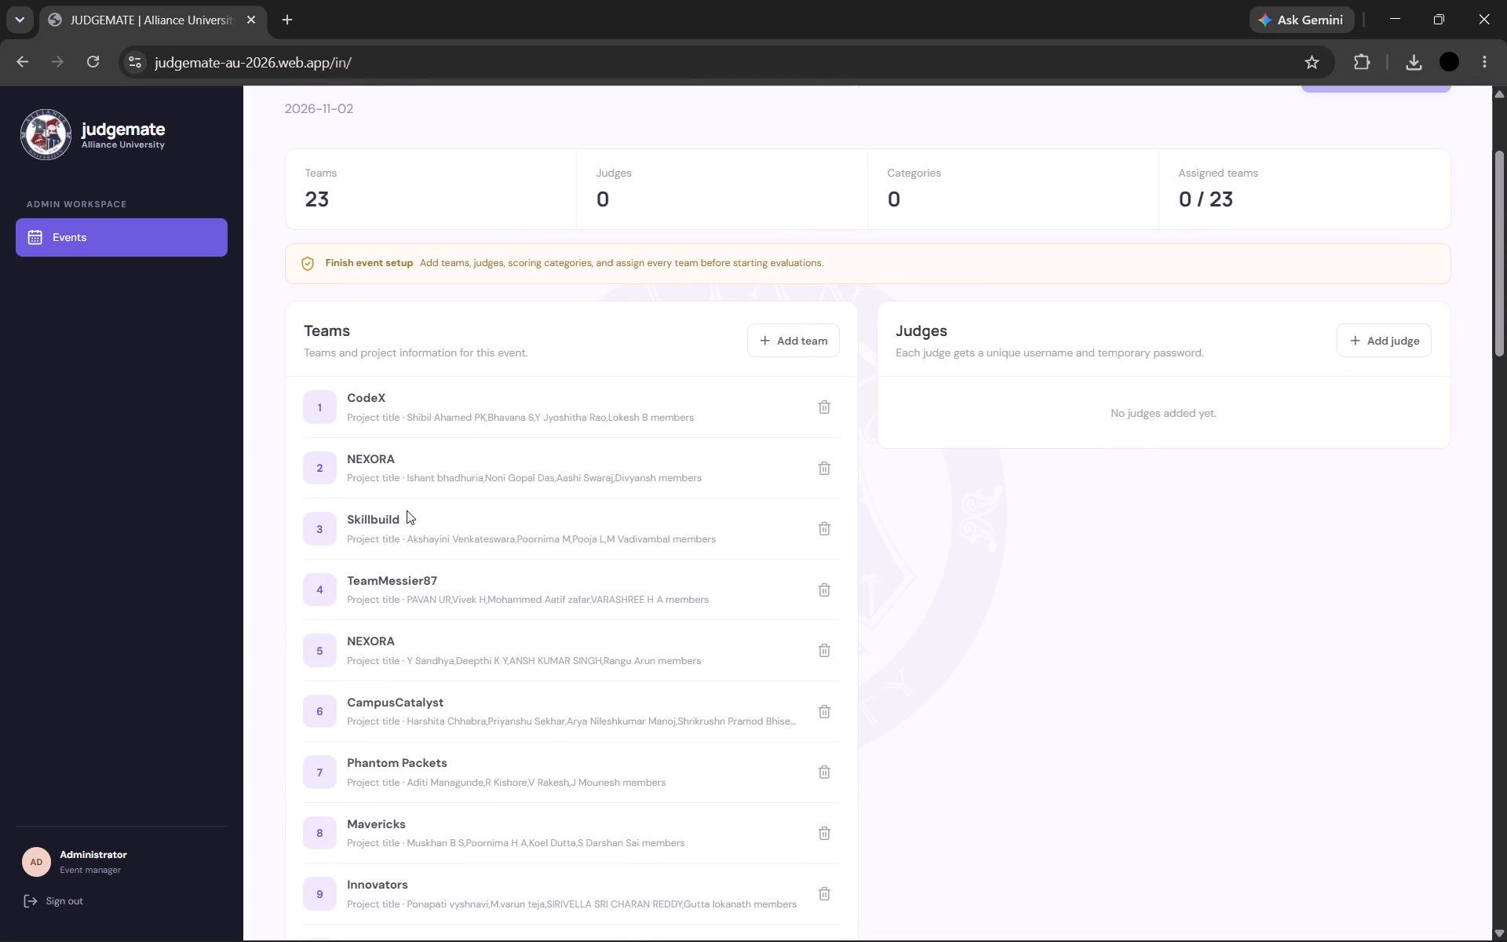
pyautogui.hotkey('alt', 'Tab')
pyautogui.scroll(13, 235, 500)
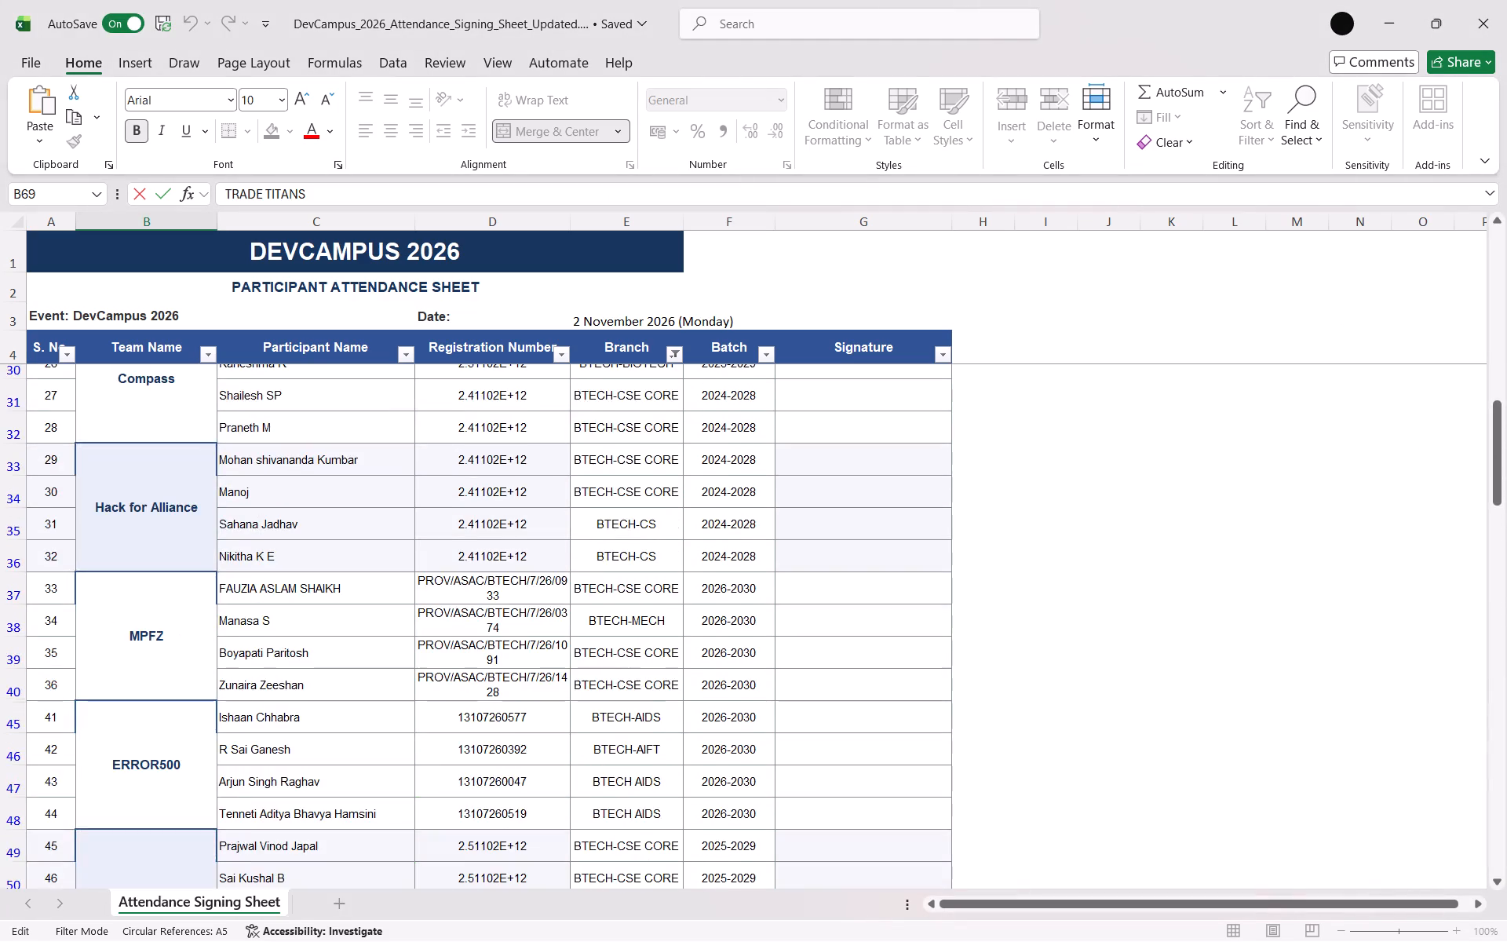
pyautogui.scroll(6, 247, 507)
pyautogui.scroll(20, 146, 469)
pyautogui.scroll(2, 146, 469)
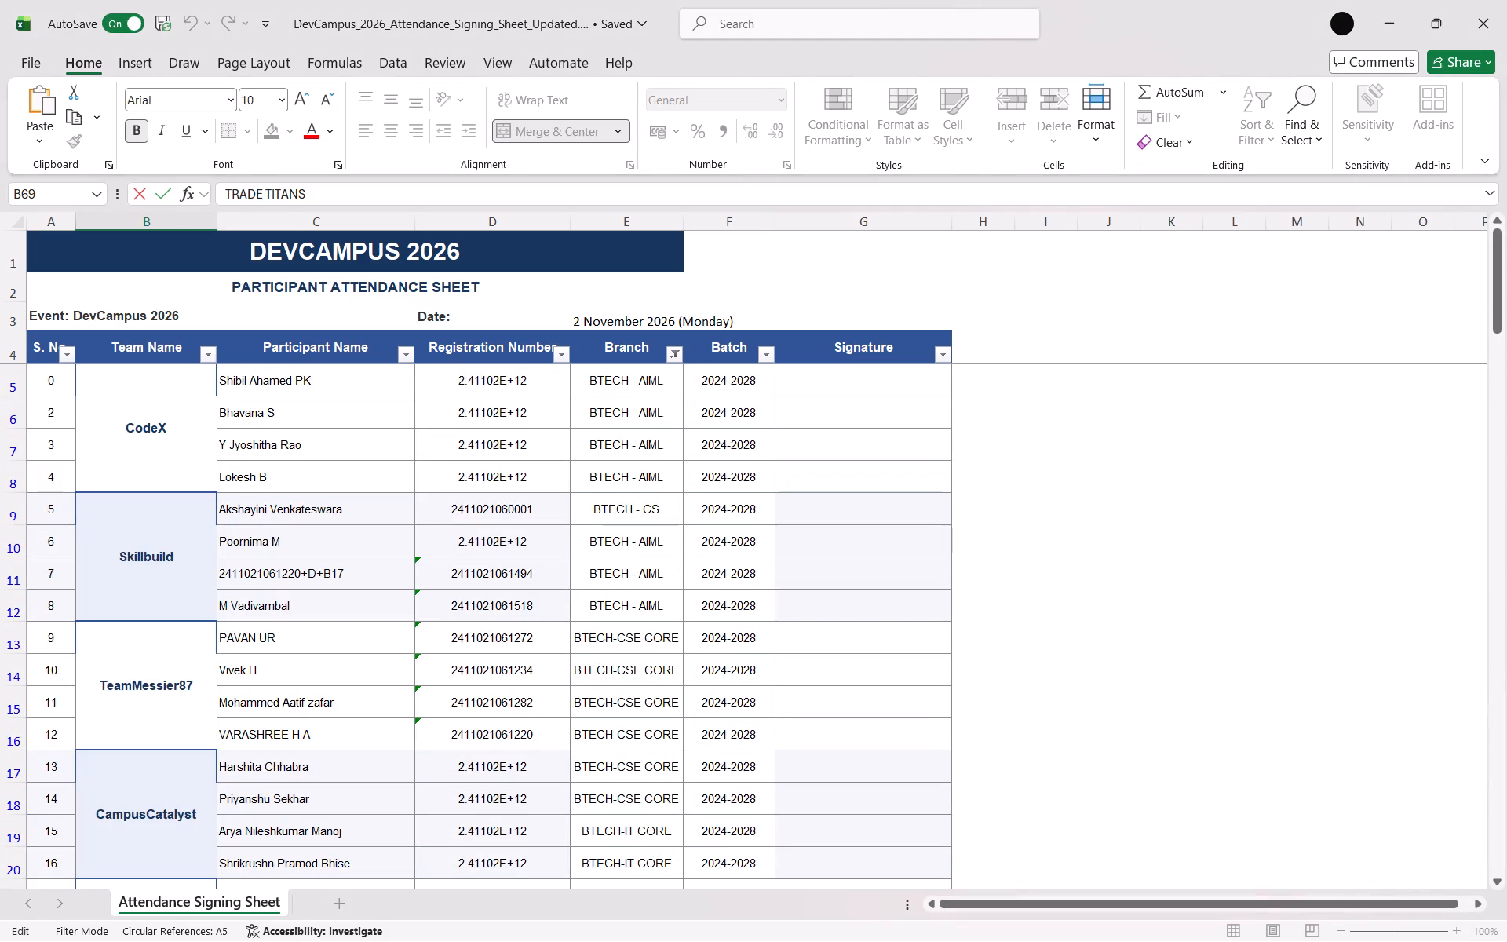
pyautogui.scroll(-1, 146, 632)
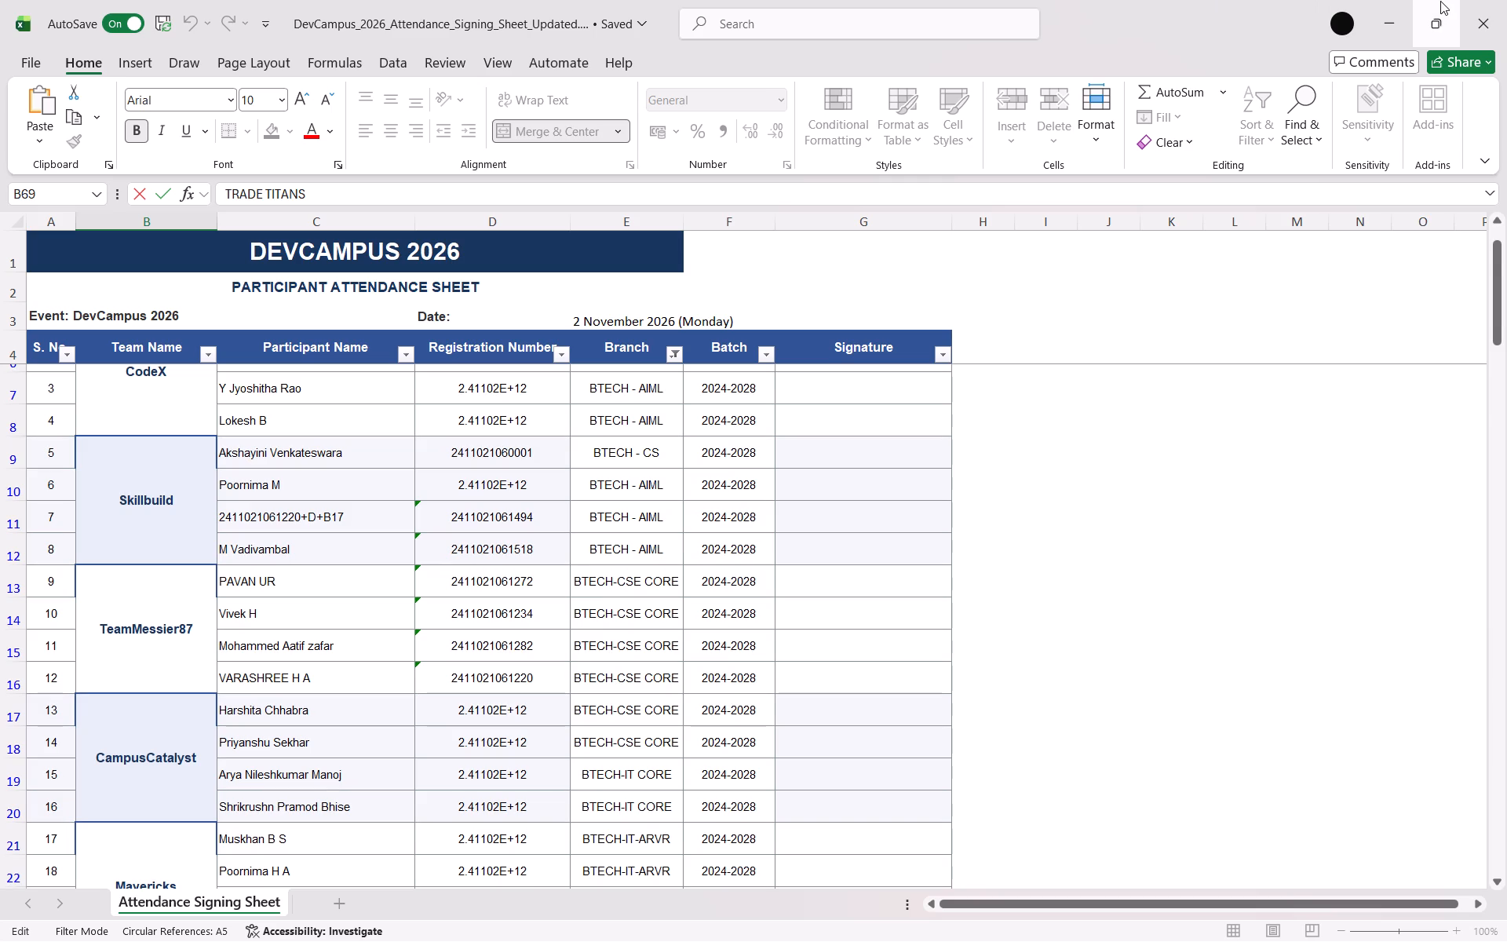
# Arrange the attendance workbook and the Judgemate window side by side.
pyautogui.click(1320, 68)
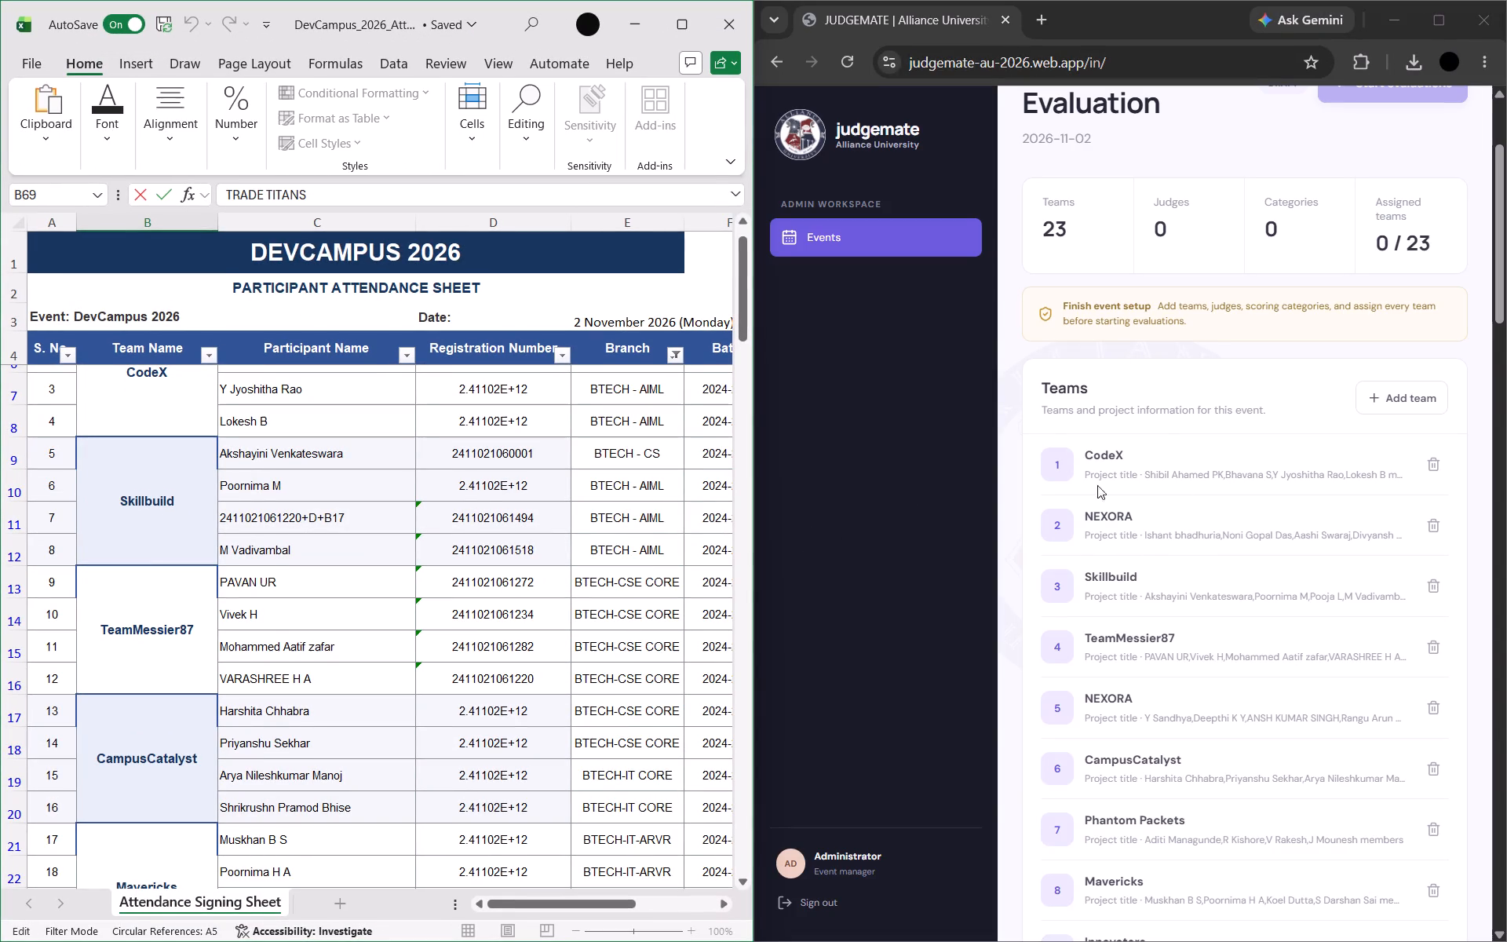
# Compare the attendance sheet's teams from CodeX through Hack for Alliance with Judgemate's team list.
pyautogui.scroll(4, 564, 493)
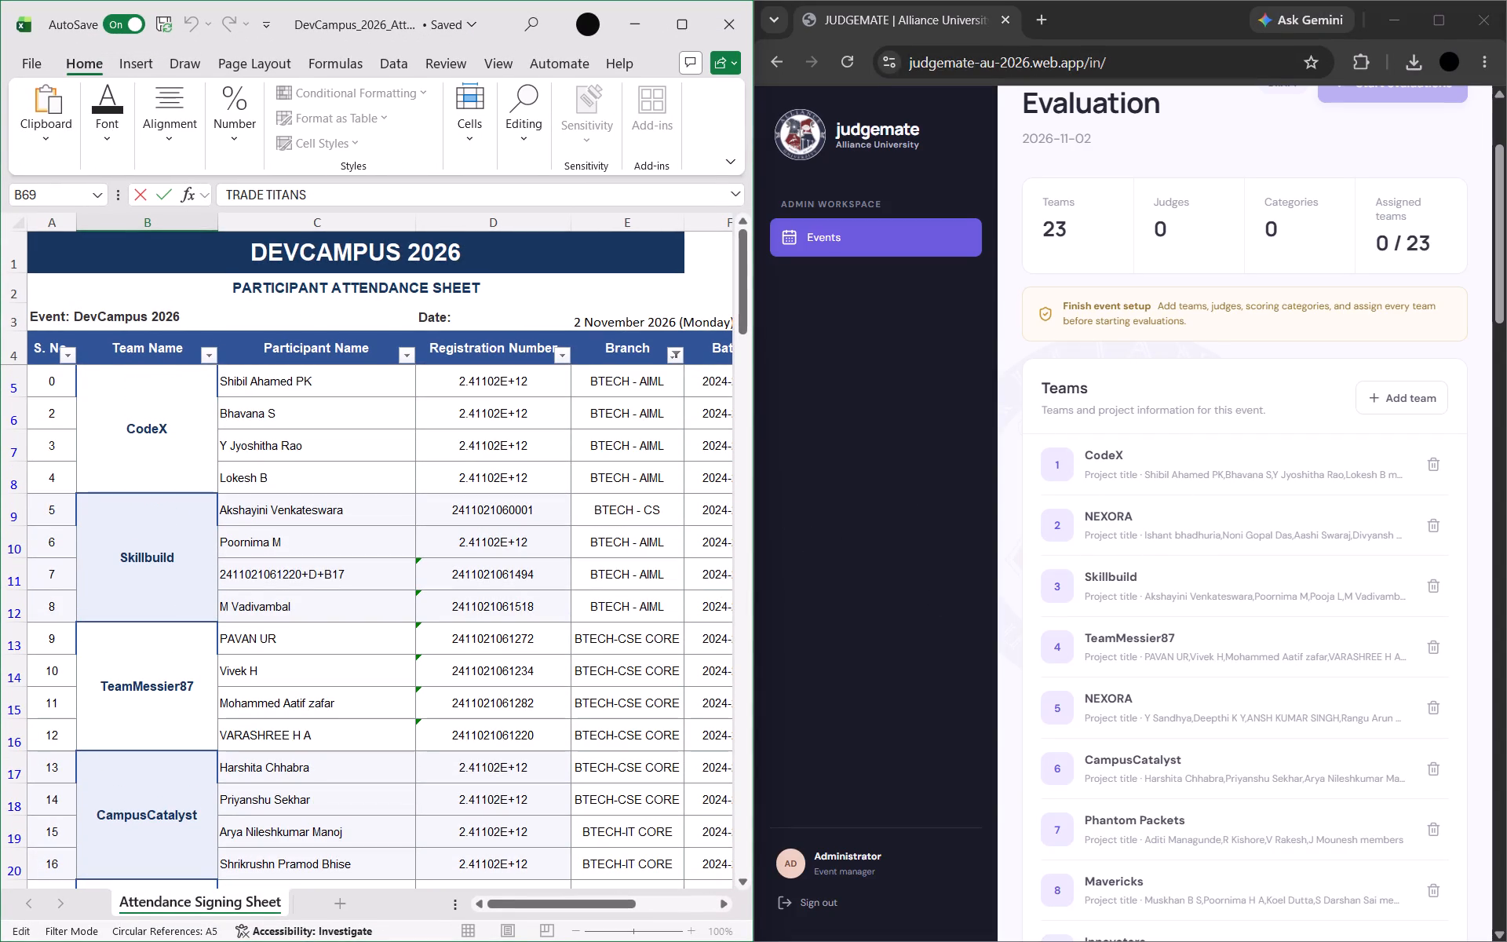
pyautogui.scroll(-1, 303, 657)
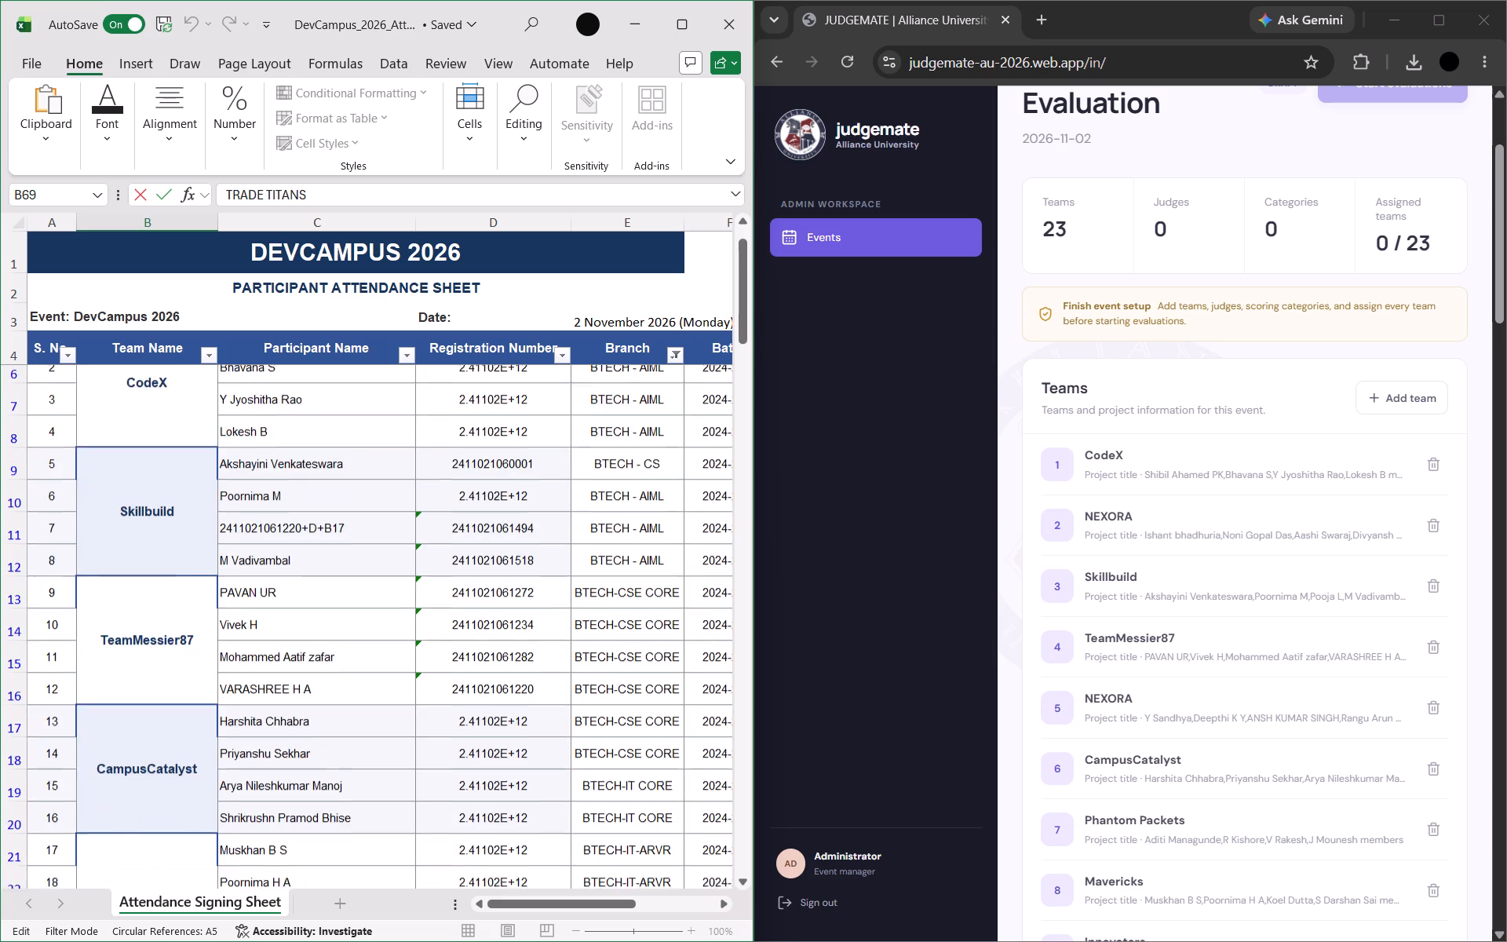
pyautogui.scroll(-2, 303, 657)
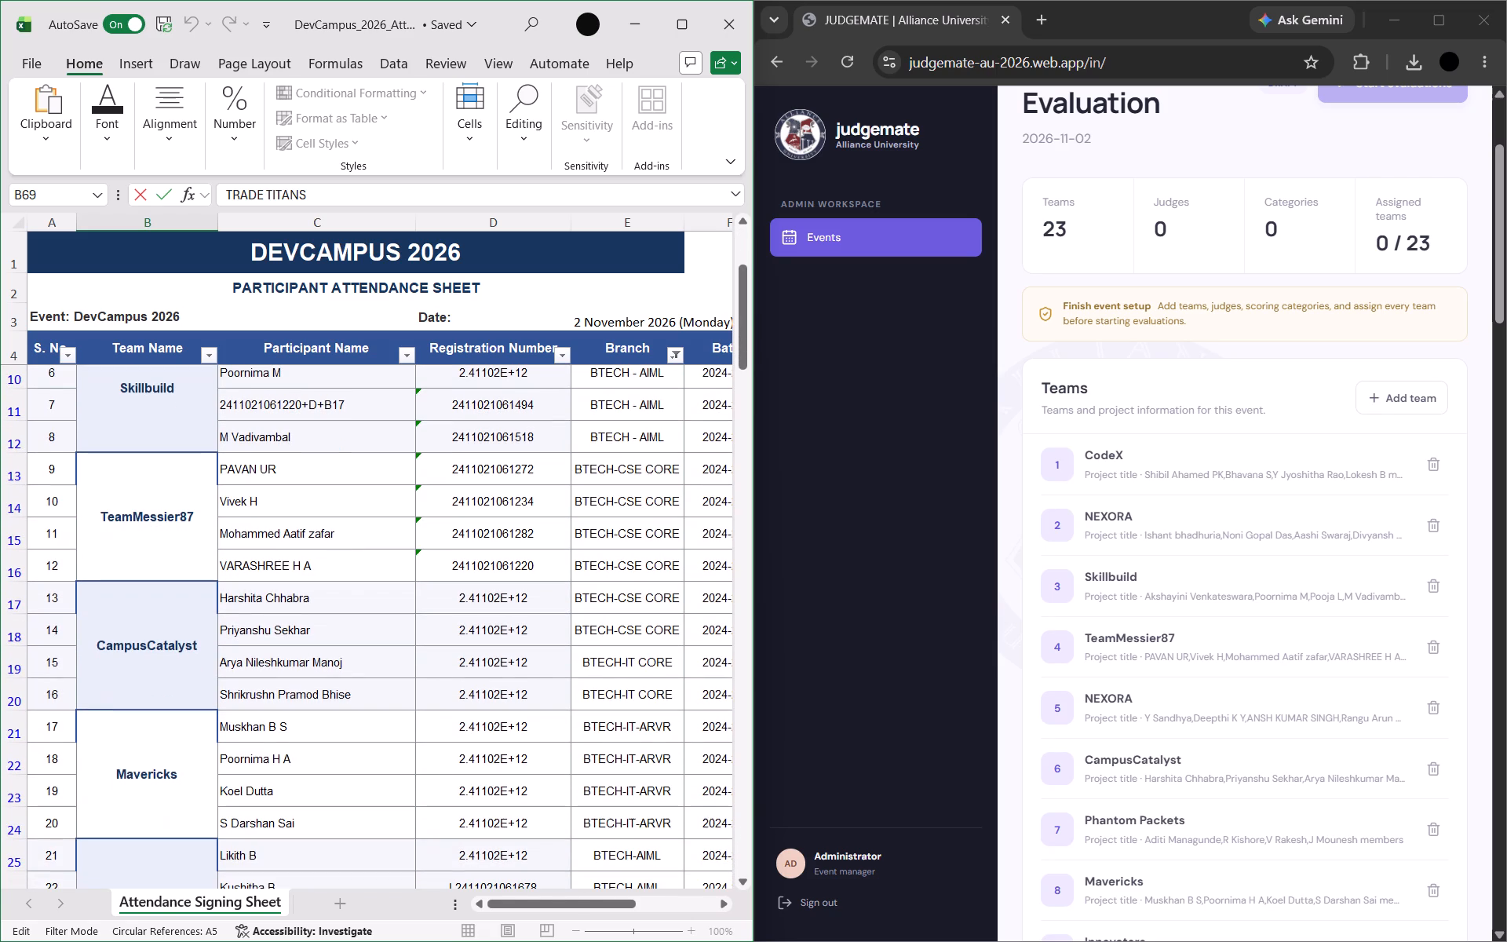
pyautogui.scroll(-4, 383, 689)
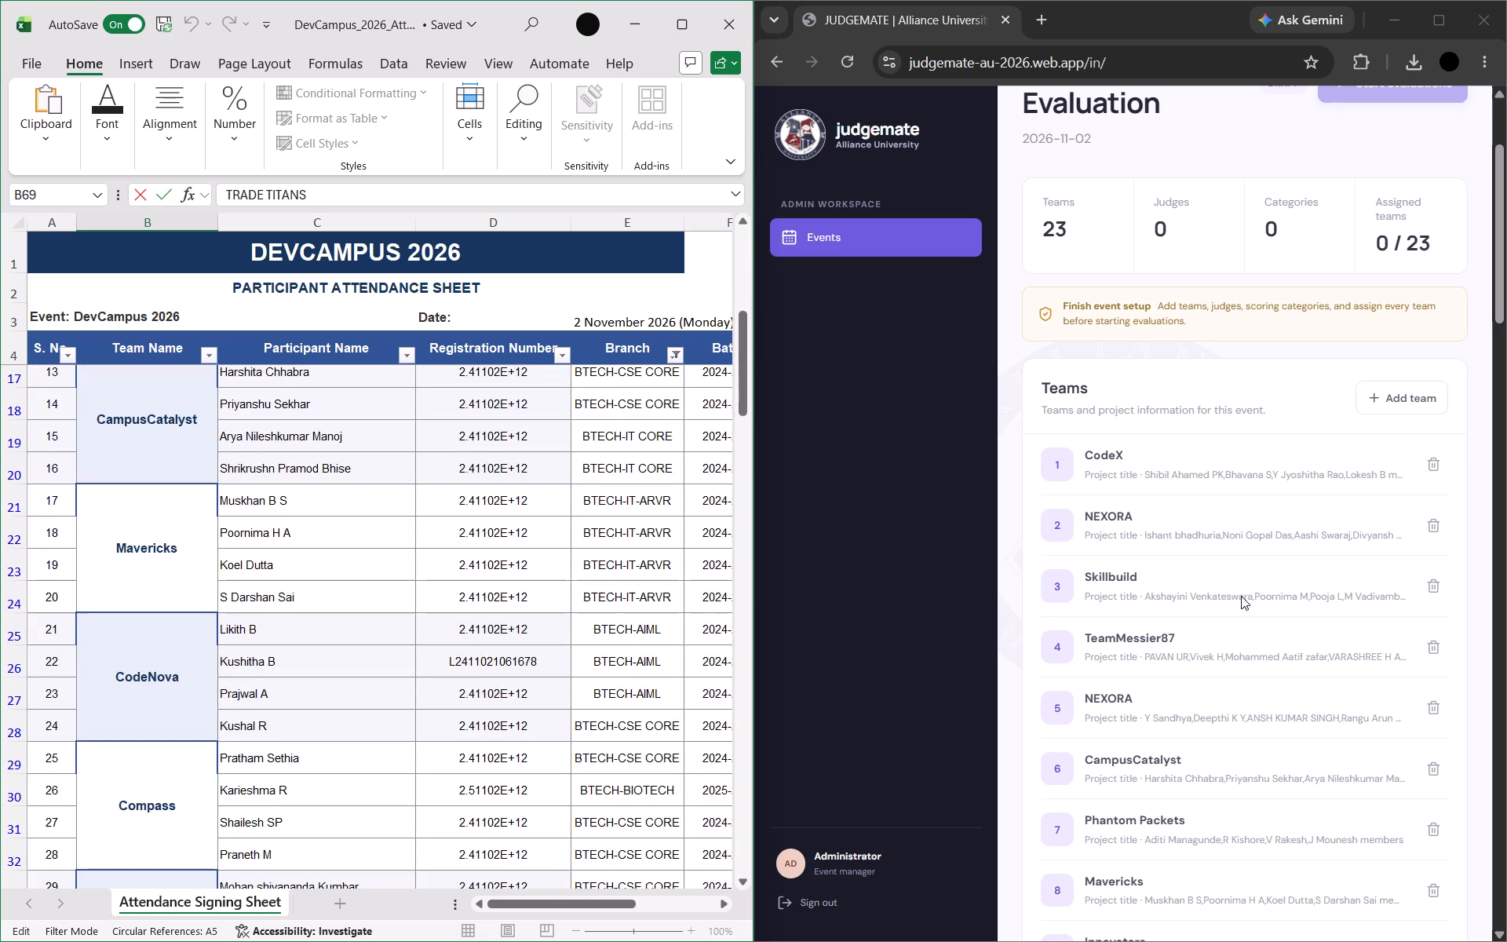
pyautogui.scroll(-3, 1465, 516)
pyautogui.scroll(-1, 457, 694)
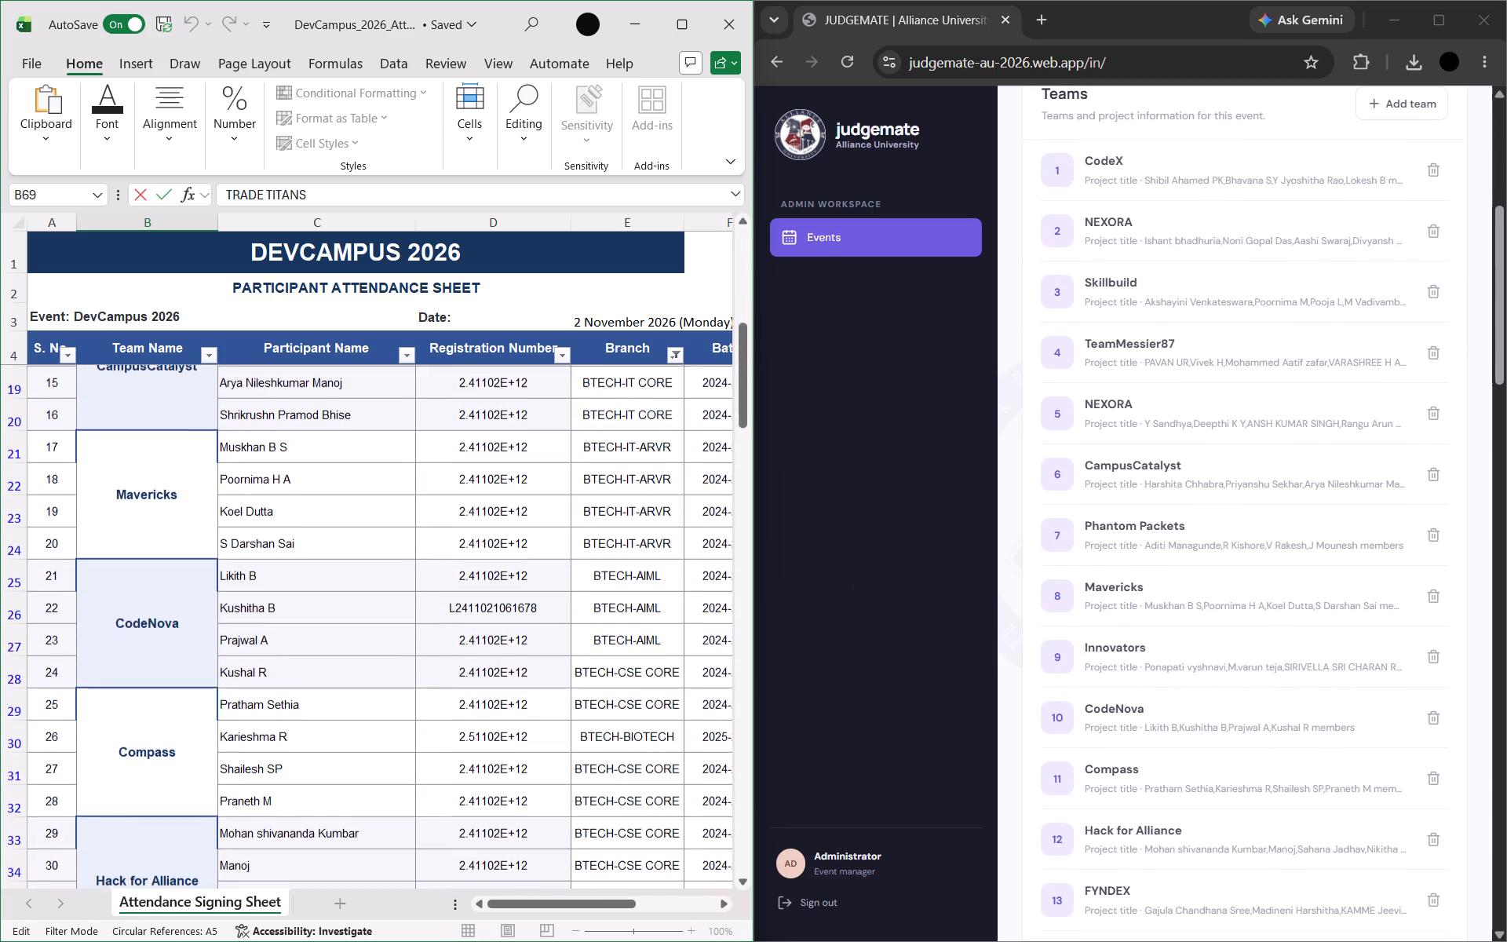
pyautogui.scroll(-1, 330, 601)
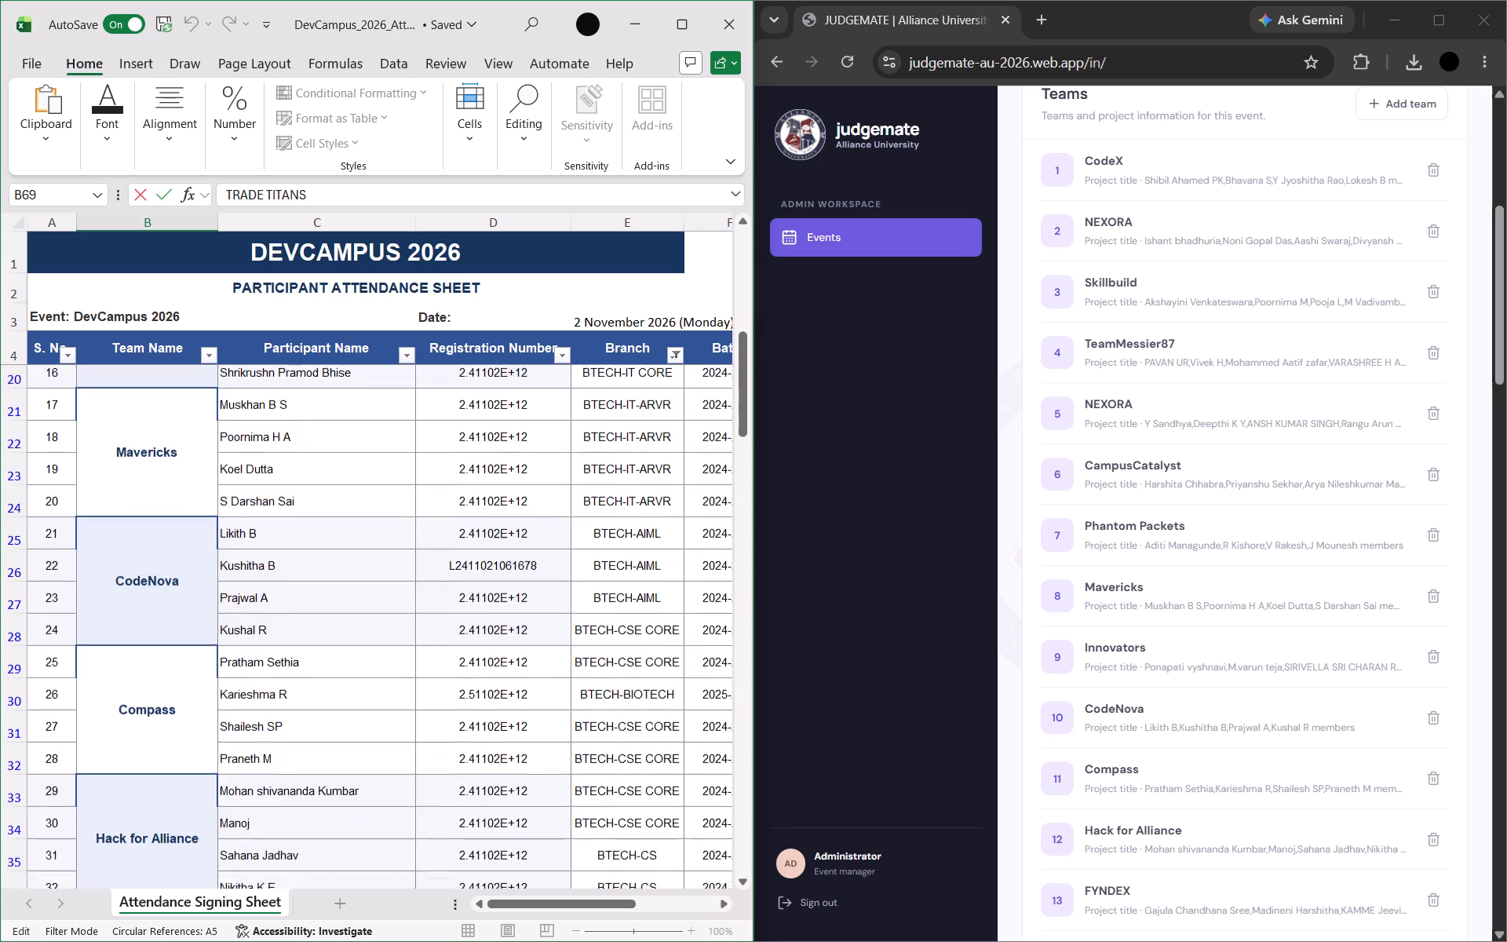
pyautogui.scroll(-2, 324, 601)
pyautogui.scroll(-1, 534, 660)
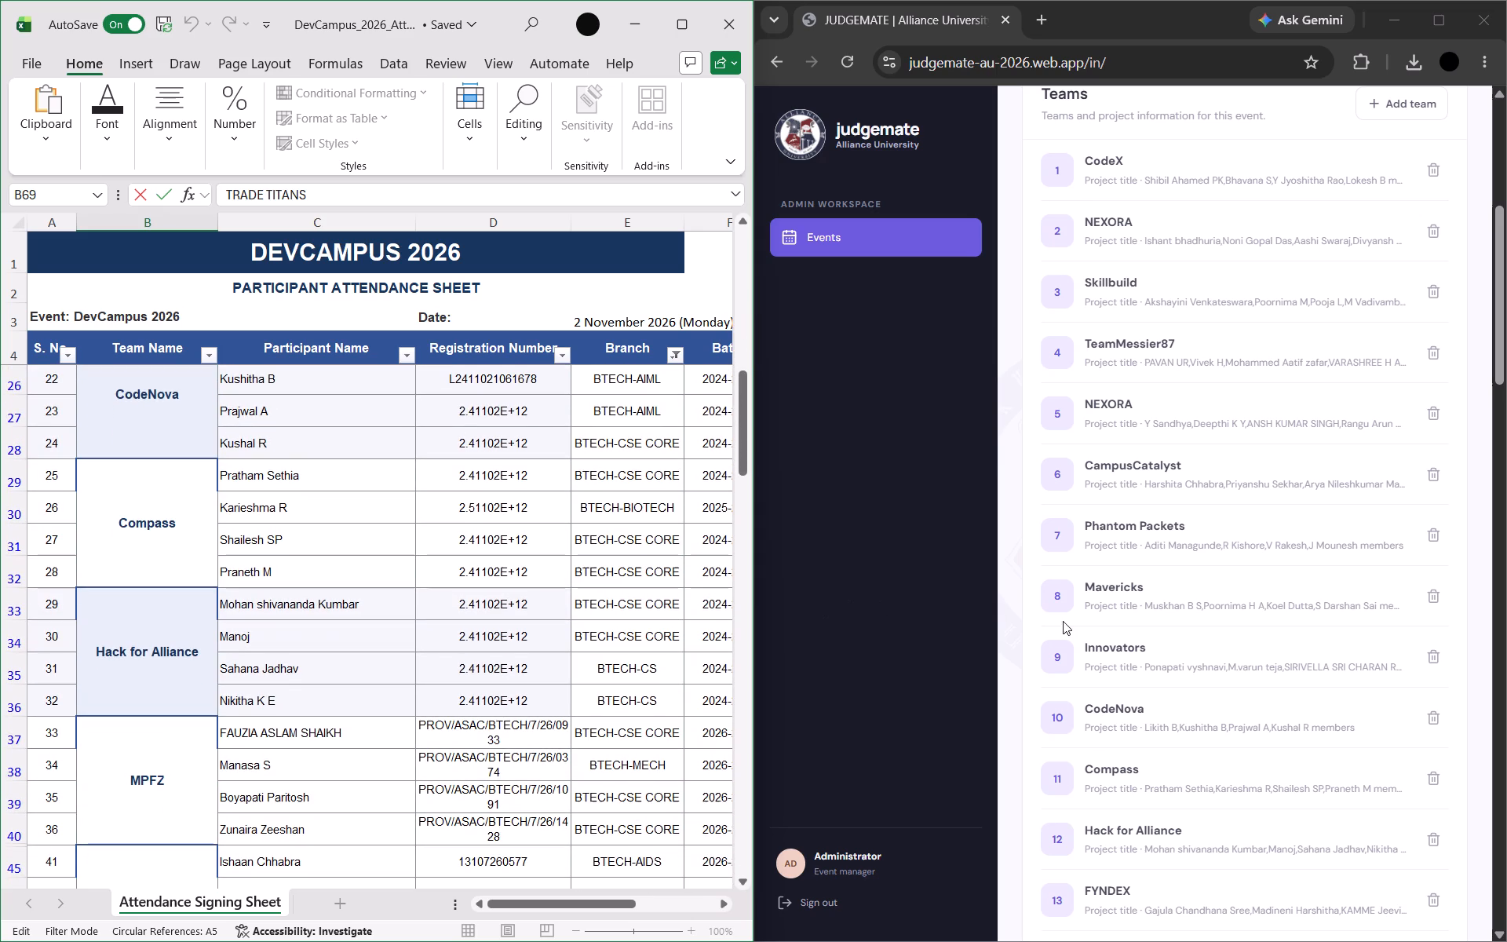
pyautogui.scroll(-3, 1201, 604)
pyautogui.scroll(-2, 531, 675)
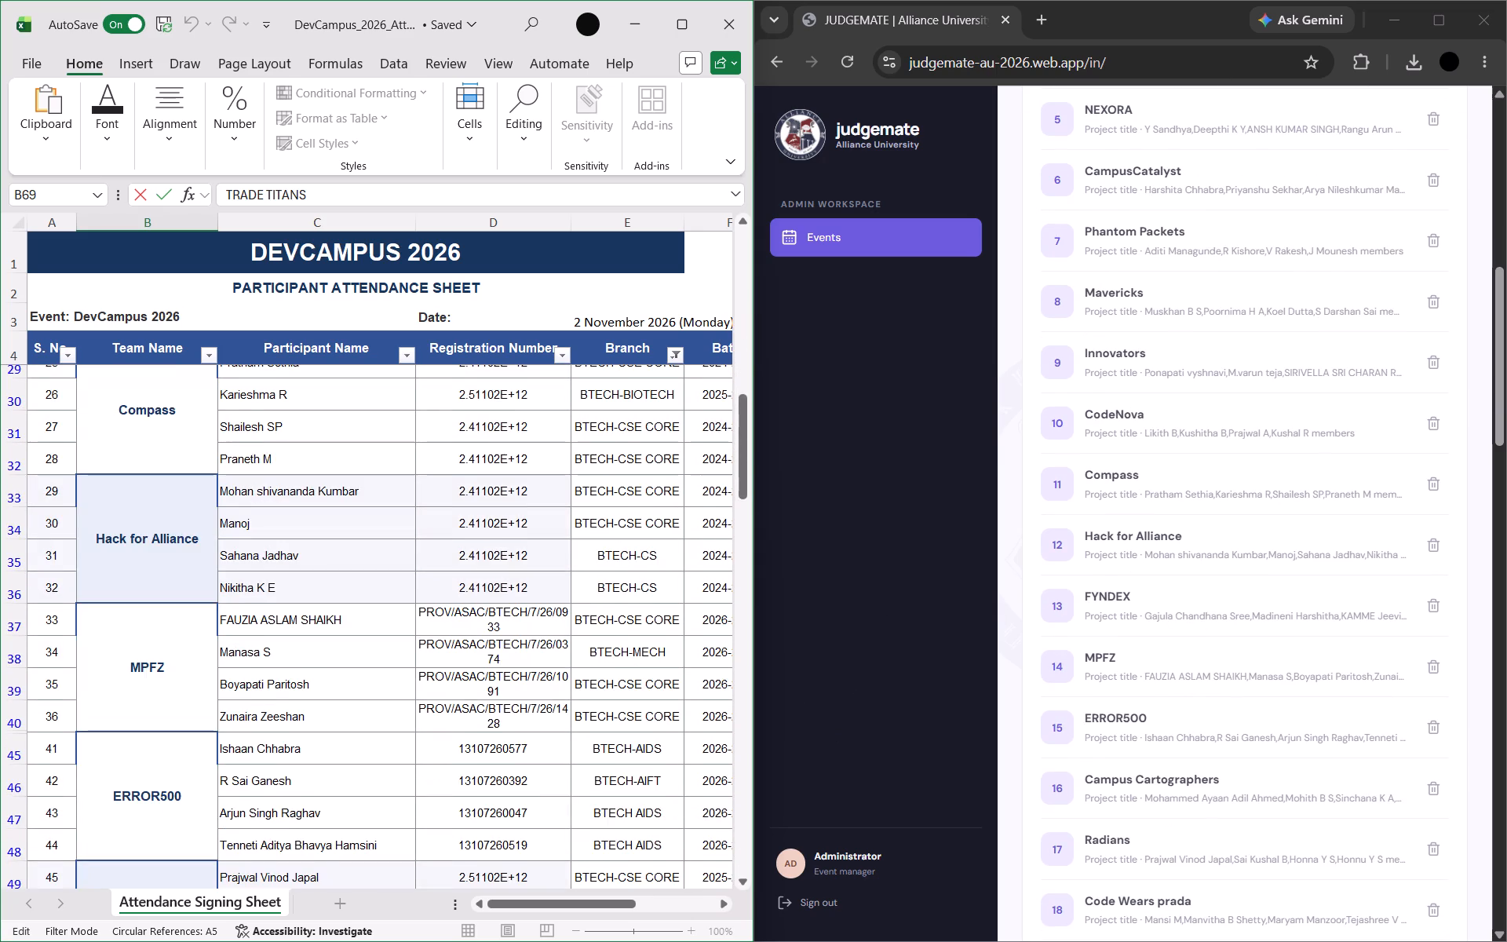
# Compare the attendance sheet's teams from MPFZ through Team Undefined Behavior with Judgemate's team list.
pyautogui.scroll(-1, 516, 676)
pyautogui.scroll(-1, 1127, 564)
pyautogui.scroll(-1, 434, 674)
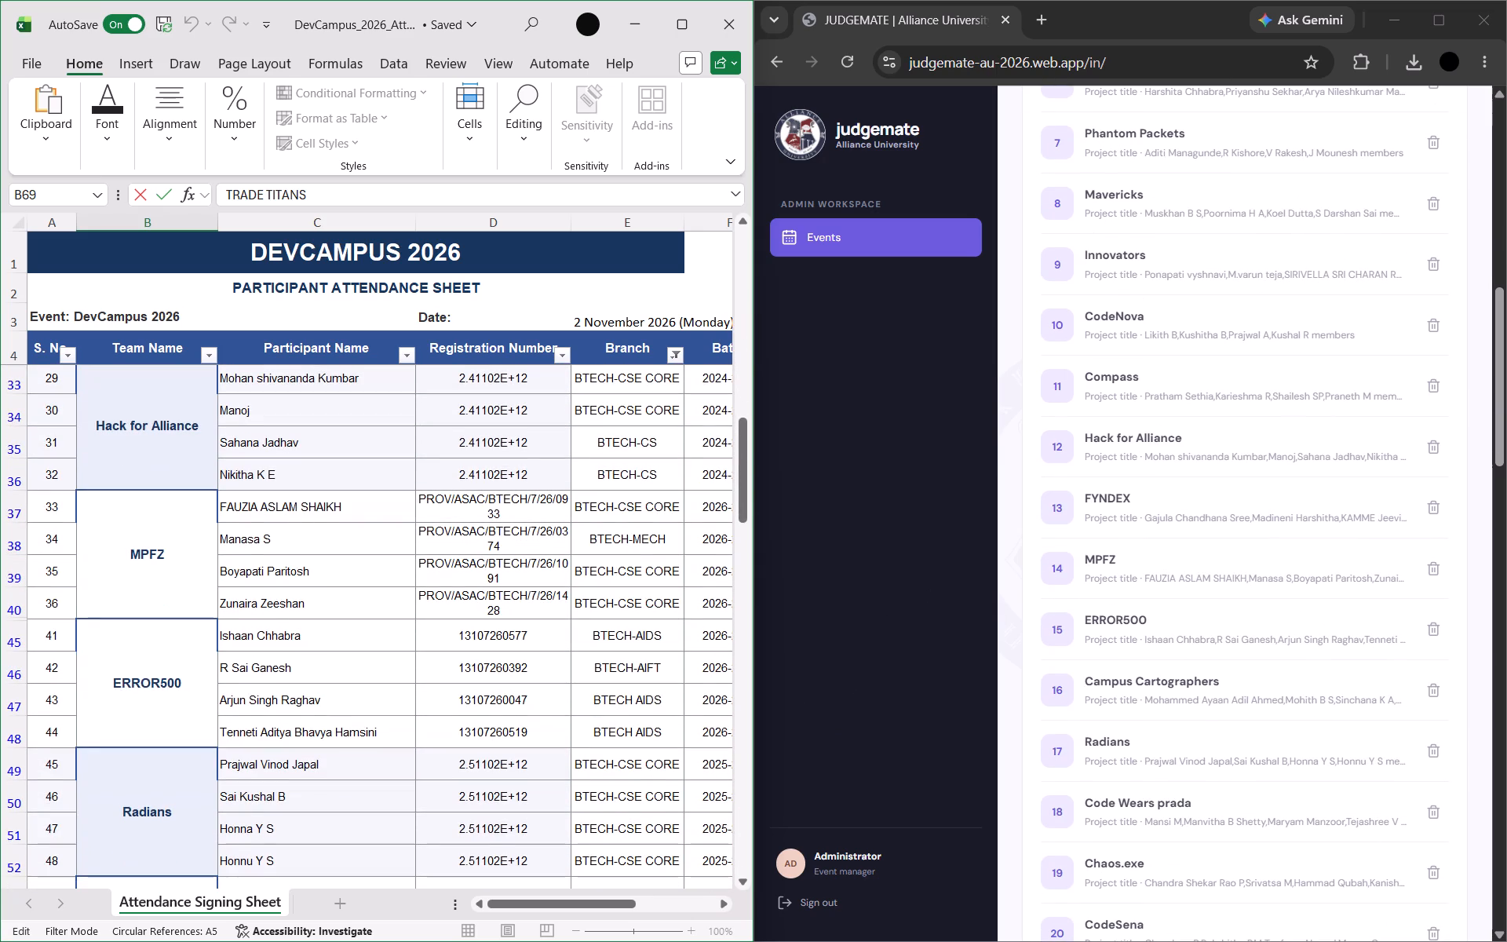
pyautogui.scroll(-3, 283, 701)
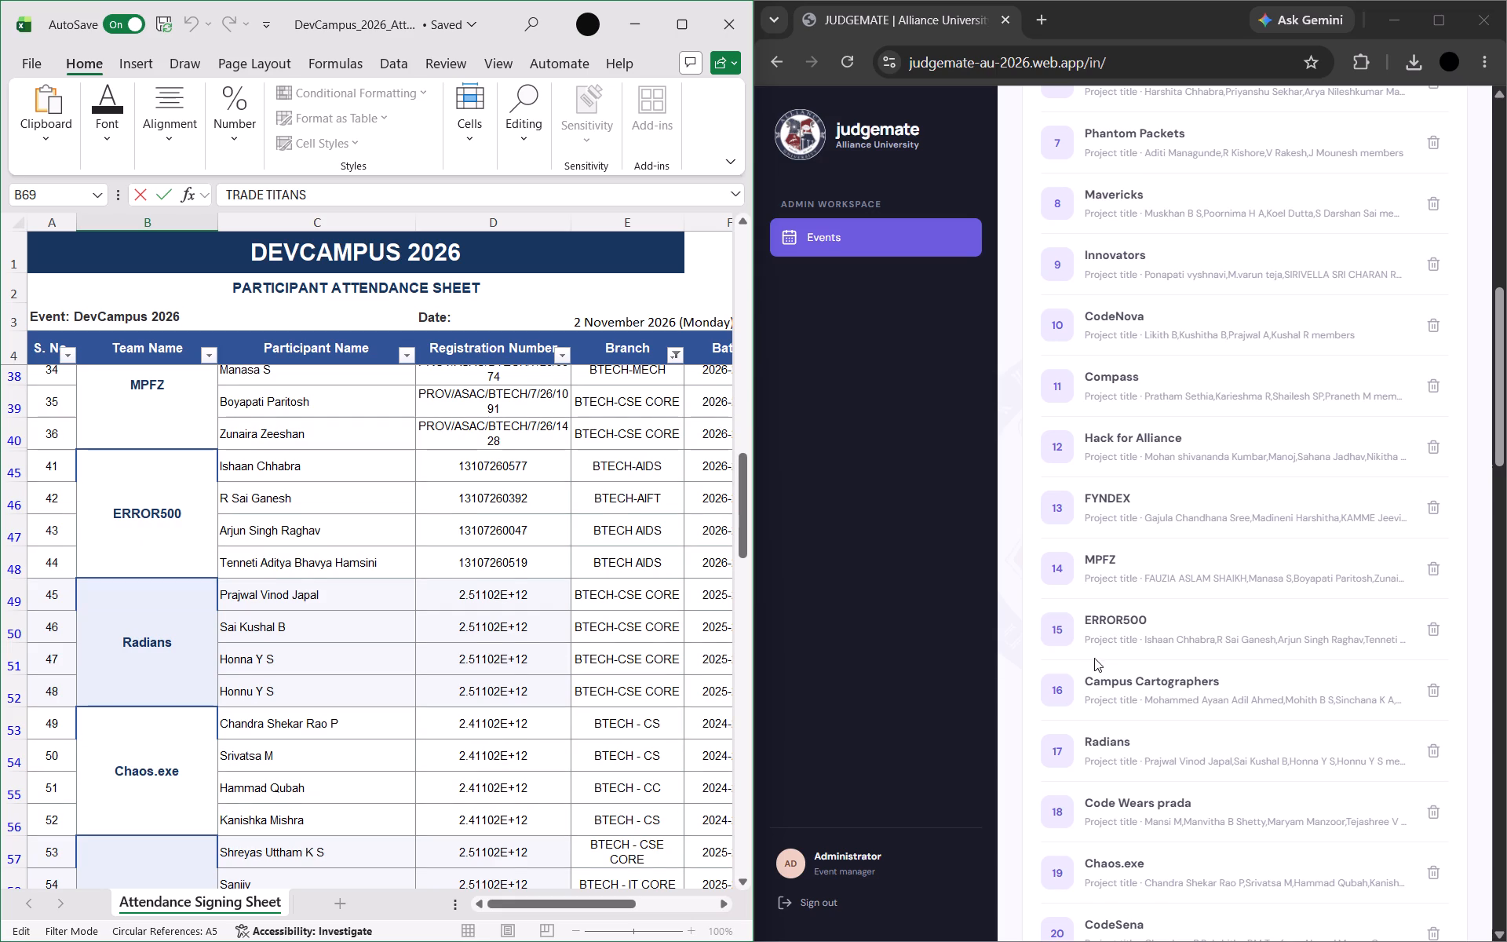
pyautogui.scroll(-1, 1096, 653)
pyautogui.scroll(-2, 123, 673)
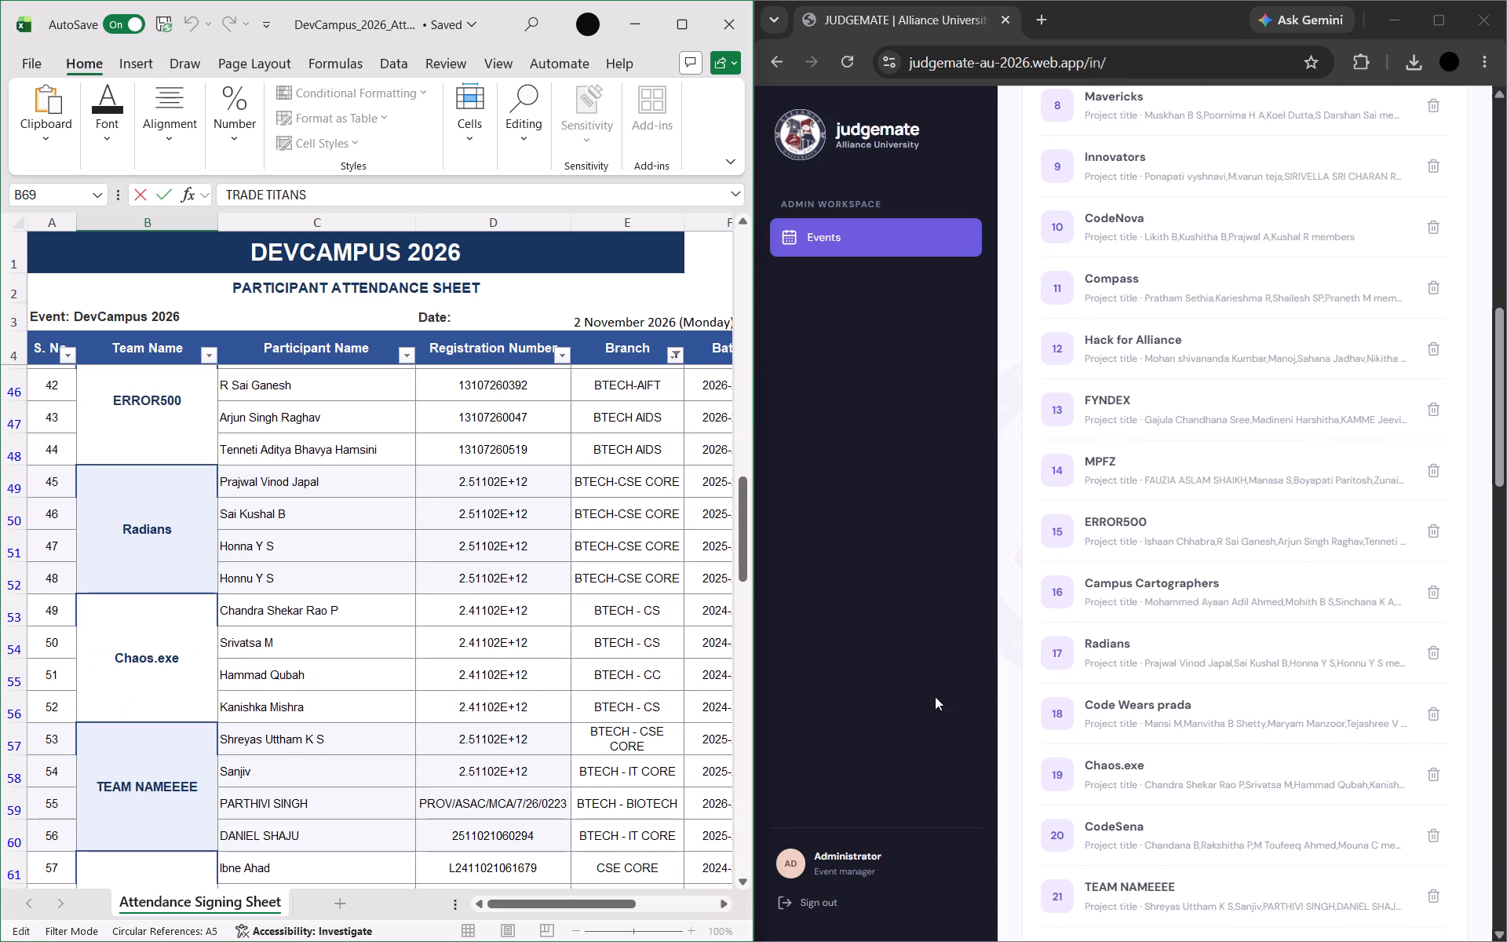
pyautogui.scroll(-1, 1034, 681)
pyautogui.scroll(-2, 339, 648)
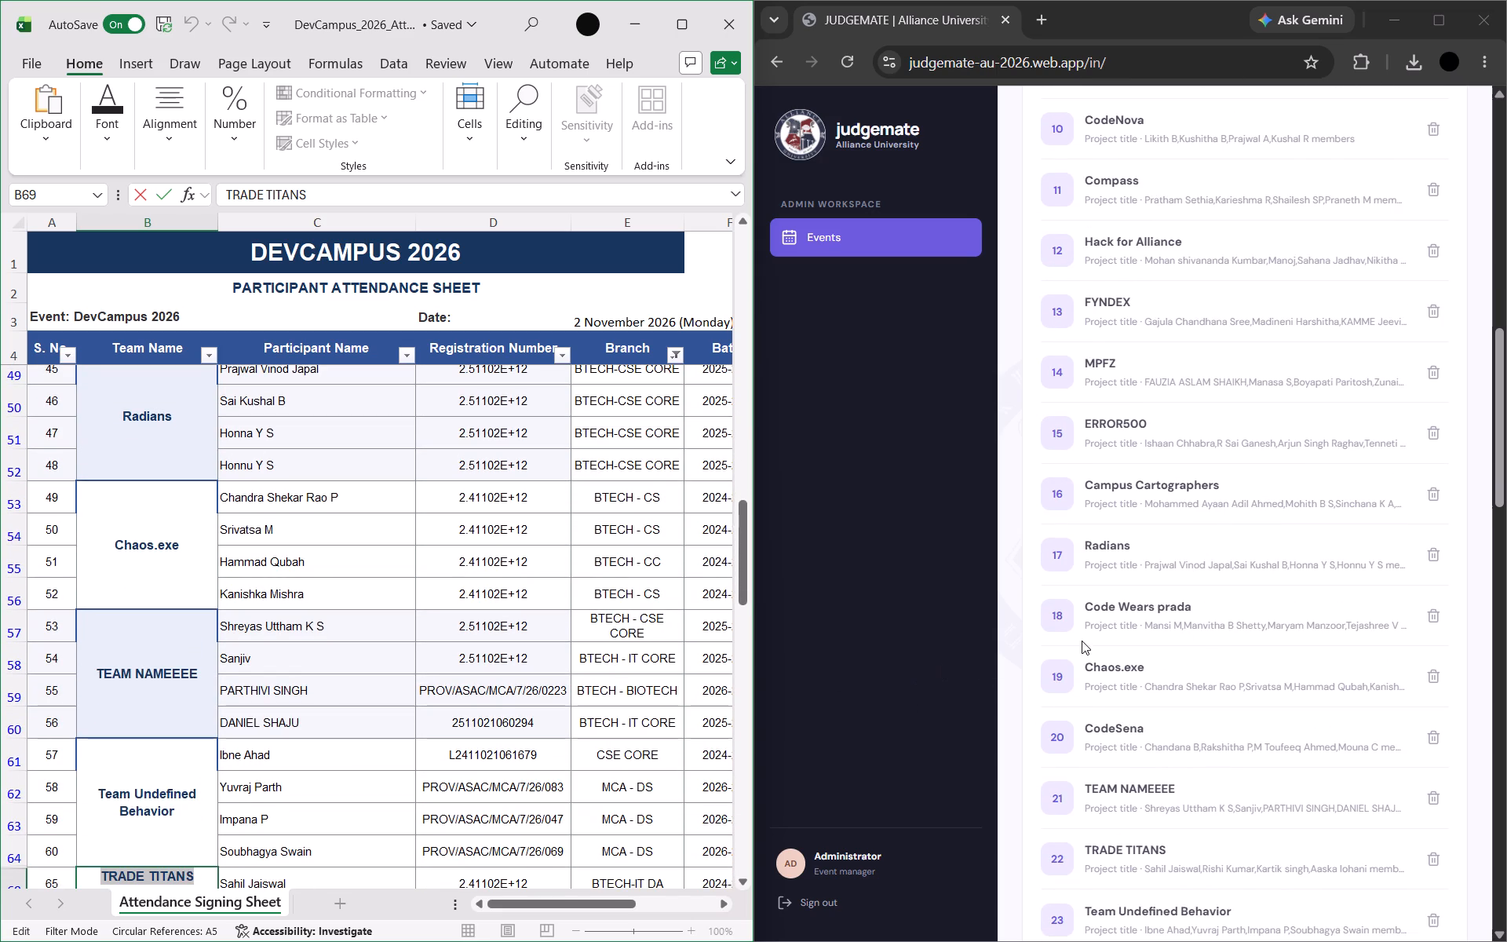
pyautogui.scroll(-2, 1084, 642)
pyautogui.scroll(-1, 319, 675)
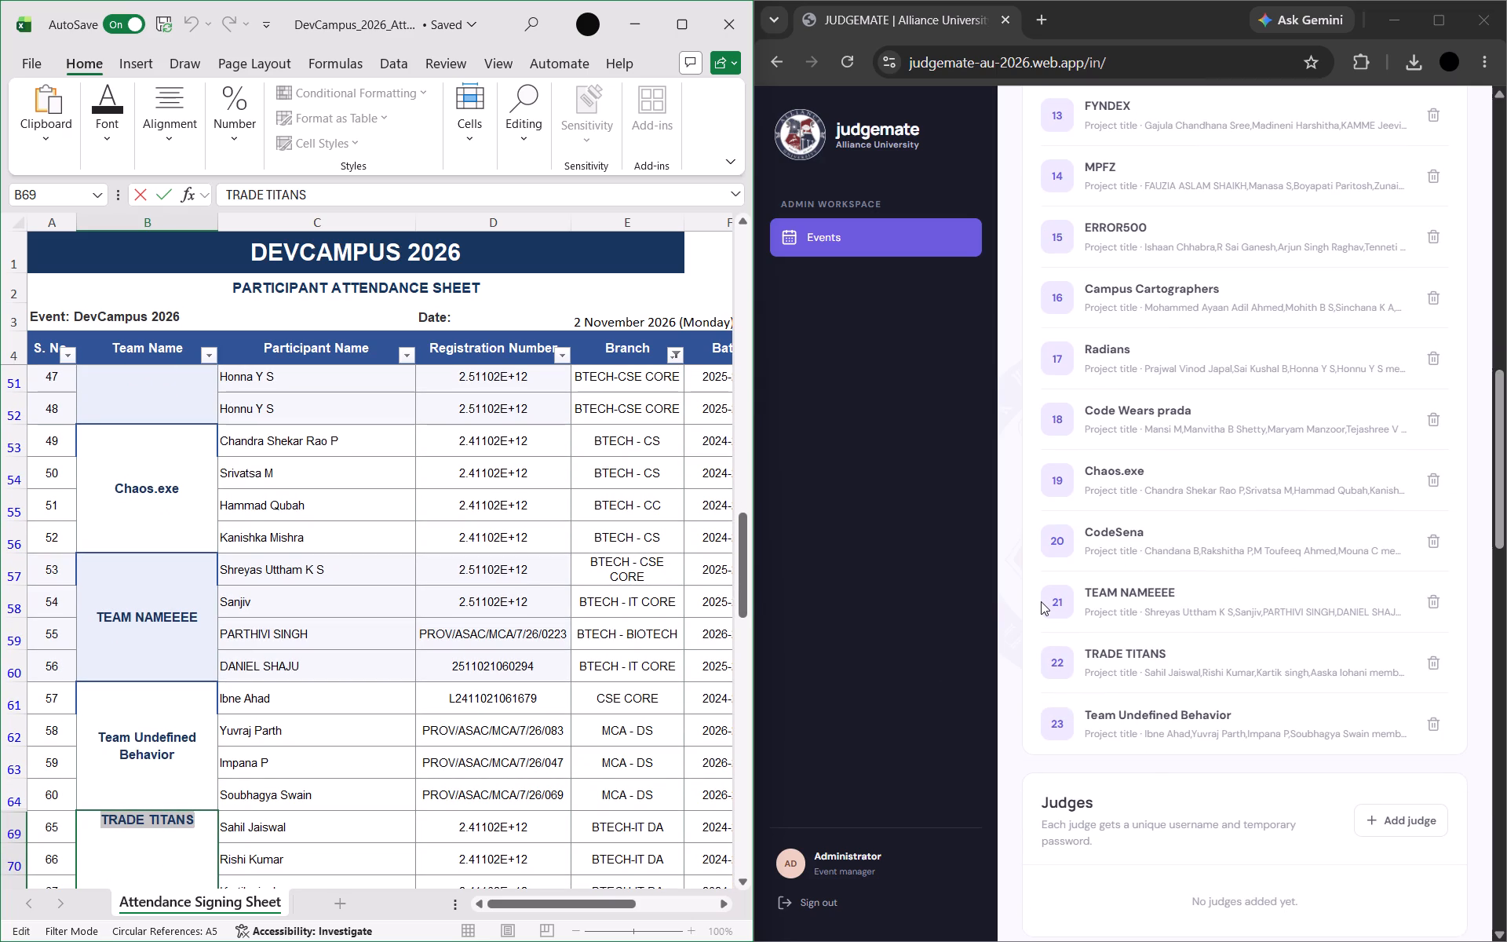
# Review Judgemate's team list again from CodeX through Team Undefined Behavior.
pyautogui.scroll(7, 1041, 601)
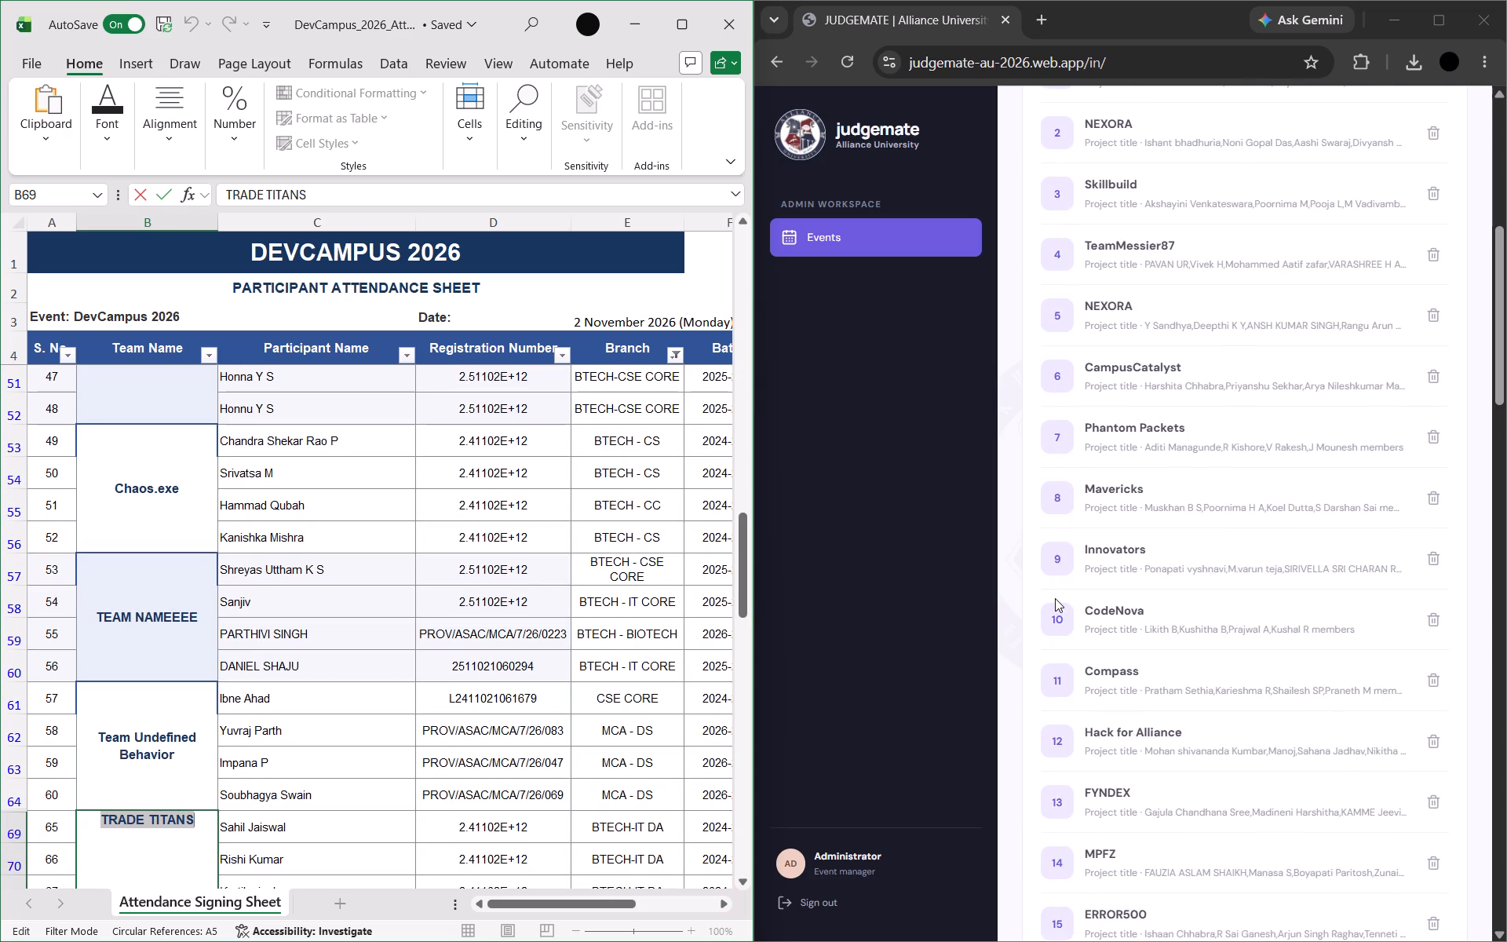
pyautogui.scroll(5, 1055, 595)
pyautogui.scroll(-4, 1058, 591)
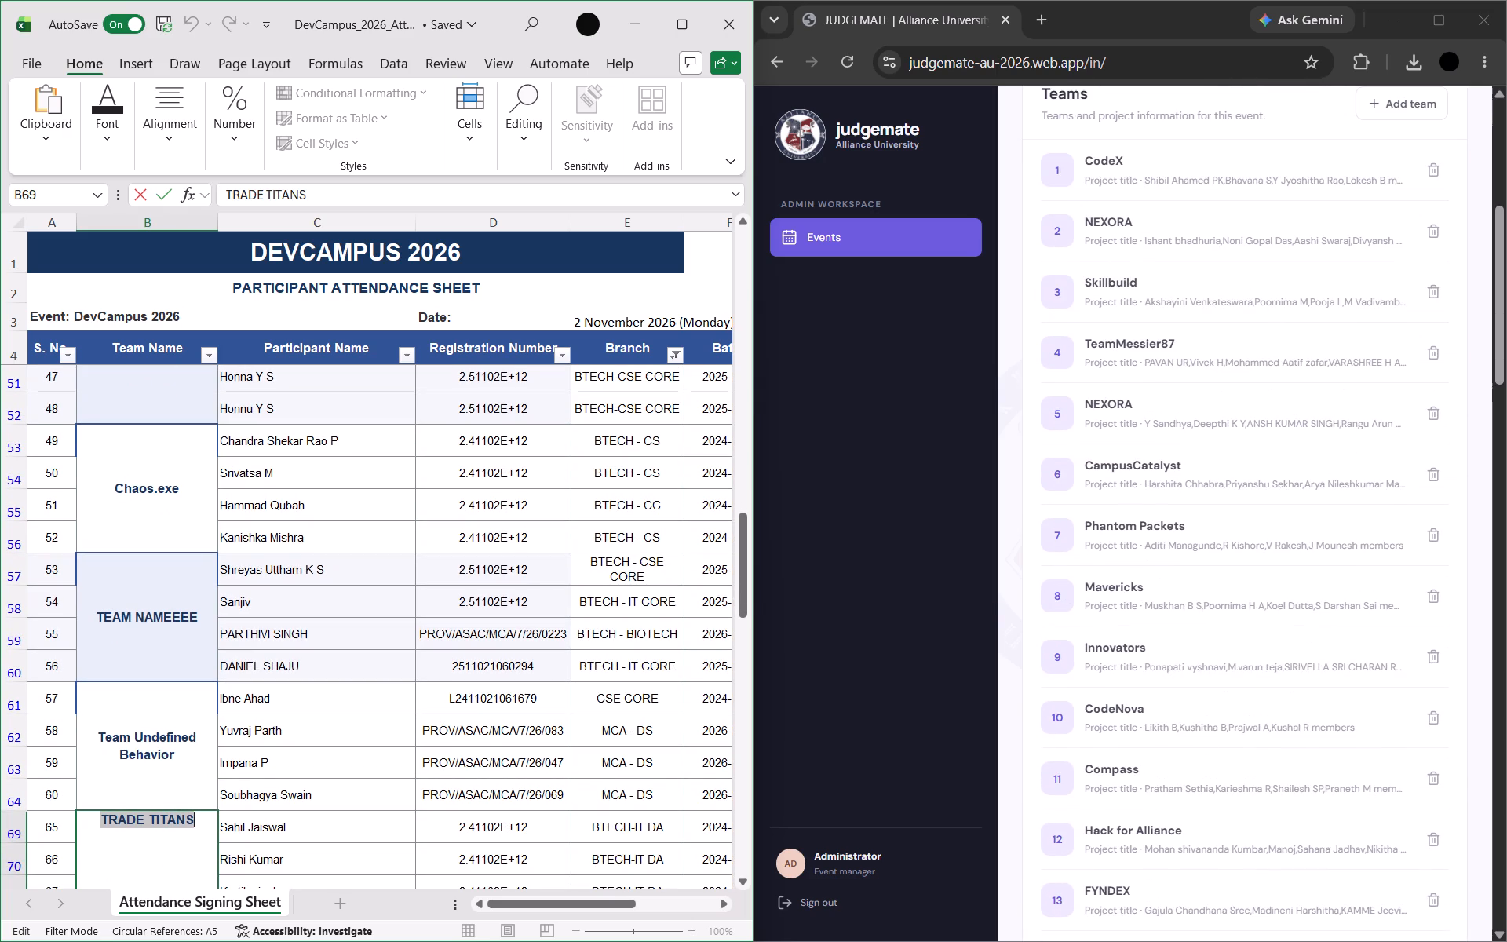
pyautogui.scroll(-2, 1172, 492)
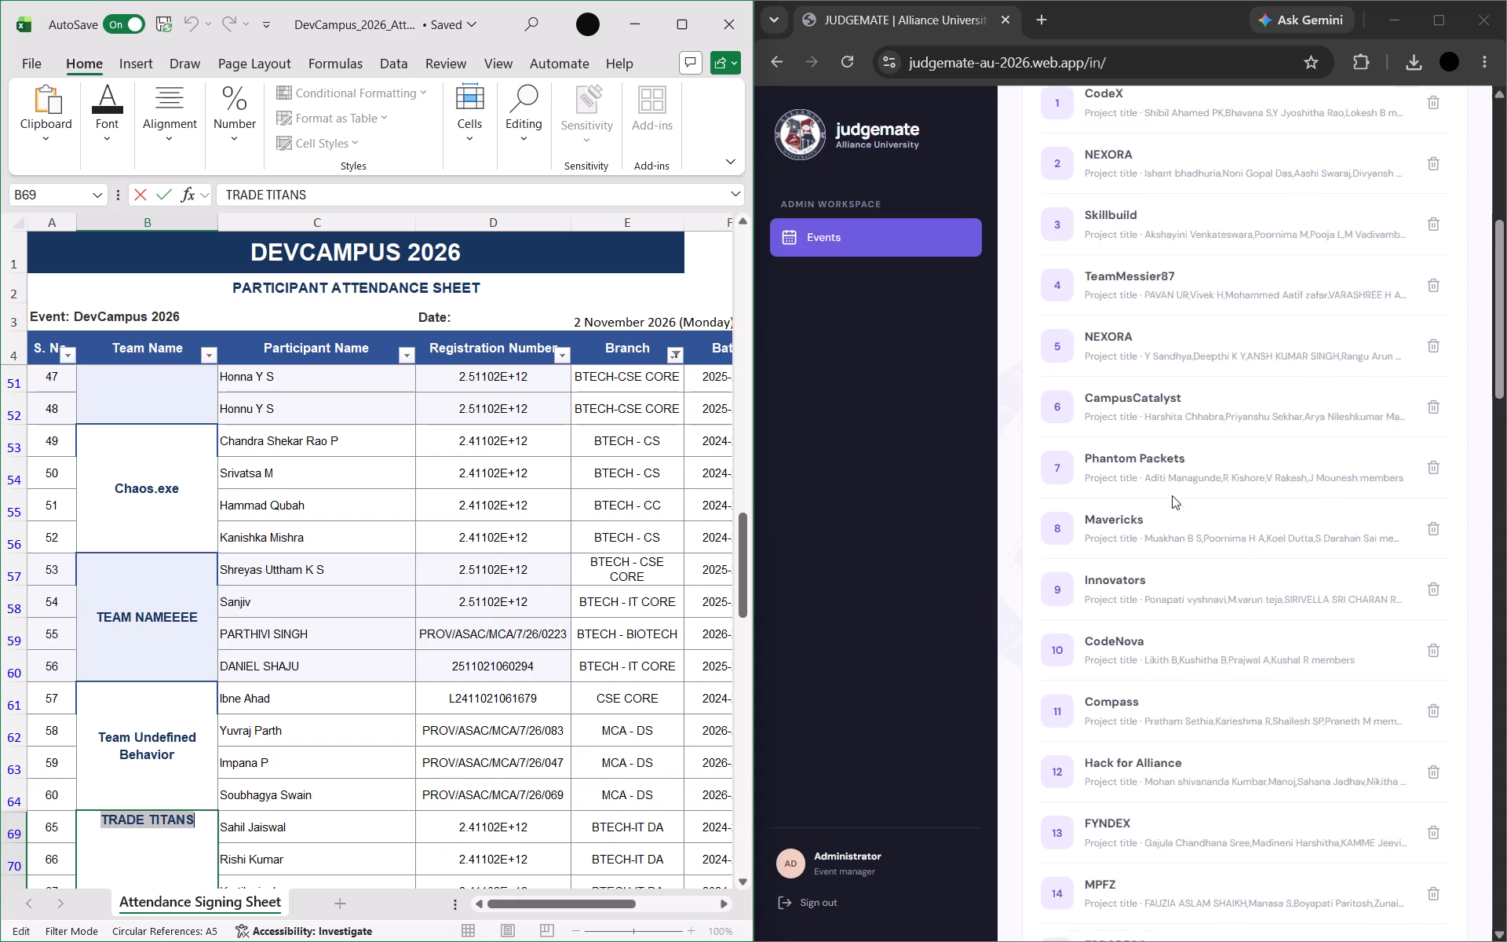
pyautogui.scroll(-6, 1172, 495)
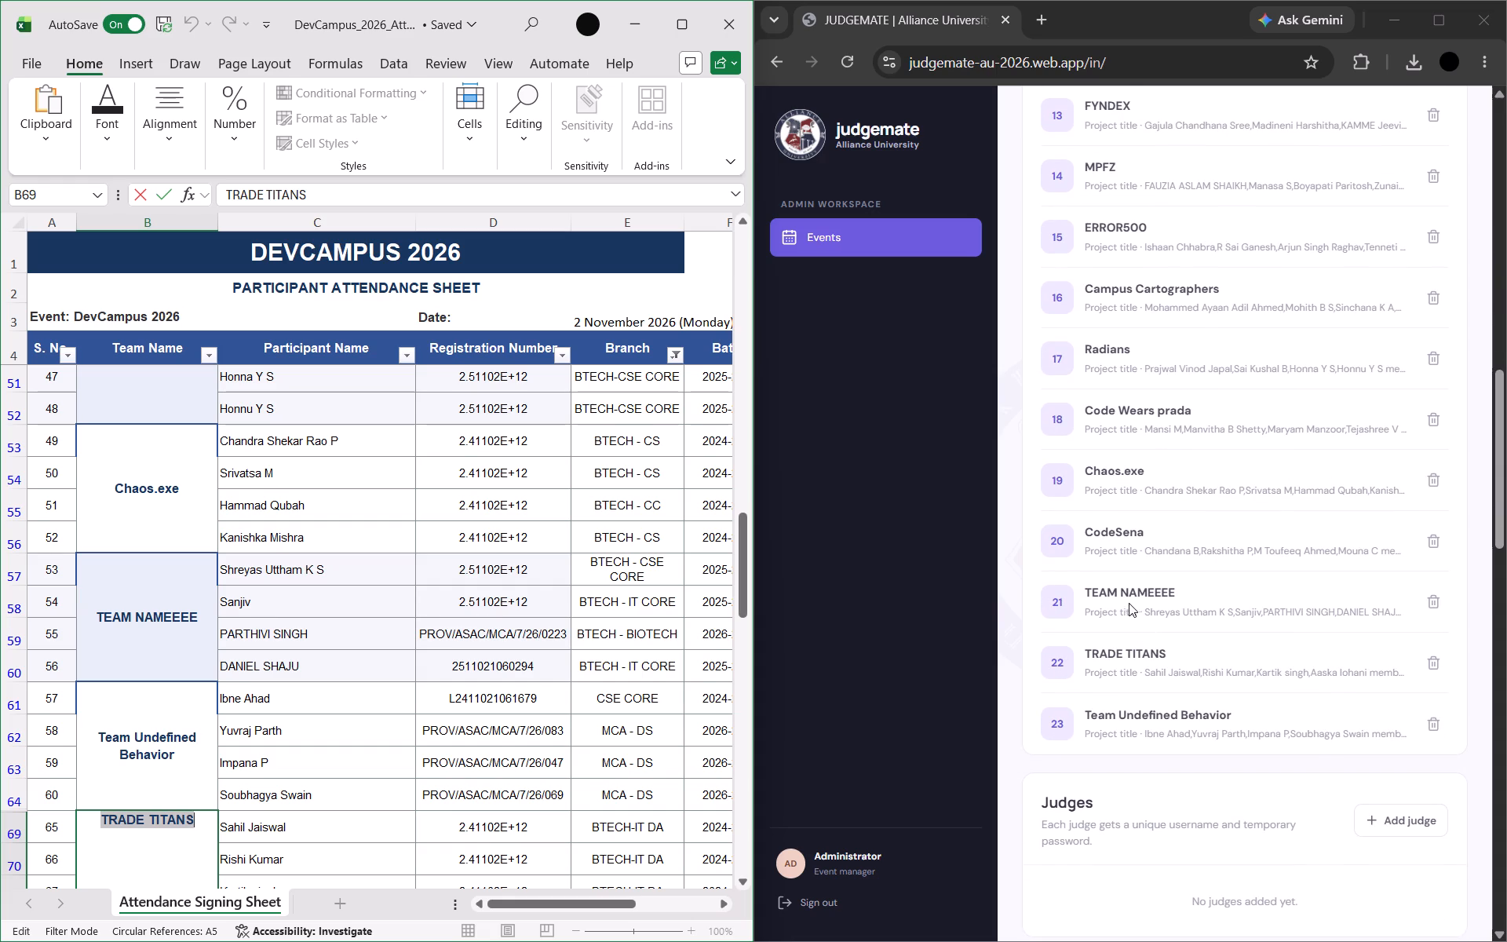
# Compare the attendance sheet's teams from TRADE TITANS through FYNDEX with Judgemate's team list.
pyautogui.scroll(-4, 452, 779)
pyautogui.scroll(-1, 542, 688)
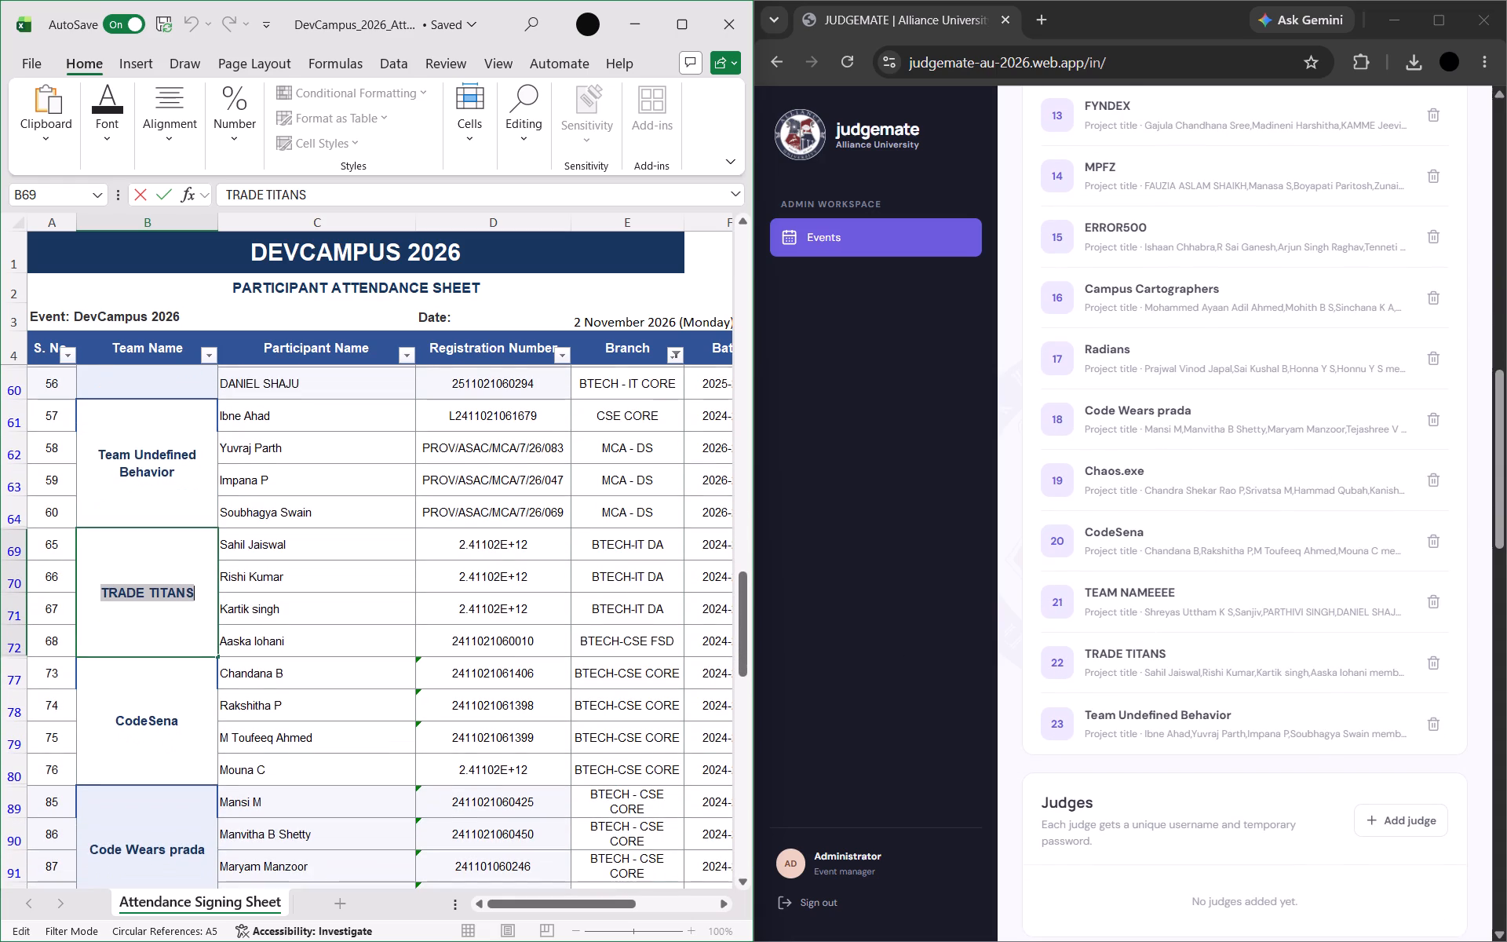
pyautogui.scroll(2, 1150, 582)
pyautogui.scroll(-3, 369, 694)
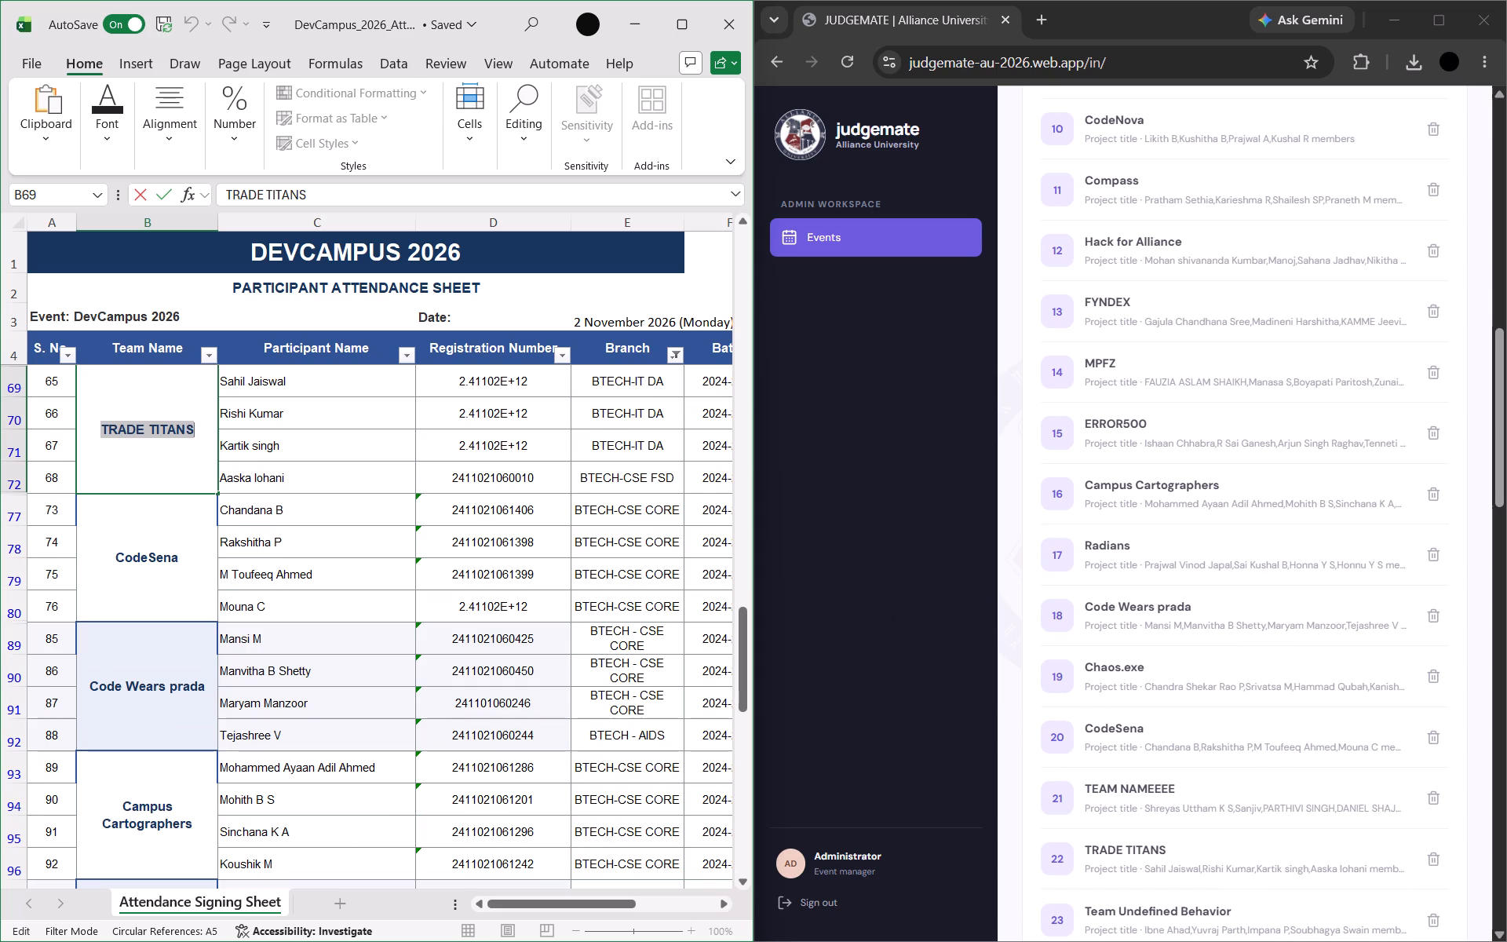
pyautogui.scroll(-2, 181, 739)
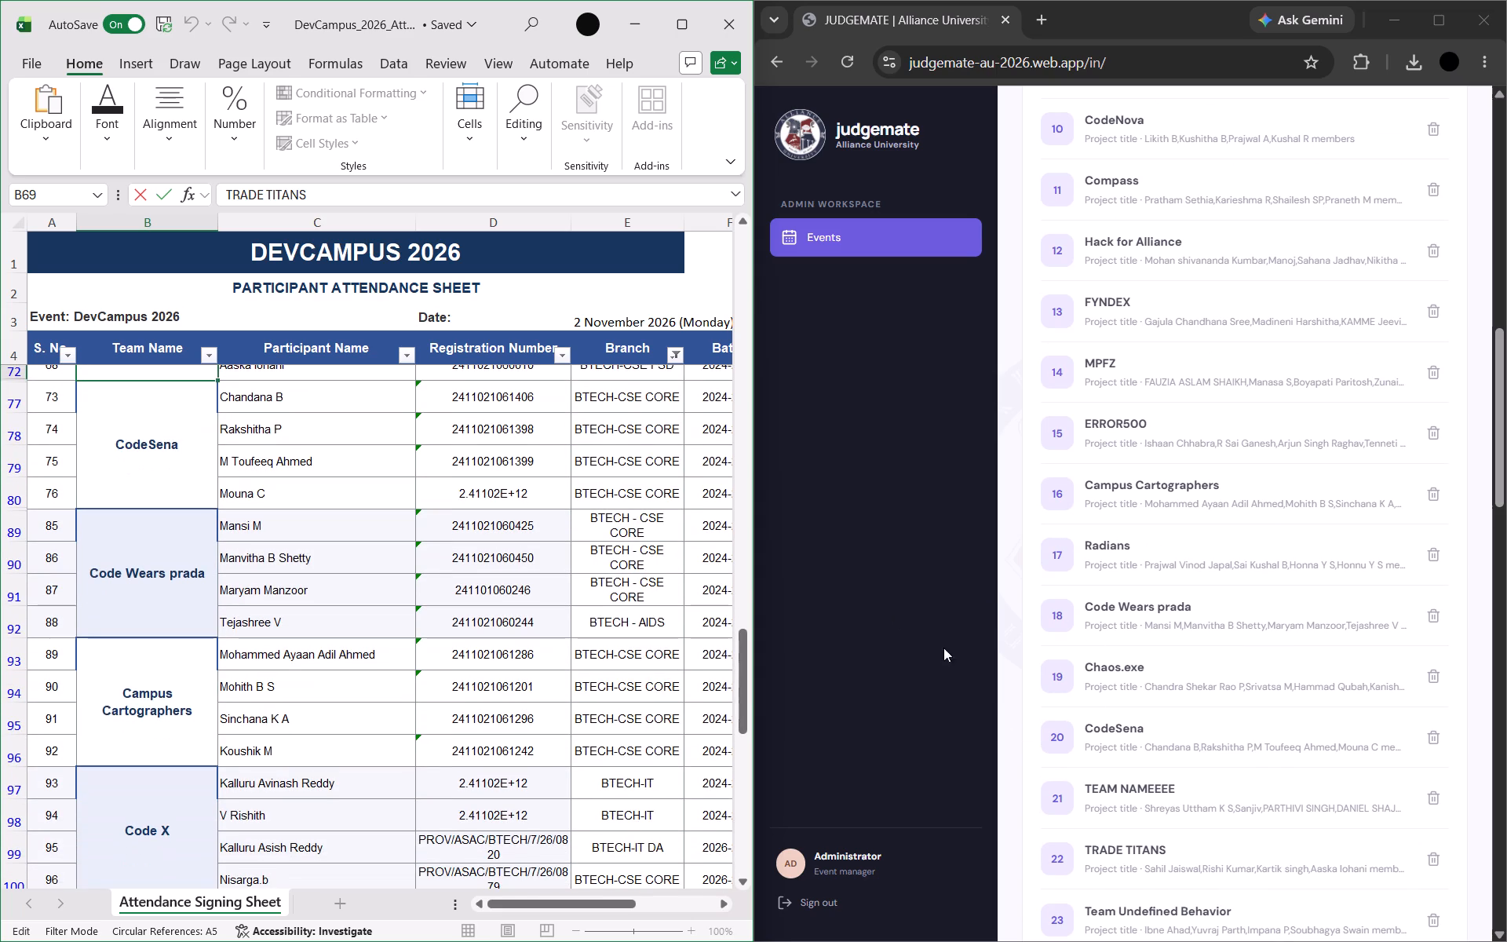
pyautogui.scroll(-2, 382, 575)
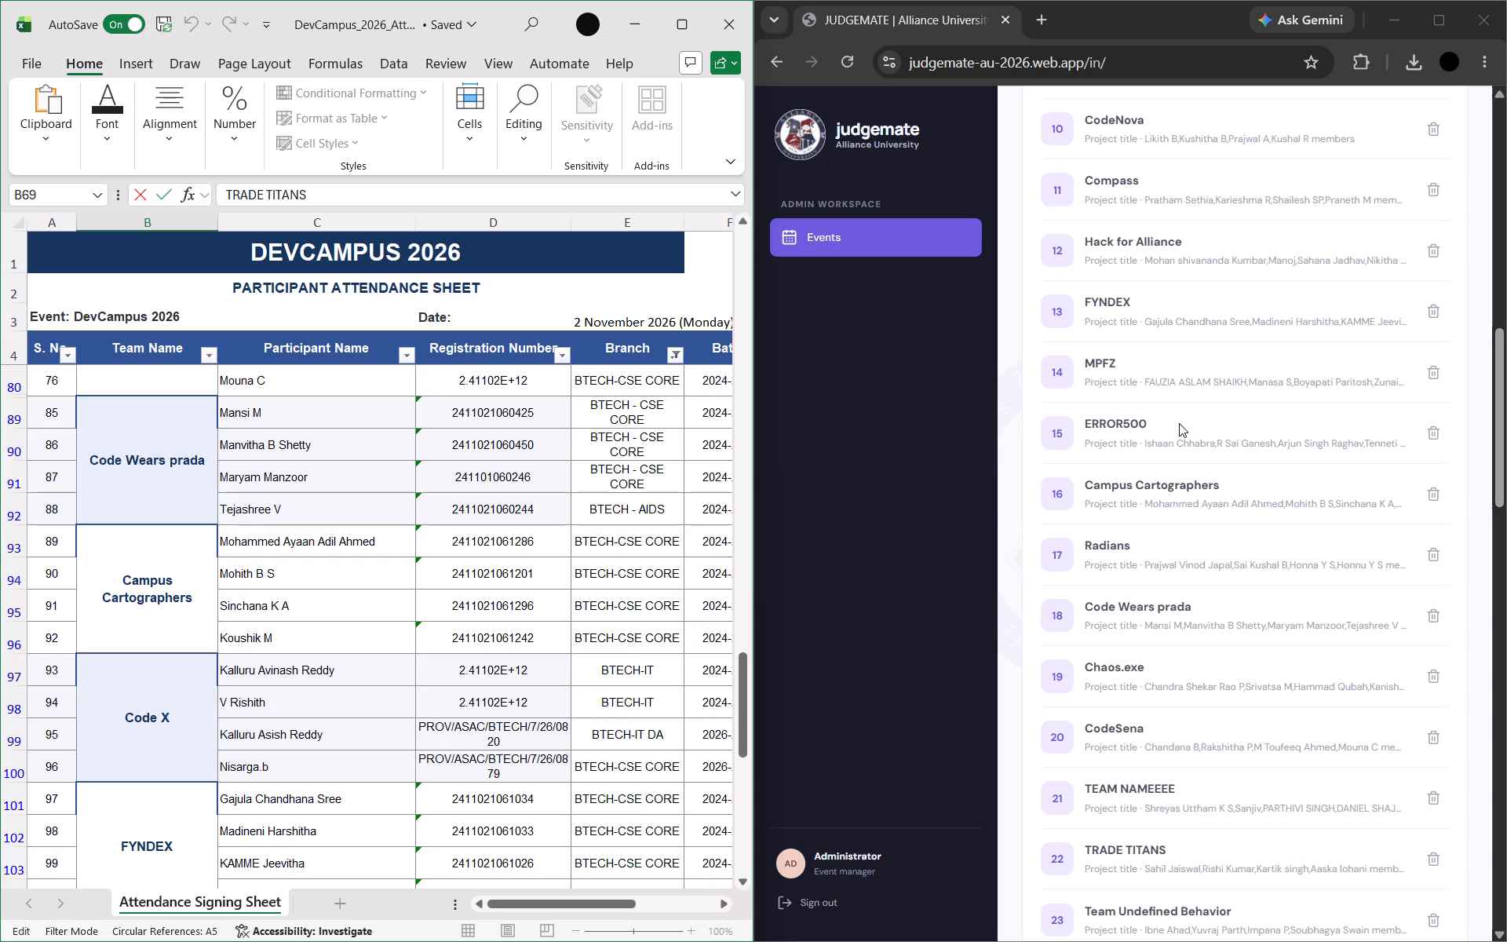
pyautogui.scroll(-1, 544, 596)
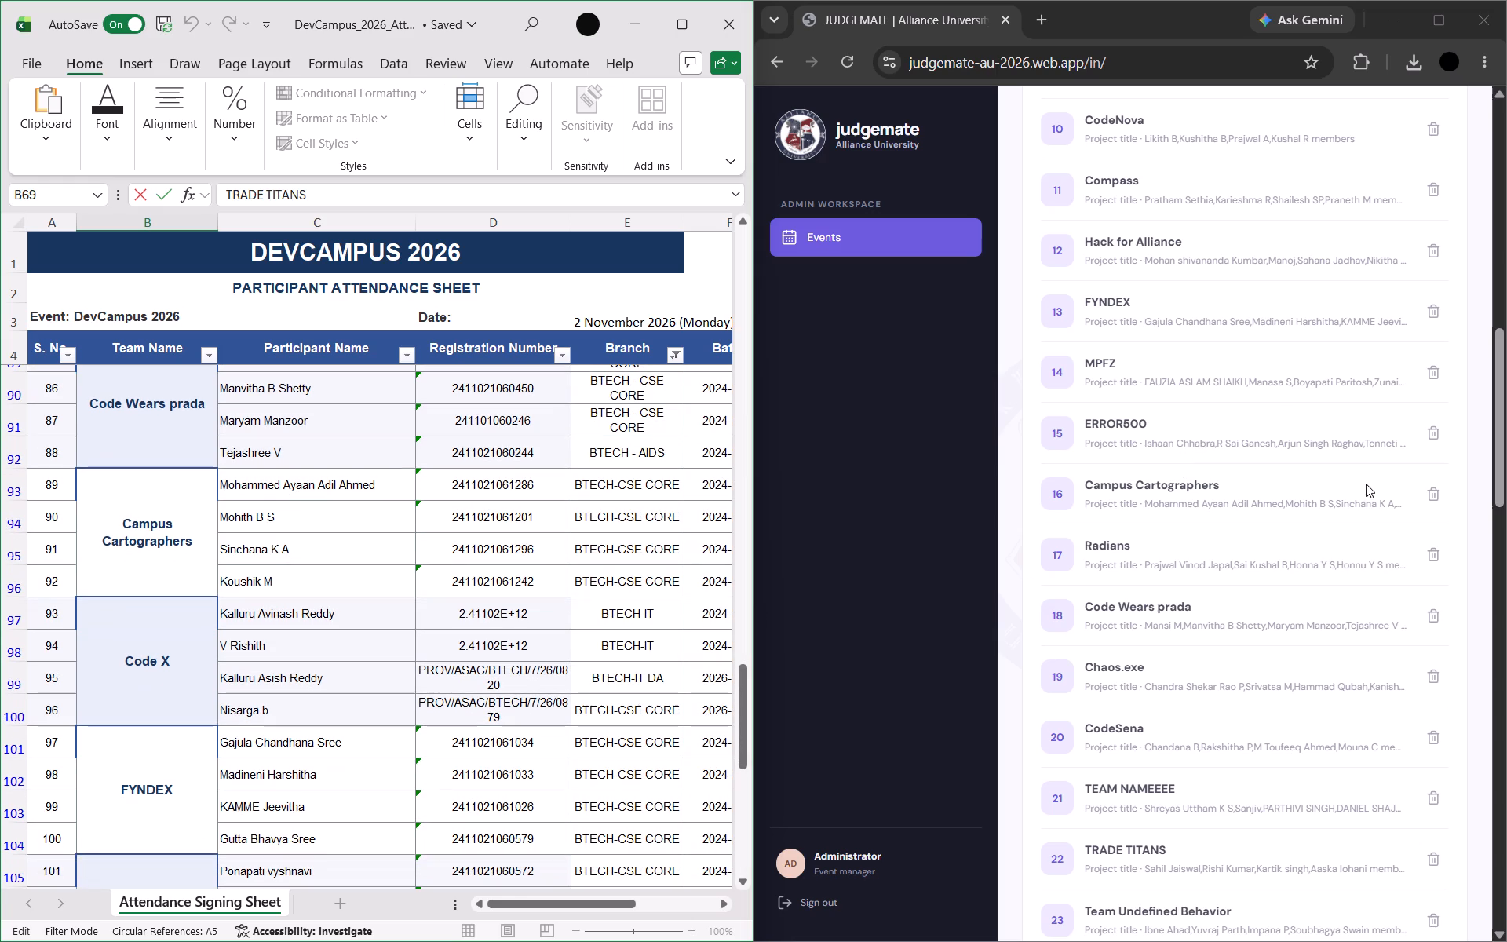
# Check Judgemate's whole team list, from CodeX through Team Undefined Behavior, for the sheet's Code X team.
pyautogui.scroll(-1, 1150, 460)
pyautogui.scroll(1, 1150, 460)
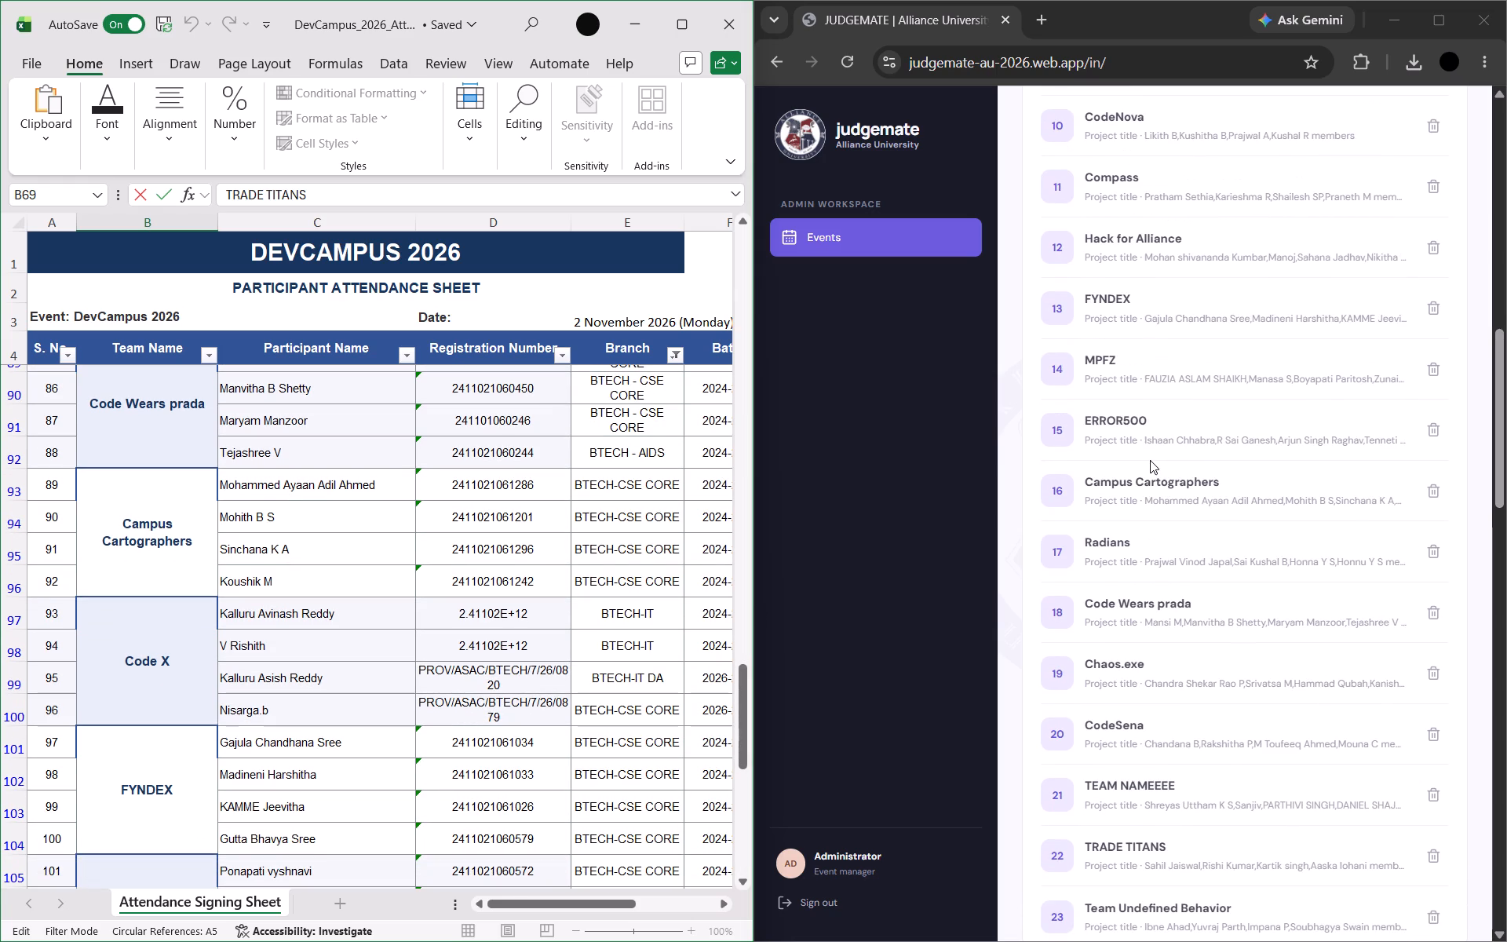
pyautogui.scroll(3, 1151, 460)
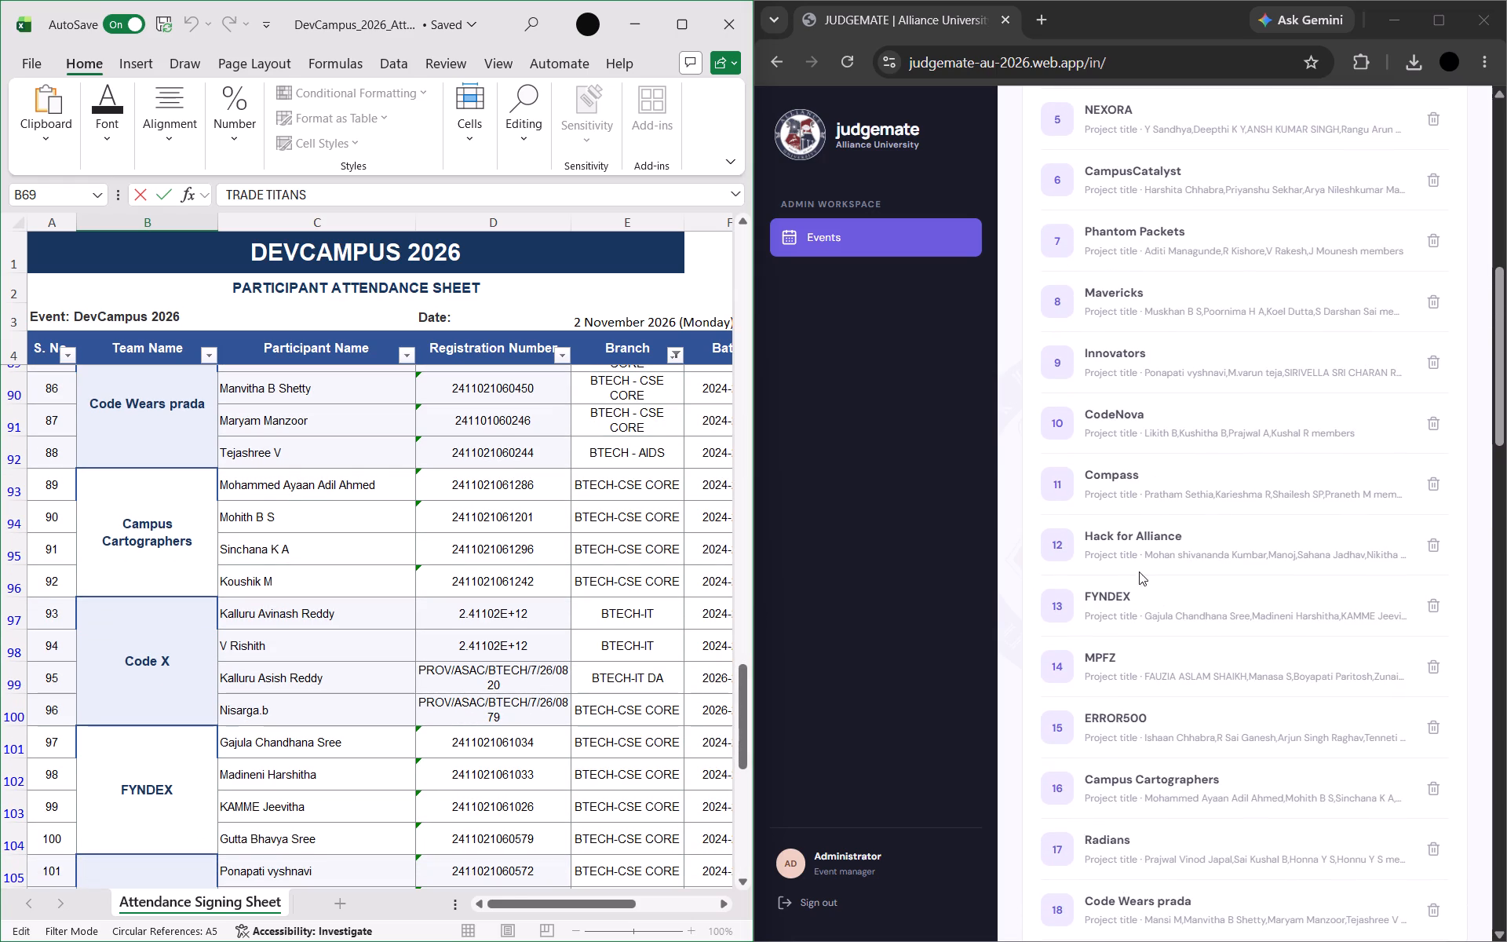
pyautogui.scroll(2, 1129, 419)
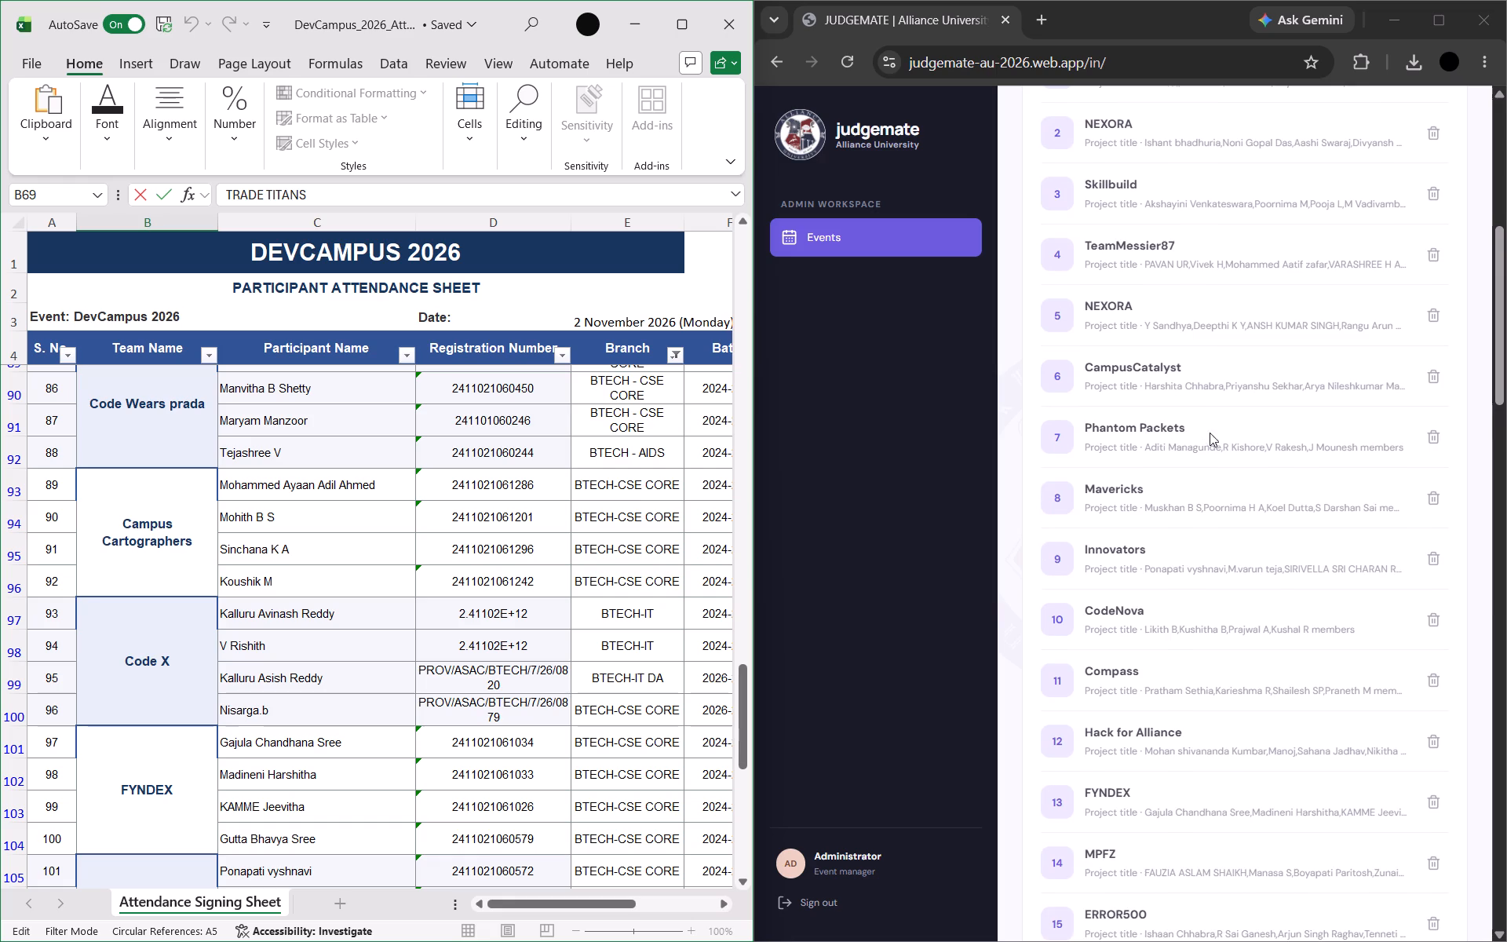
pyautogui.scroll(3, 1211, 433)
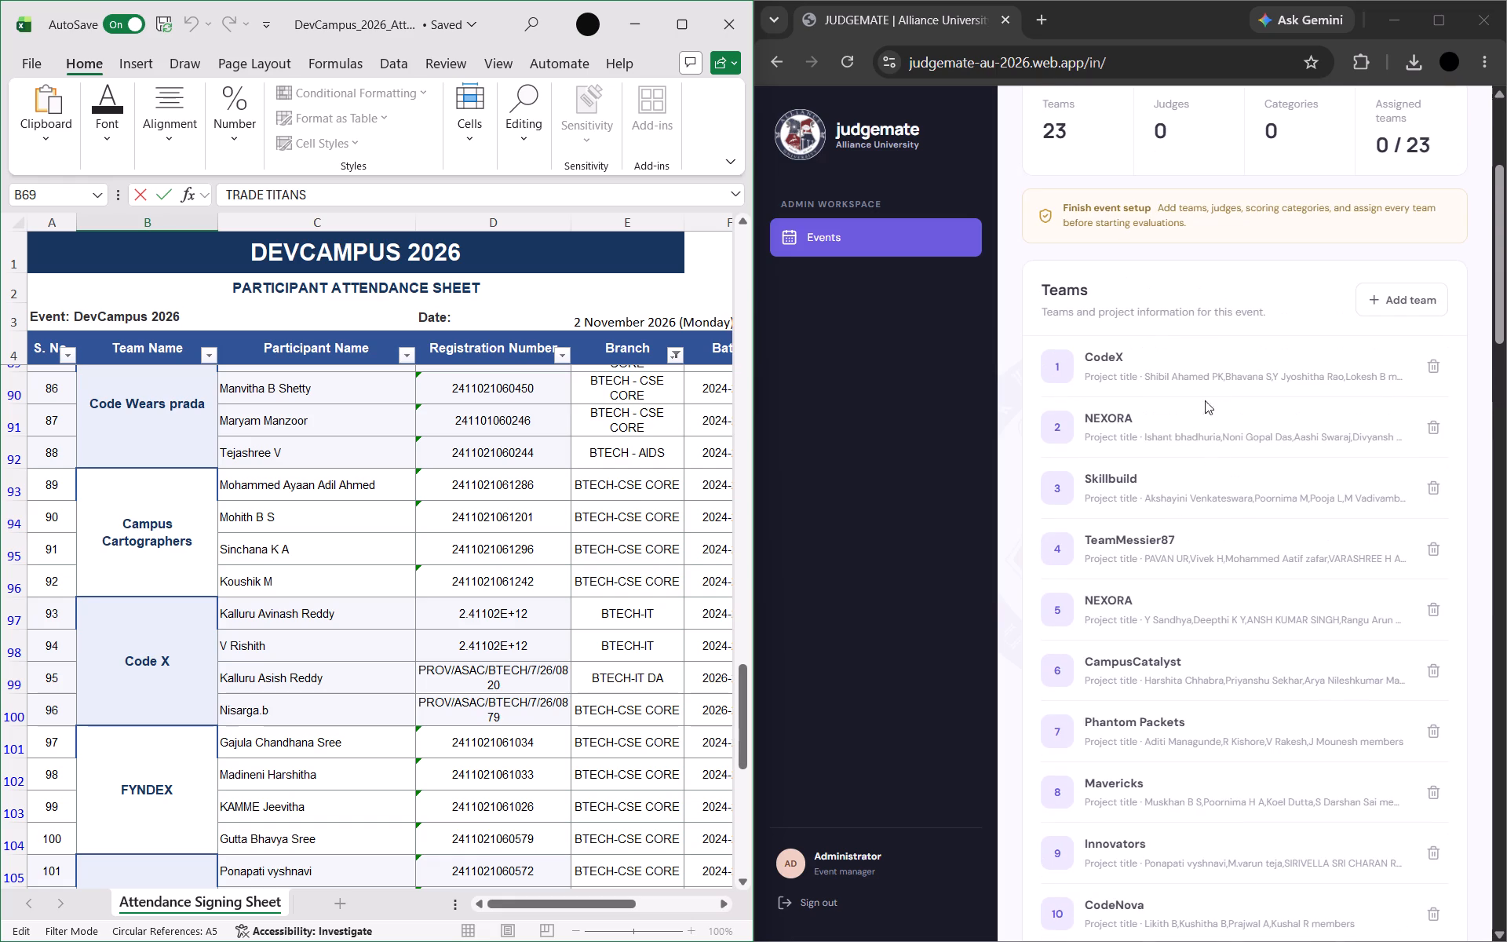
pyautogui.scroll(-3, 1193, 554)
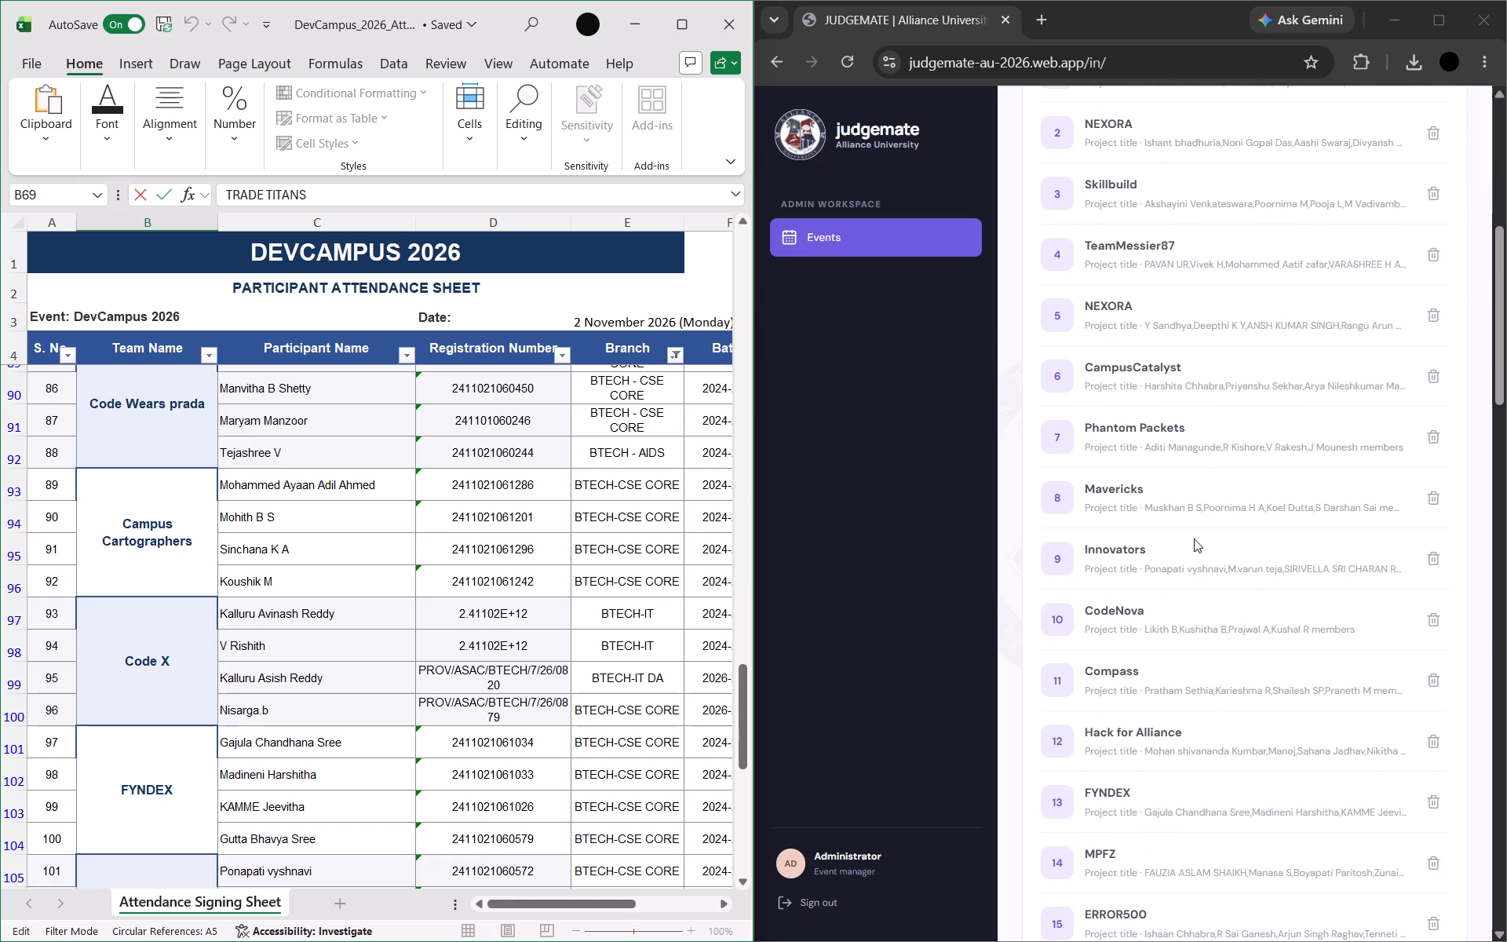
pyautogui.scroll(-4, 1182, 674)
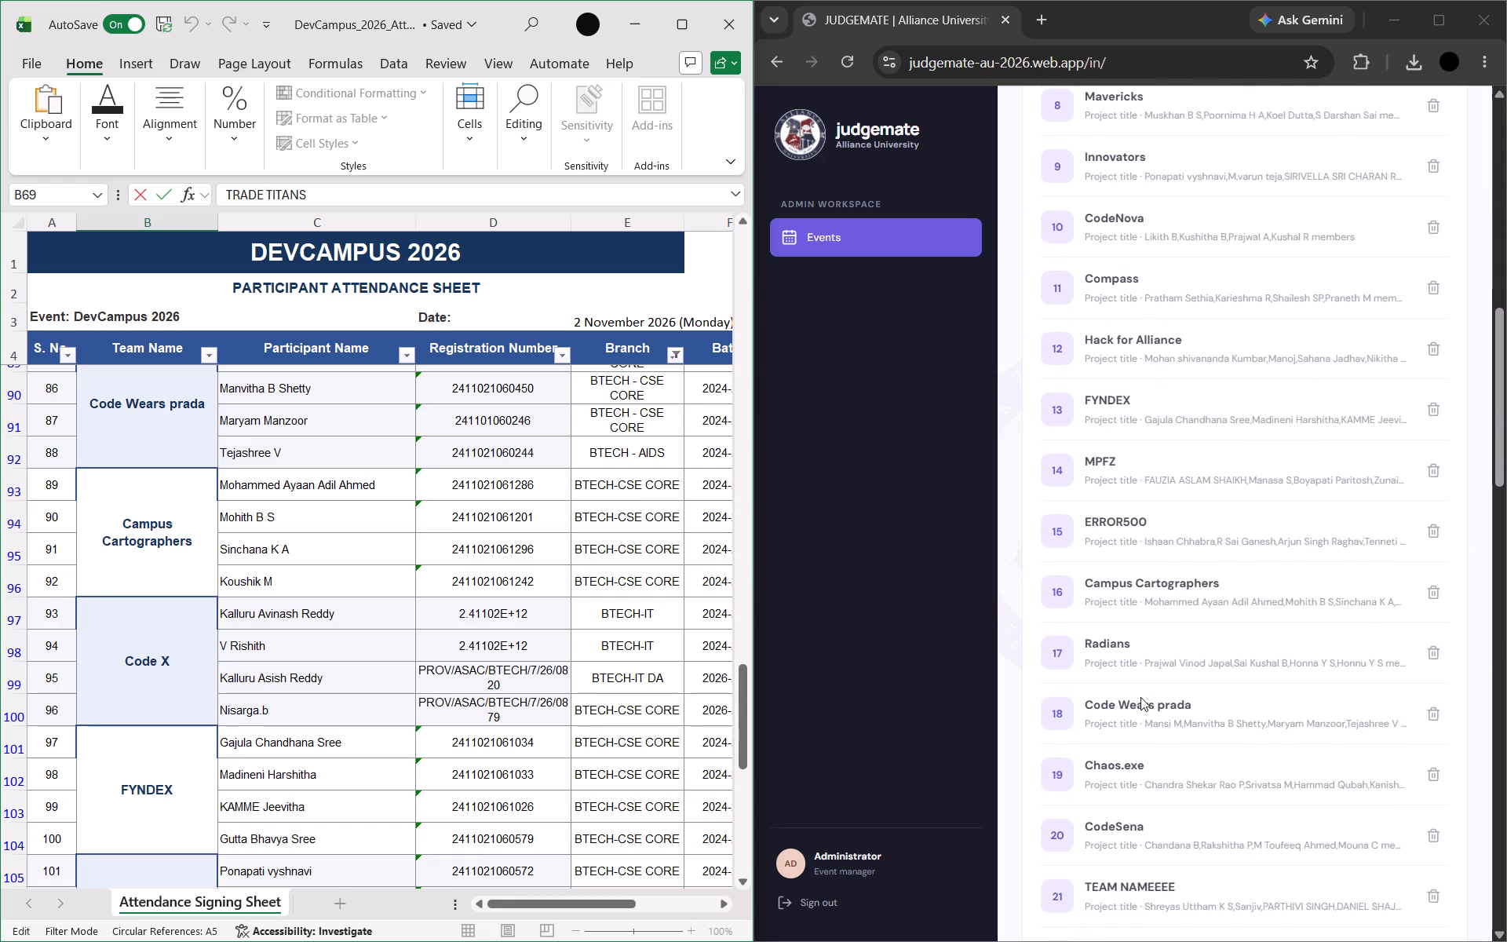
pyautogui.scroll(-3, 1143, 698)
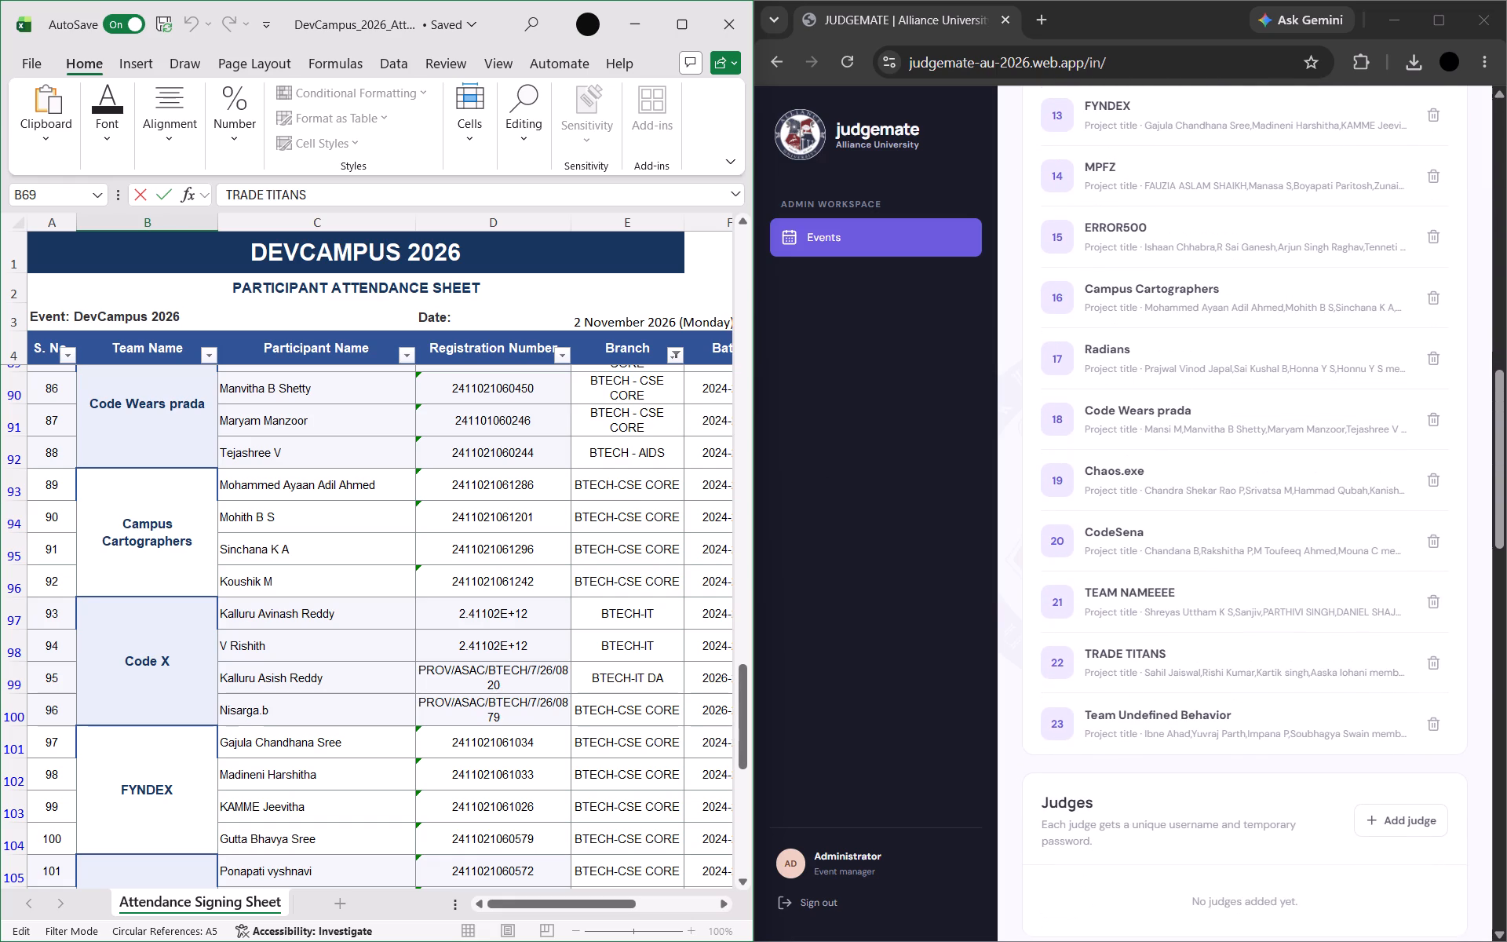
# Maximize the Judgemate window and look over the External-Evaluation event workspace.
pyautogui.click(1456, 26)
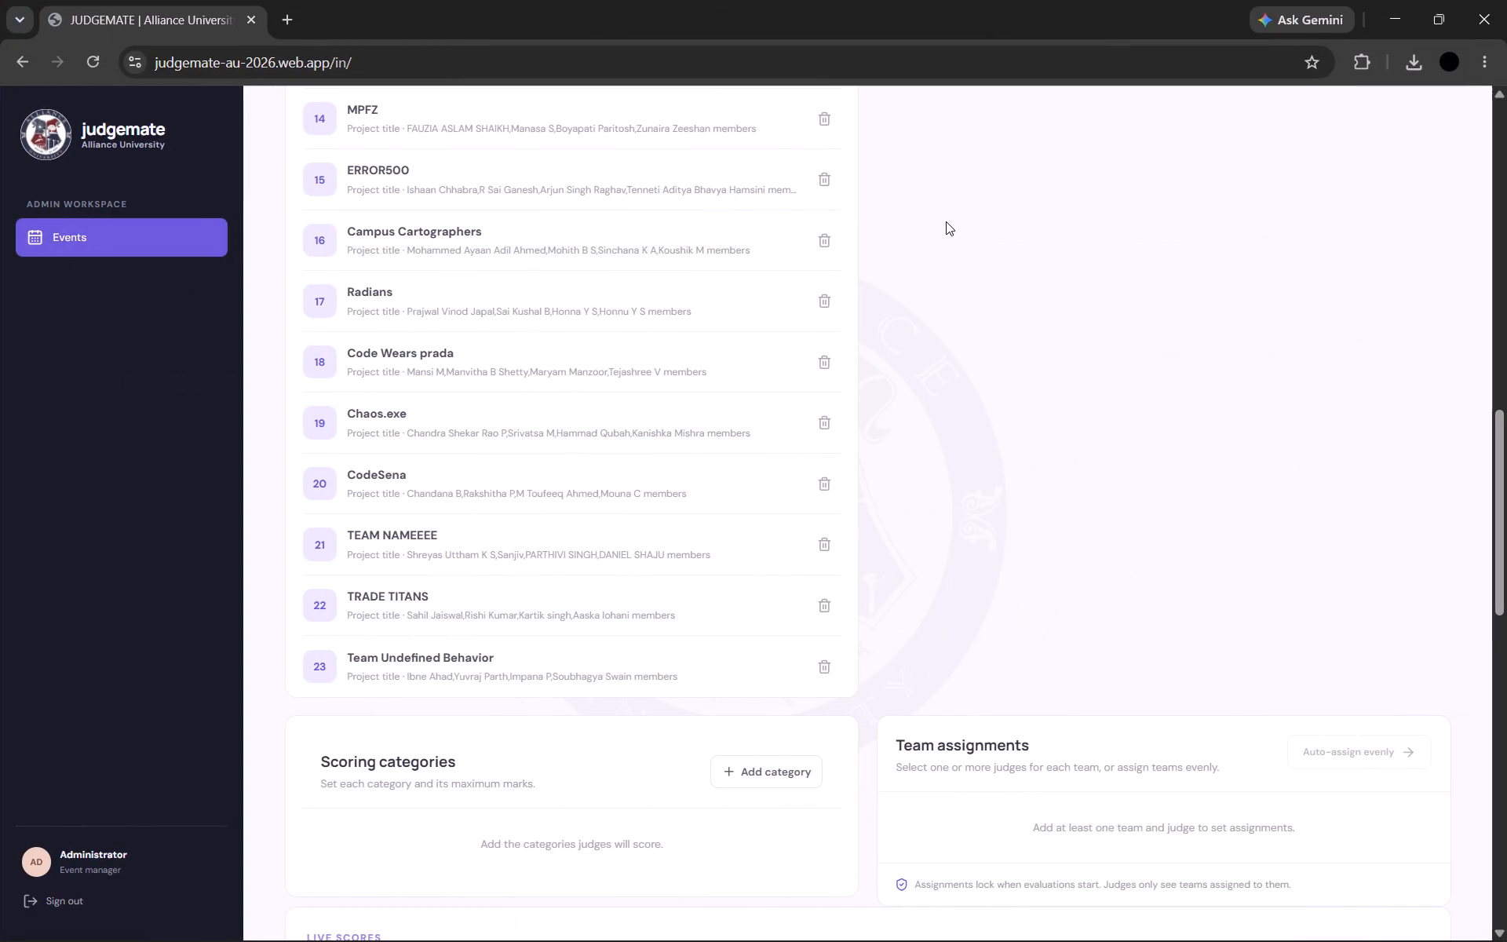
pyautogui.scroll(14, 789, 403)
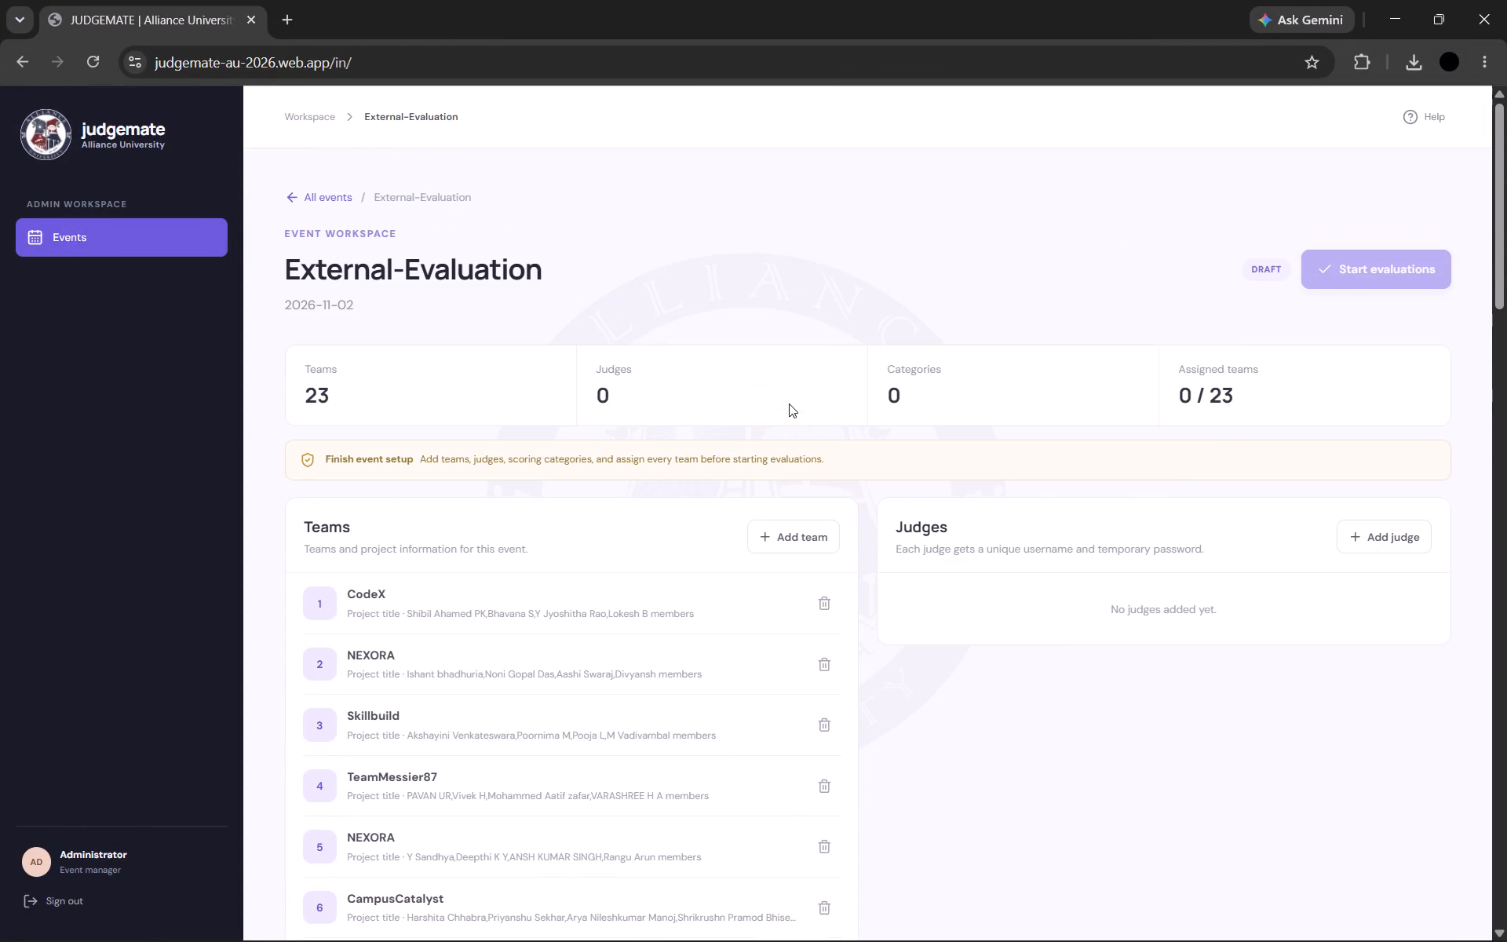
pyautogui.scroll(-4, 785, 313)
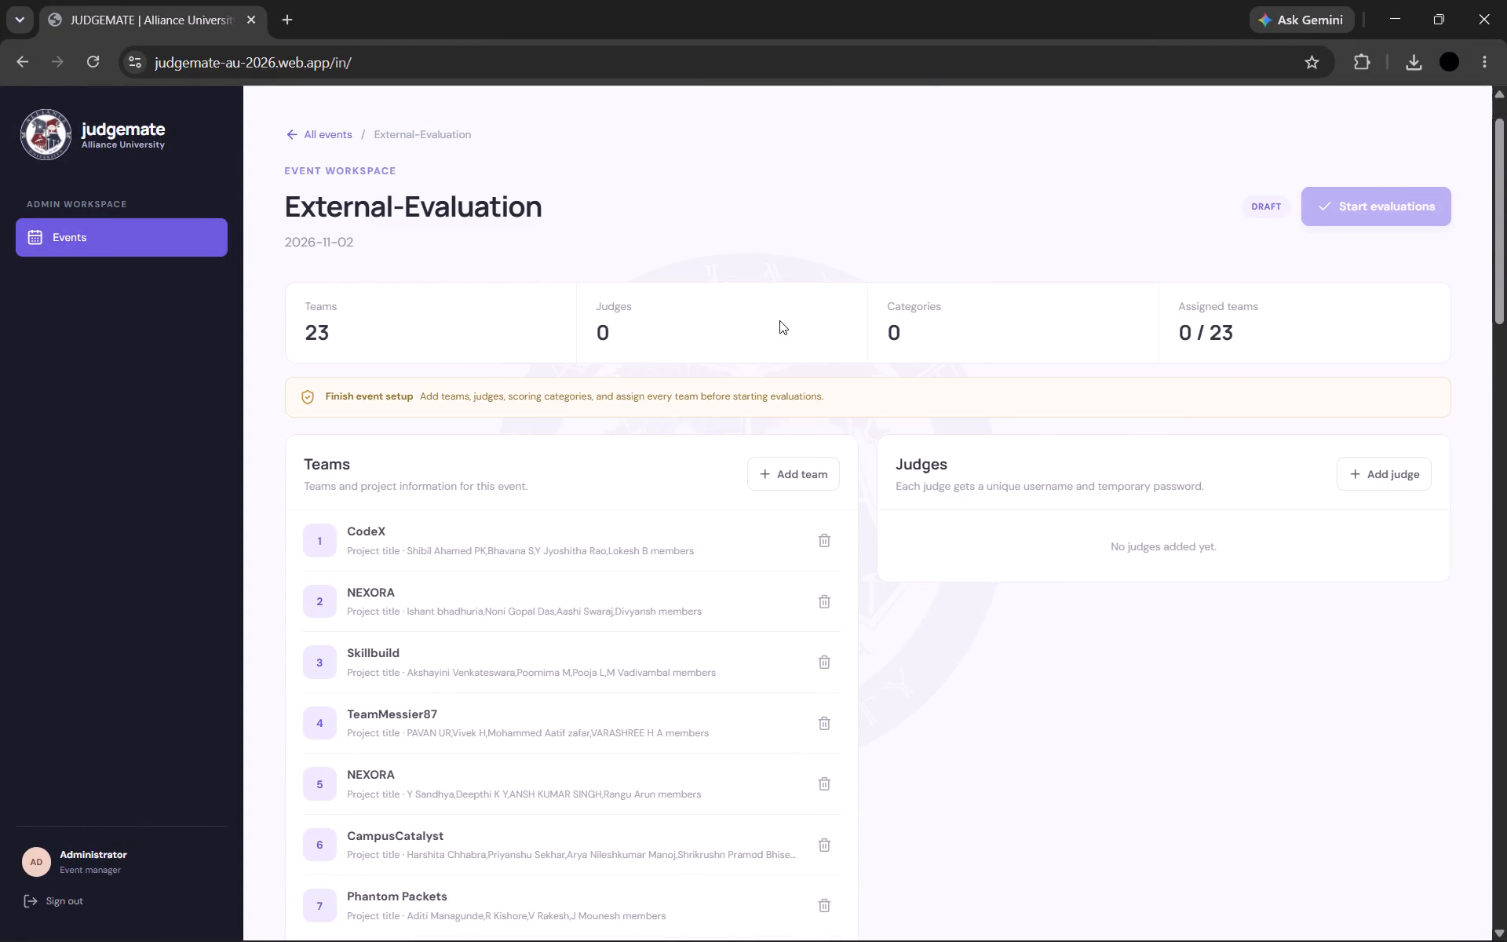
pyautogui.scroll(1, 782, 320)
pyautogui.scroll(-14, 779, 320)
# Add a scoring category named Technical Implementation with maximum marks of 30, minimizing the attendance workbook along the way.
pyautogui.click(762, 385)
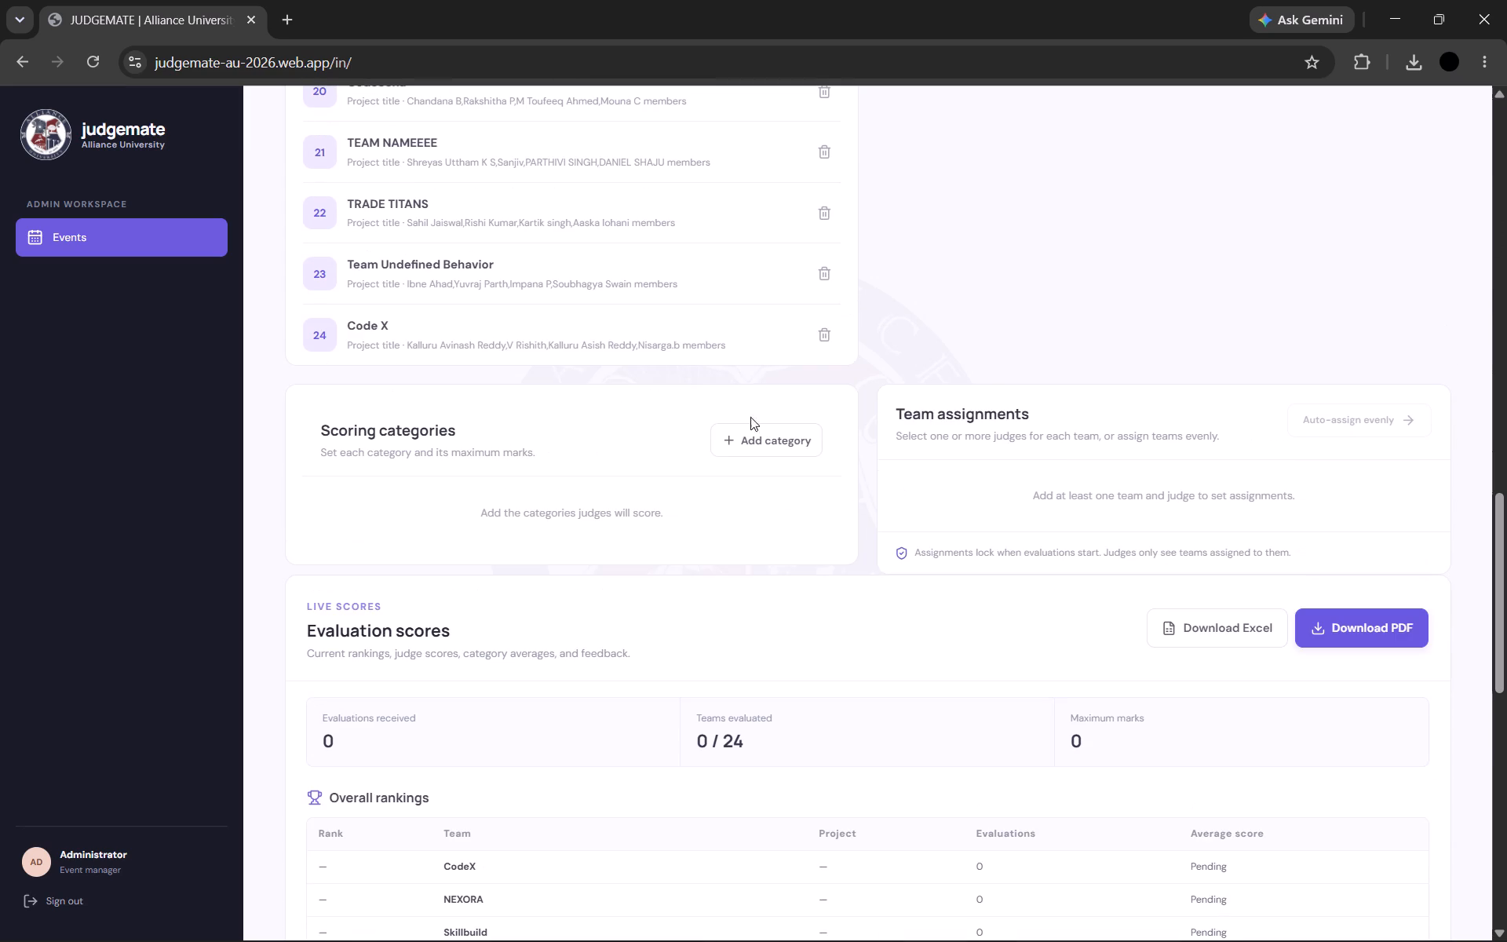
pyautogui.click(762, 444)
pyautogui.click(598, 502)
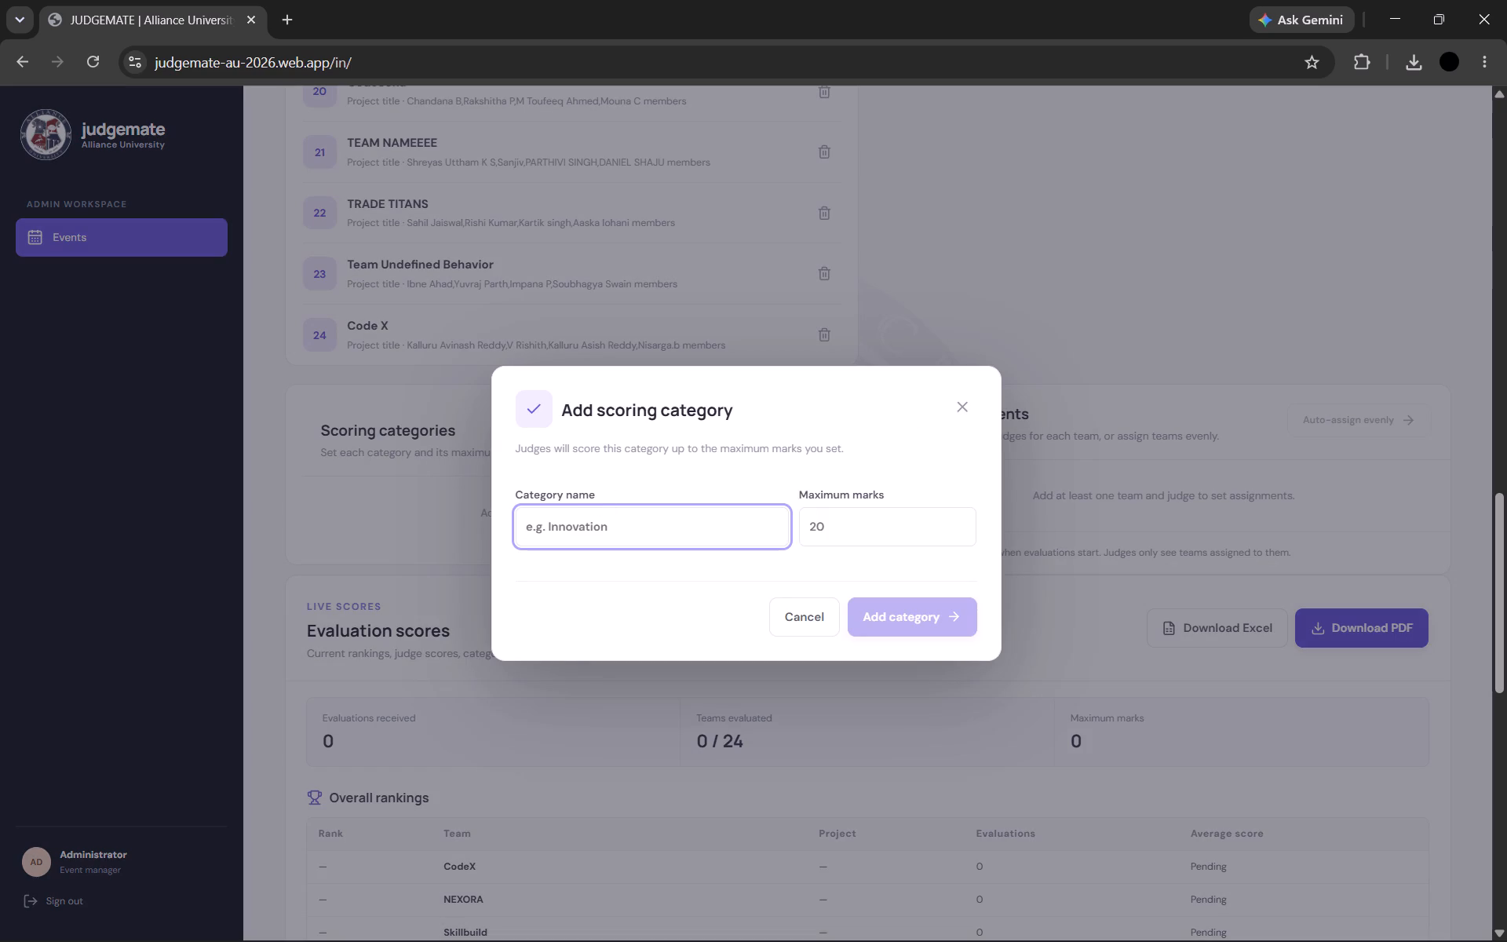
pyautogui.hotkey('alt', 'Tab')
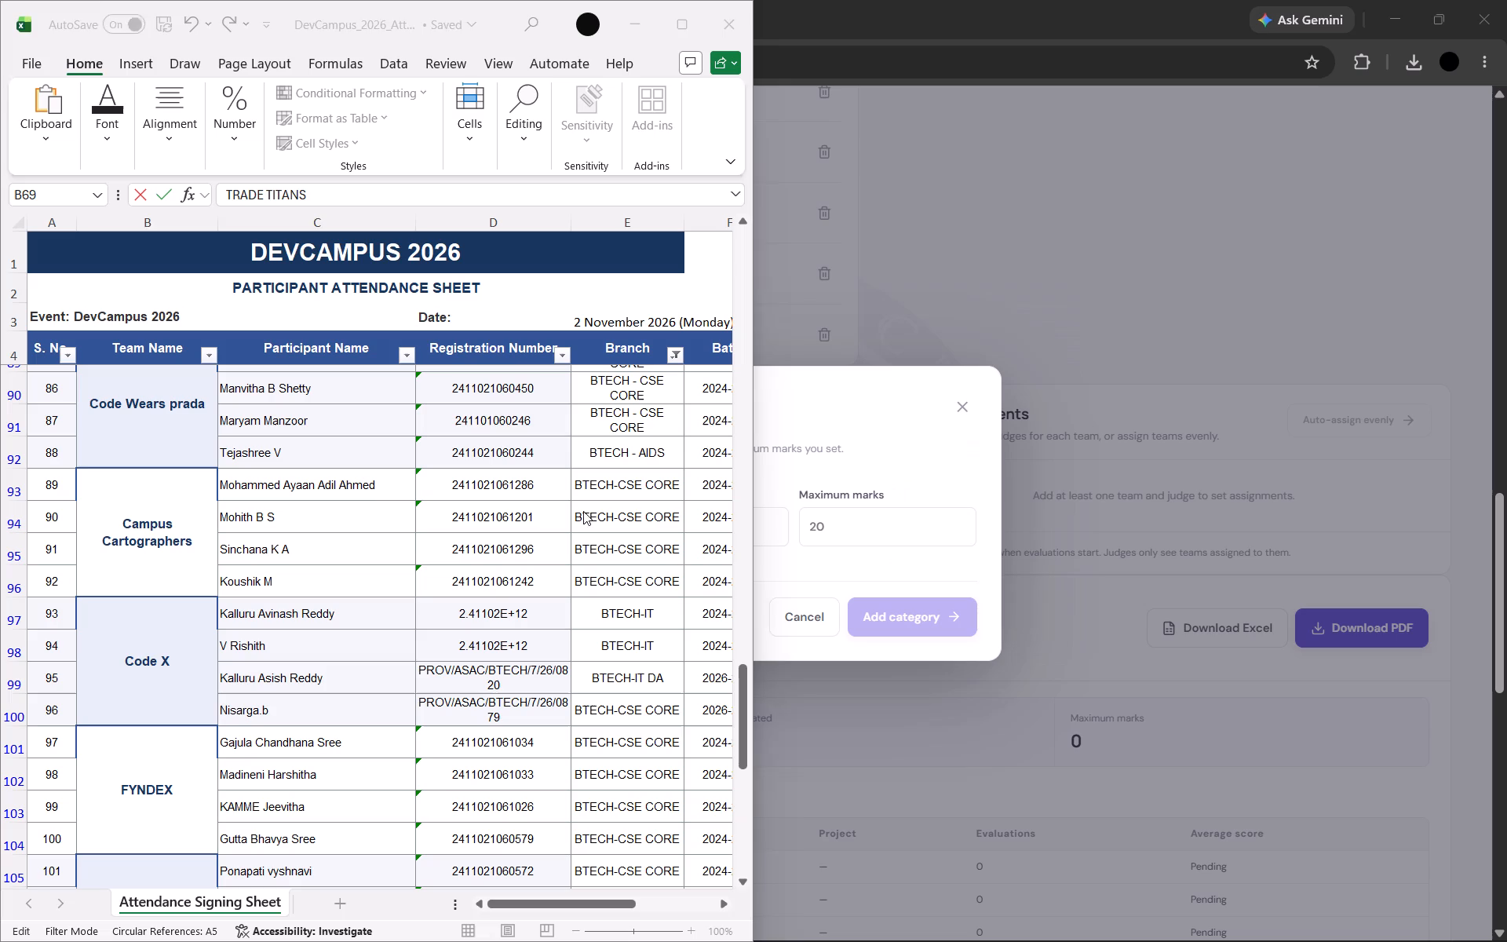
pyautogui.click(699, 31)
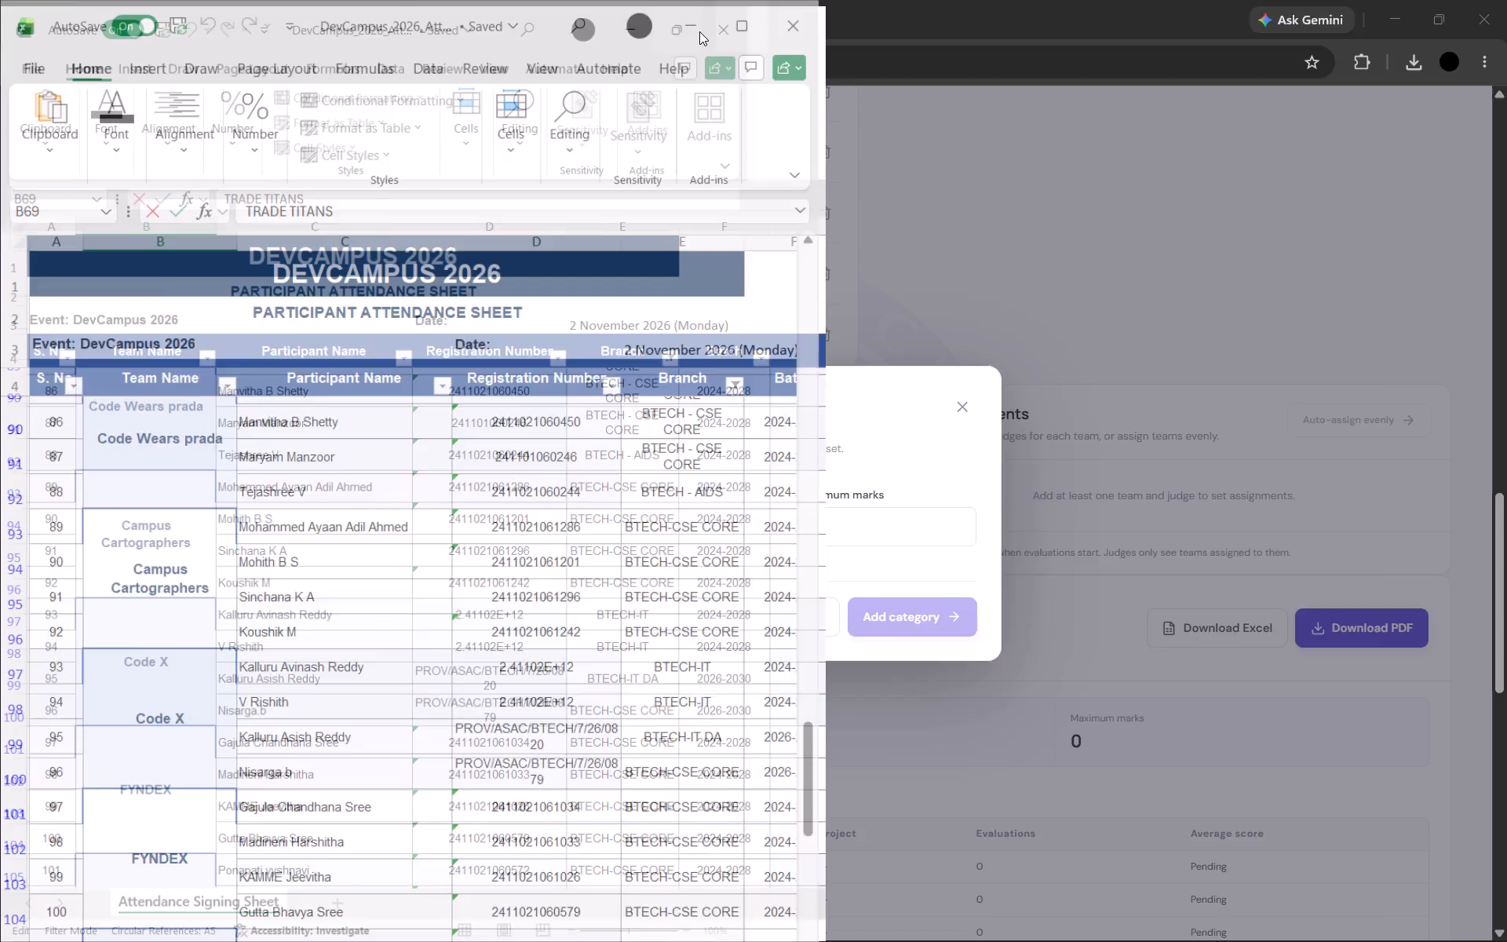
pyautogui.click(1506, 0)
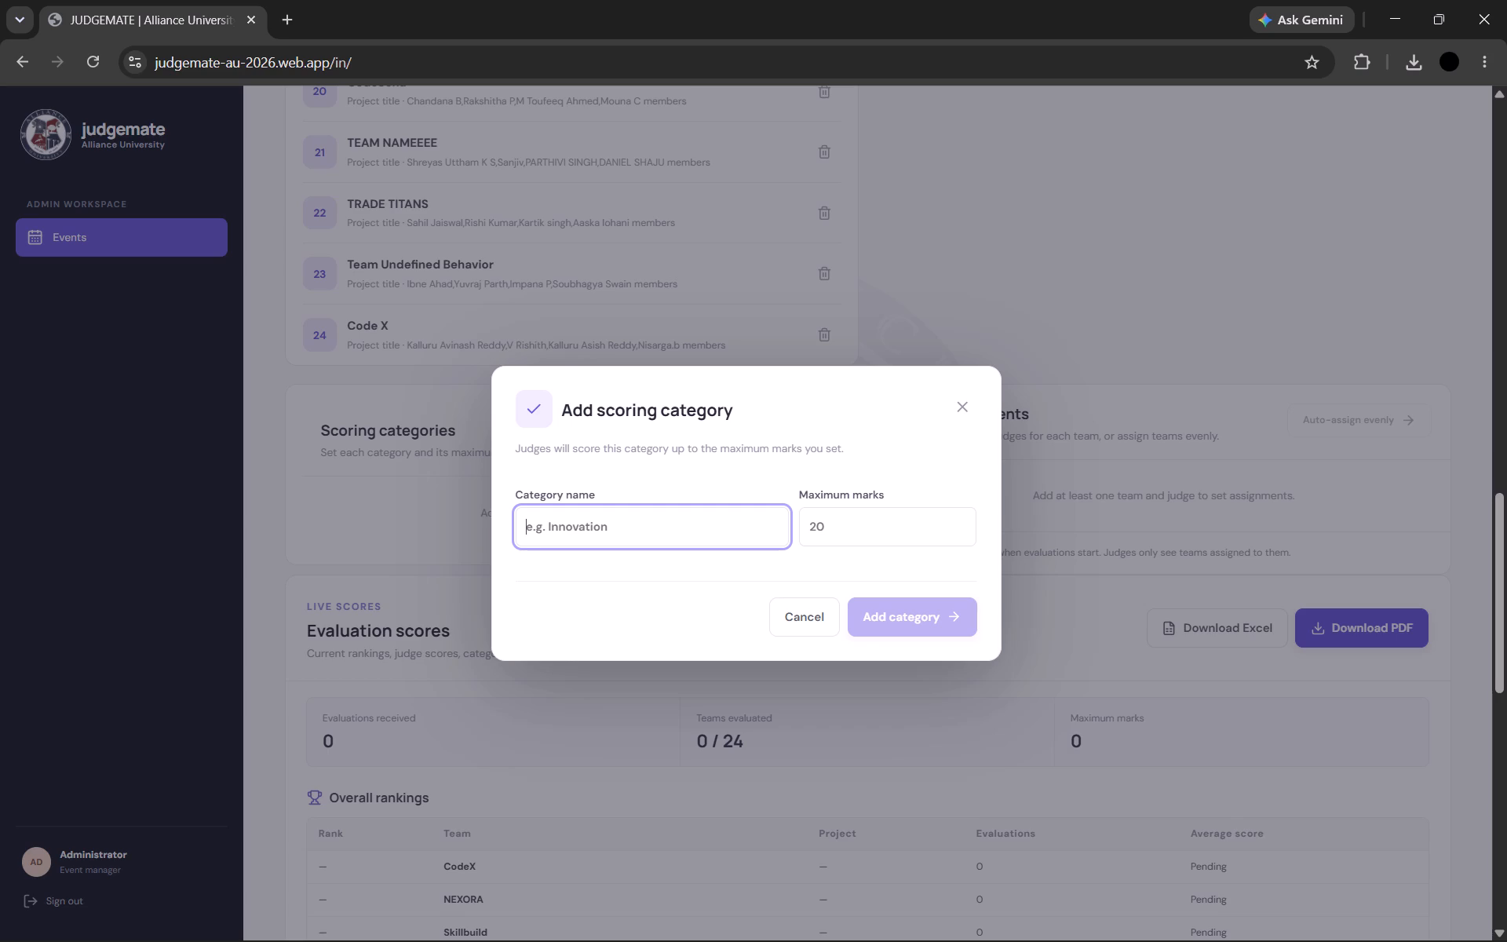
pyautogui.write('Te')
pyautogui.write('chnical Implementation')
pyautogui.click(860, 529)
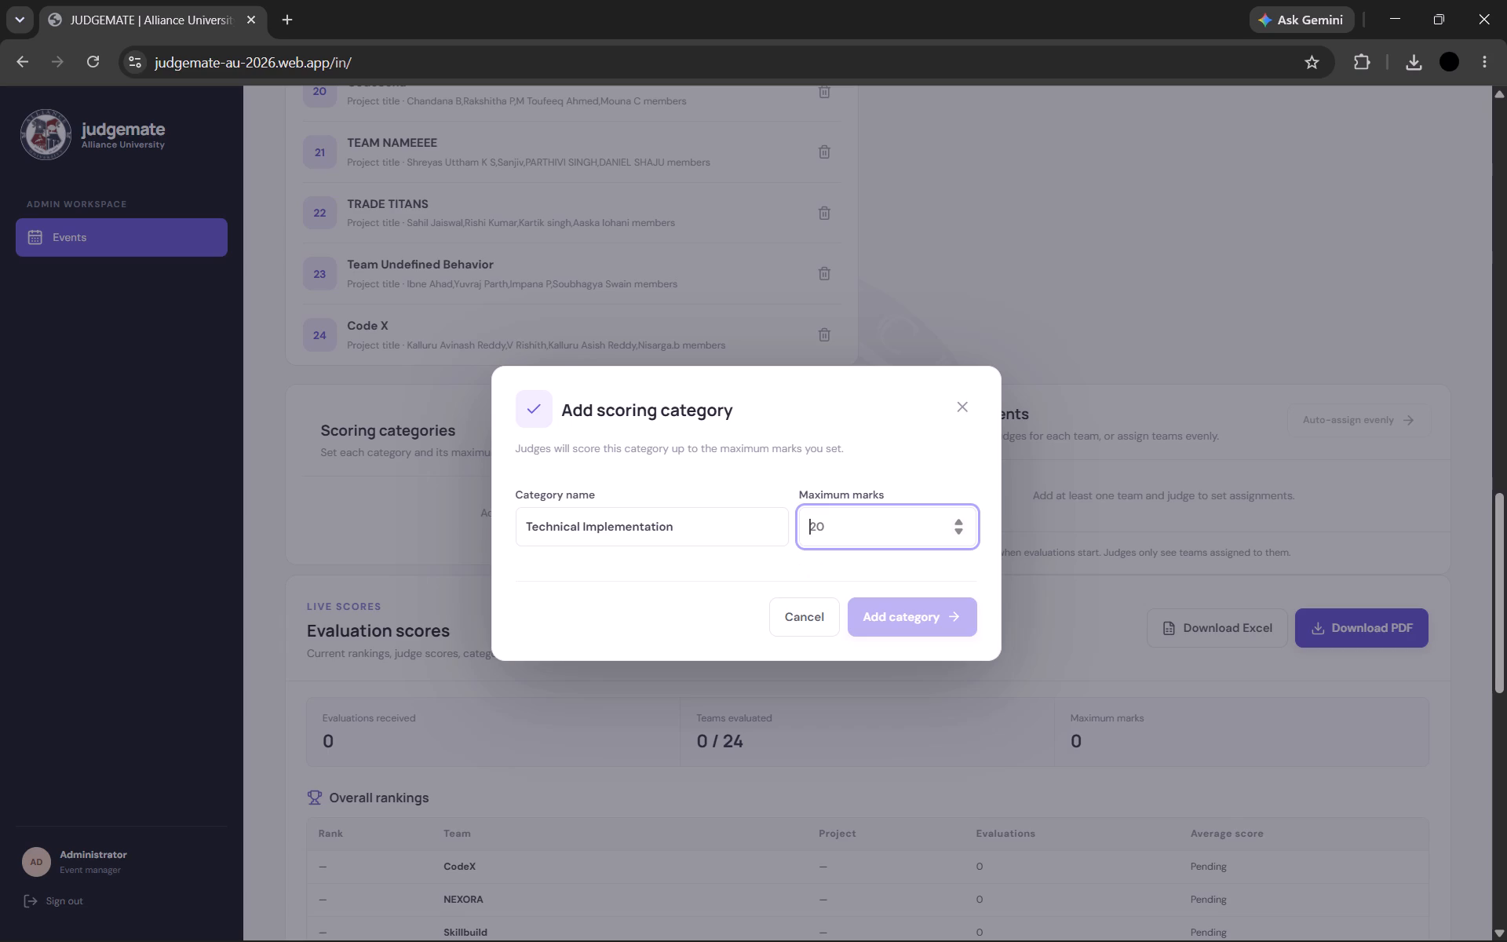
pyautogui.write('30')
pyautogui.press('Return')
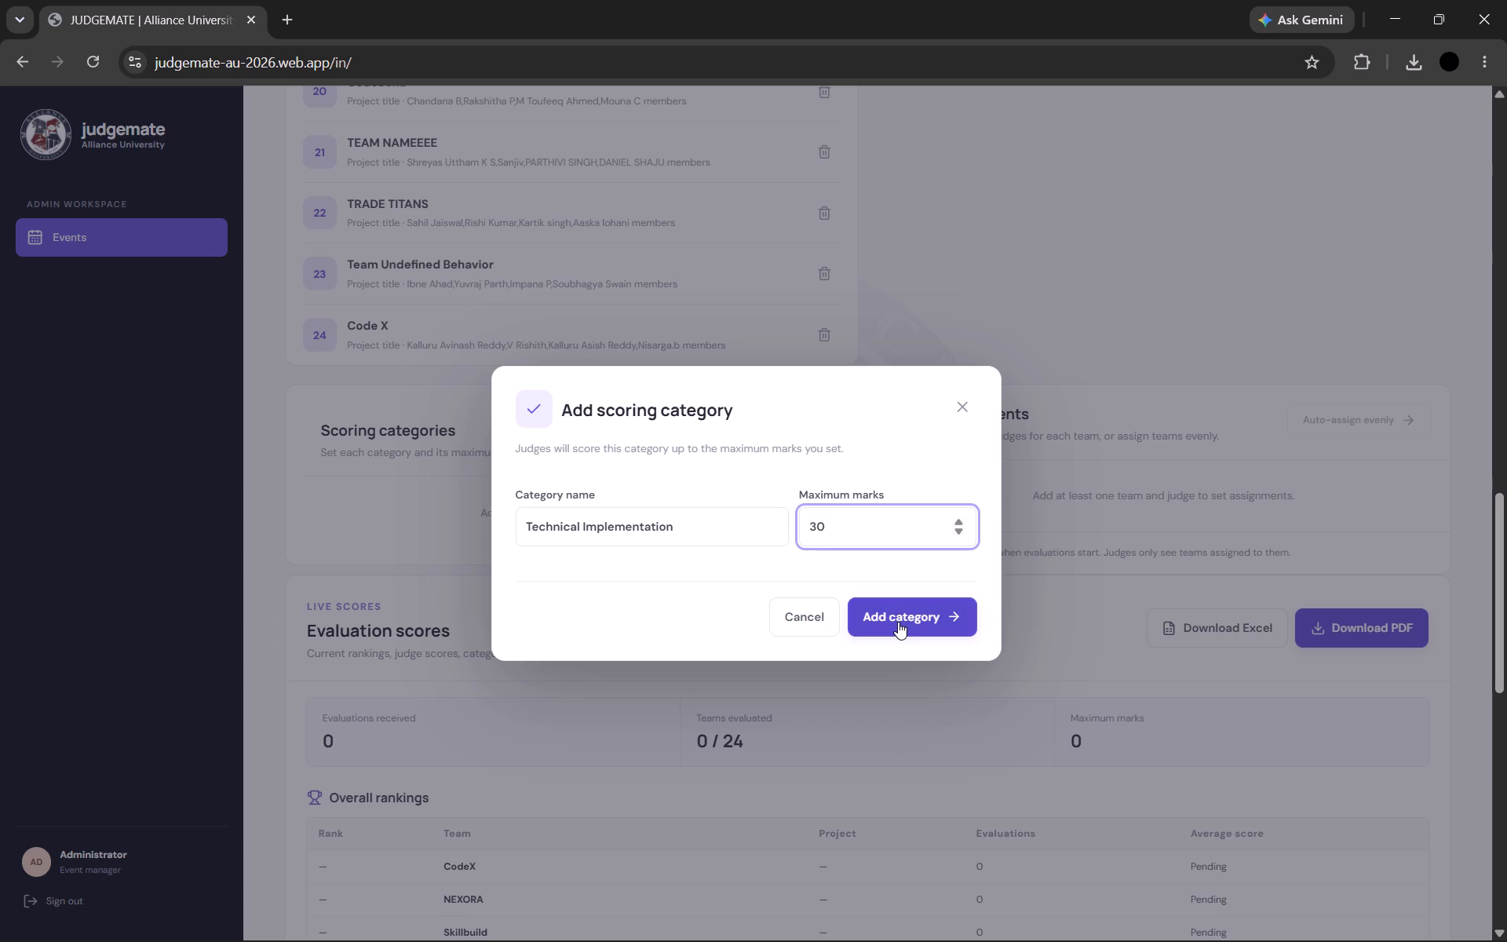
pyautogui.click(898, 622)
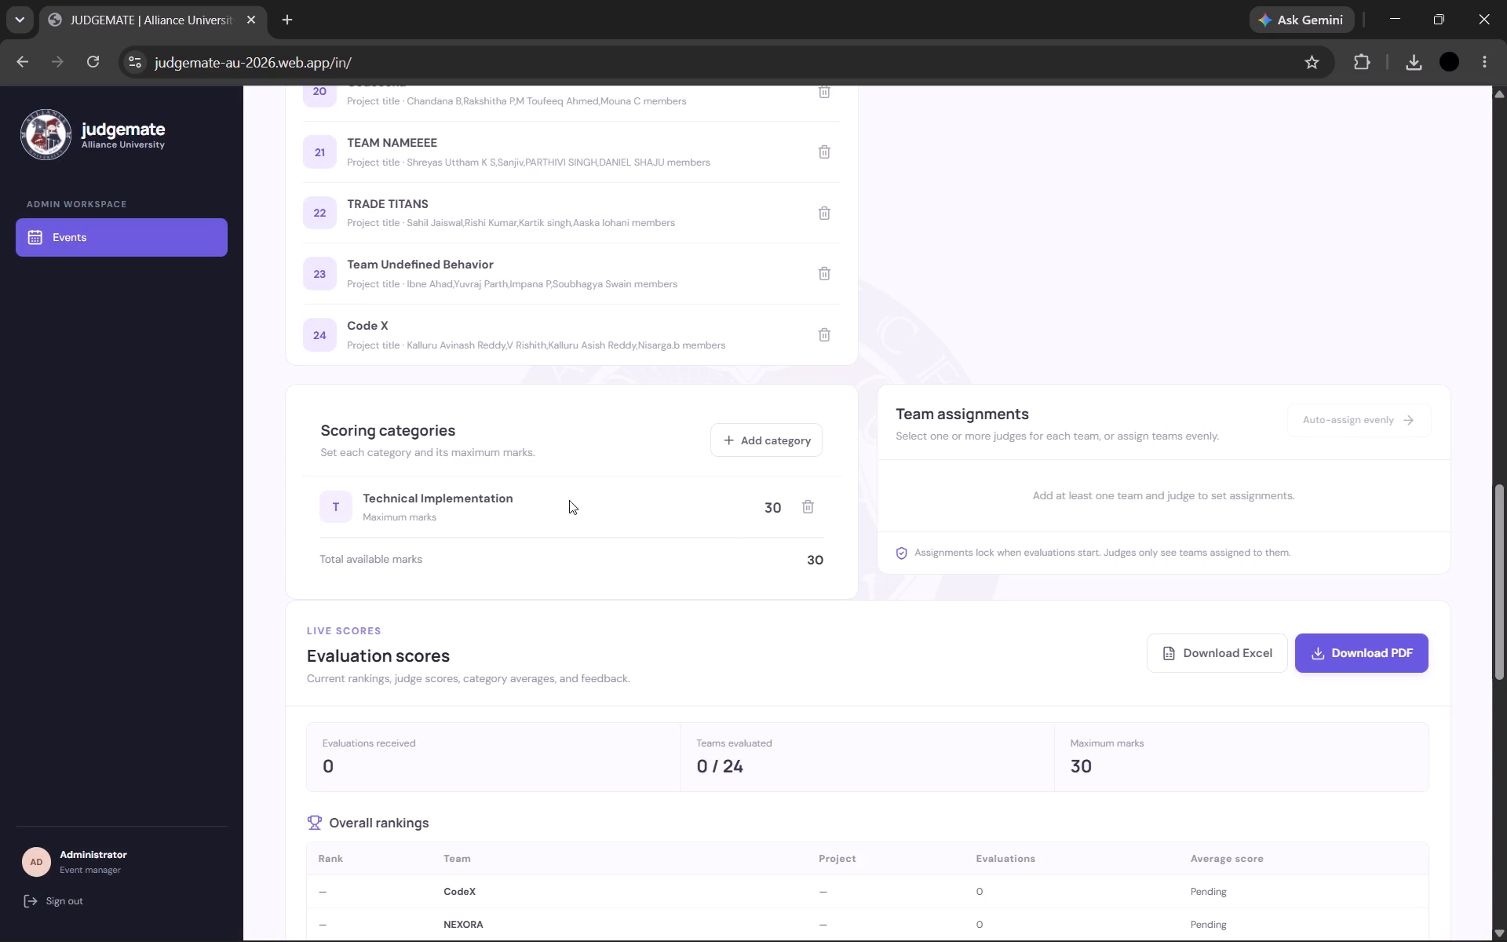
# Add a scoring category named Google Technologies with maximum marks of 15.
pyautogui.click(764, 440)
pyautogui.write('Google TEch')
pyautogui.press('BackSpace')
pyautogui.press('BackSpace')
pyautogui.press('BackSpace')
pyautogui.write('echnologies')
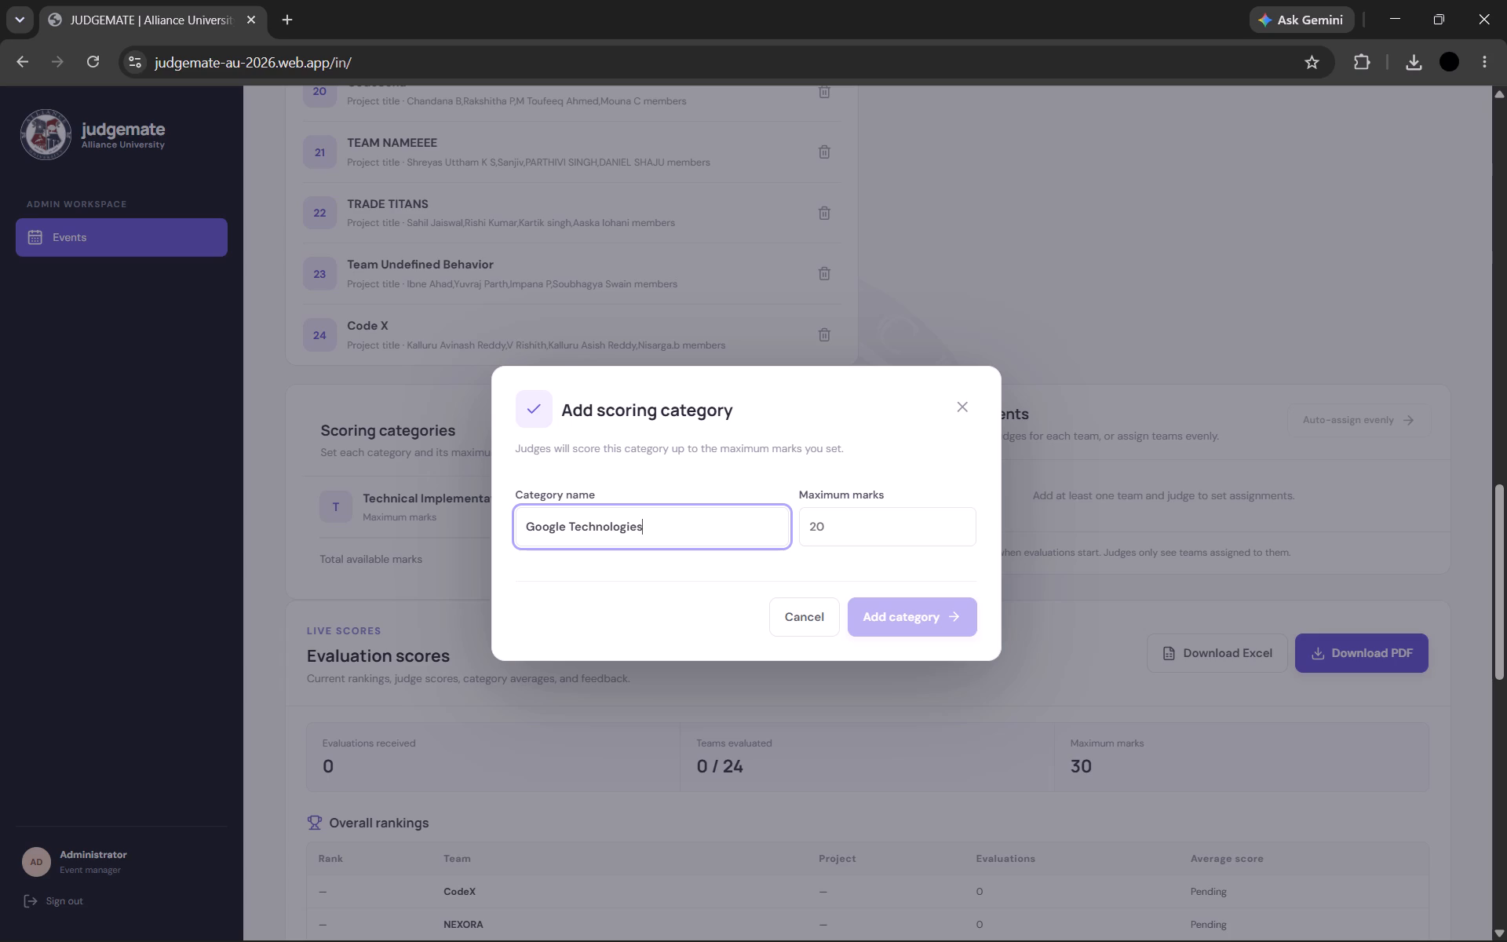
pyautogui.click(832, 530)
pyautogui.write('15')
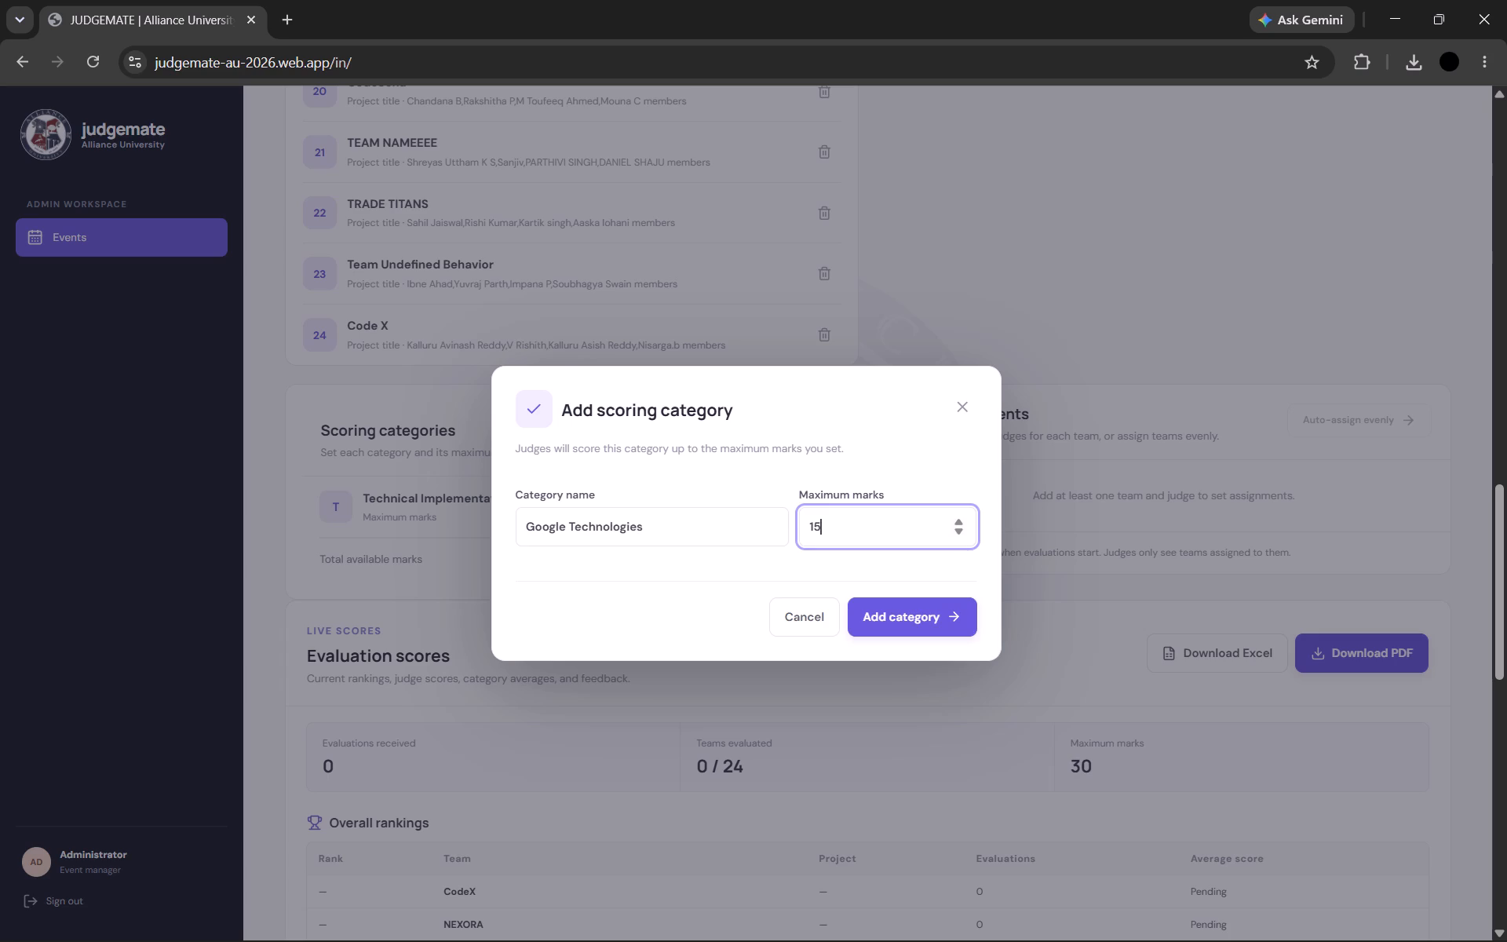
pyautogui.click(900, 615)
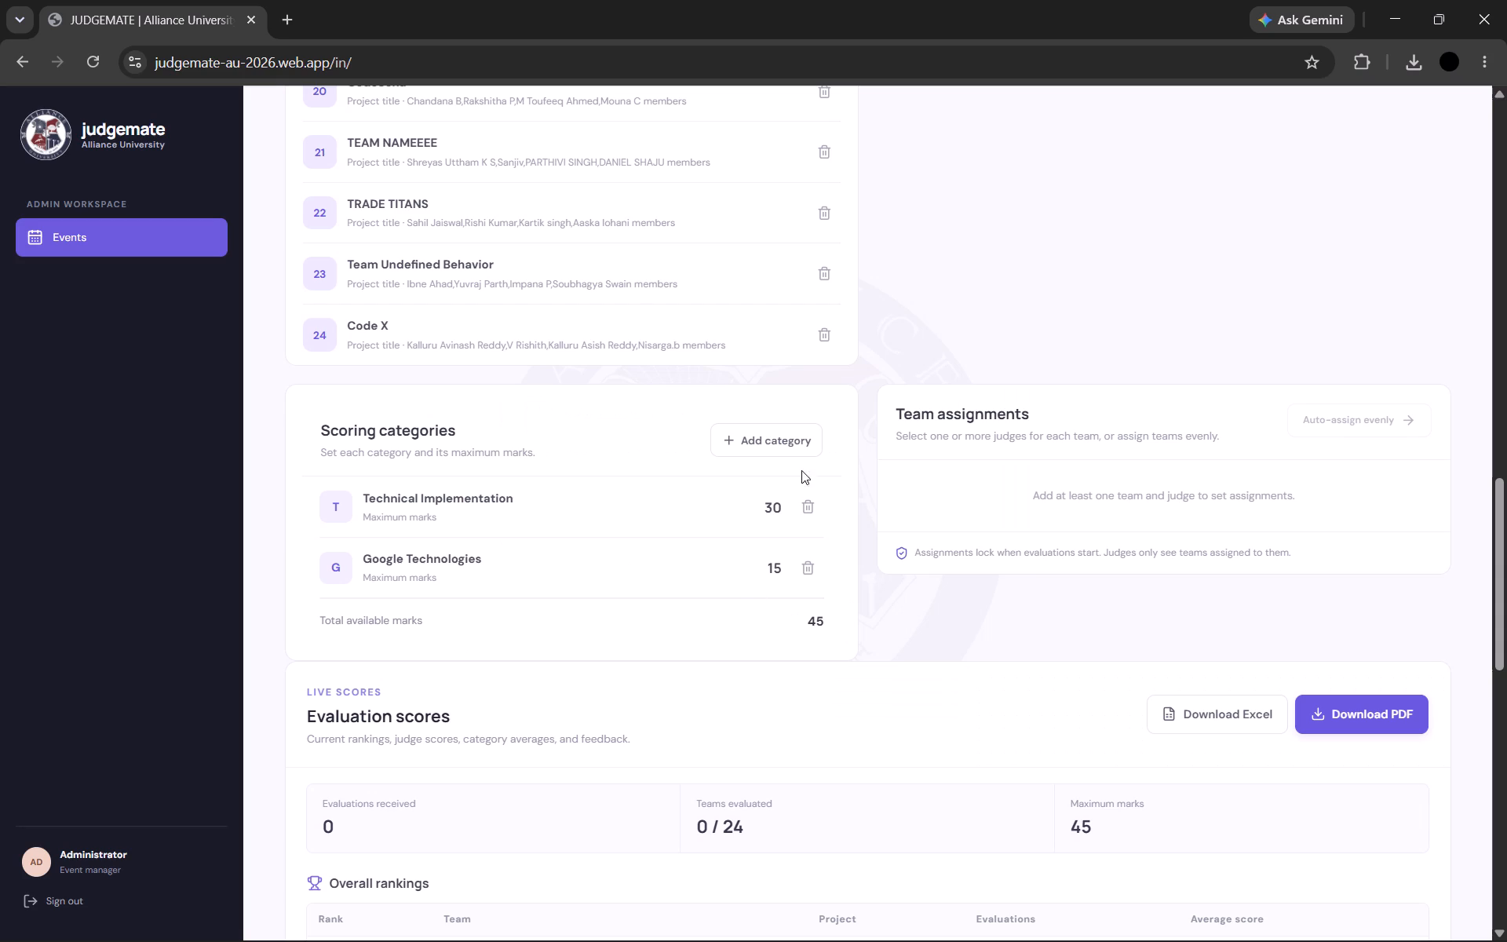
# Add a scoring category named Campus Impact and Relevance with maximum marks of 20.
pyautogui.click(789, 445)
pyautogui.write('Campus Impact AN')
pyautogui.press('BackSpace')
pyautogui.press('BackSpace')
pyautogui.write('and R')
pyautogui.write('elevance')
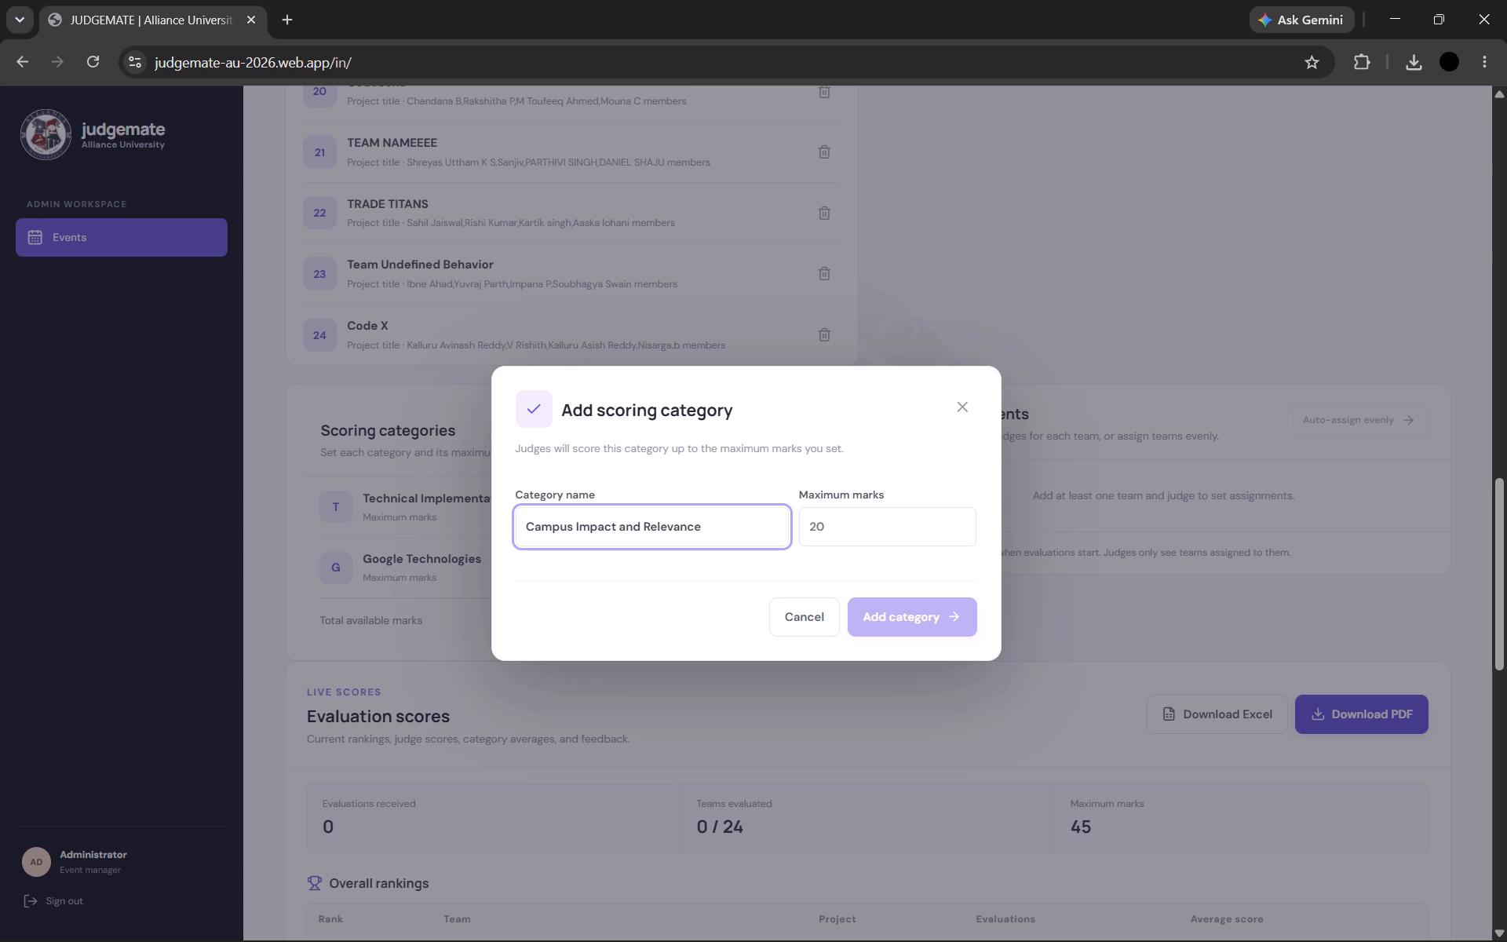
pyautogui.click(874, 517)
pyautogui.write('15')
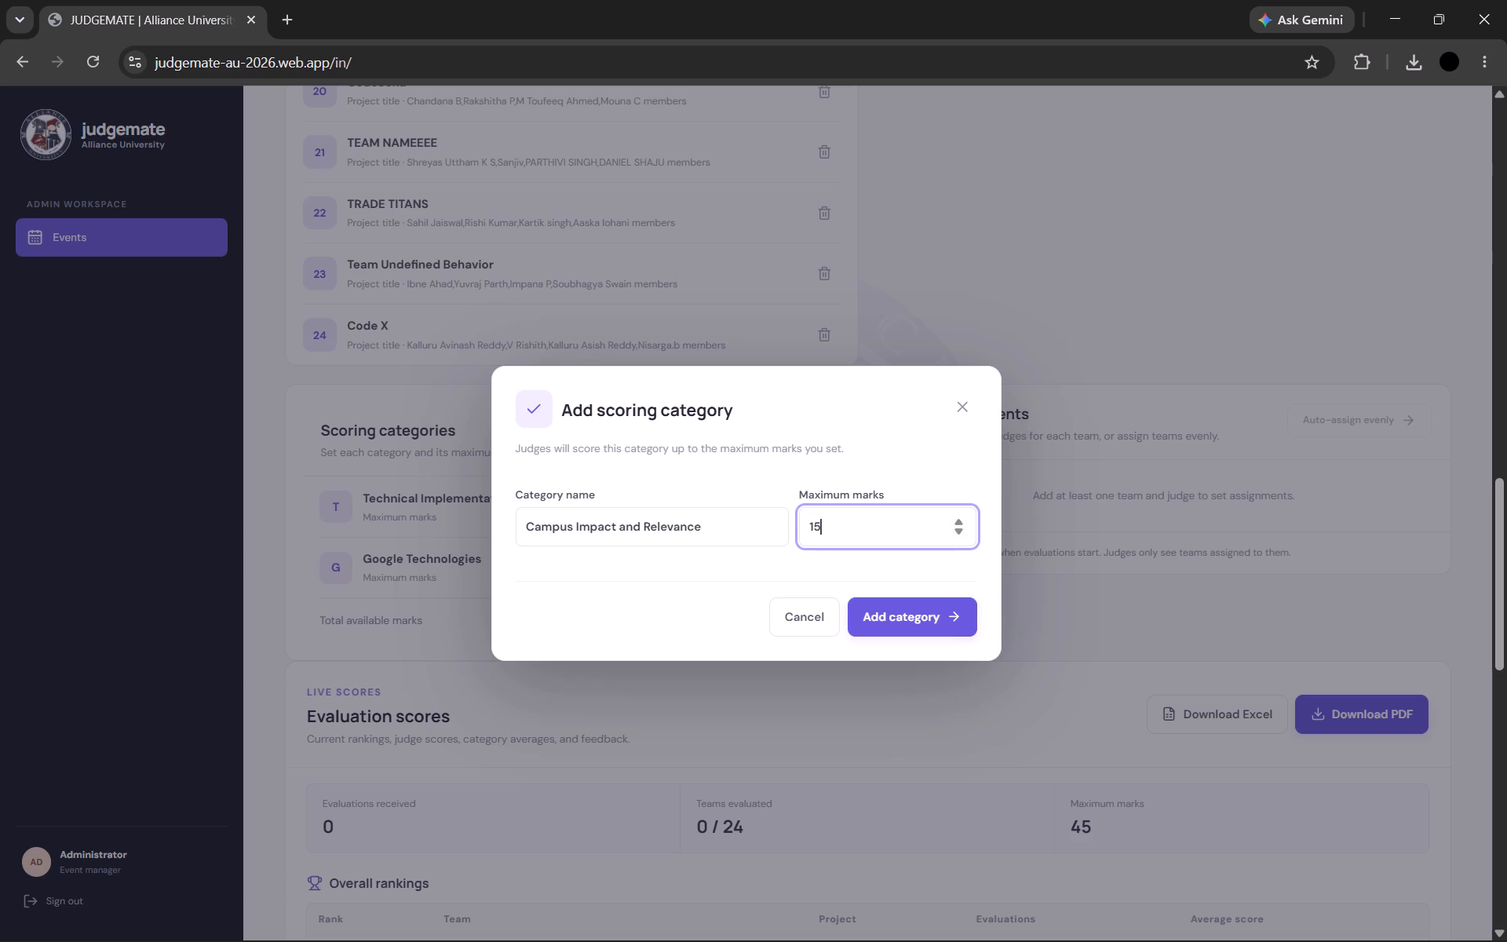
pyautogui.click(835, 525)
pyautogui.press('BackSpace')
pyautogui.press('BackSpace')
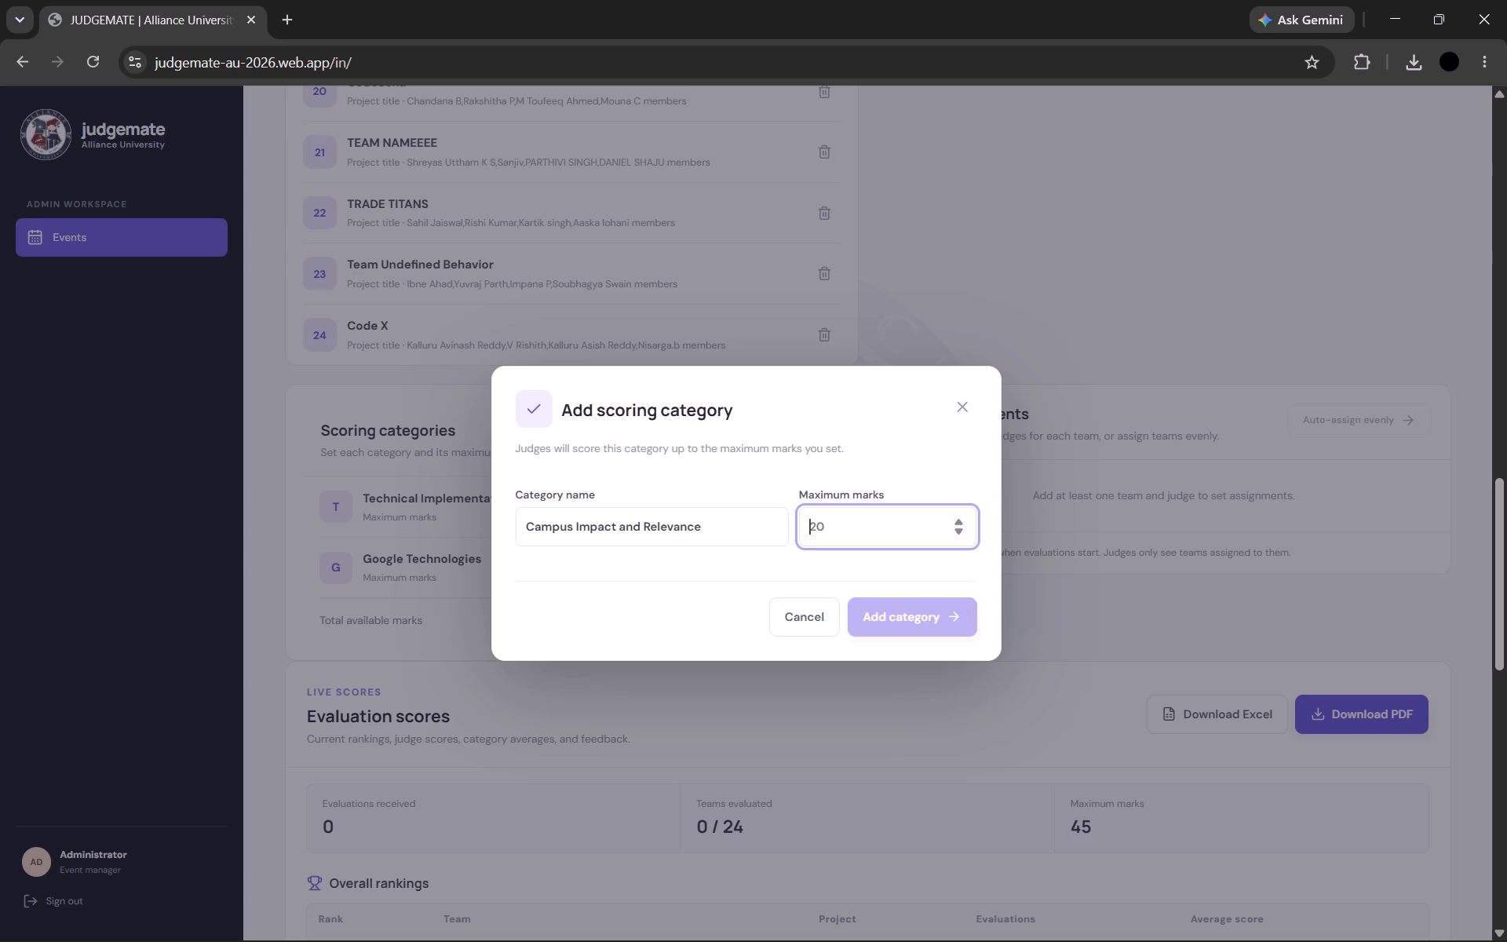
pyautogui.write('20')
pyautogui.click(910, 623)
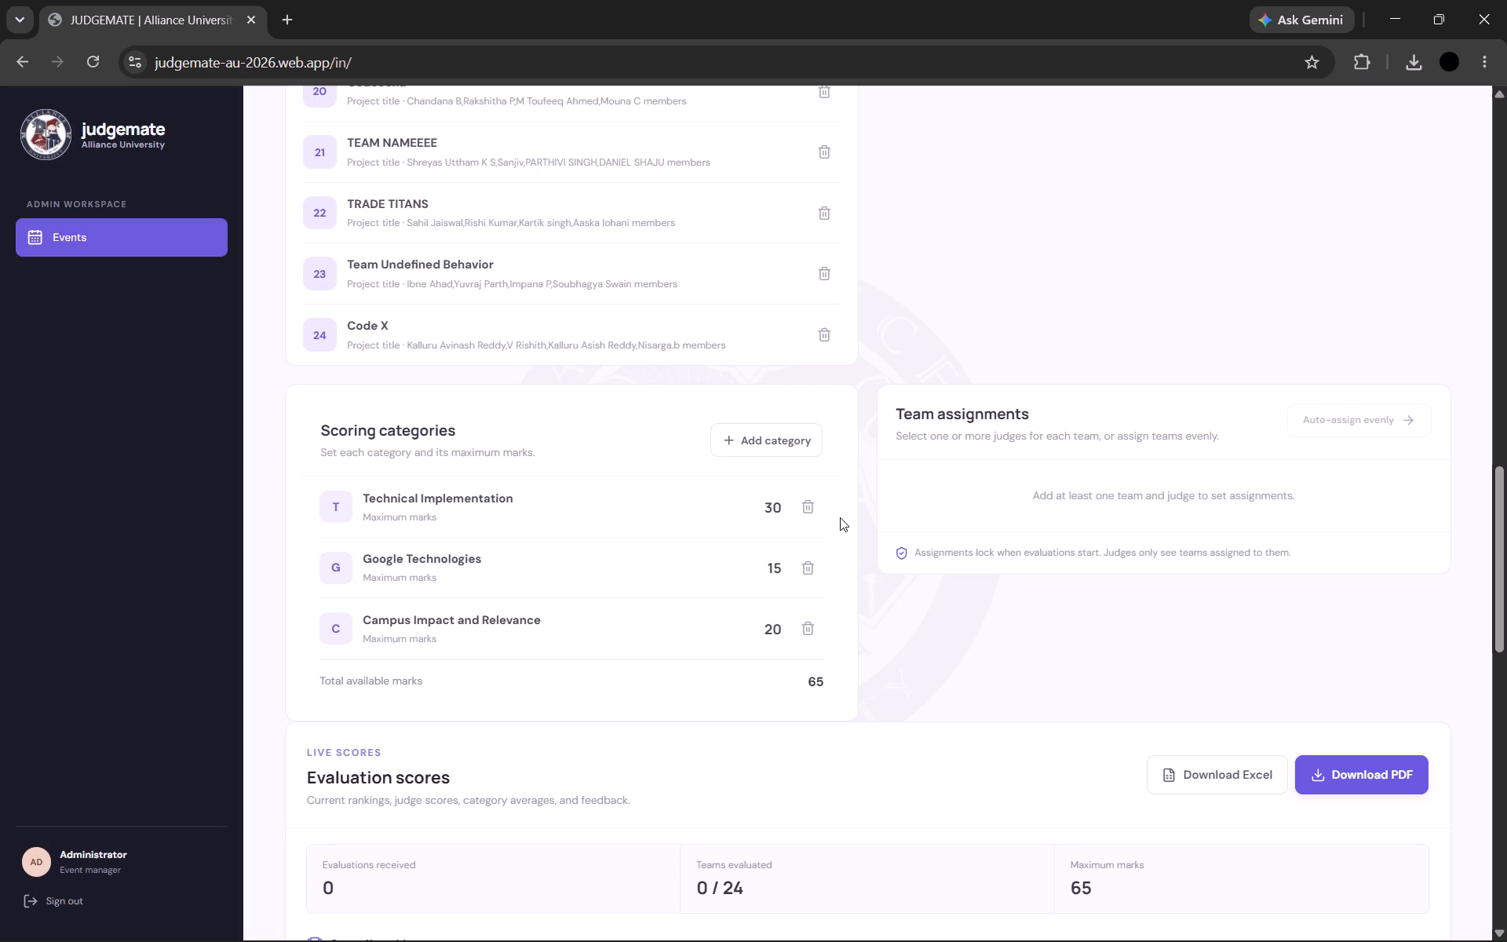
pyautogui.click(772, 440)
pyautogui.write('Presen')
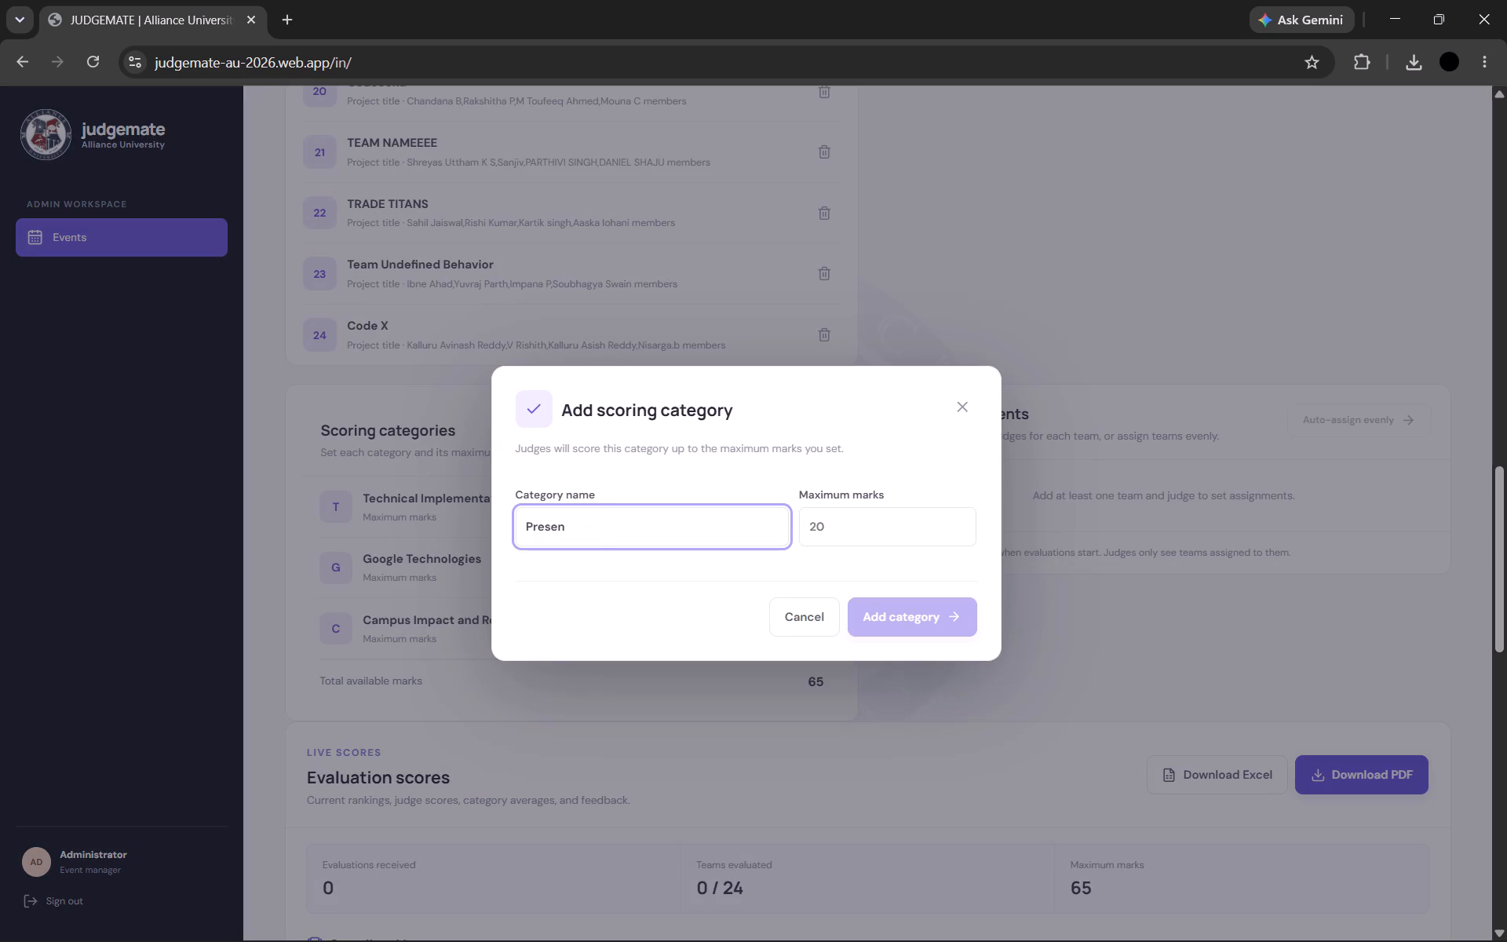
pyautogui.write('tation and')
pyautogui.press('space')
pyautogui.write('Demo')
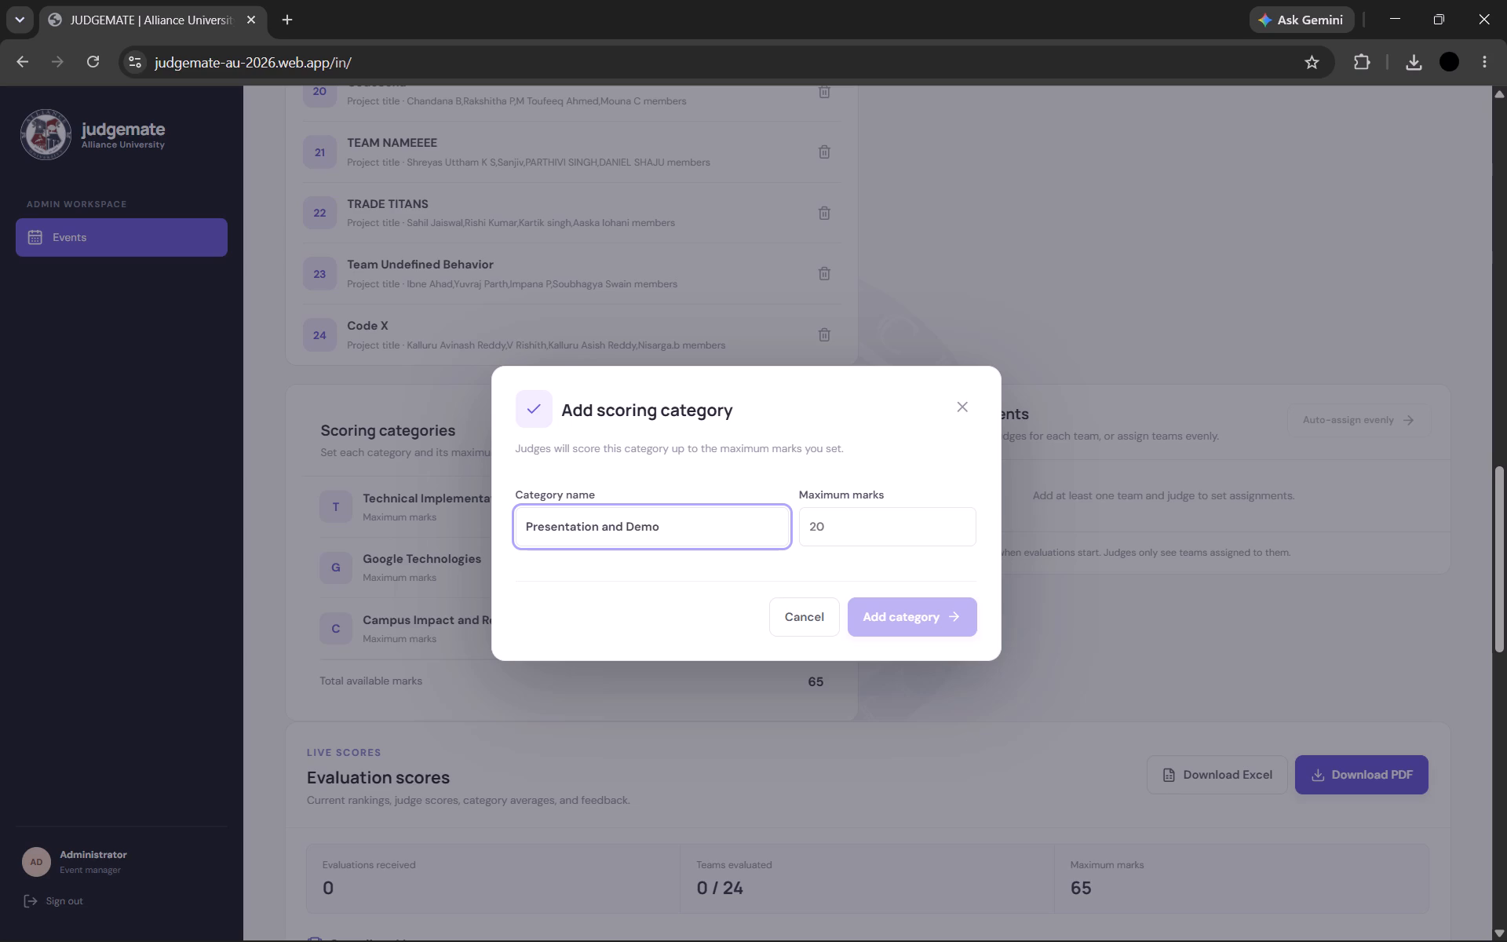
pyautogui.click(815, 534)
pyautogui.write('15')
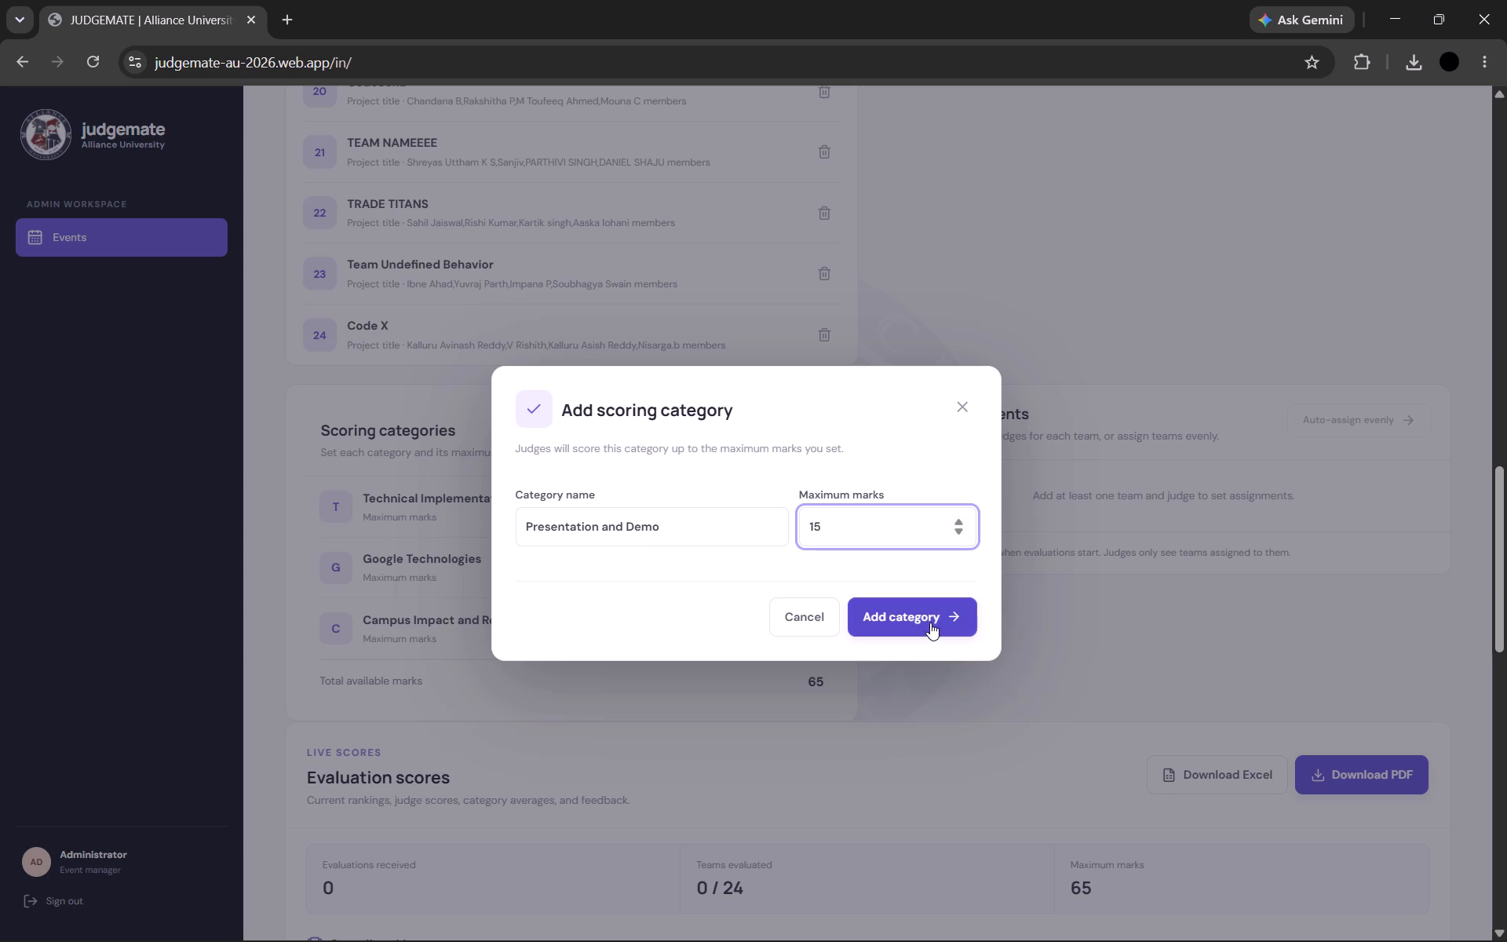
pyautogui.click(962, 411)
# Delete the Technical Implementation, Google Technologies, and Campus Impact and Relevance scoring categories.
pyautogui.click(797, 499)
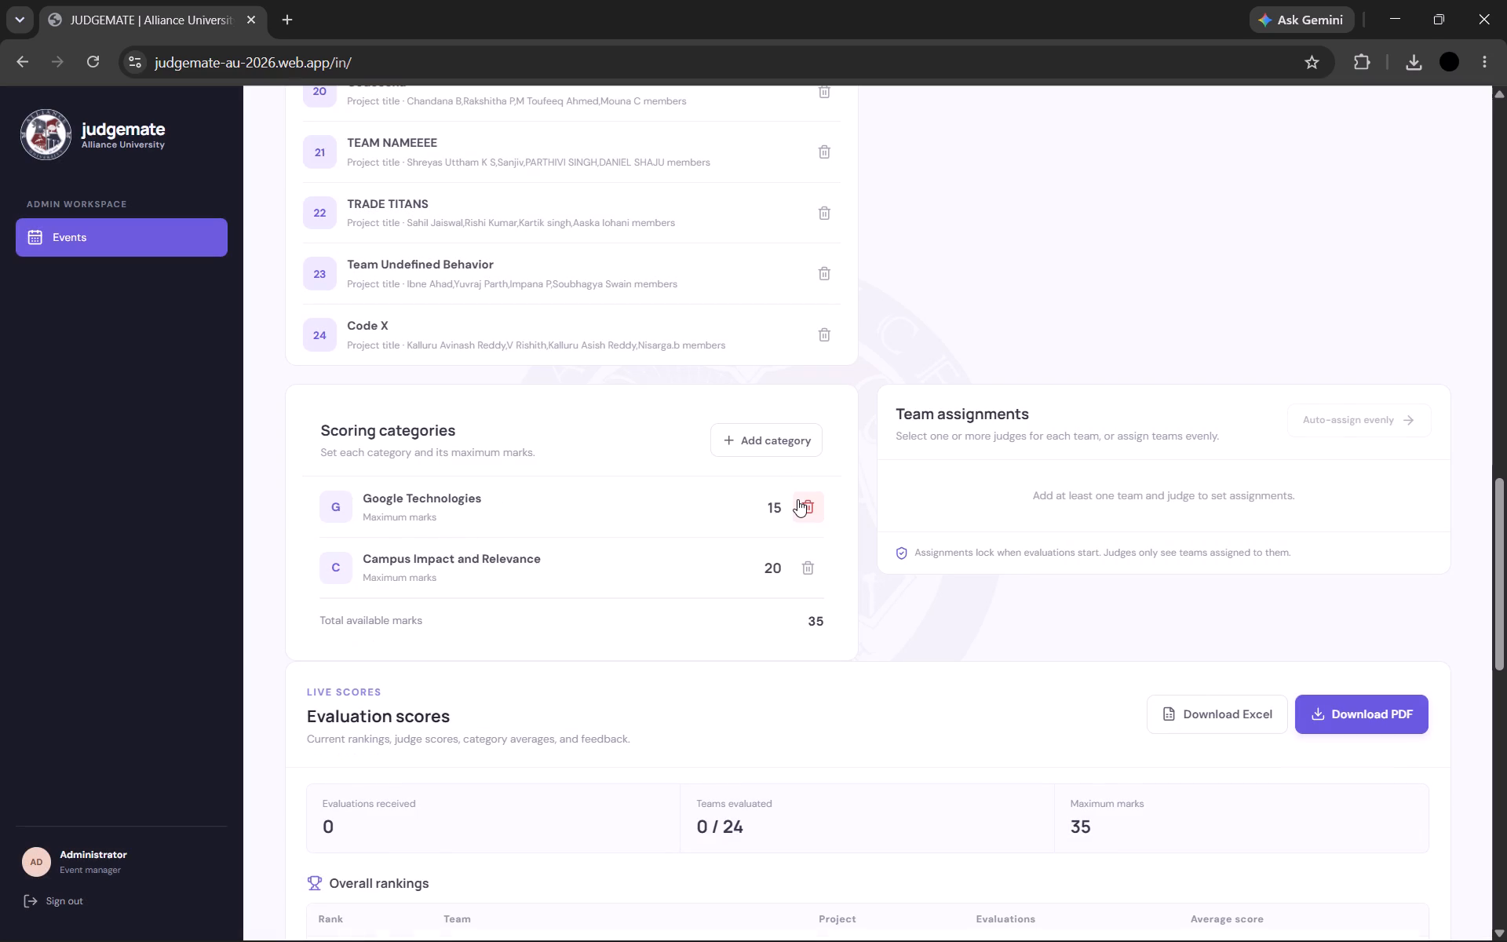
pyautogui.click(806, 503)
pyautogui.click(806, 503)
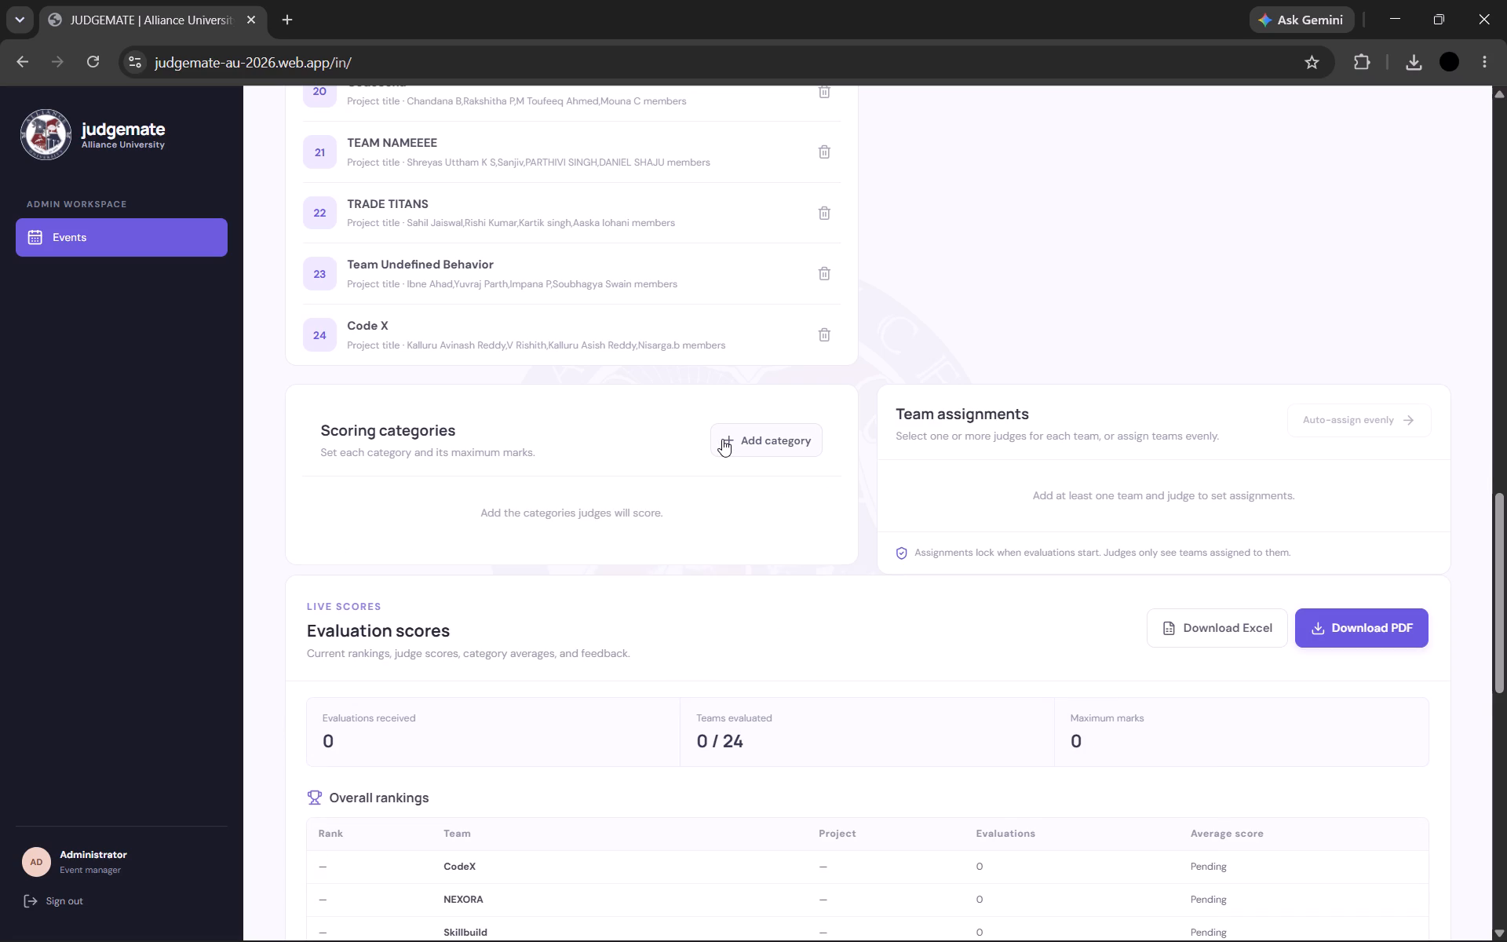
# Start a new scoring category named Demo and open its maximum marks for entry.
pyautogui.click(722, 439)
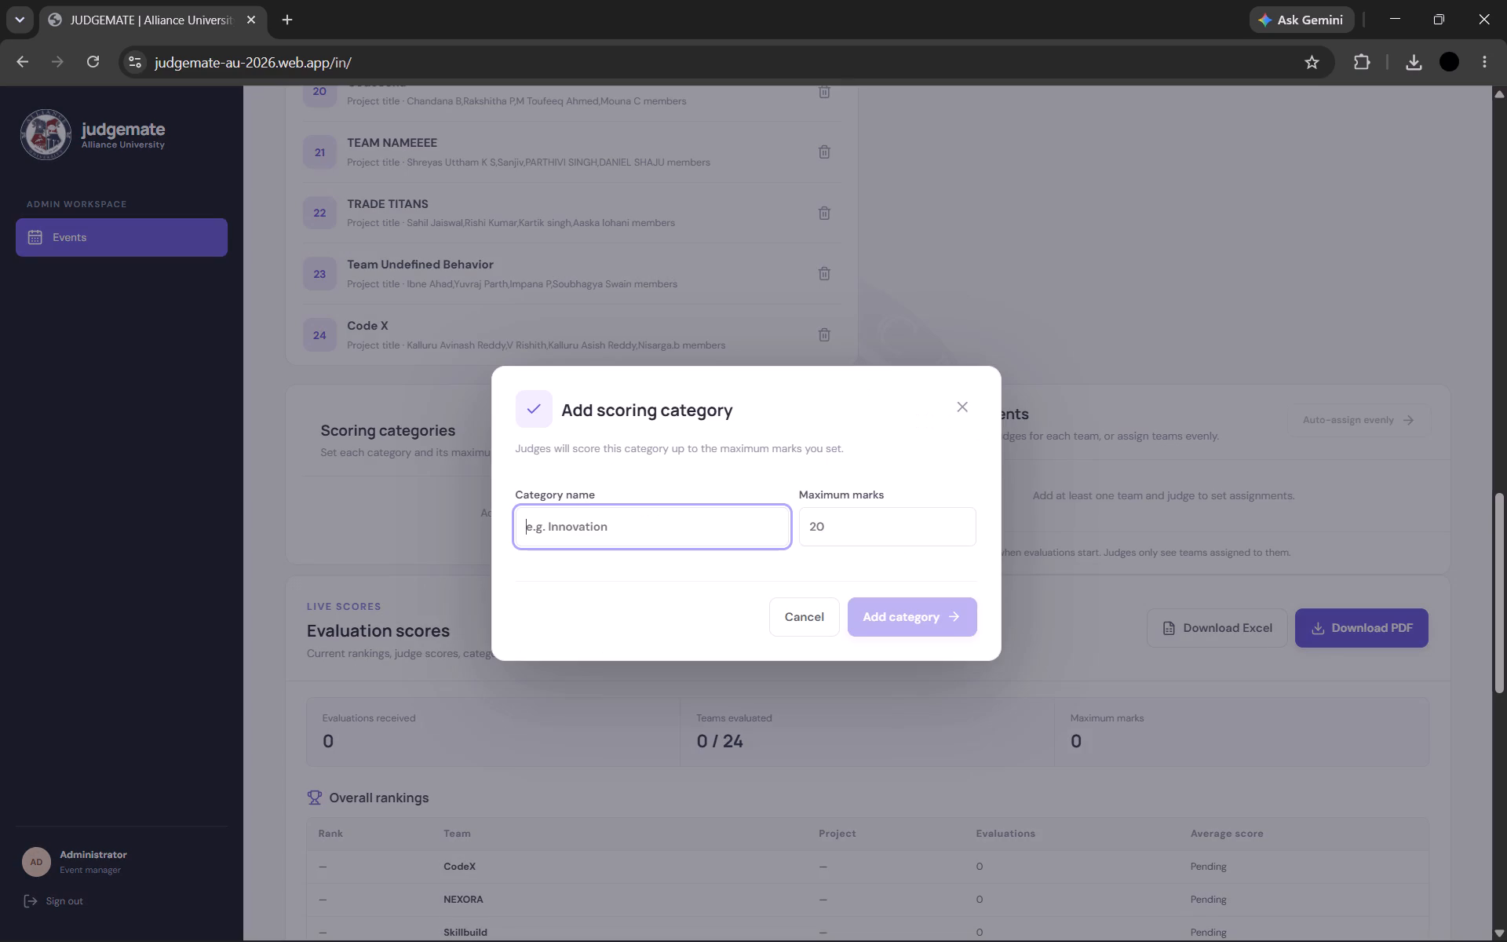
pyautogui.write('Demo and')
pyautogui.press('space')
pyautogui.press('BackSpace')
pyautogui.press('BackSpace')
pyautogui.press('BackSpace')
pyautogui.press('BackSpace')
pyautogui.click(845, 523)
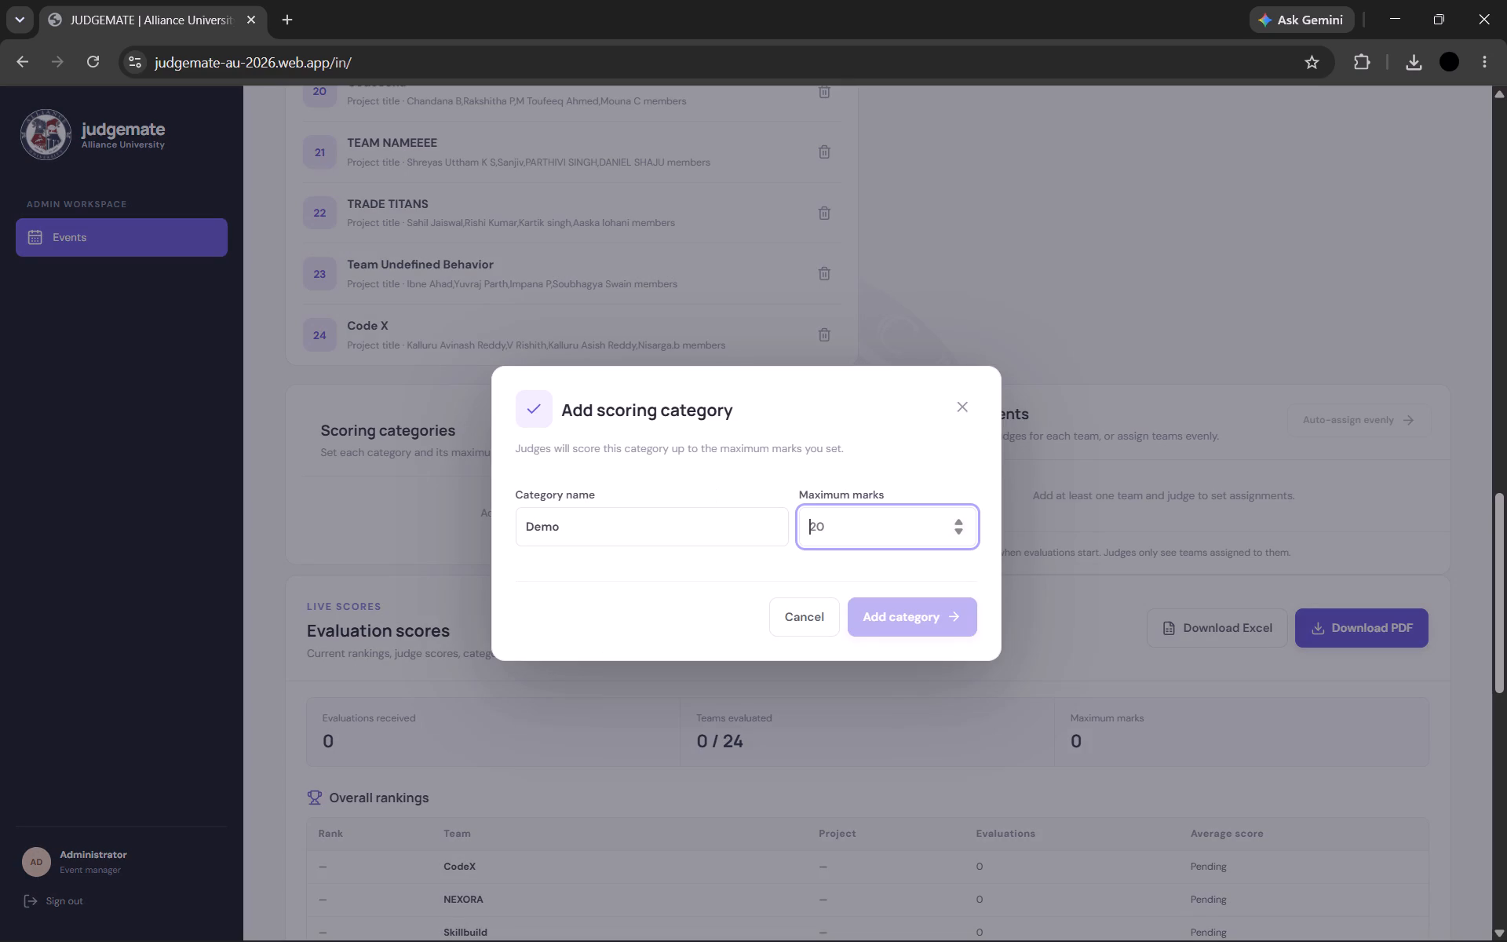
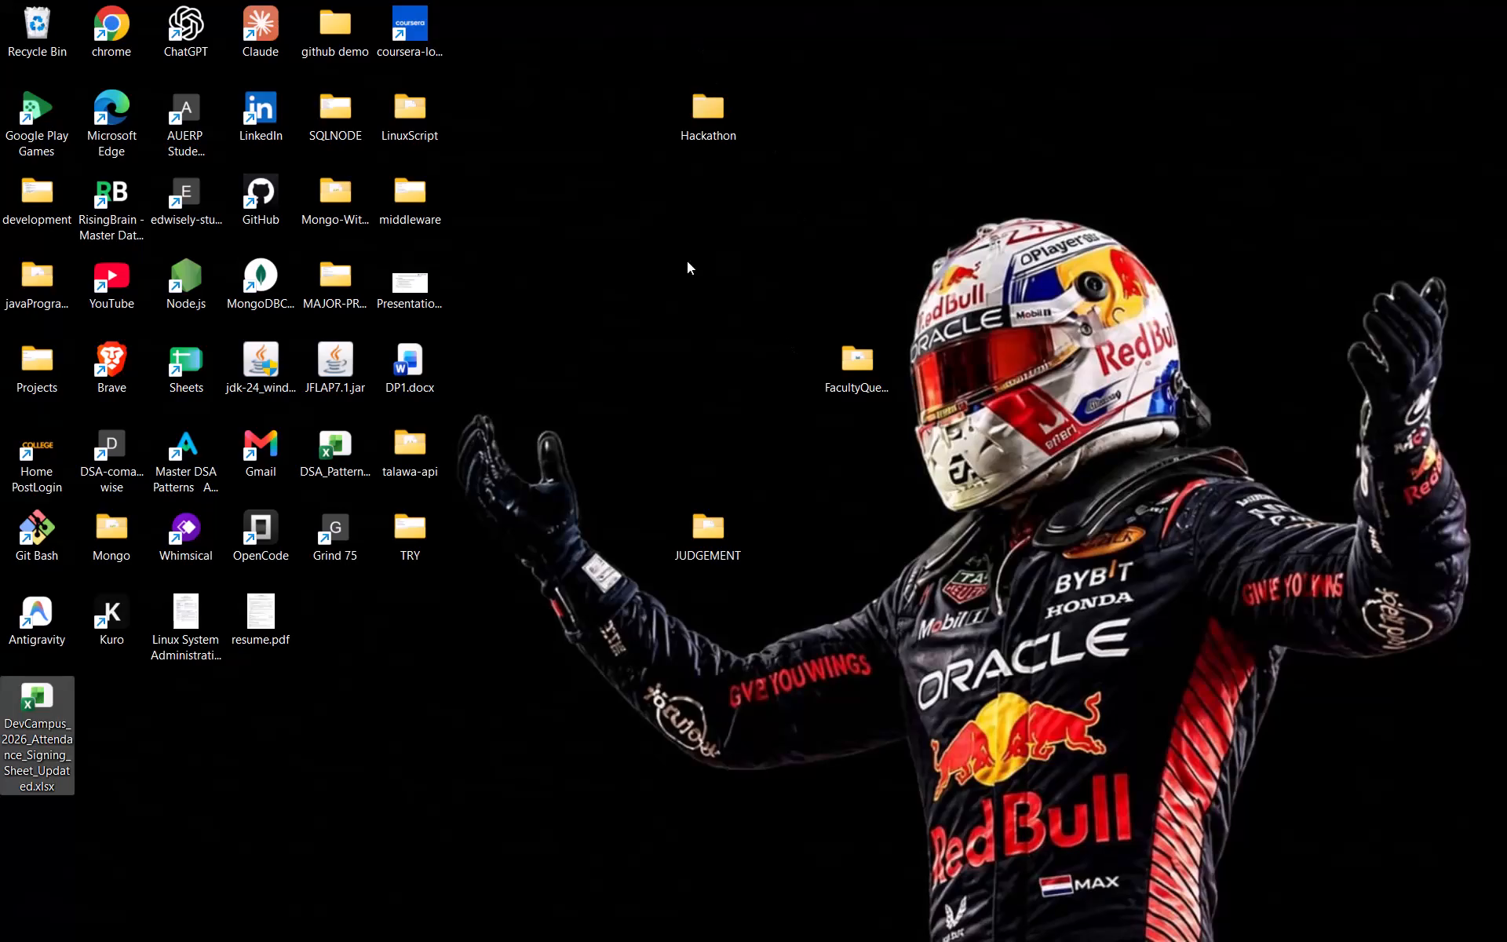
# Look through the contents of the JUDGEMENT folder on the desktop and close it again.
pyautogui.doubleClick(718, 537)
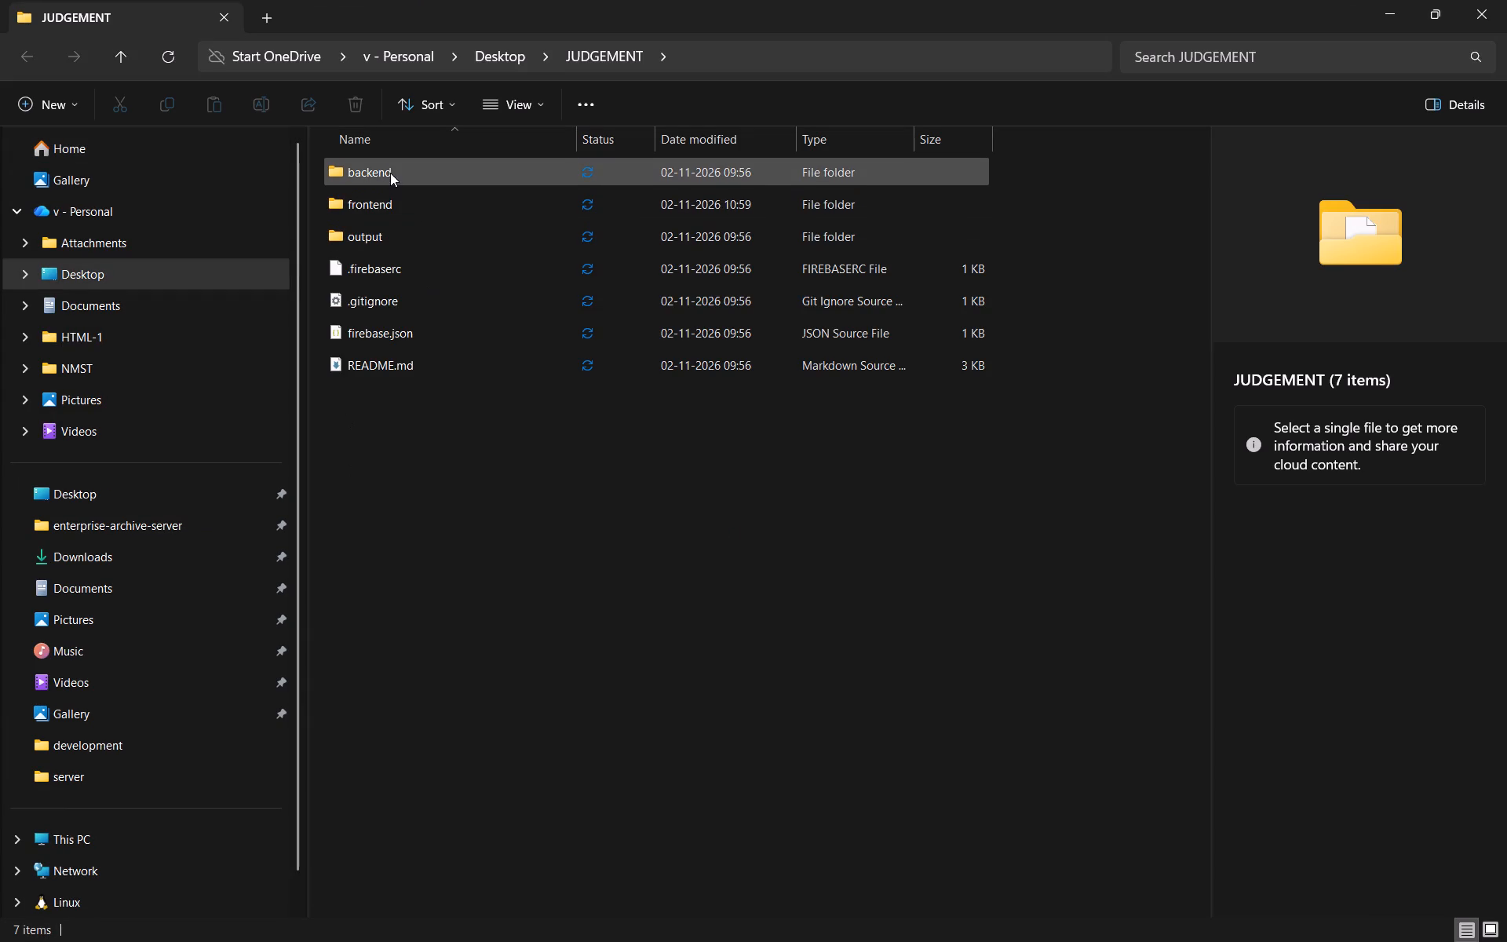
pyautogui.click(1506, 0)
# Switch to Visual Studio Code and open index.ts from the JUDGEMENT project's backend/functions/src folder.
pyautogui.press('super+2')
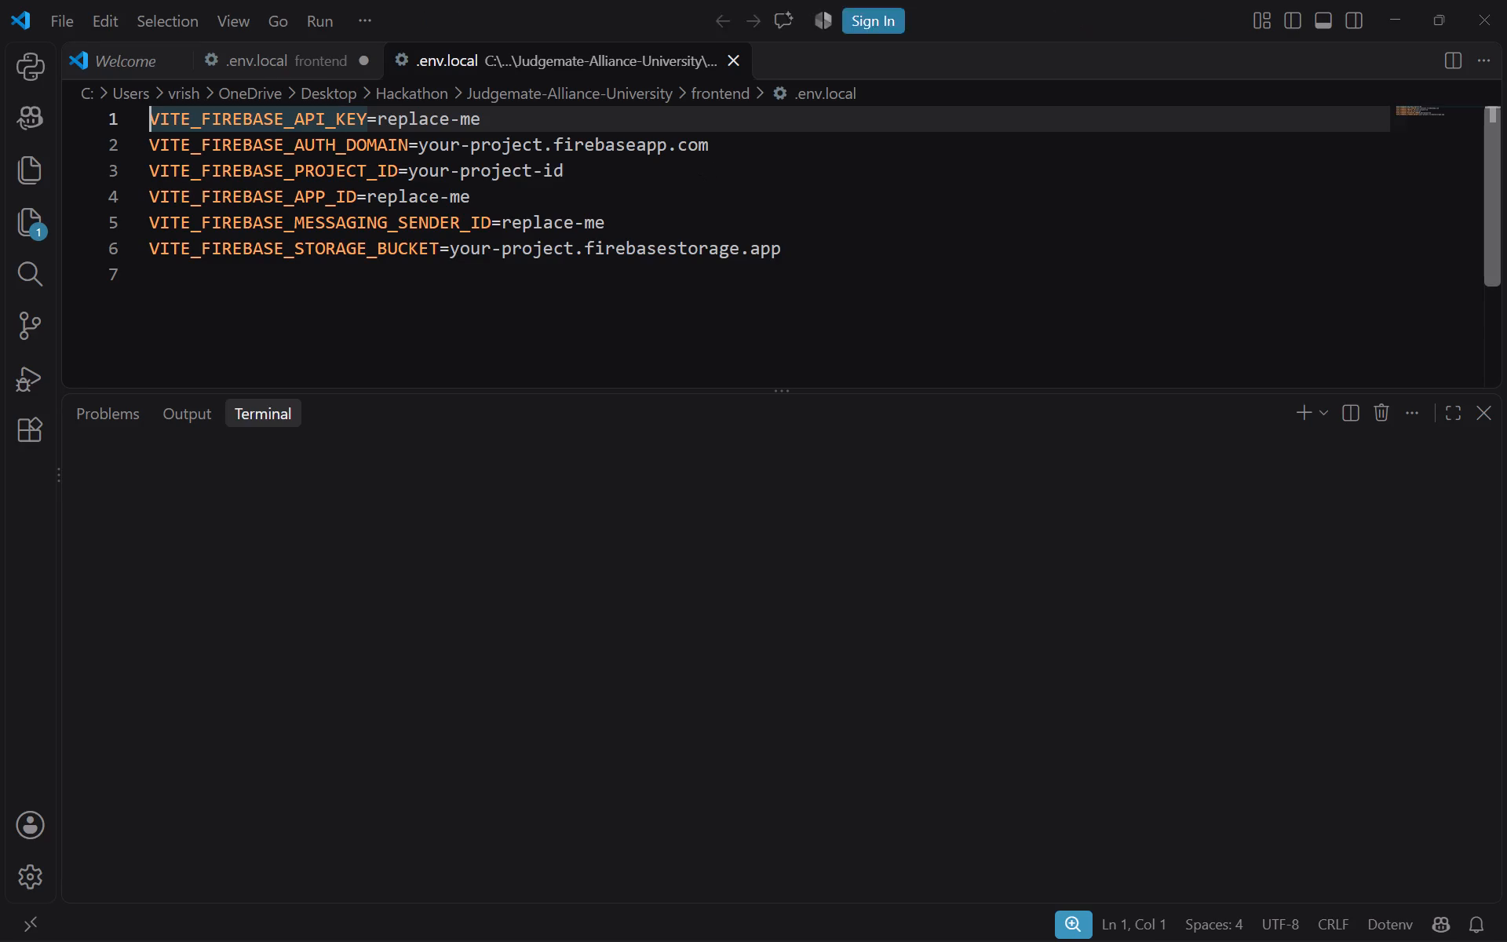
pyautogui.scroll(5, 185, 209)
pyautogui.click(31, 175)
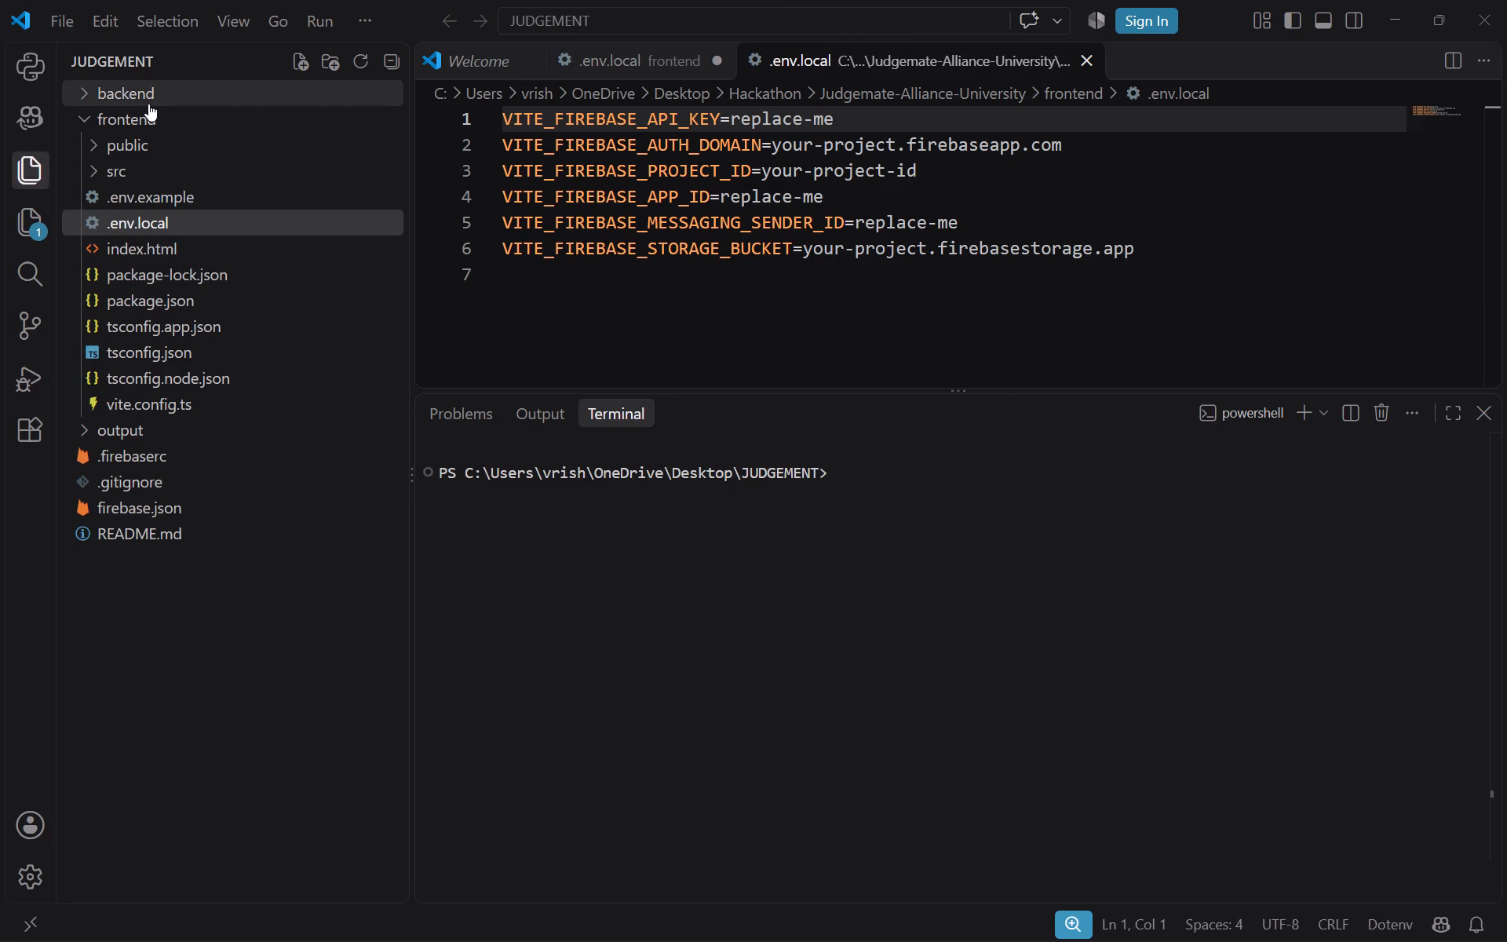
pyautogui.click(148, 104)
pyautogui.click(140, 116)
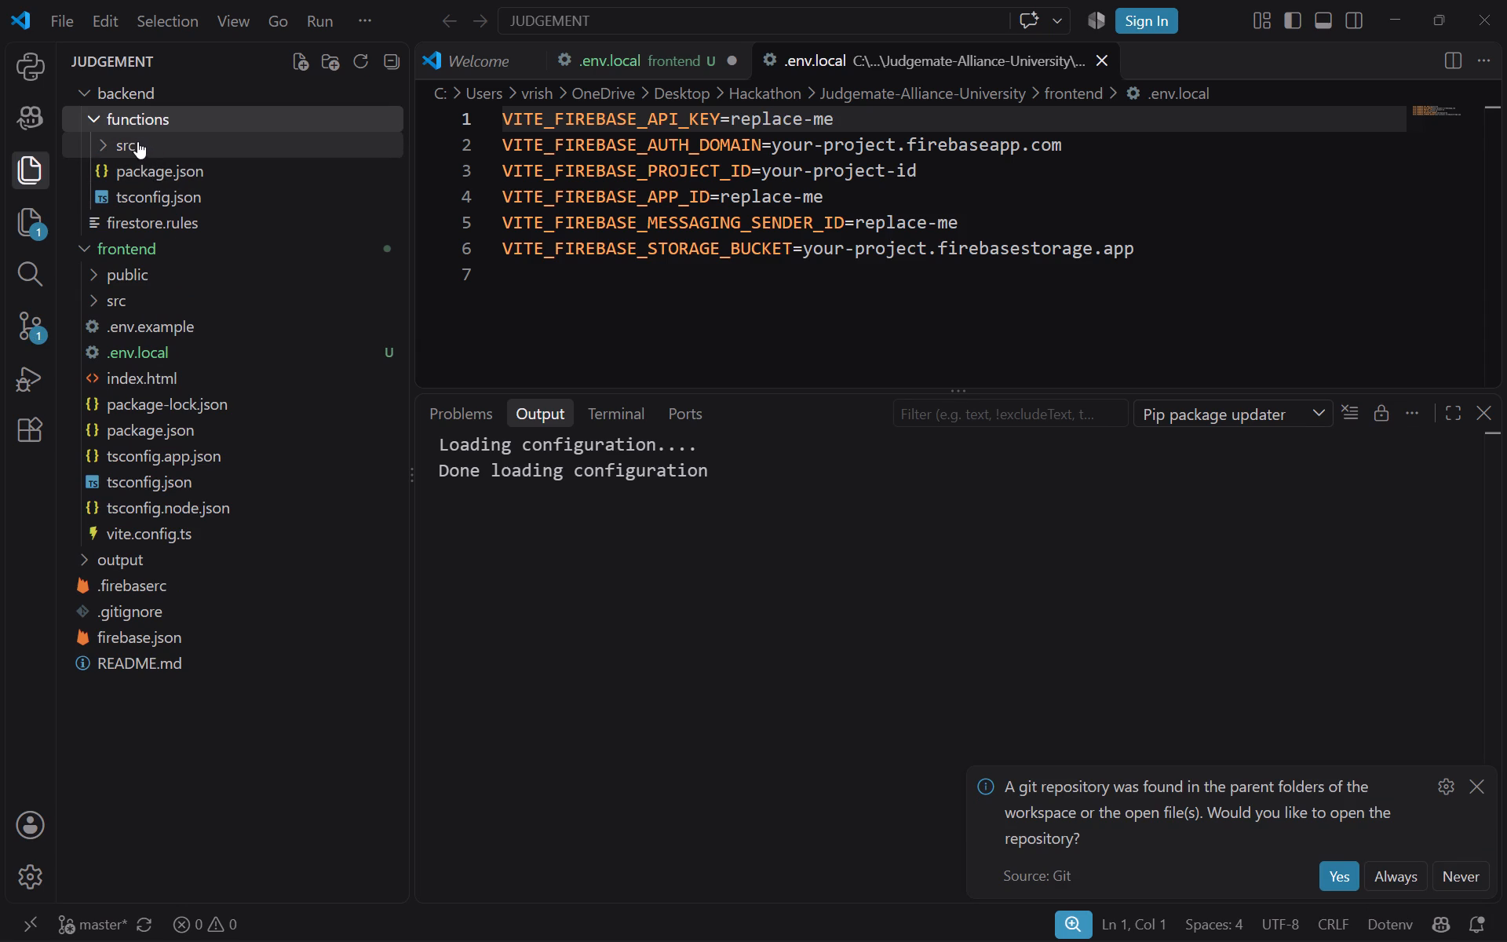
pyautogui.click(133, 141)
pyautogui.click(148, 167)
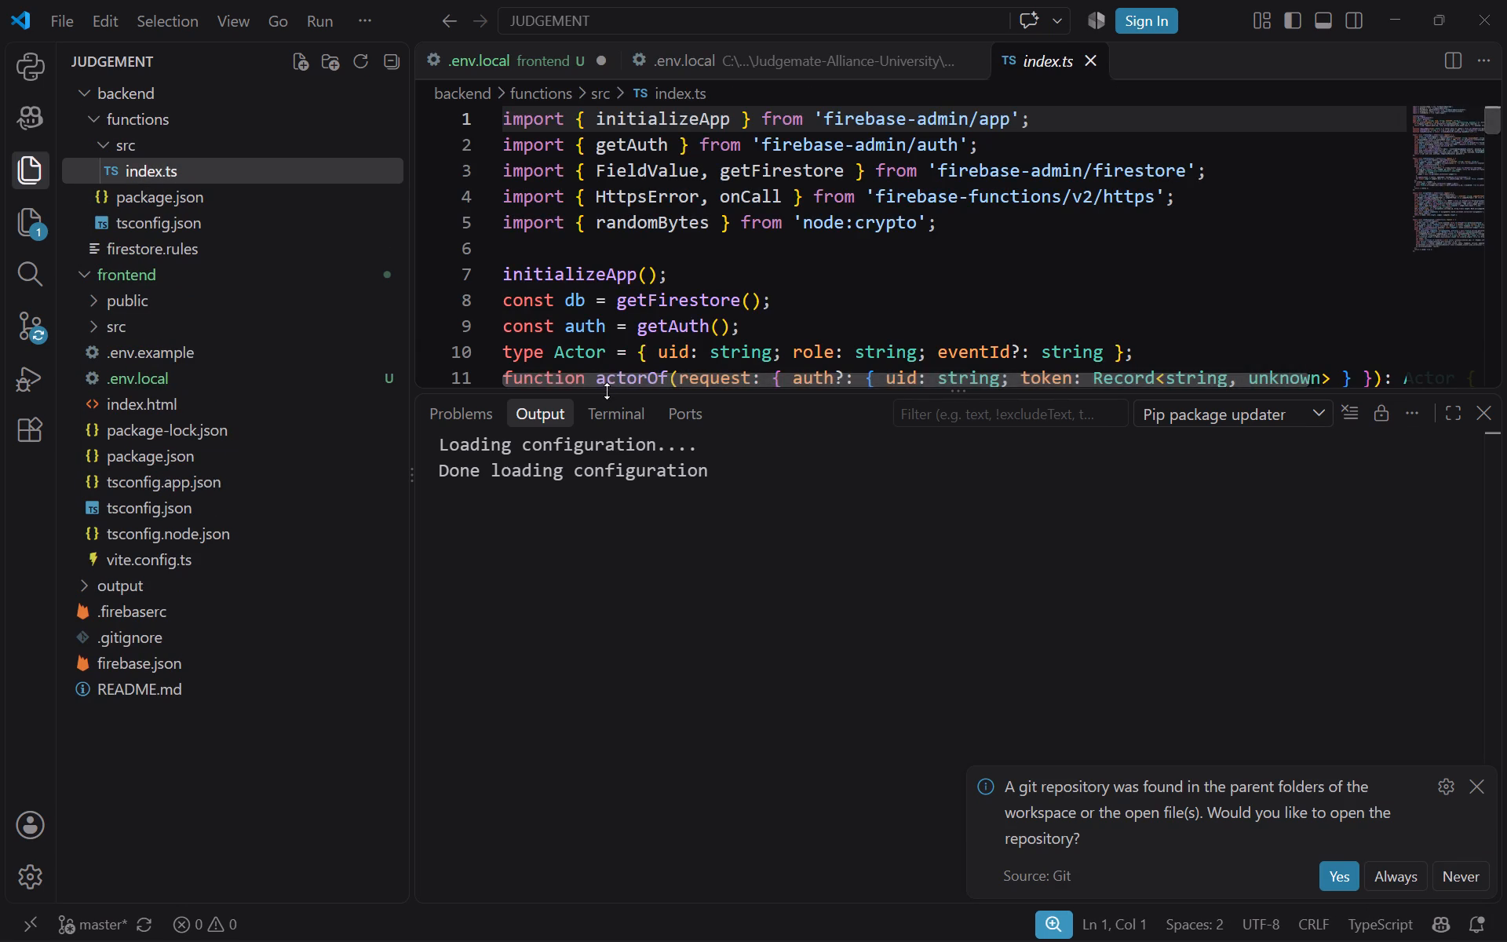
# Enlarge the code editor area and examine the backend functions in index.ts.
pyautogui.moveTo(607, 391); pyautogui.dragTo(575, 758)
pyautogui.scroll(6, 672, 423)
pyautogui.scroll(-3, 672, 423)
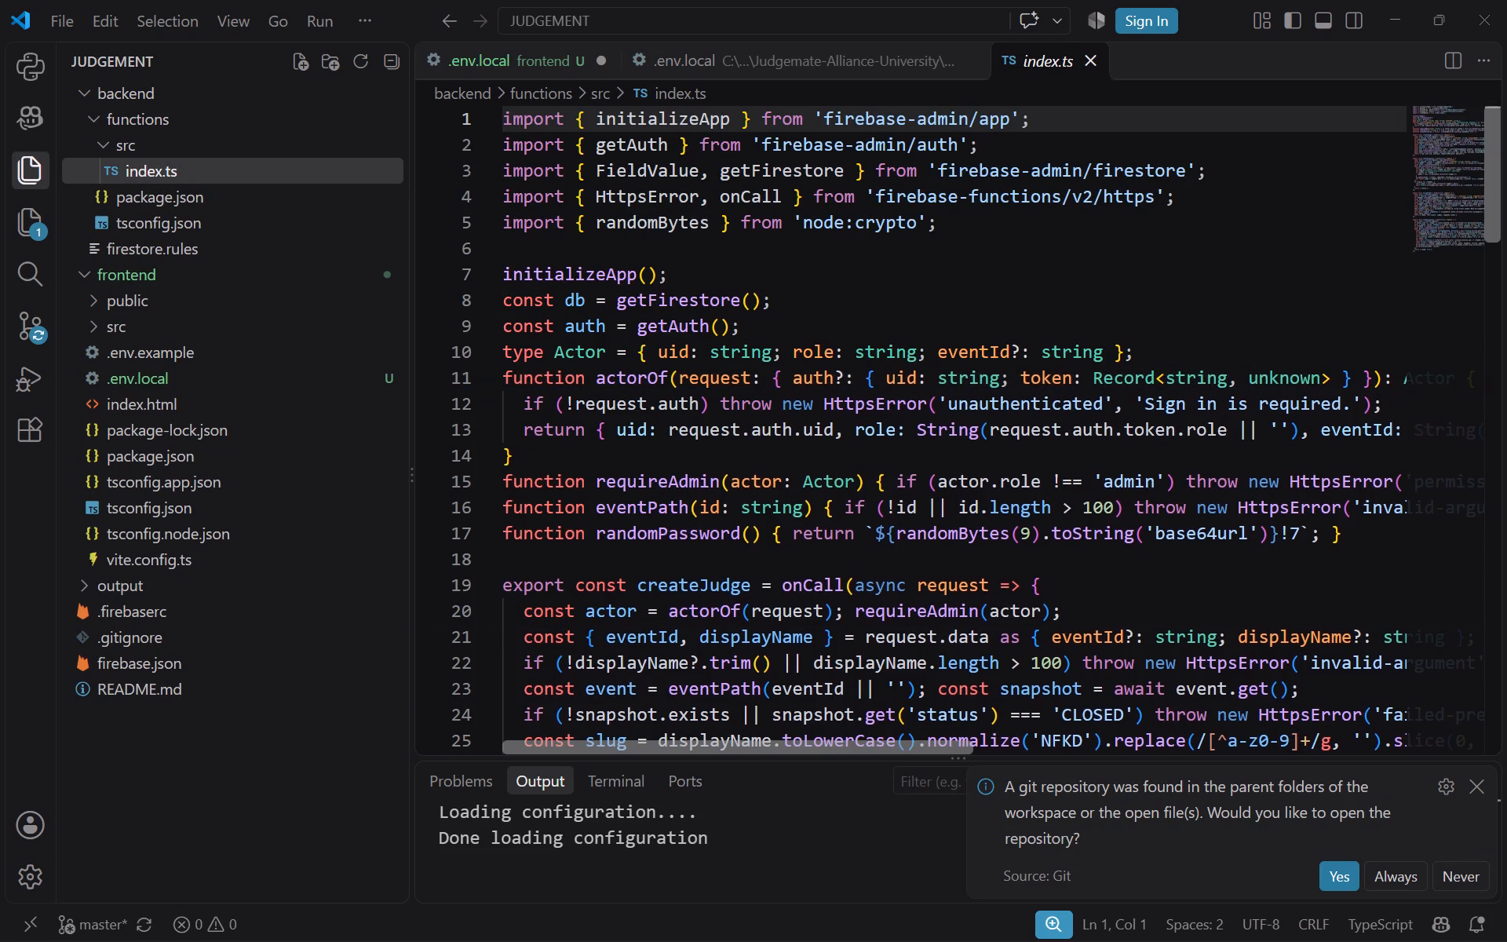
pyautogui.scroll(-18, 672, 423)
pyautogui.scroll(8, 611, 389)
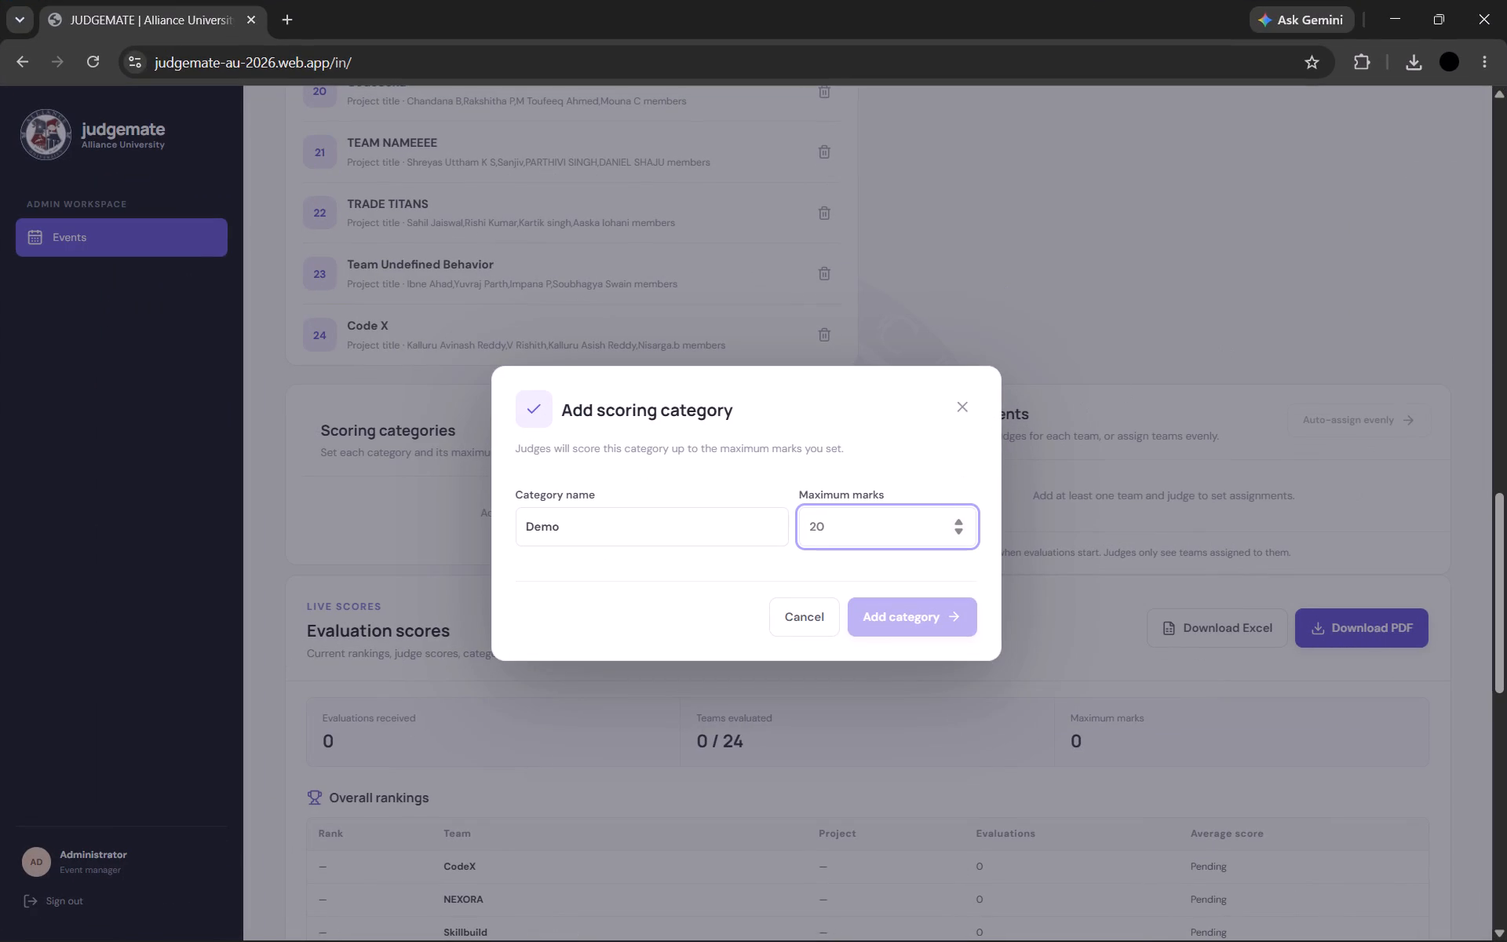
# Return to Judgemate in Chrome and open the Demo scoring category's maximum marks for entry.
pyautogui.click(892, 520)
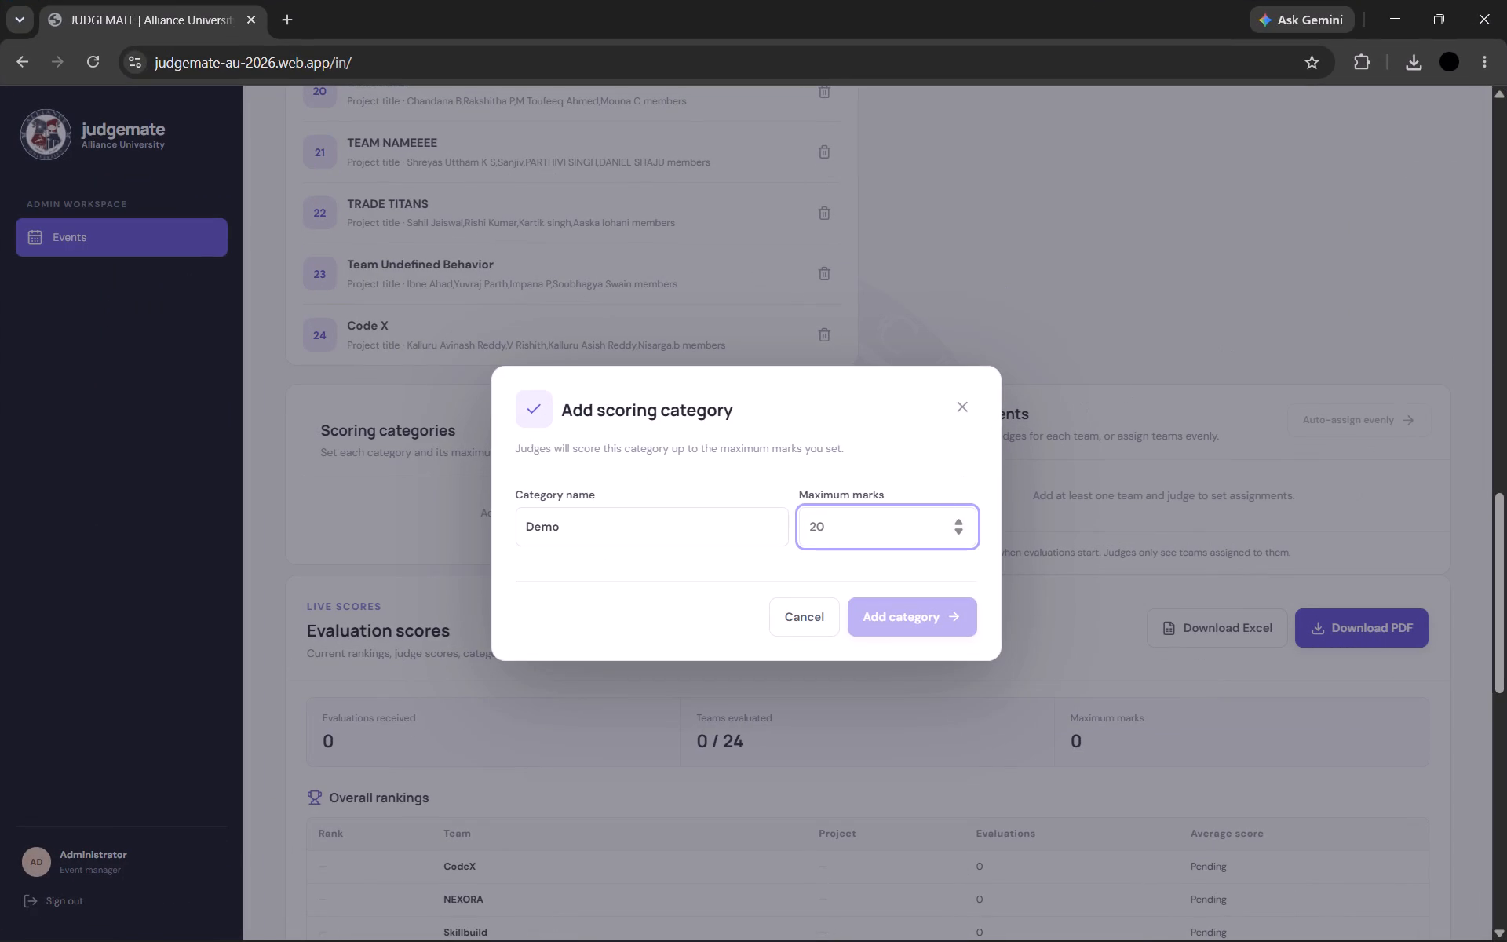
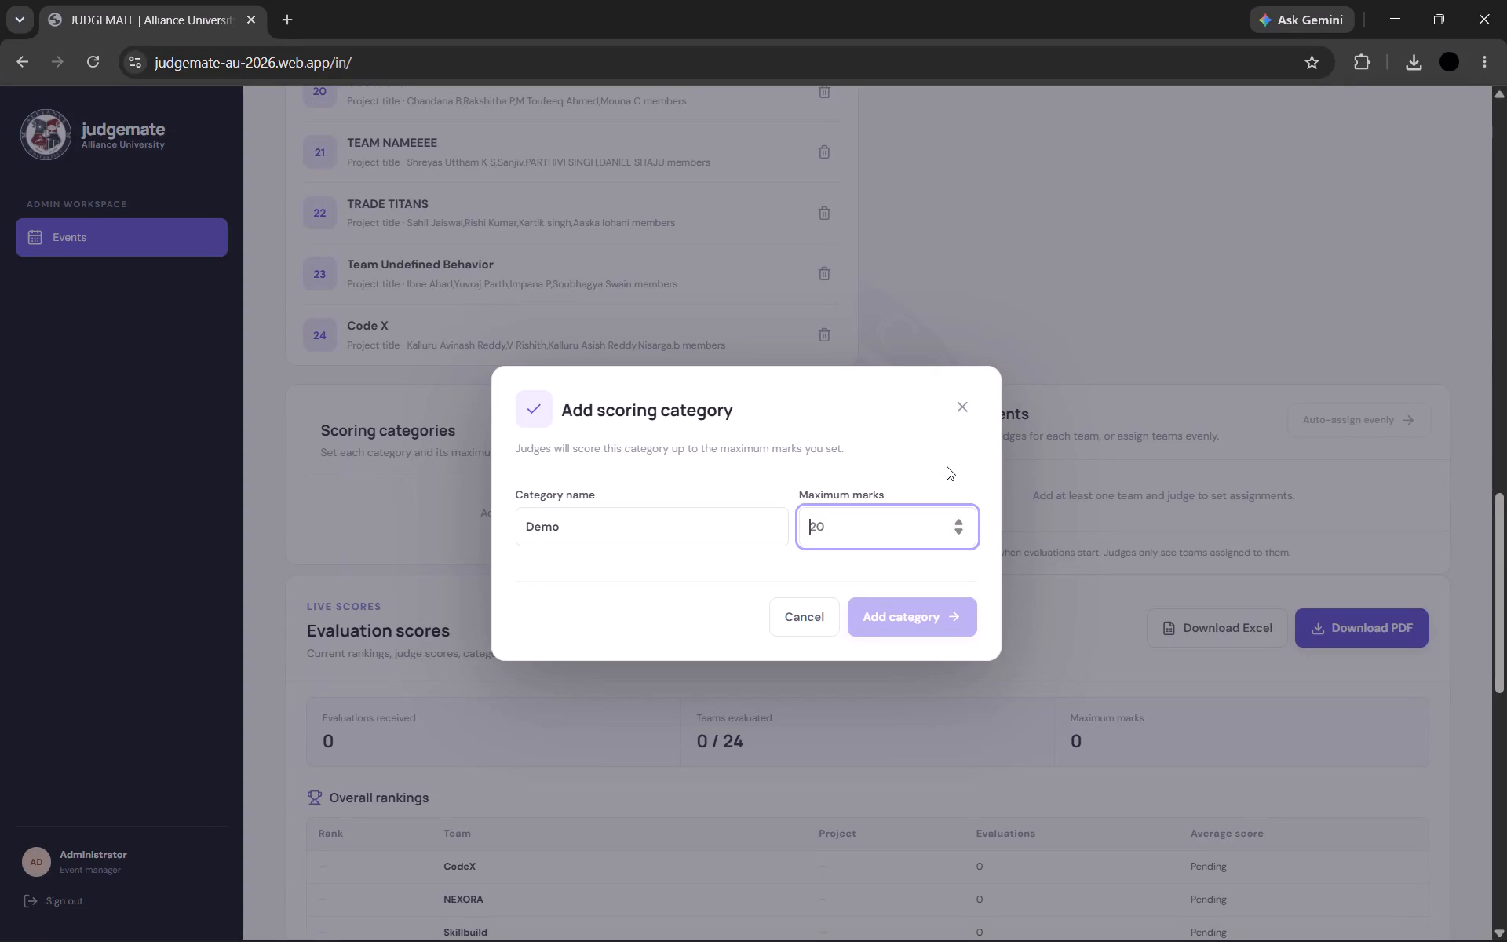
# Set the maximum marks of the Demo scoring category to 20.
pyautogui.click(959, 517)
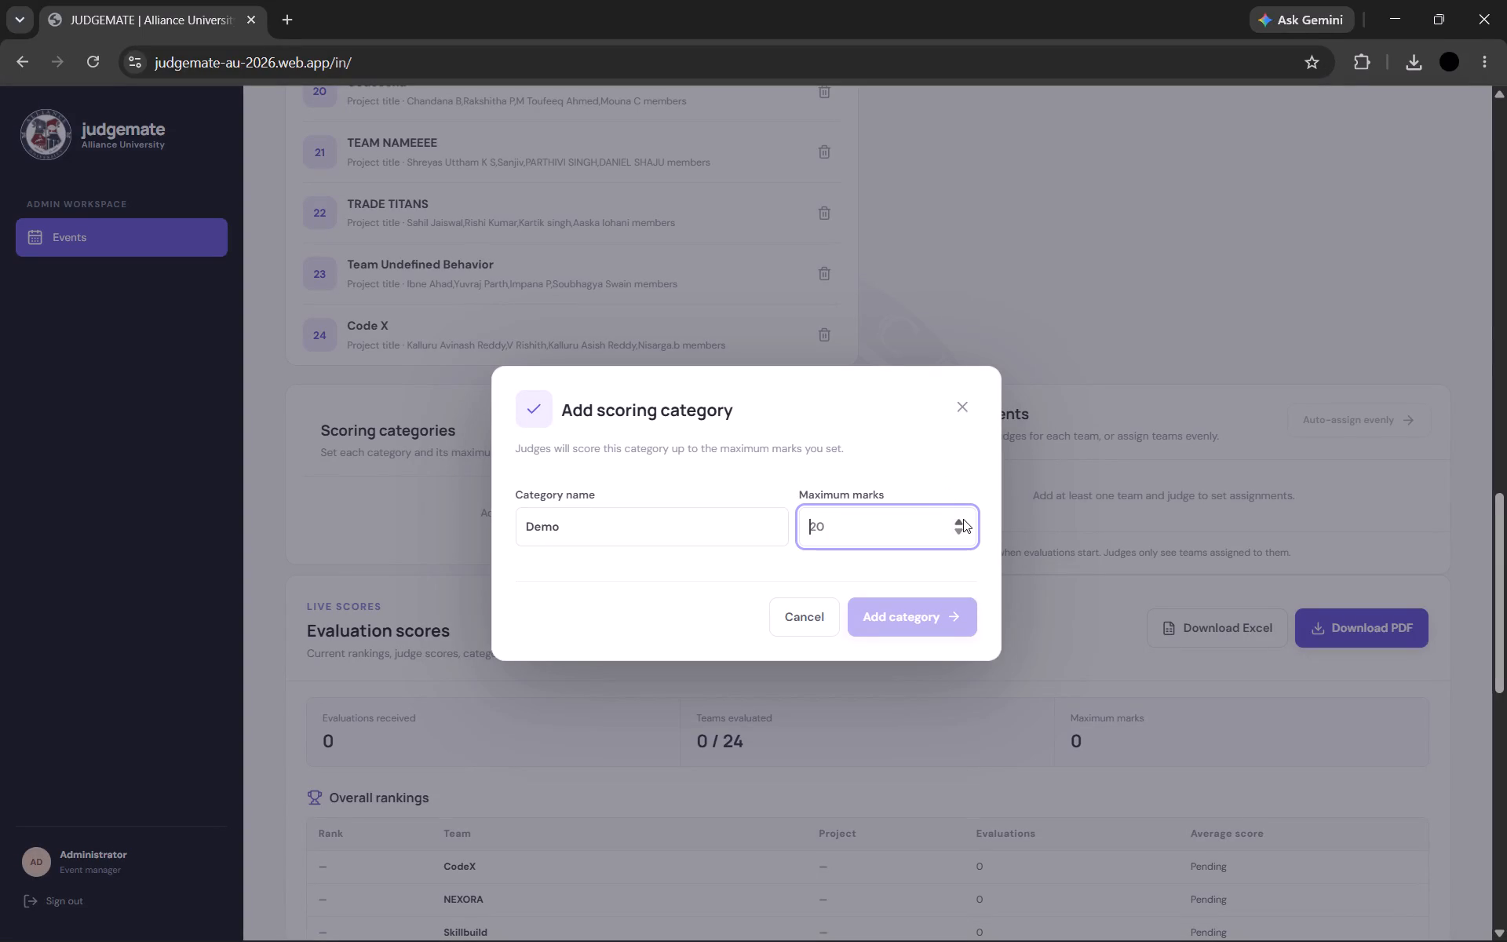
pyautogui.click(961, 523)
pyautogui.tripleClick(961, 523)
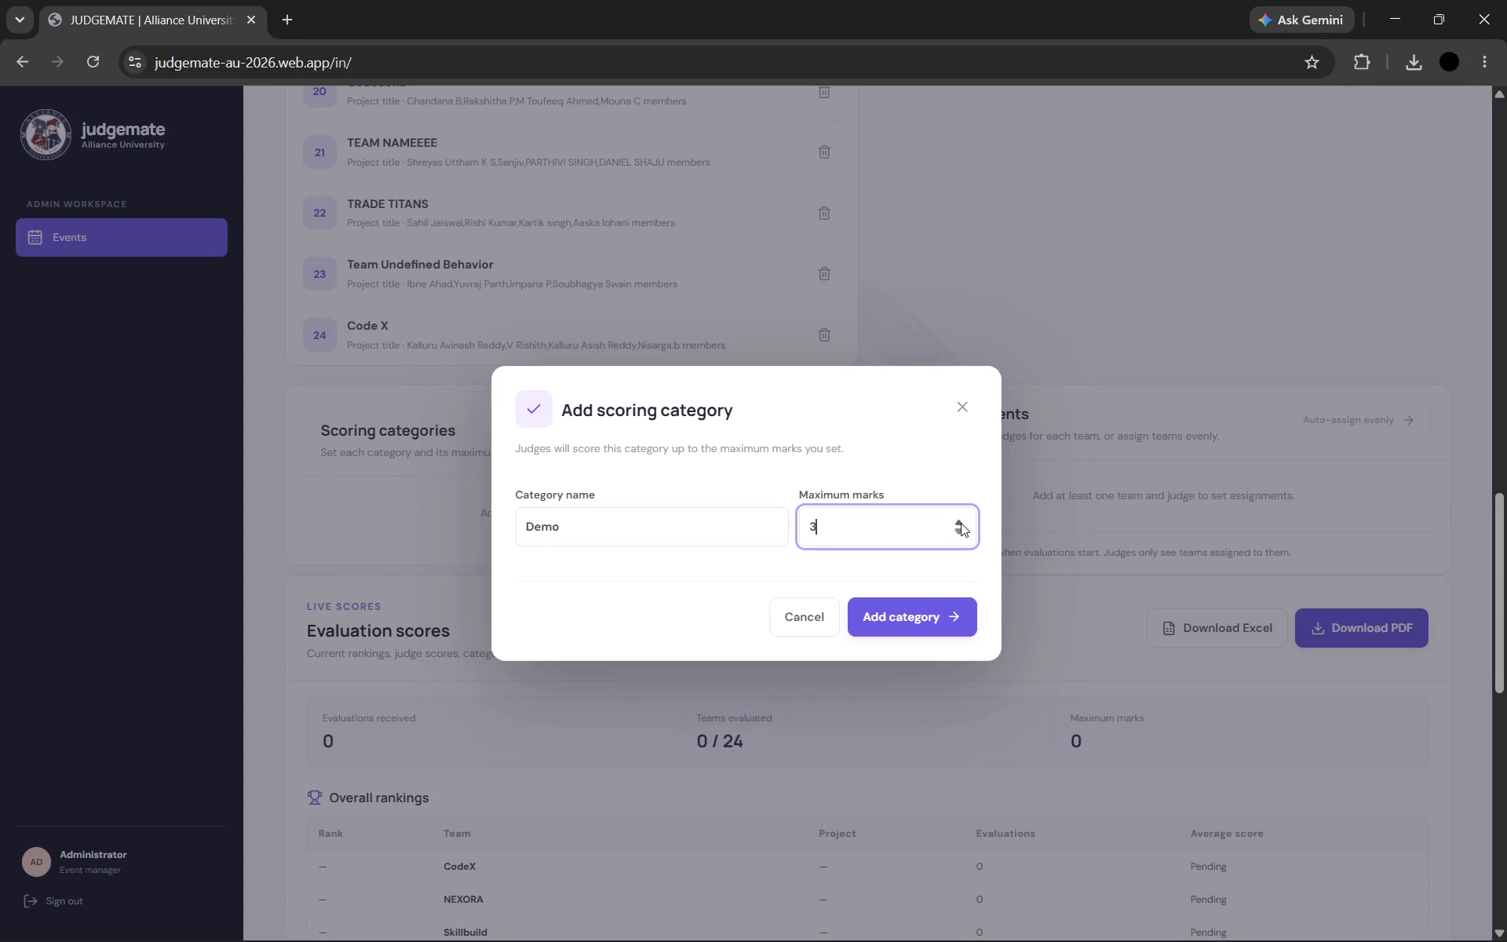
pyautogui.tripleClick(961, 523)
pyautogui.tripleClick(961, 523)
pyautogui.tripleClick(961, 523)
pyautogui.tripleClick(961, 523)
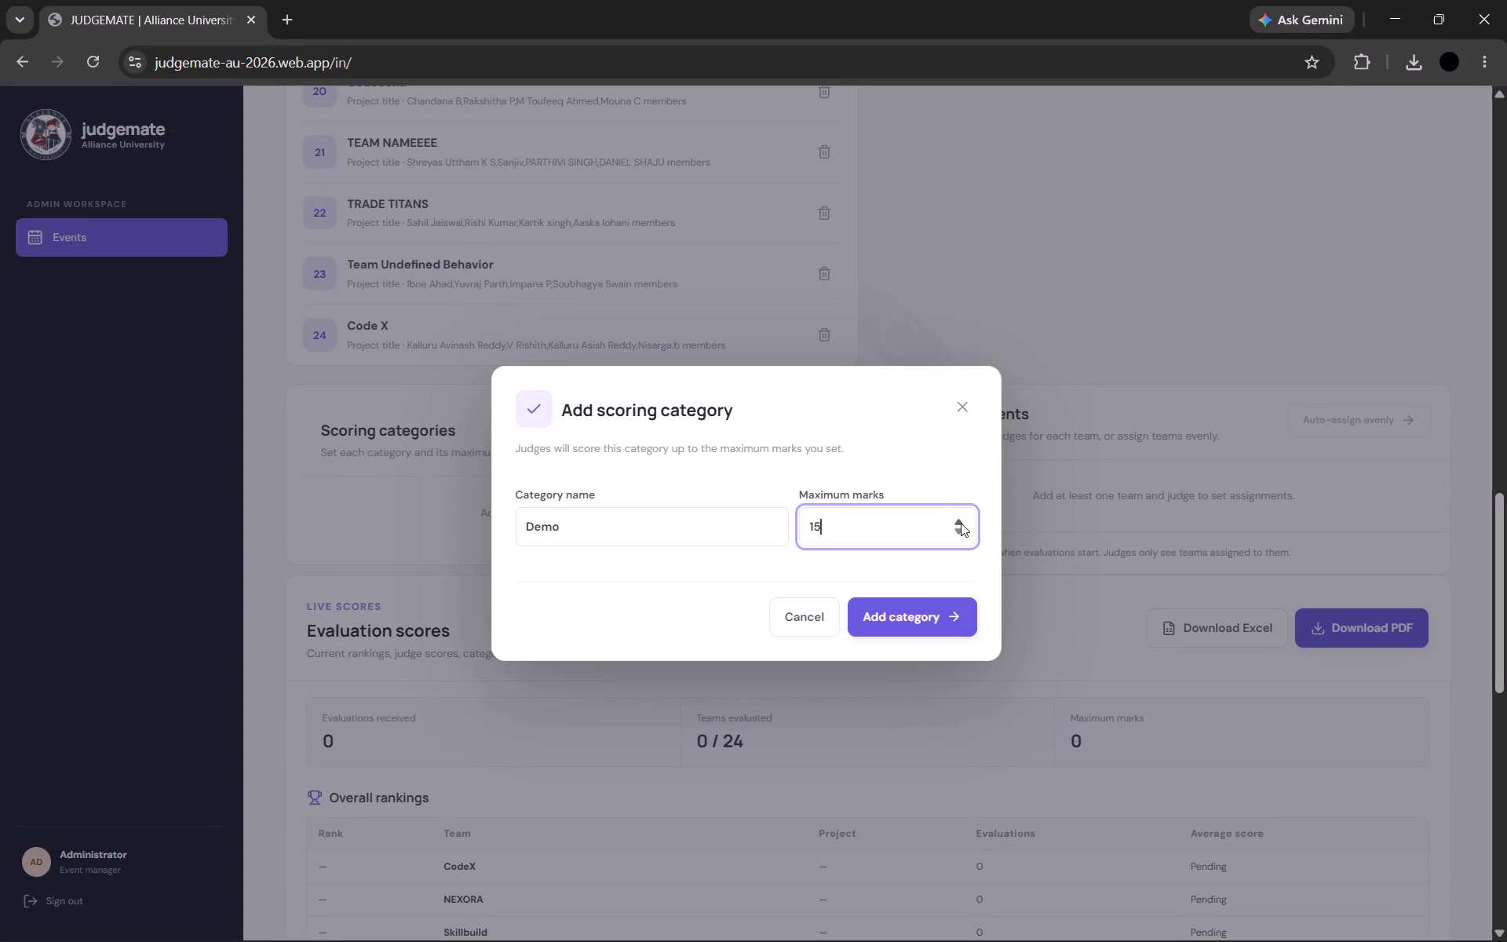
pyautogui.tripleClick(961, 523)
pyautogui.click(961, 523)
pyautogui.click(859, 526)
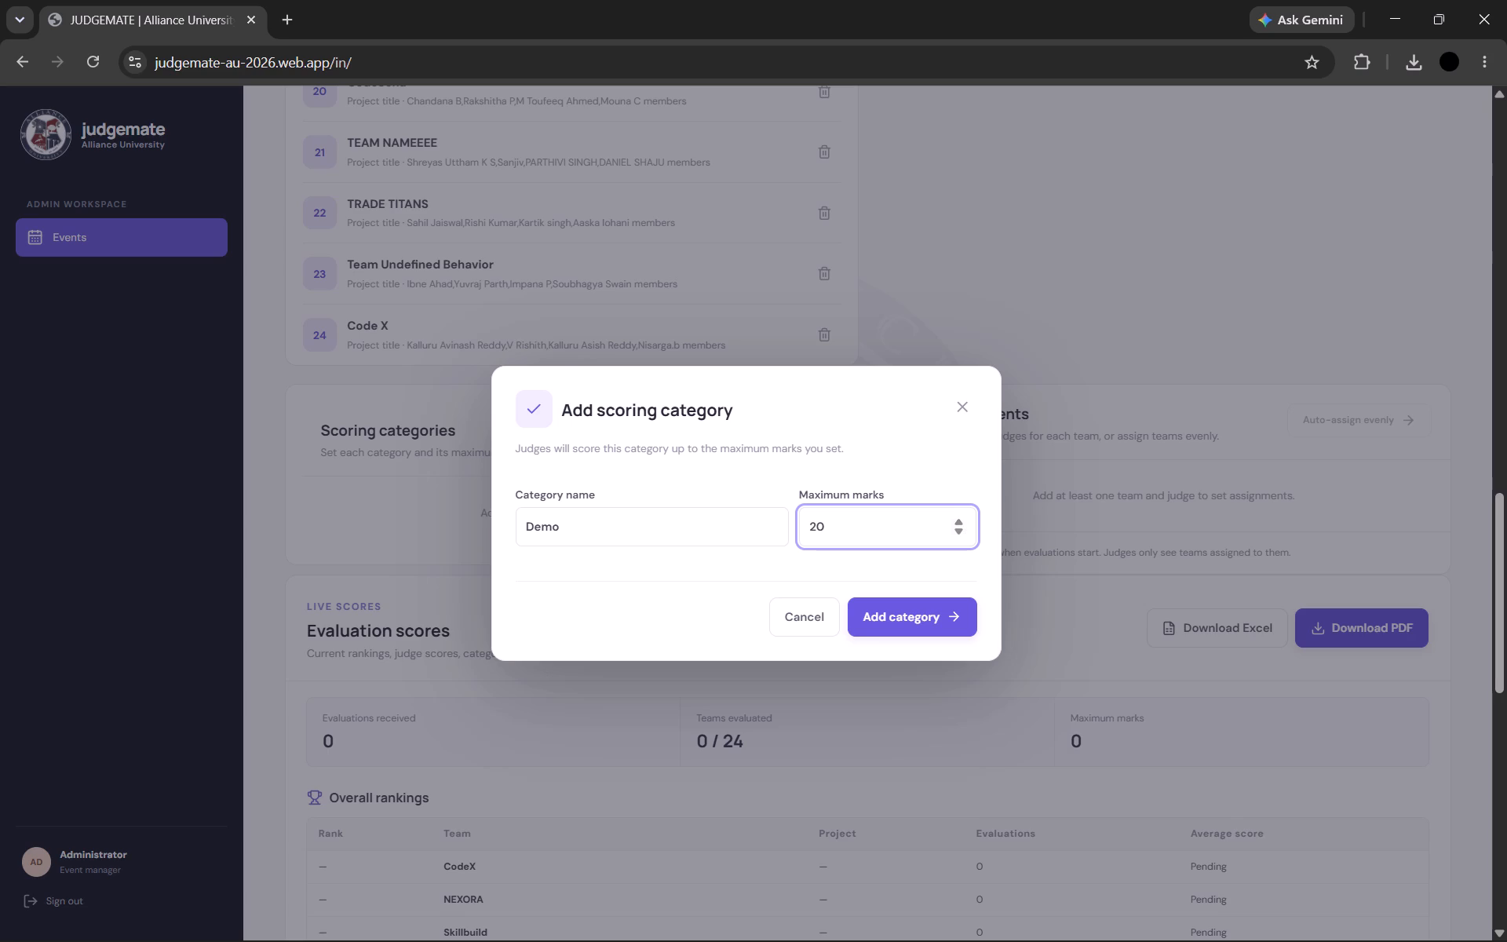
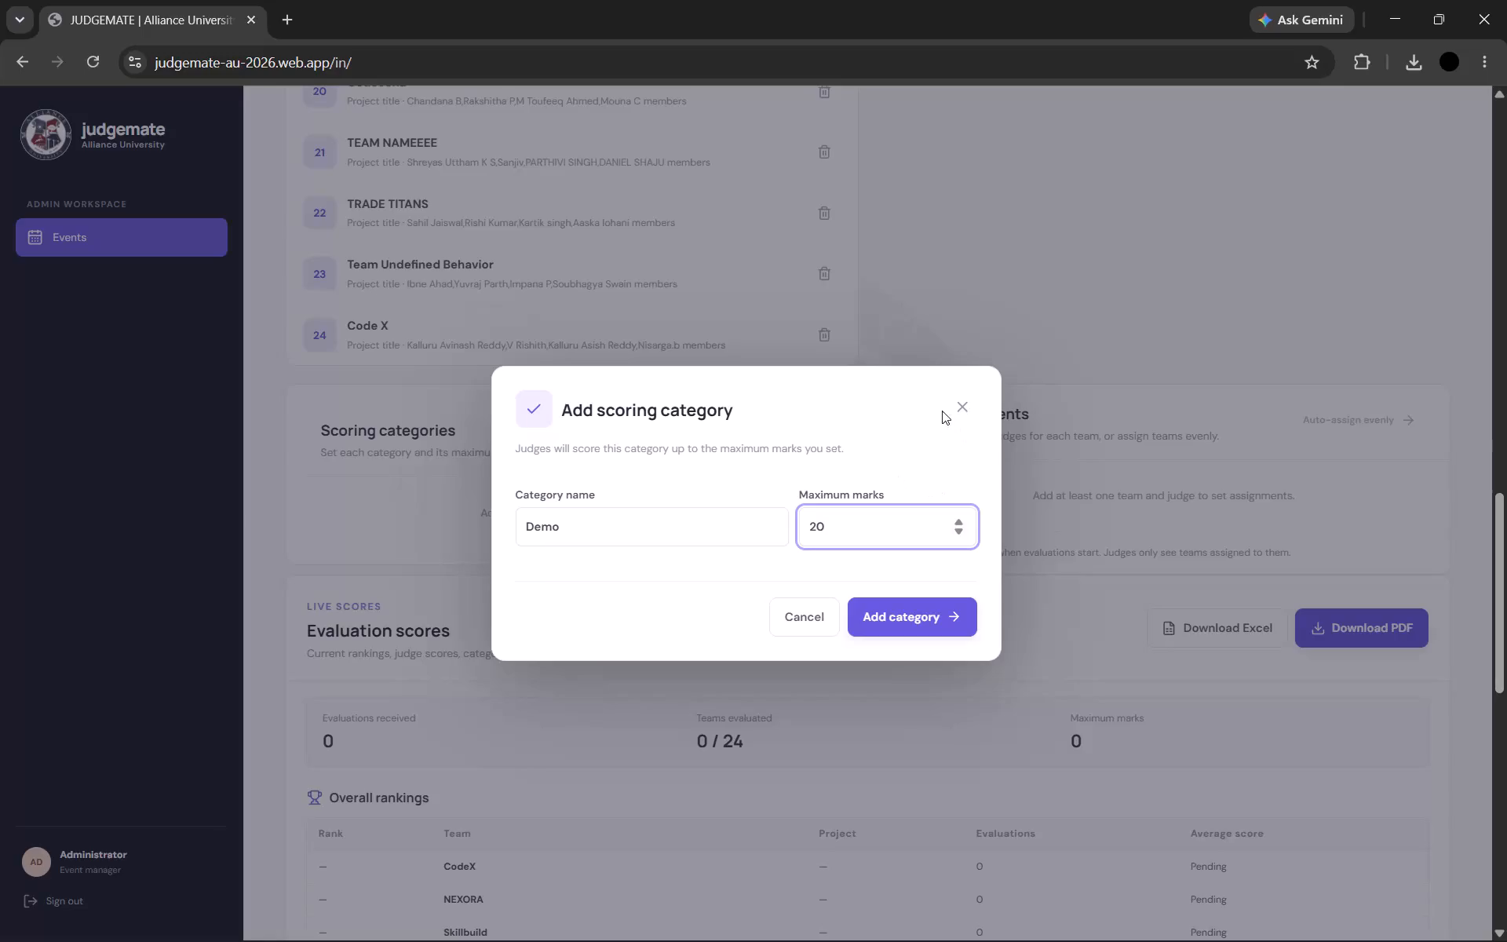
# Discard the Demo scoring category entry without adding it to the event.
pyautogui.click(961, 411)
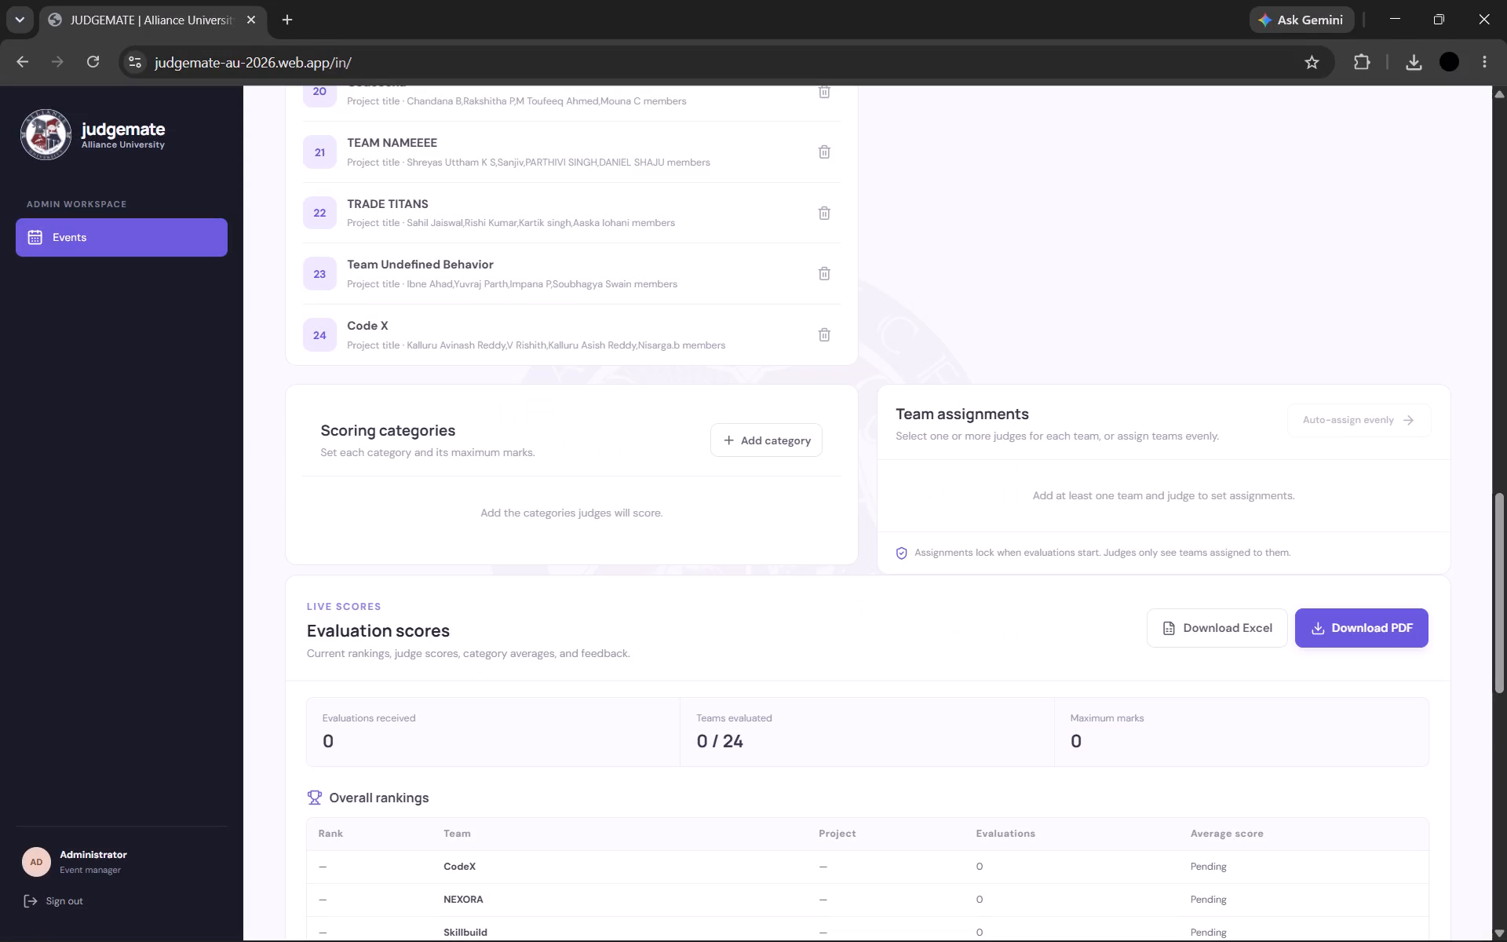
# Add a judge named J1 to the External-Evaluation event and generate the judge's credentials.
pyautogui.scroll(-1, 750, 908)
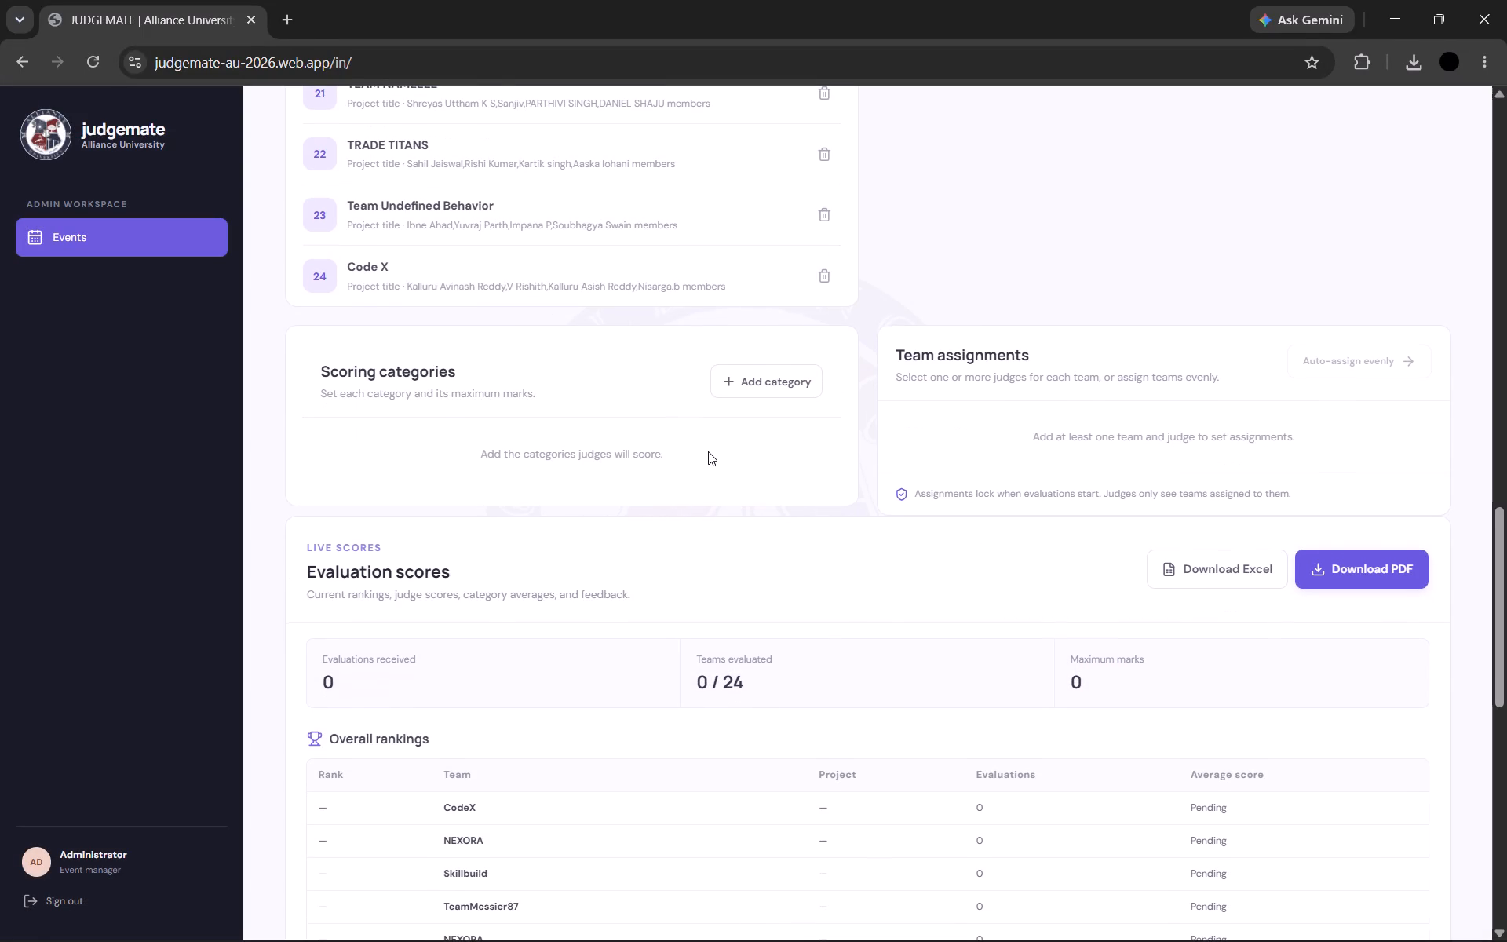
pyautogui.scroll(2, 708, 451)
pyautogui.scroll(-1, 992, 676)
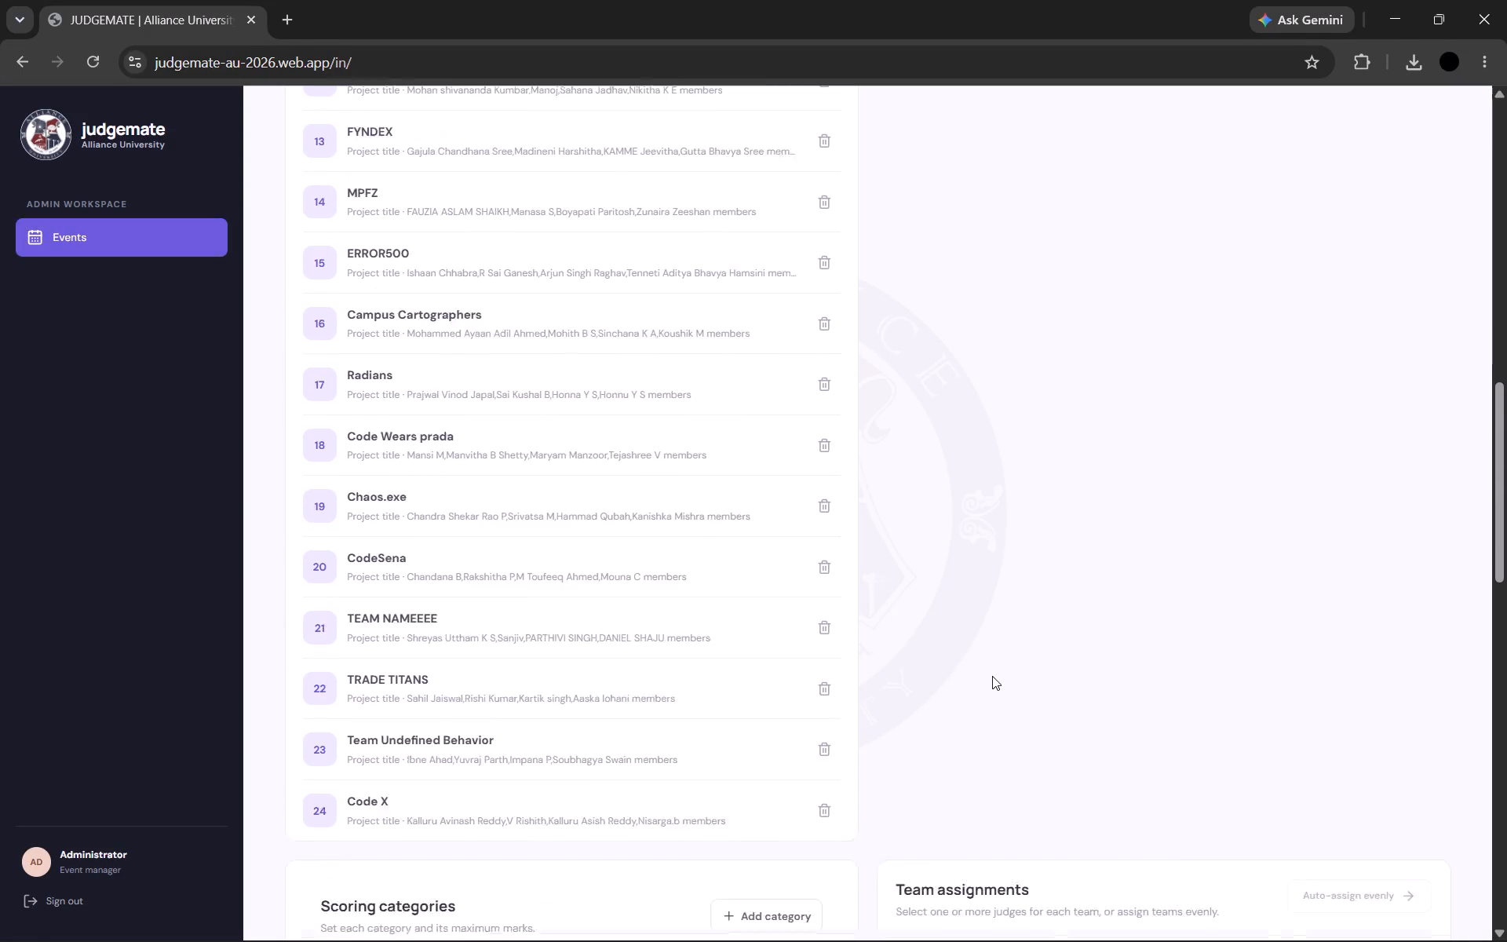
pyautogui.scroll(-2, 992, 676)
pyautogui.scroll(6, 992, 676)
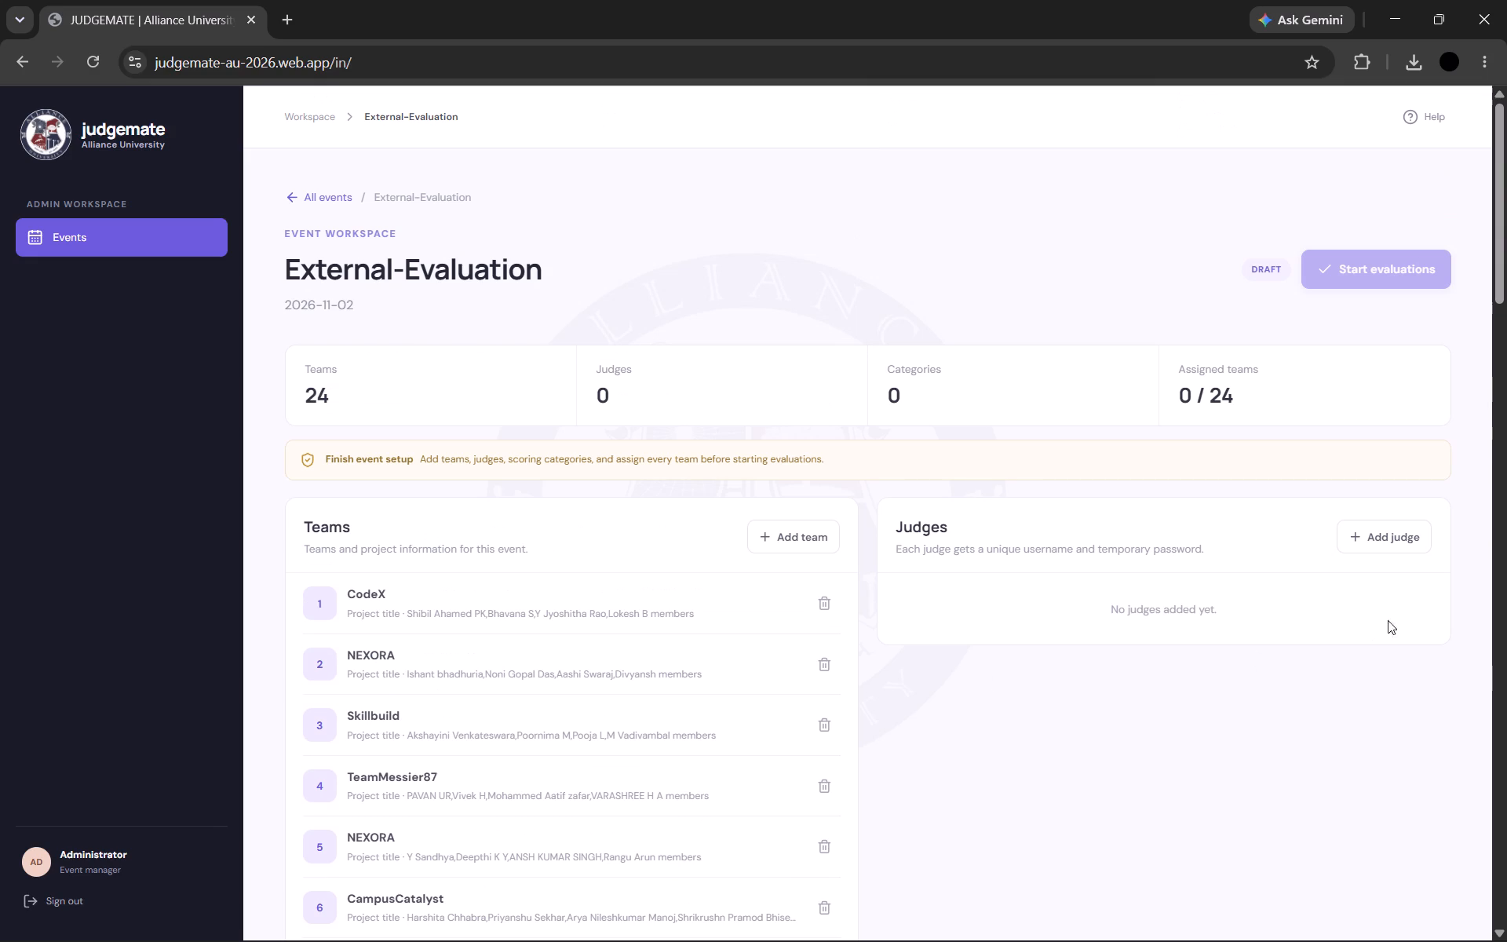
pyautogui.click(1390, 540)
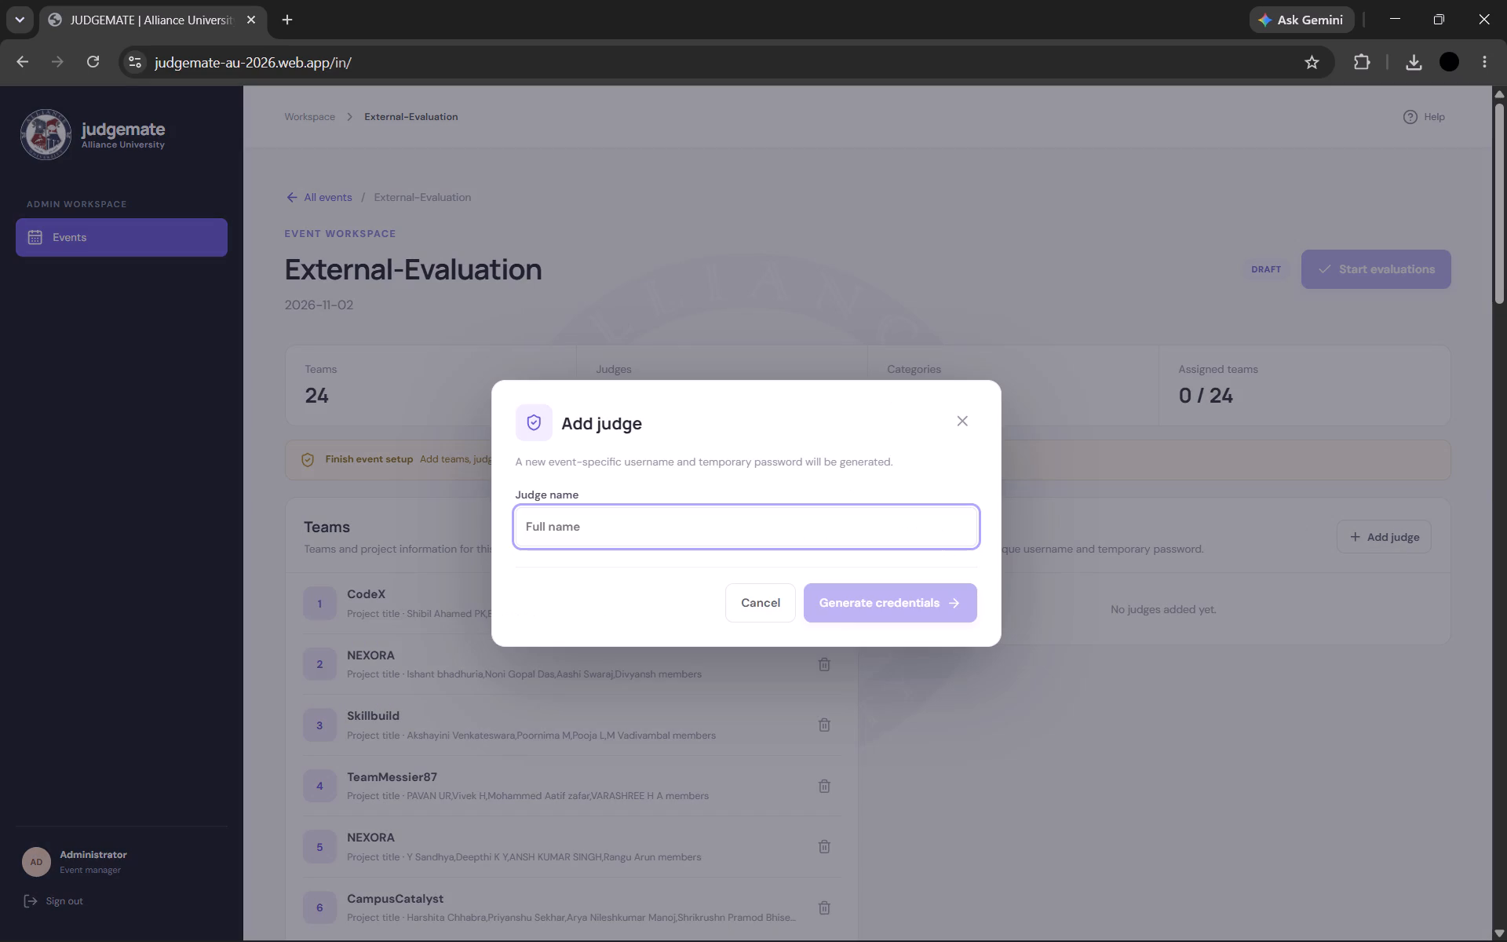
pyautogui.click(586, 520)
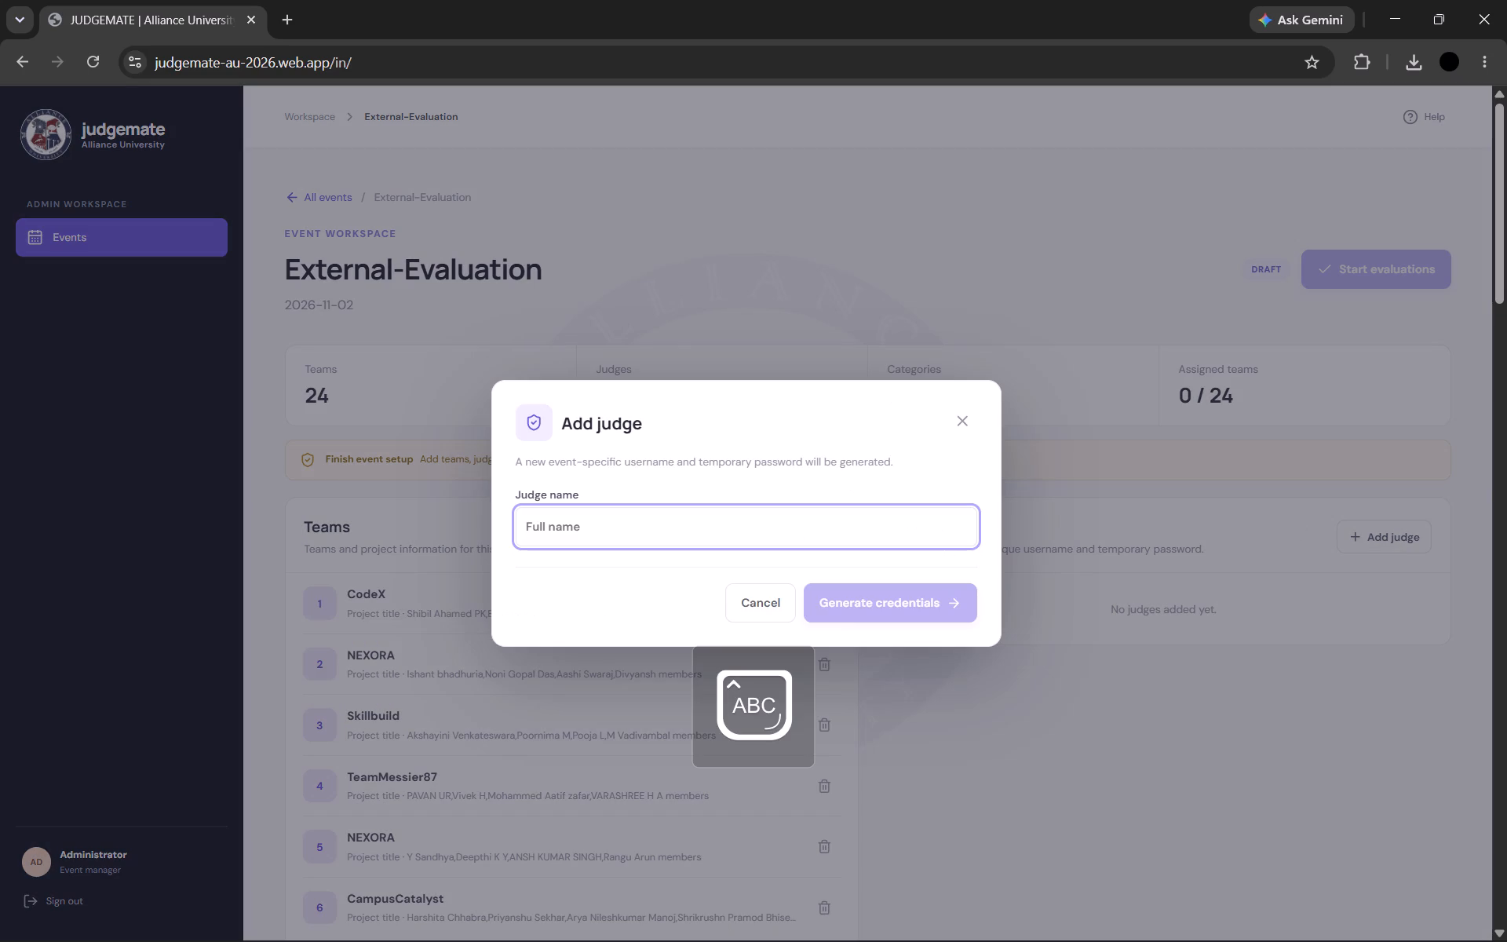
pyautogui.press('j')
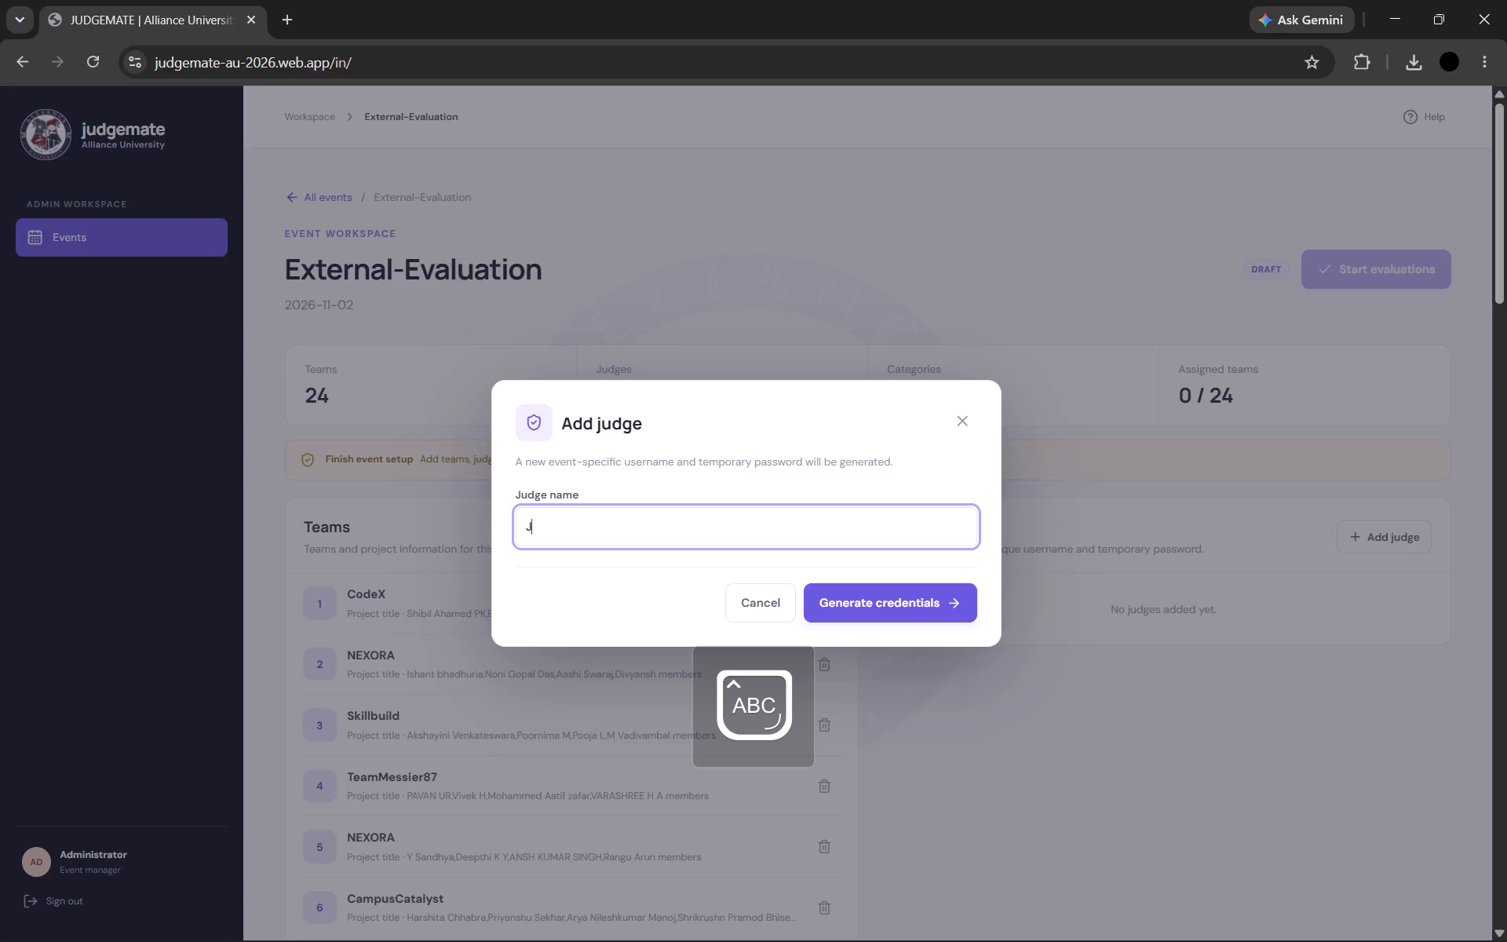
pyautogui.press('1')
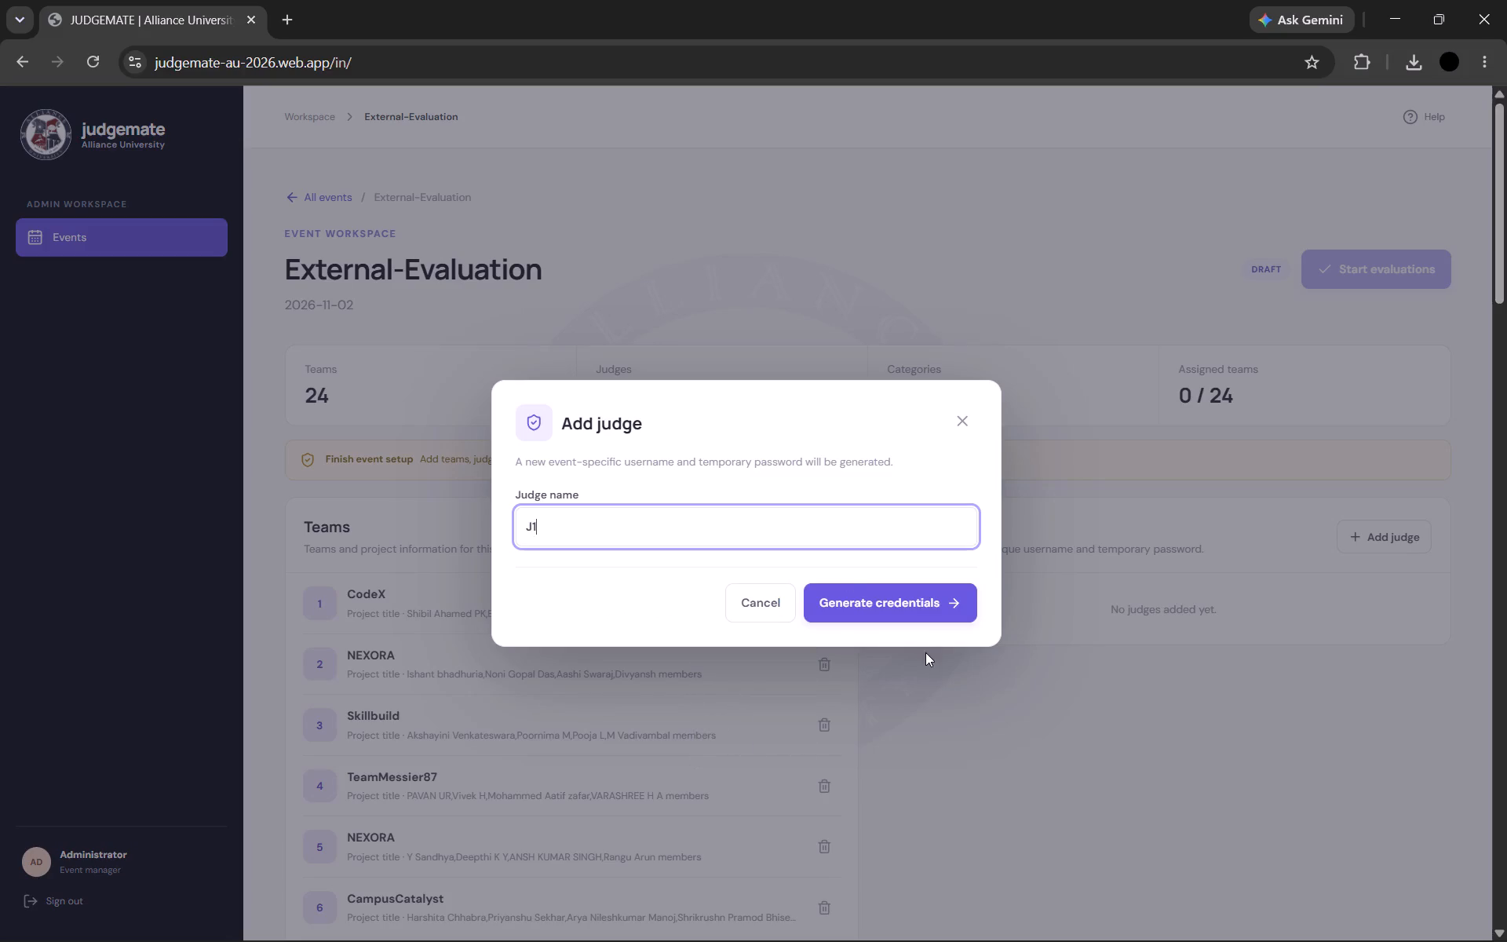
pyautogui.click(925, 607)
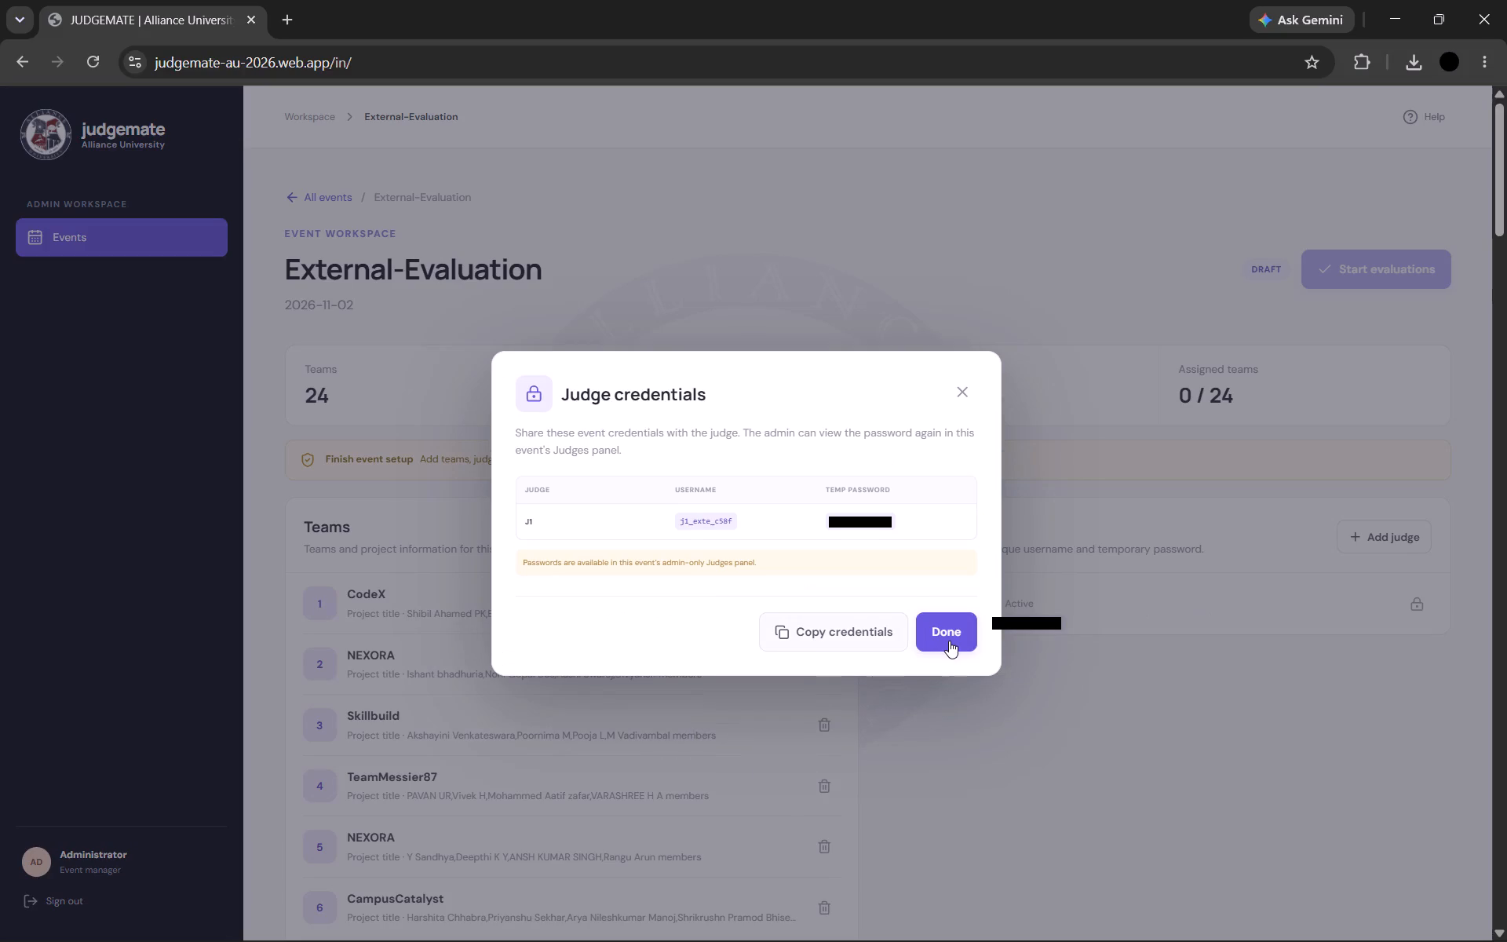
pyautogui.click(949, 641)
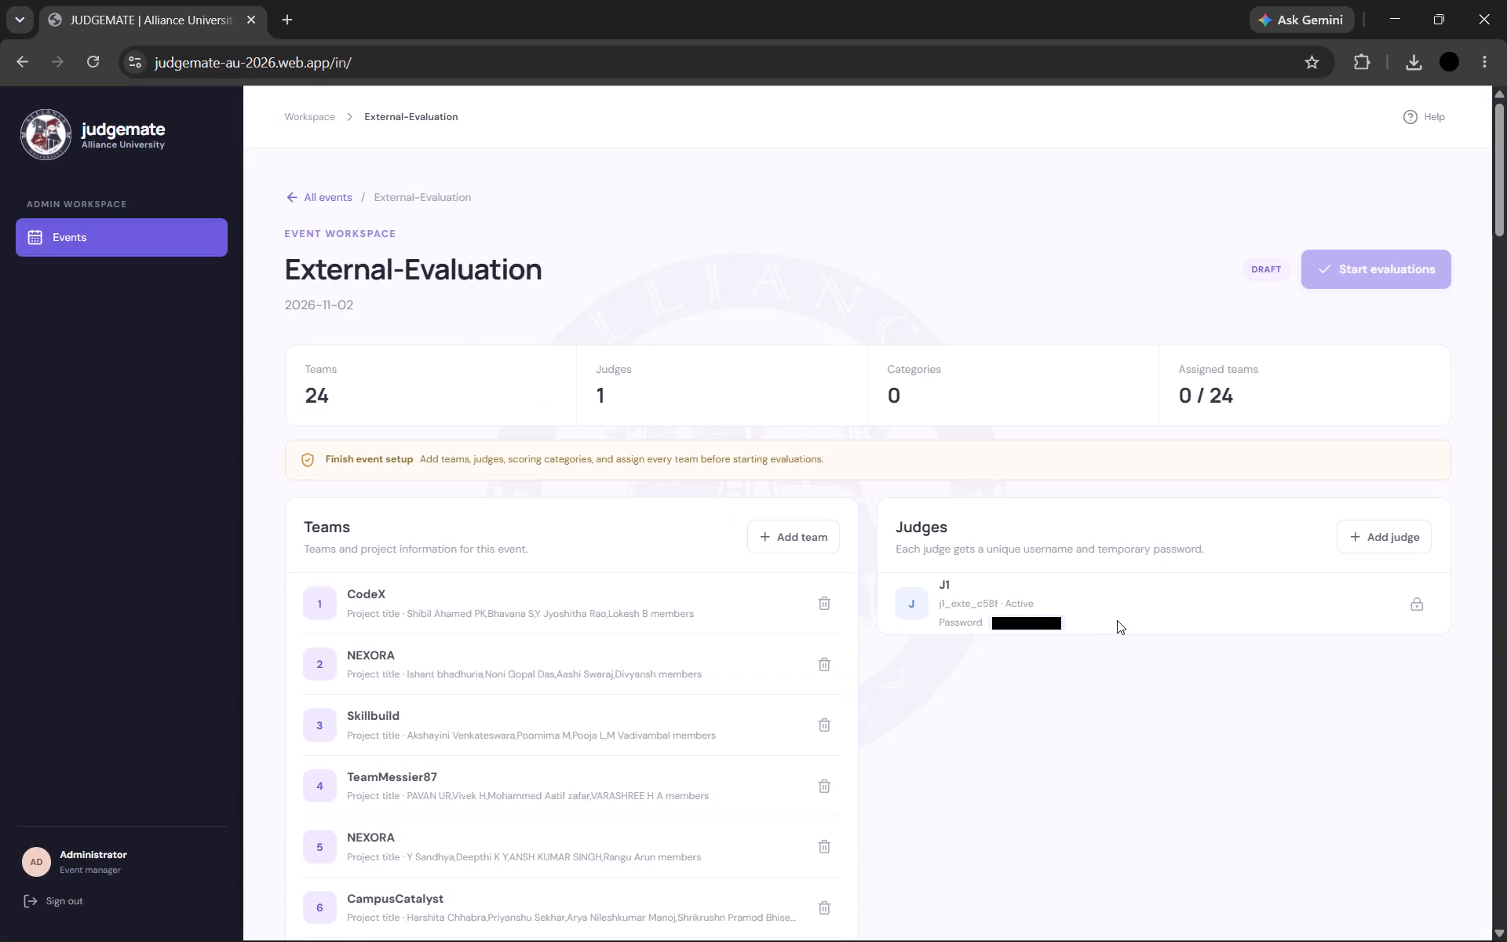
# Add a second judge named J2 to the event and generate the judge's credentials.
pyautogui.click(1391, 542)
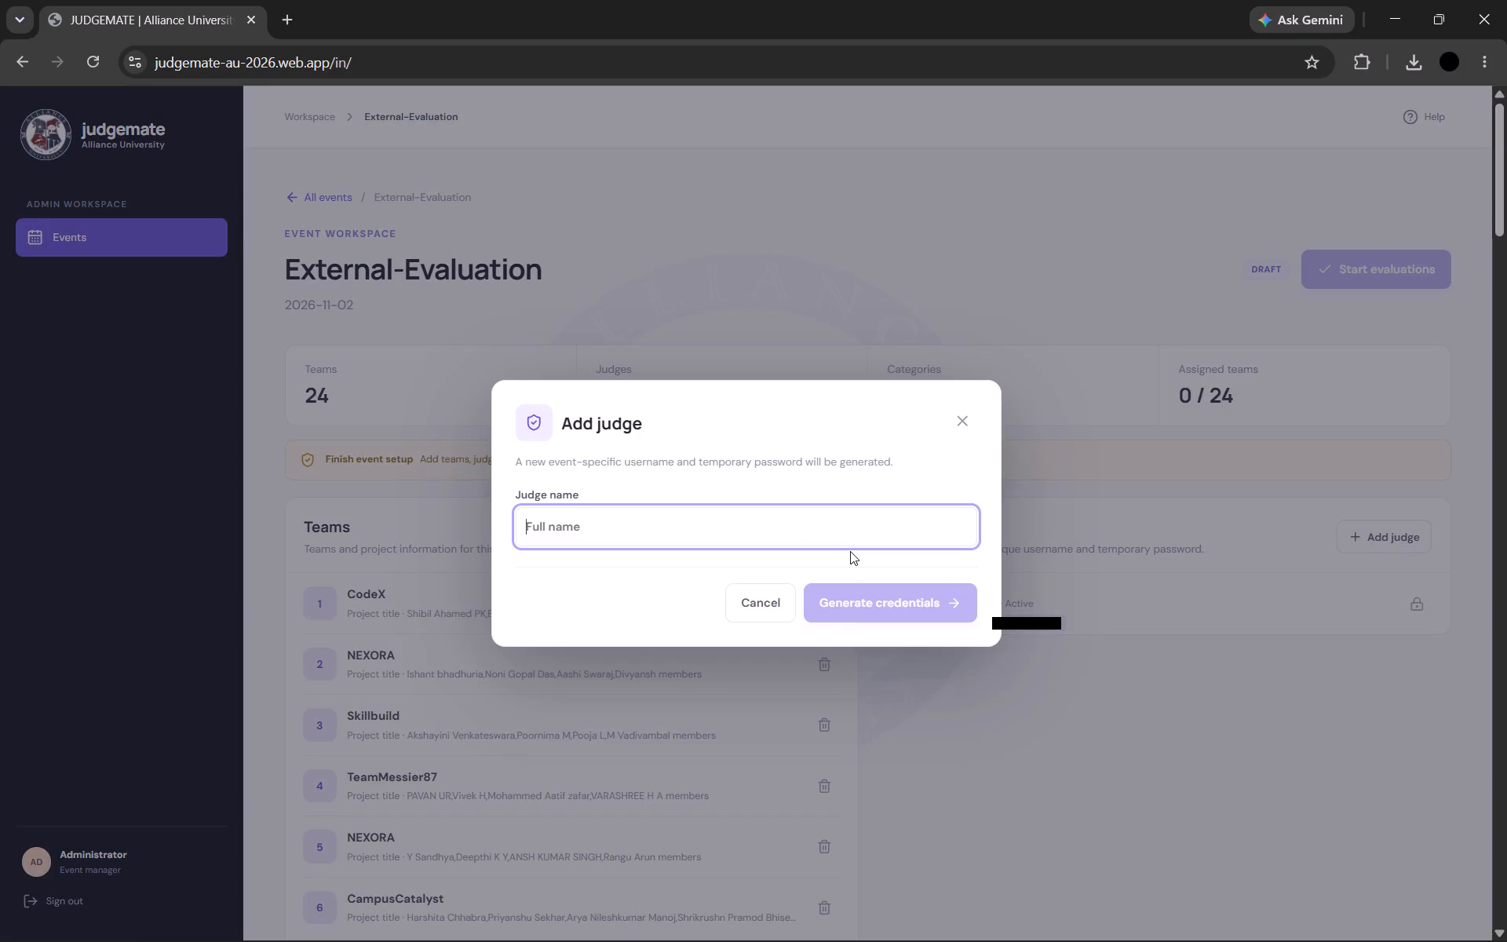
pyautogui.press('j')
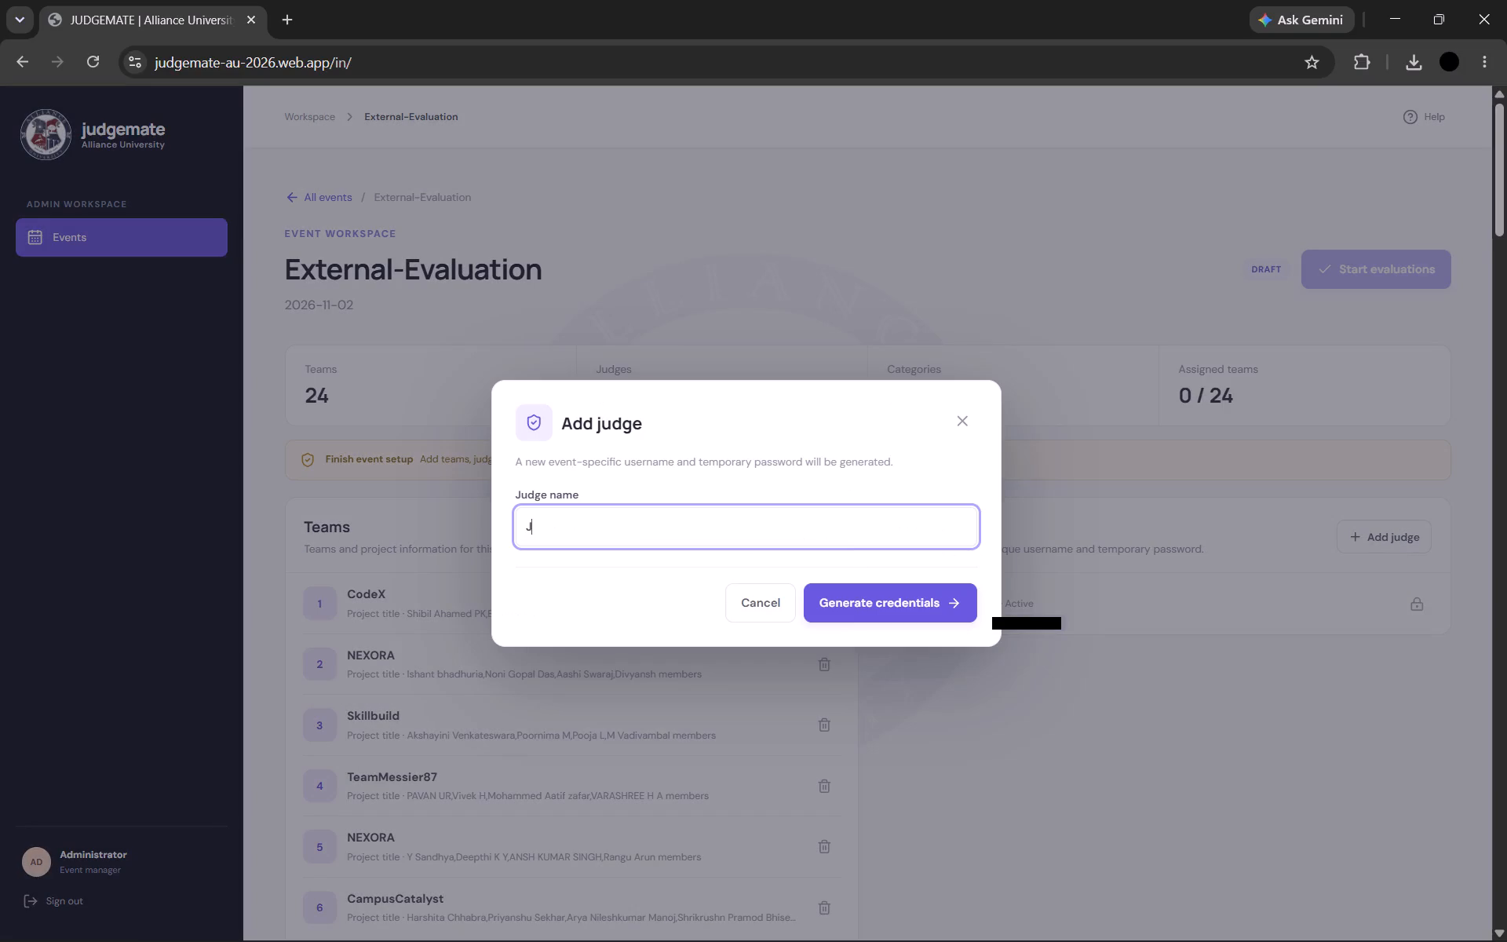
pyautogui.press('2')
pyautogui.click(925, 606)
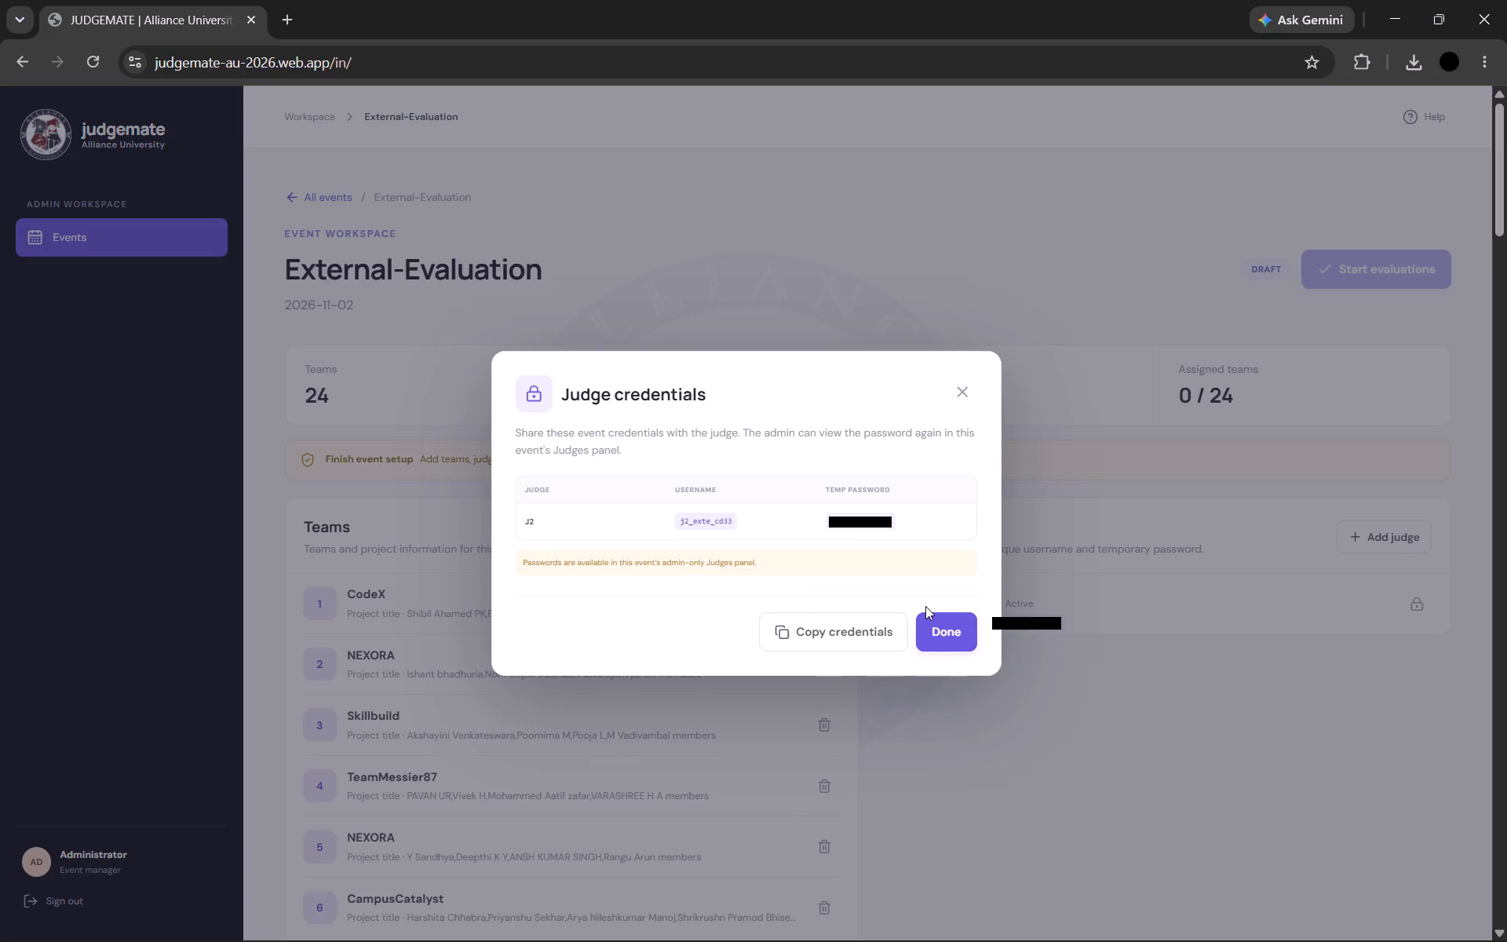
pyautogui.click(948, 633)
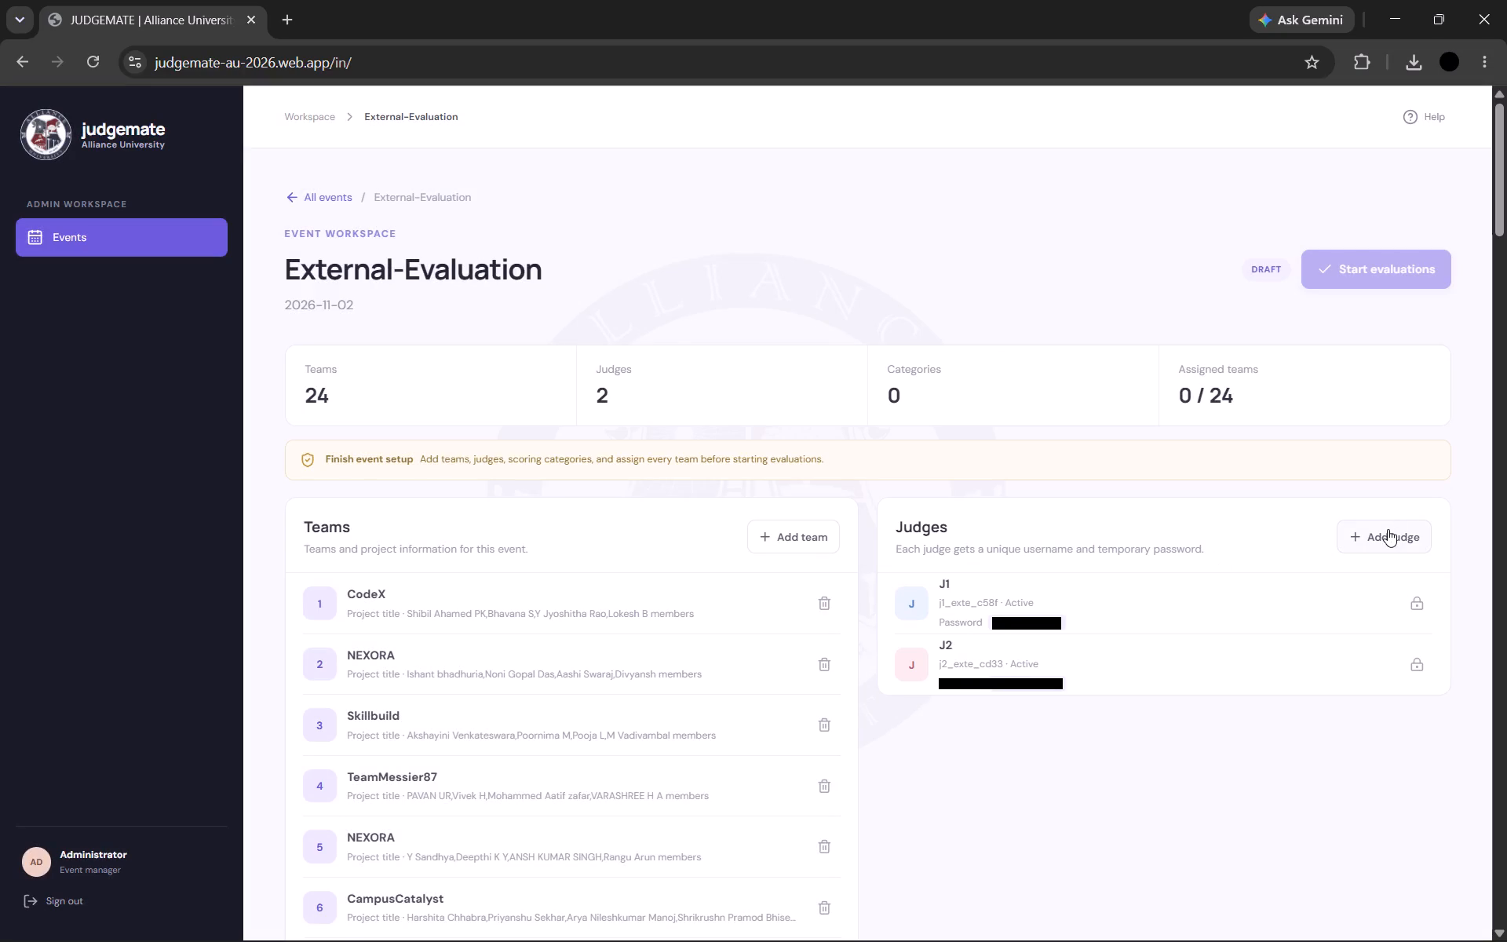
# Add a third judge named J3 to the event and generate the judge's credentials.
pyautogui.click(1388, 529)
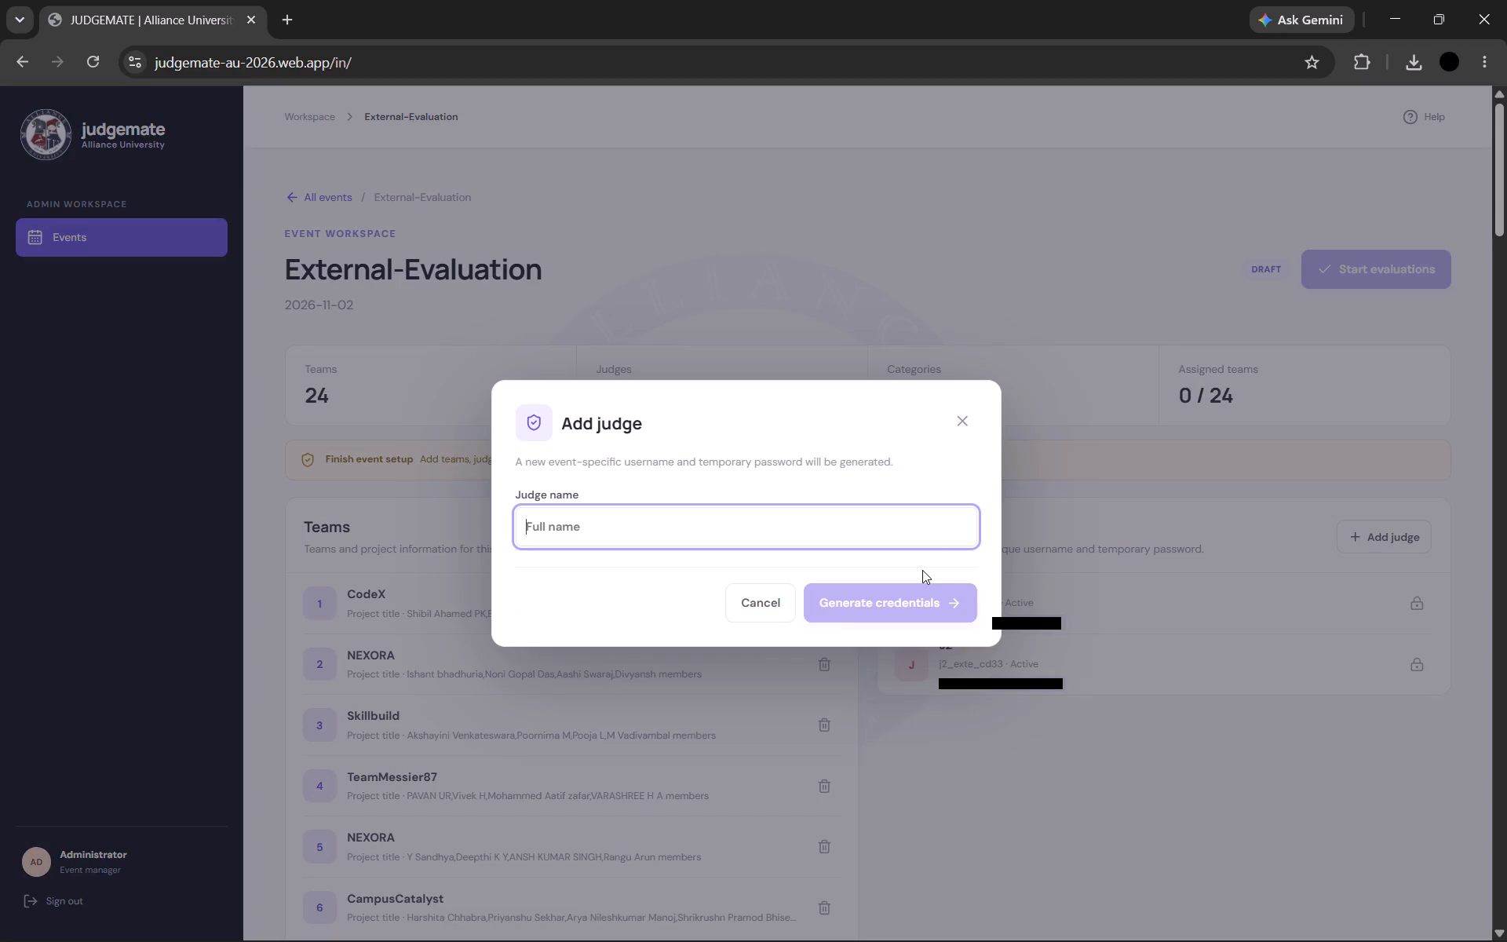
pyautogui.write('J3')
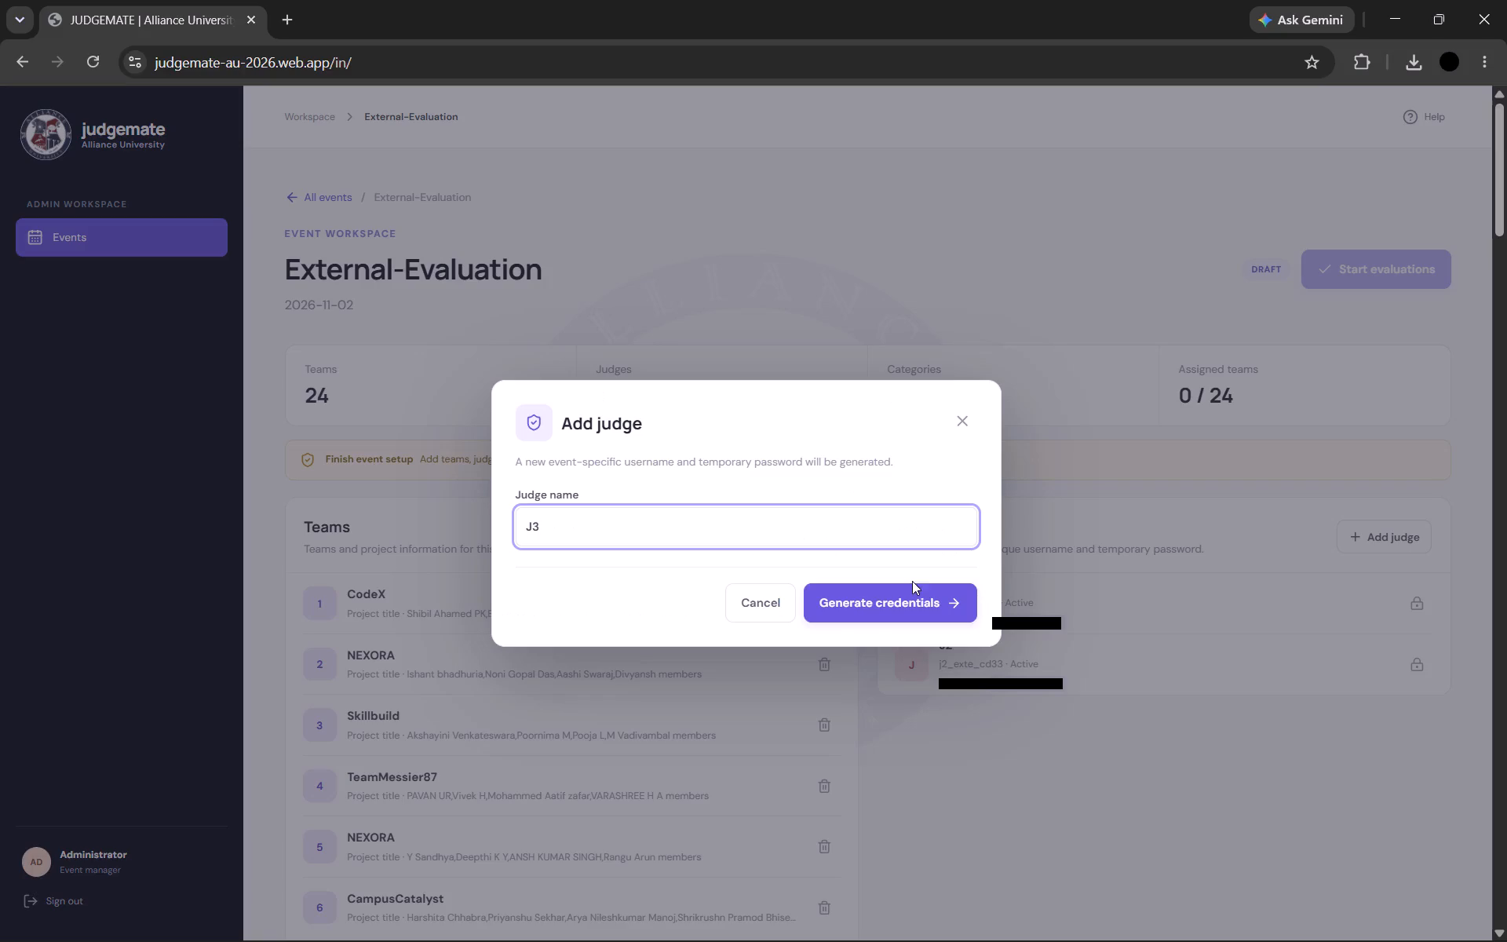
pyautogui.click(855, 617)
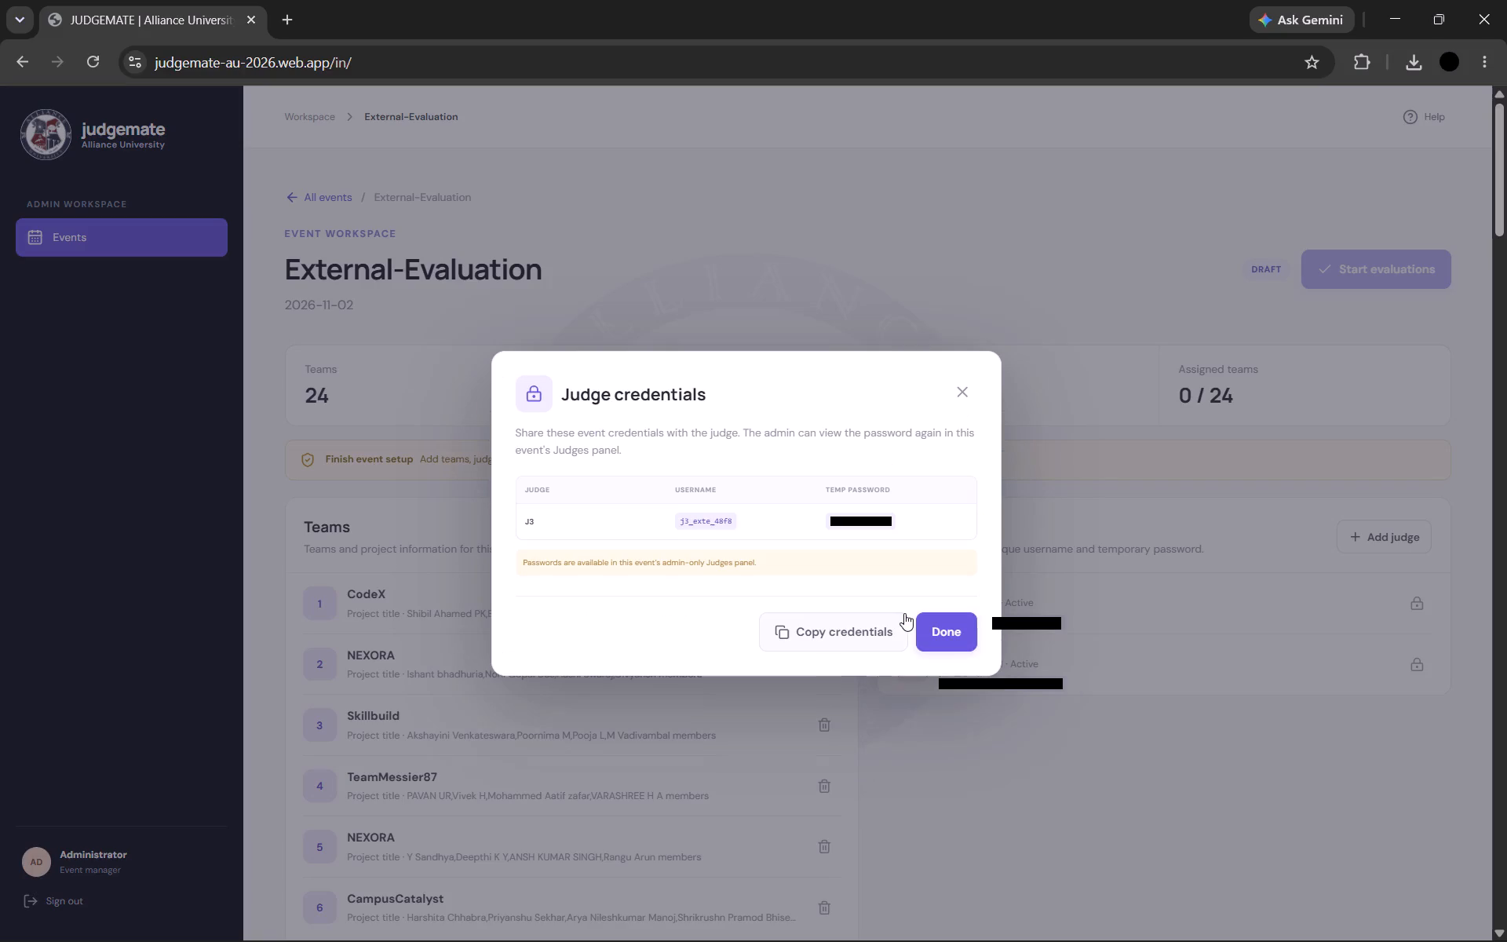
pyautogui.click(940, 638)
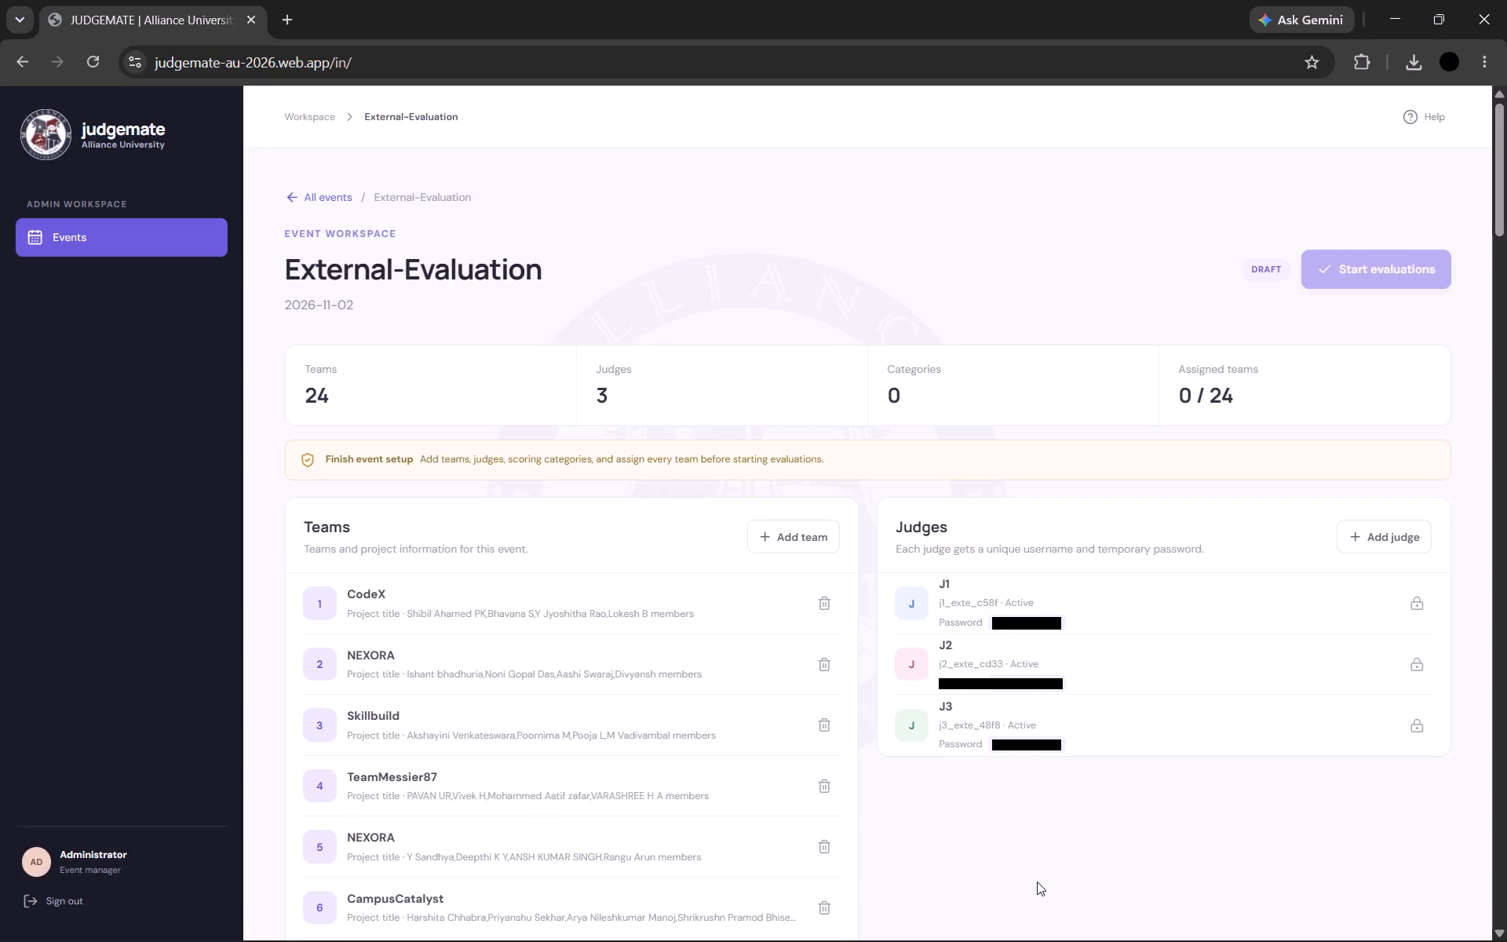
pyautogui.scroll(-1, 1037, 882)
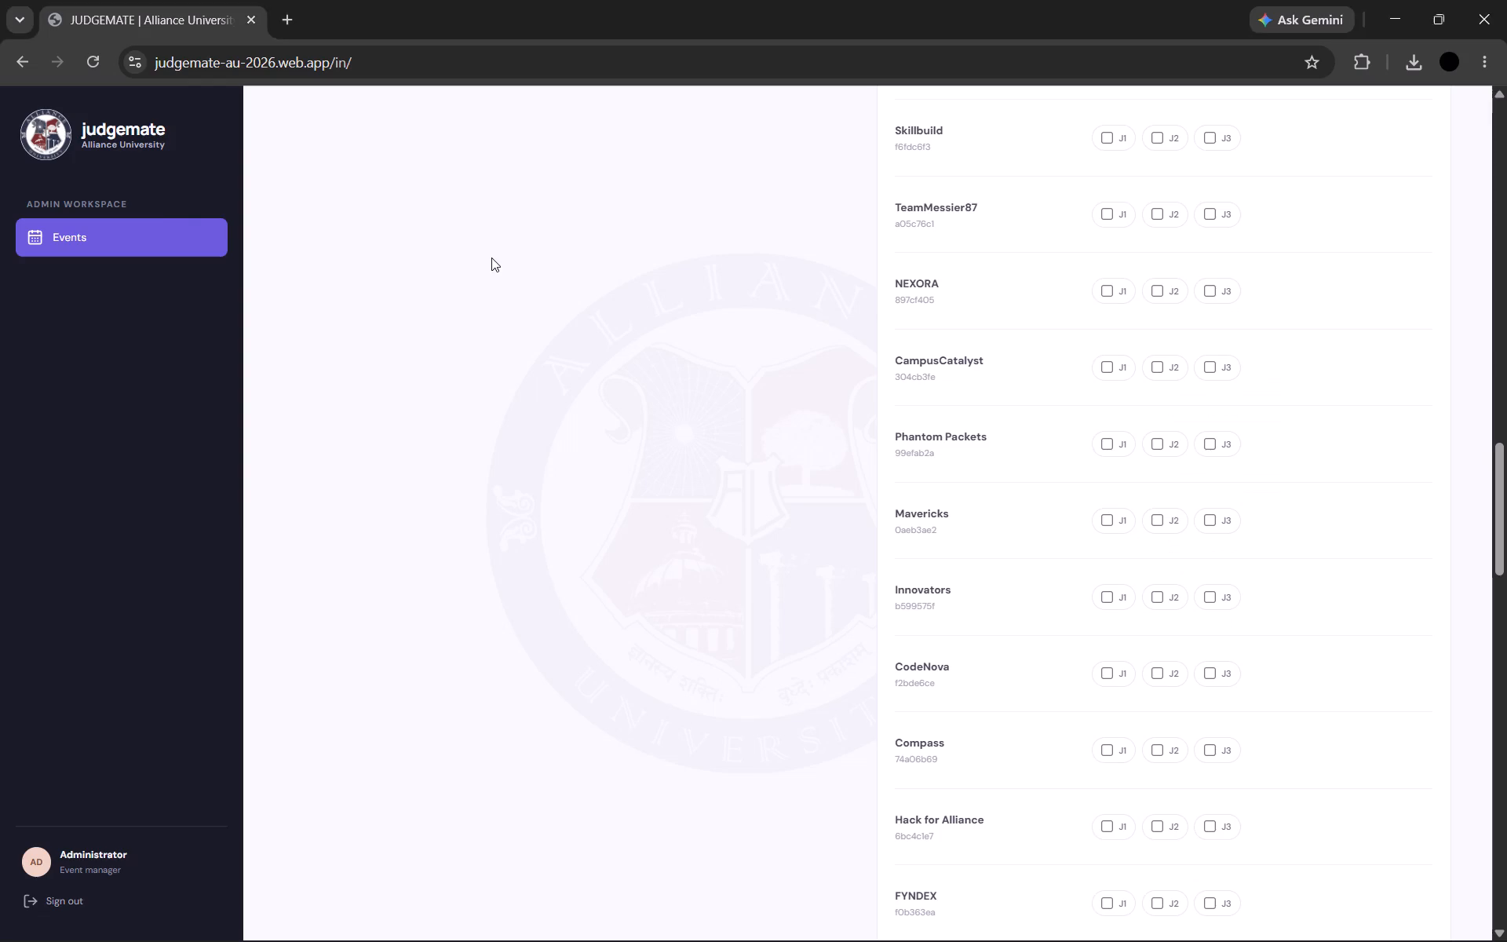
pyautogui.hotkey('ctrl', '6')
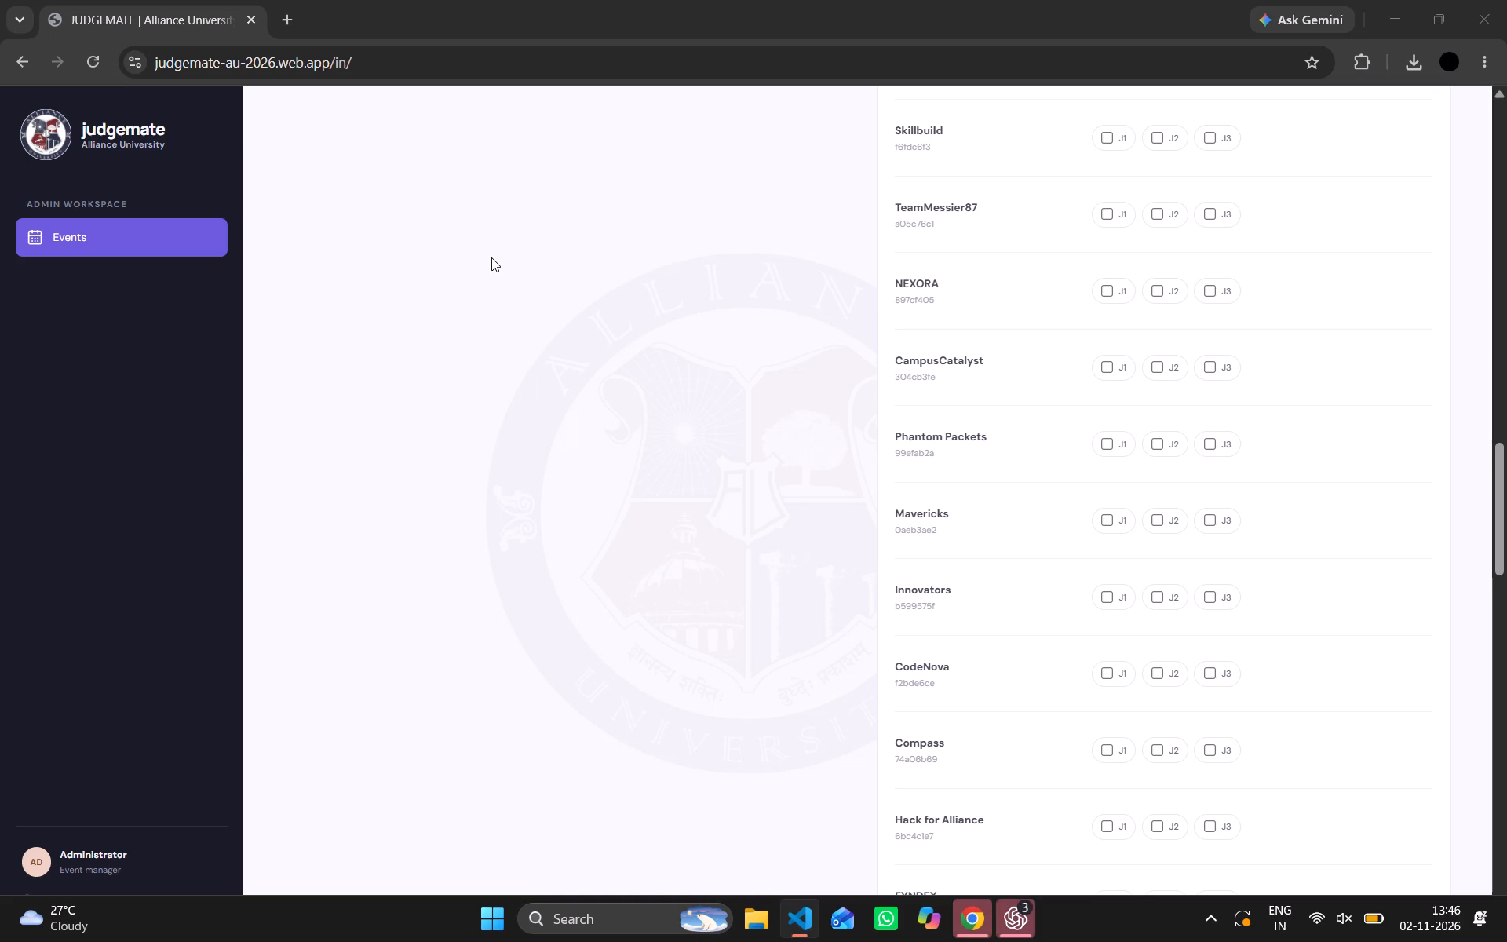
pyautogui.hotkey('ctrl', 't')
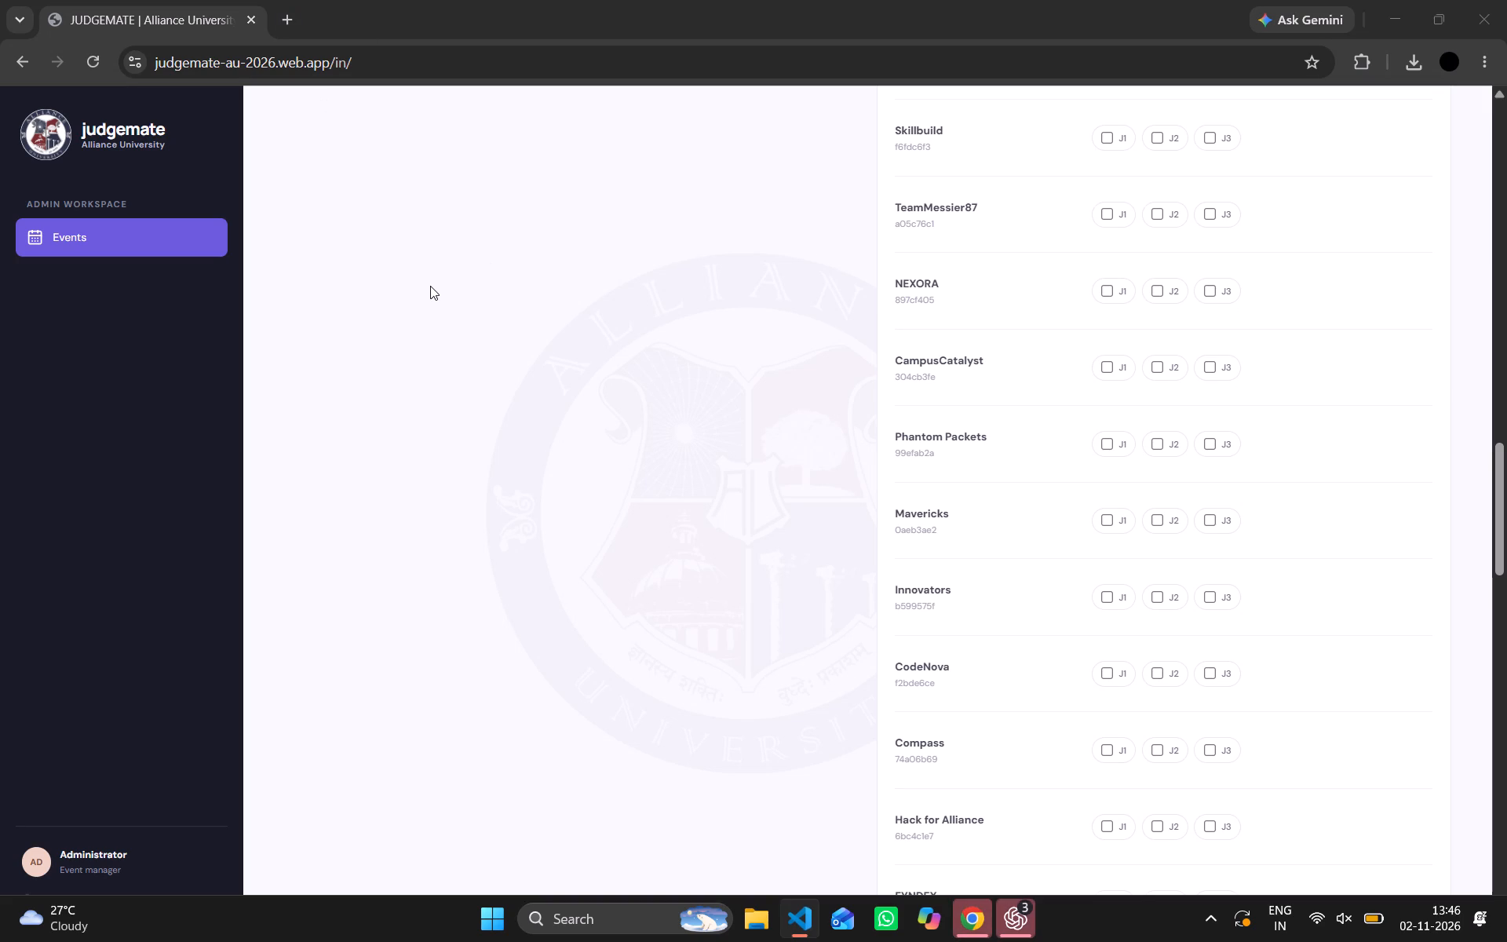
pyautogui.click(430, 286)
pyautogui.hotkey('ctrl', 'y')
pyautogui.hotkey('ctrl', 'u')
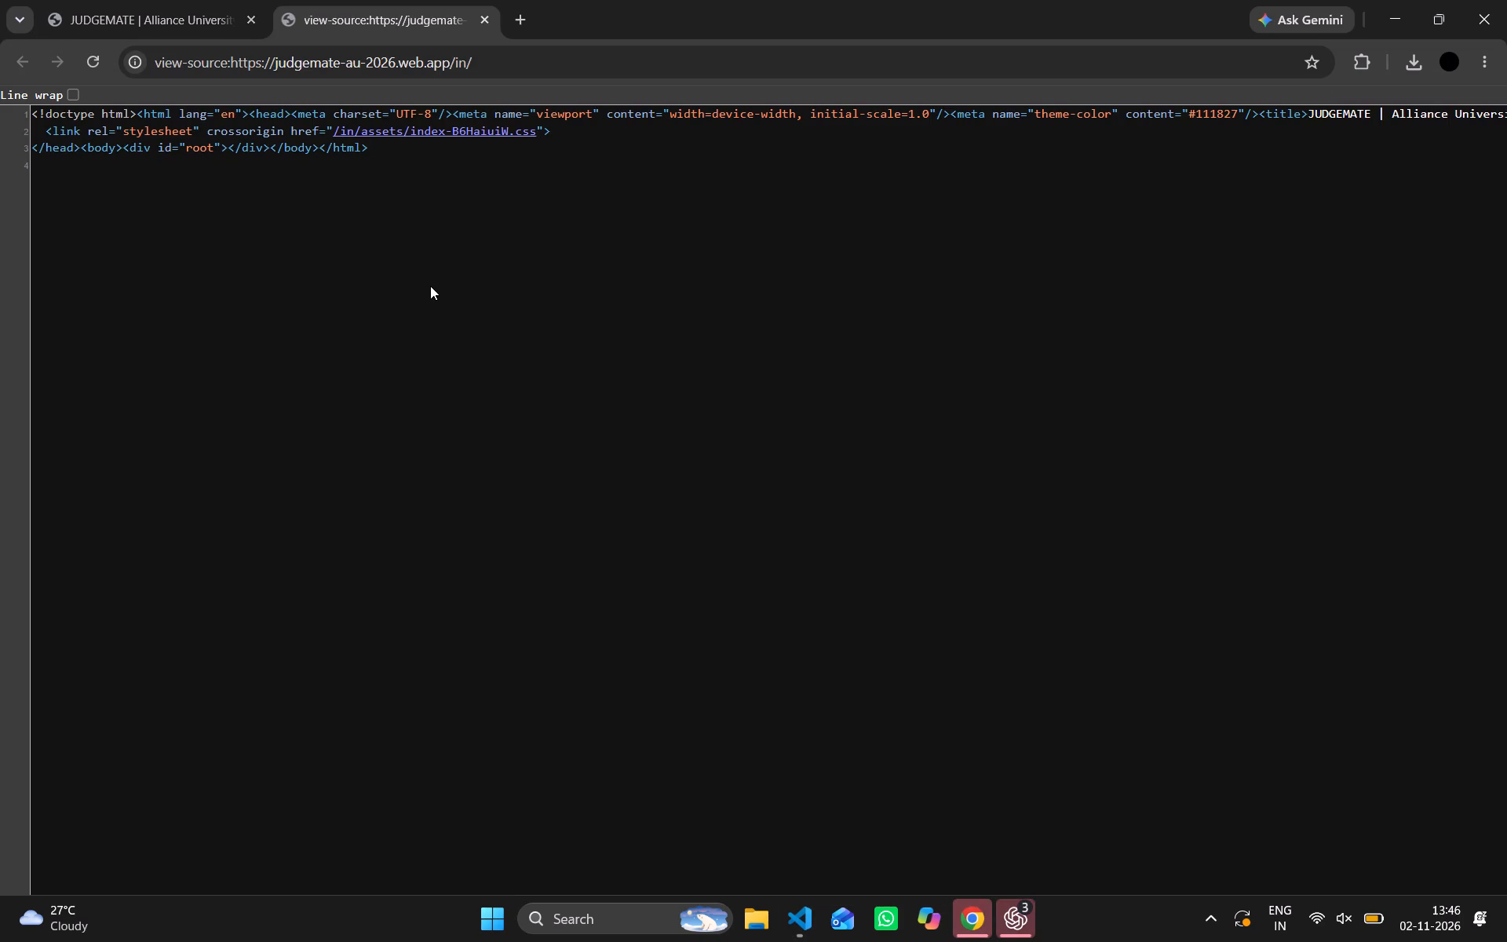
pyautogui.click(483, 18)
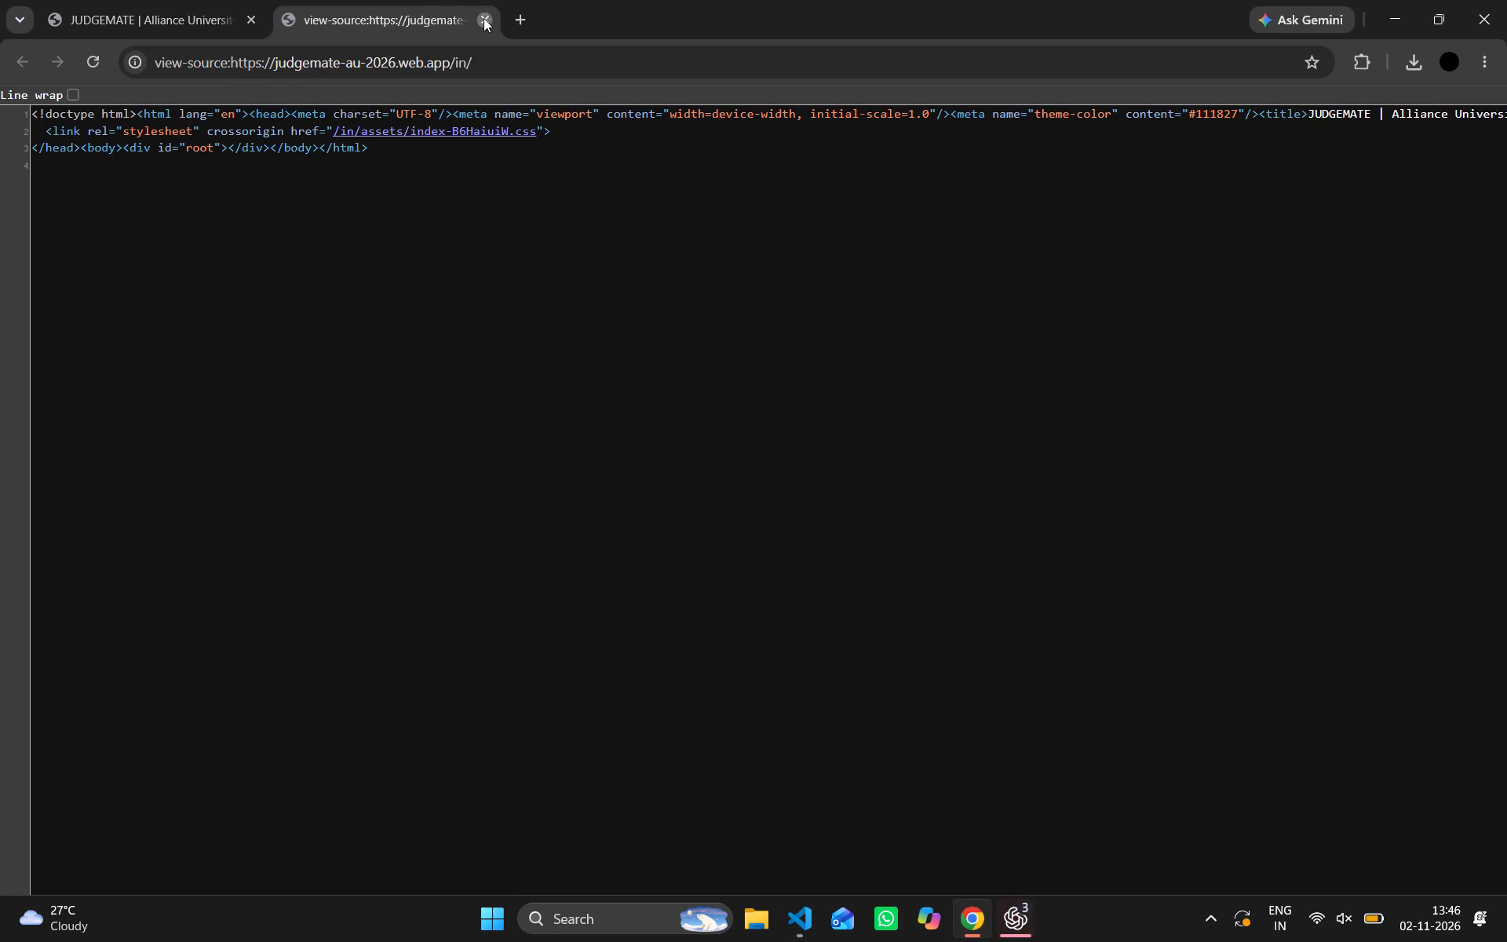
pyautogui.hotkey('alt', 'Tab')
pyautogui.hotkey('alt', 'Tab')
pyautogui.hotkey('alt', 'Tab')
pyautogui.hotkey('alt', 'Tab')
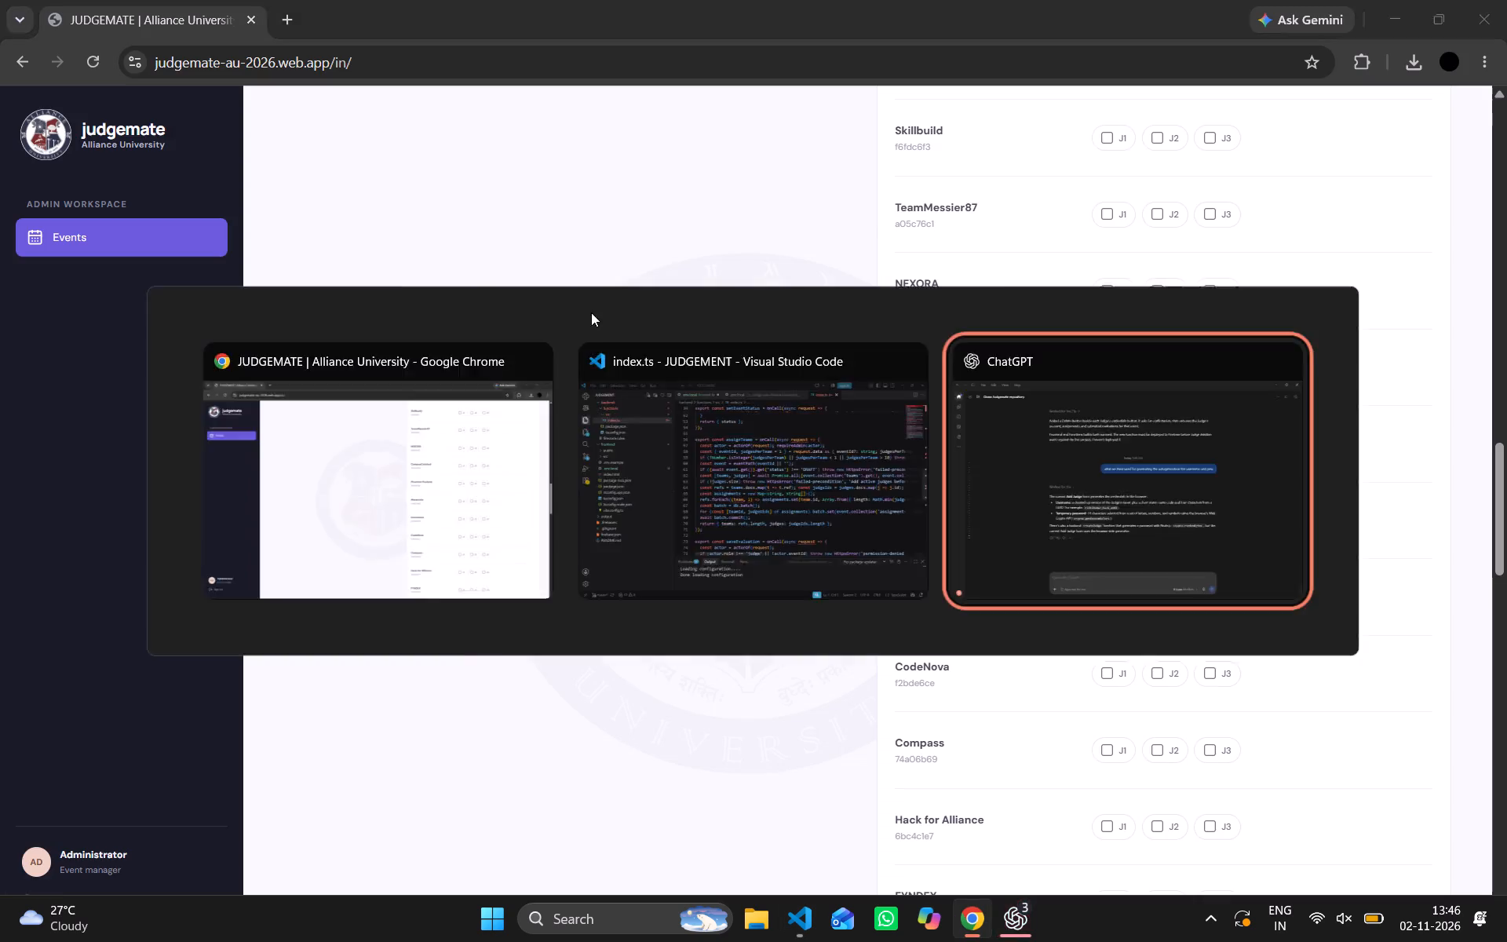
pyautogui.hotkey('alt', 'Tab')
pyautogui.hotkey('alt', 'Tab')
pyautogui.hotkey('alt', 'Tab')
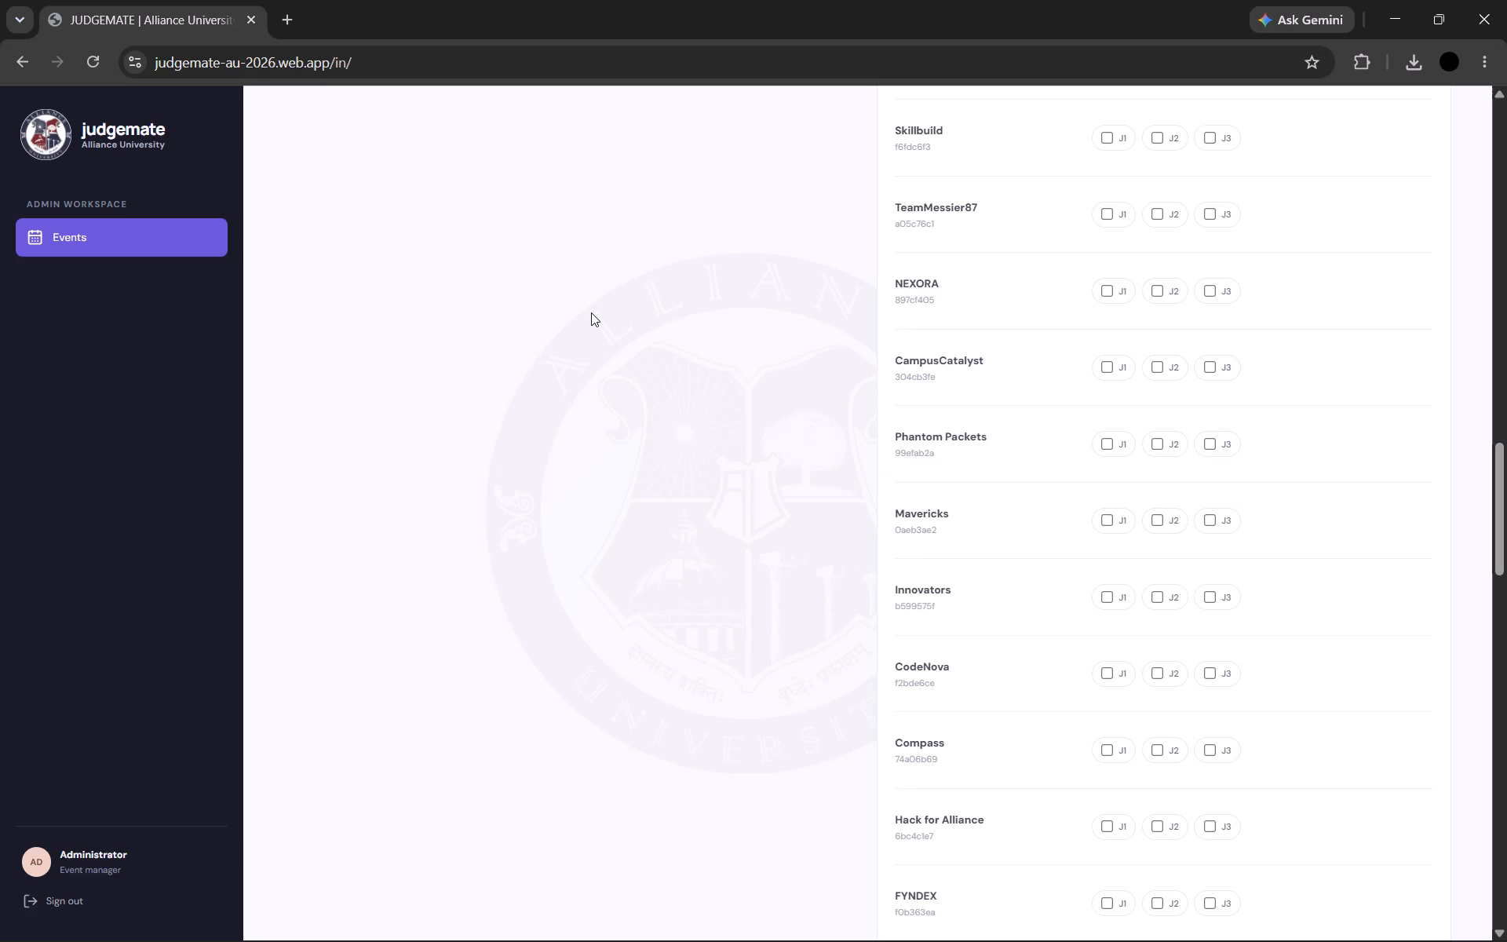
# Search the web in a new Chrome tab for "uuid full form npm package" and highlight the full form of UUID.
pyautogui.hotkey('ctrl', 't')
pyautogui.write('uuid full')
pyautogui.press('space')
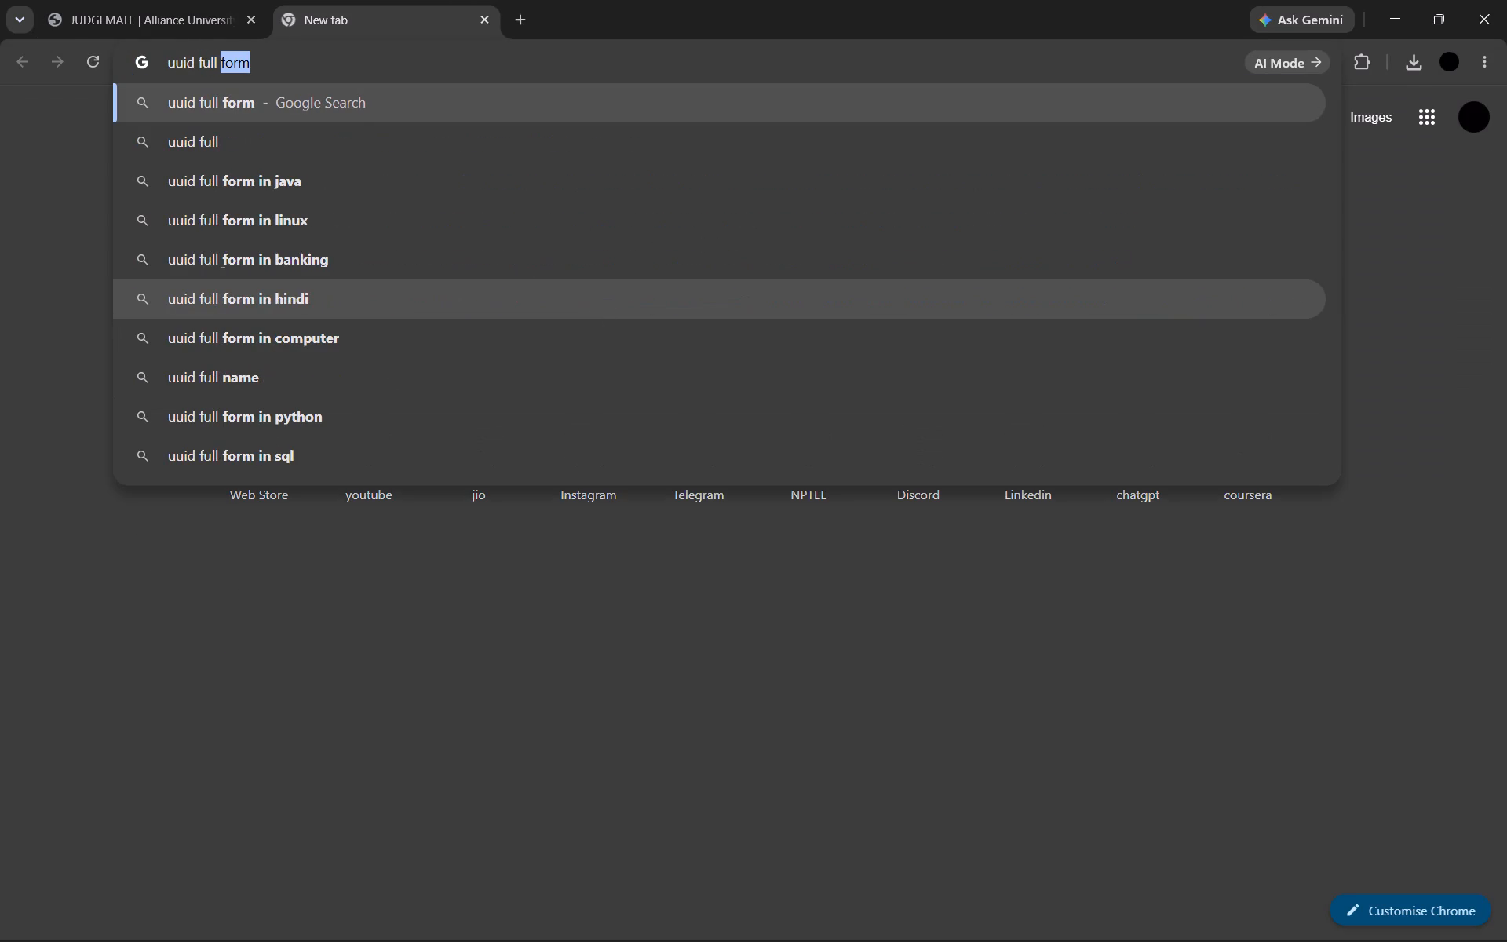
pyautogui.press('Right')
pyautogui.press('space')
pyautogui.write('npm')
pyautogui.press('space')
pyautogui.write('pa')
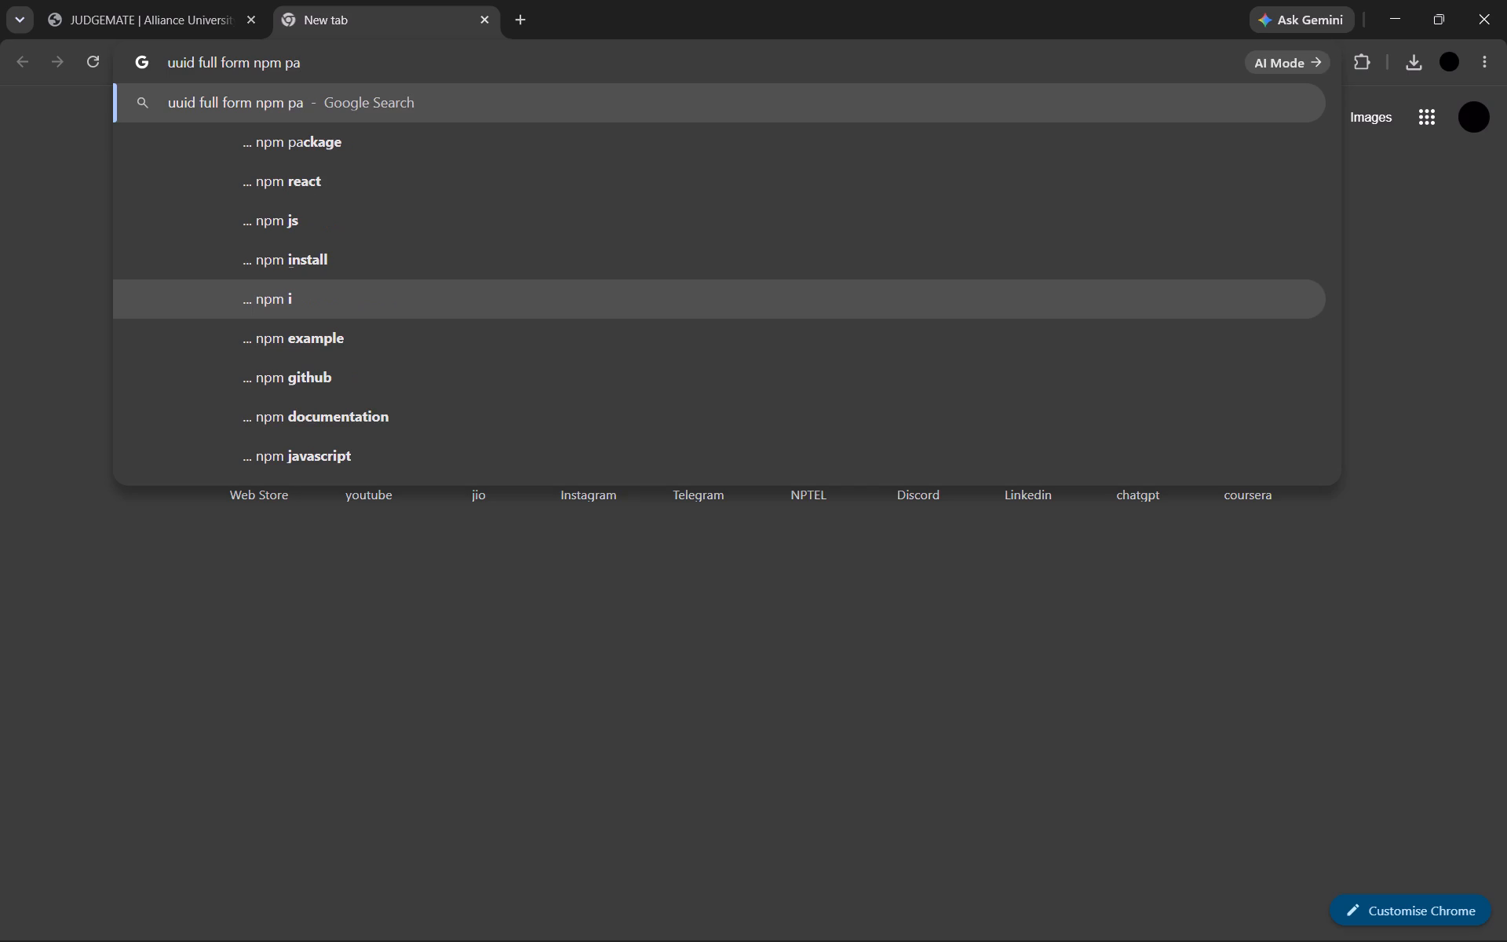
pyautogui.write('ckage')
pyautogui.press('Return')
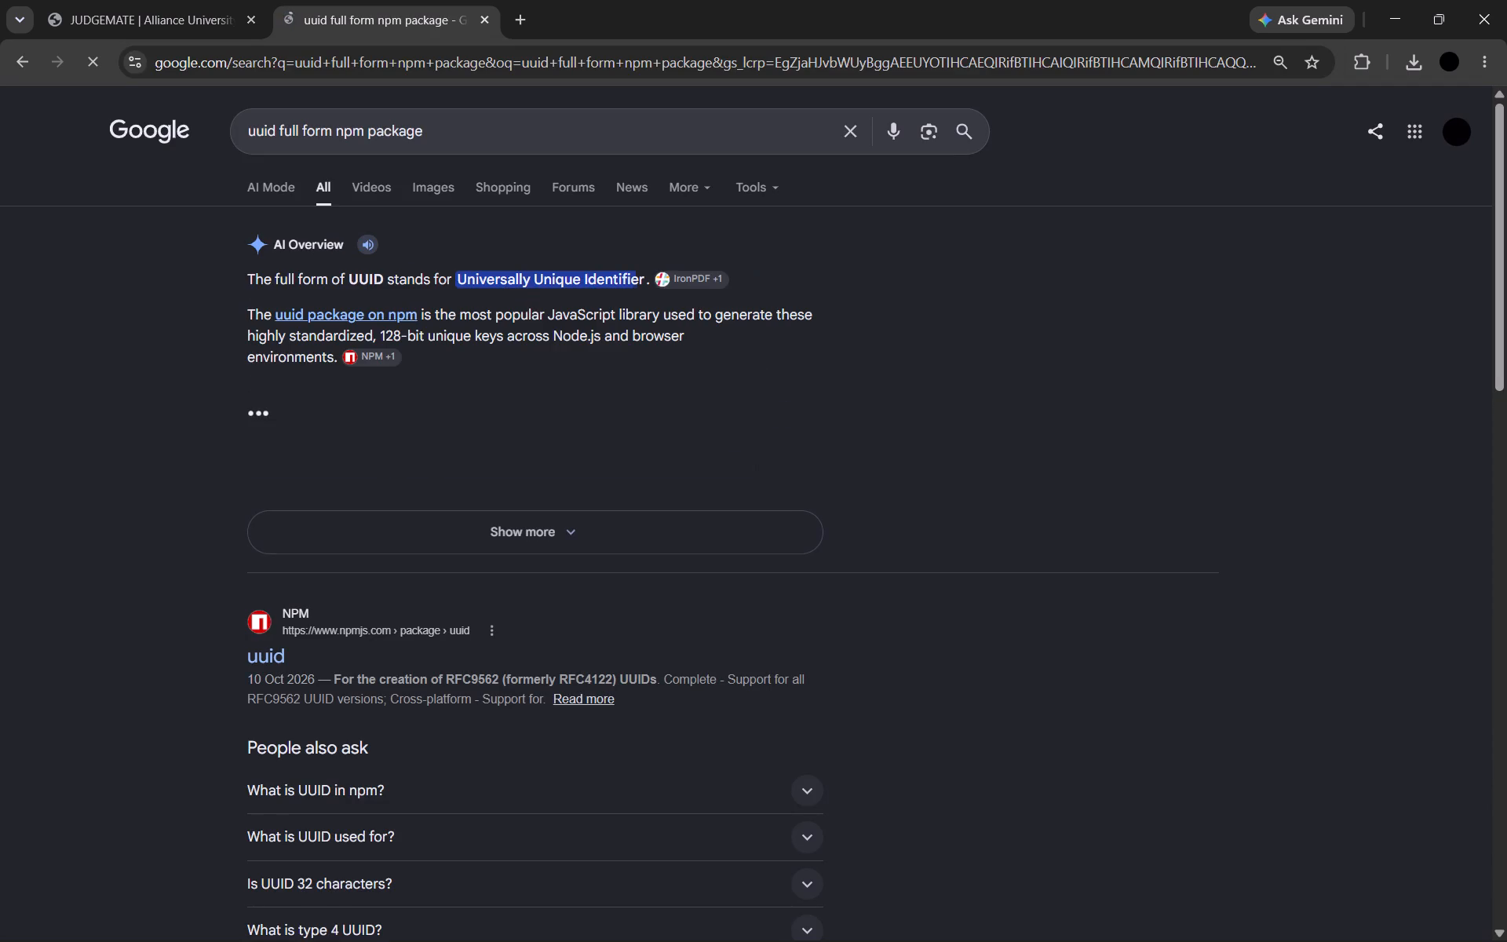
pyautogui.moveTo(473, 280); pyautogui.dragTo(571, 277)
pyautogui.click(571, 277)
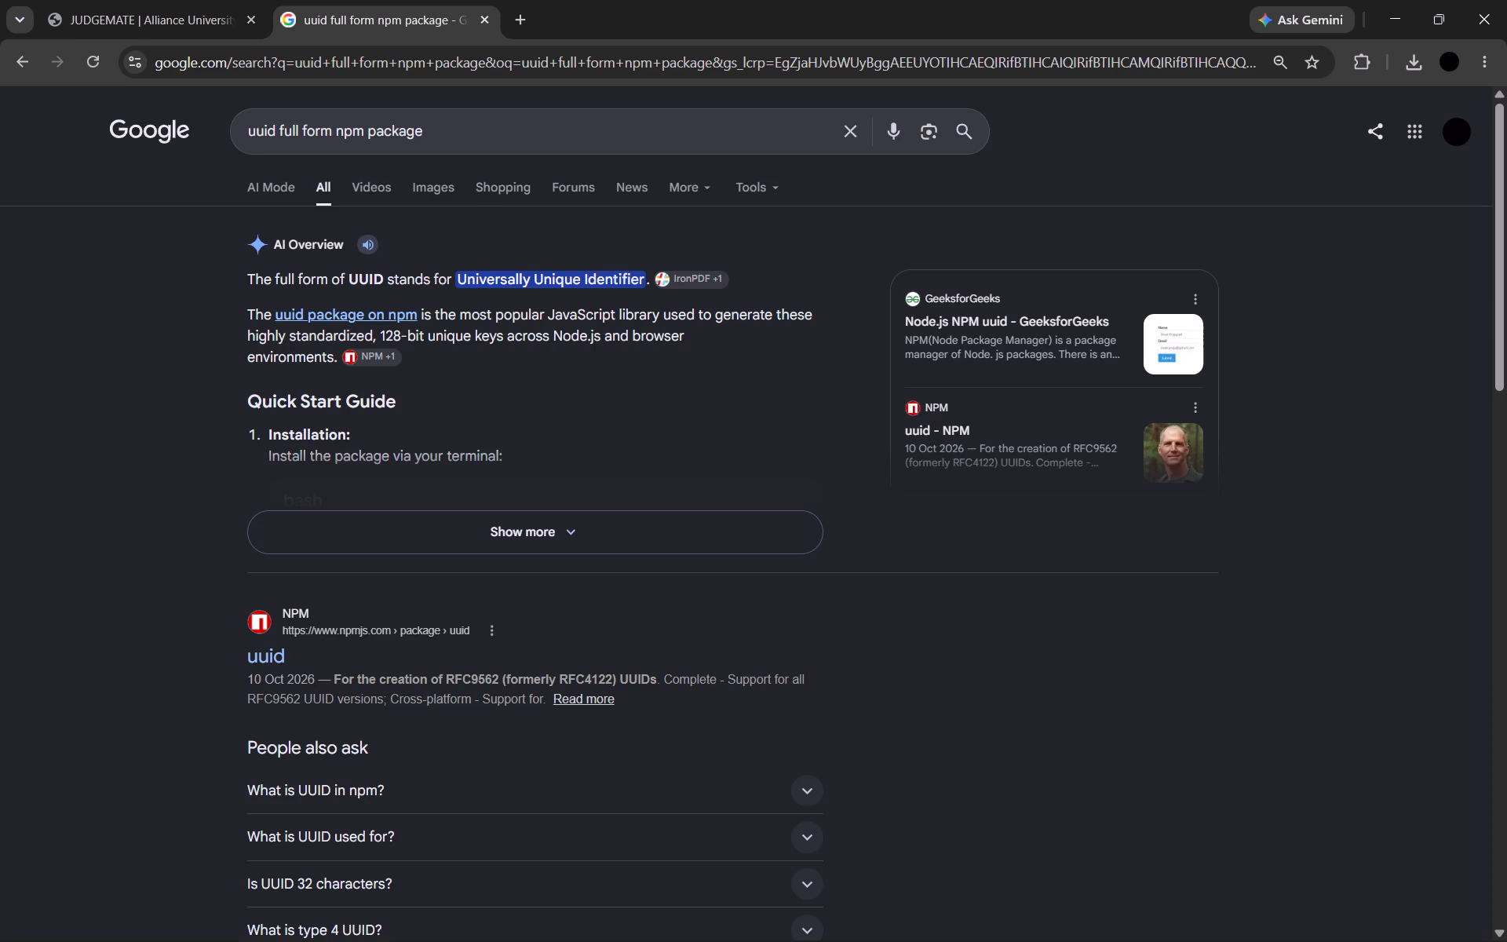
# Search the web for "npm full form", read the answer and close the search tab.
pyautogui.moveTo(272, 129); pyautogui.dragTo(188, 144)
pyautogui.write('npm')
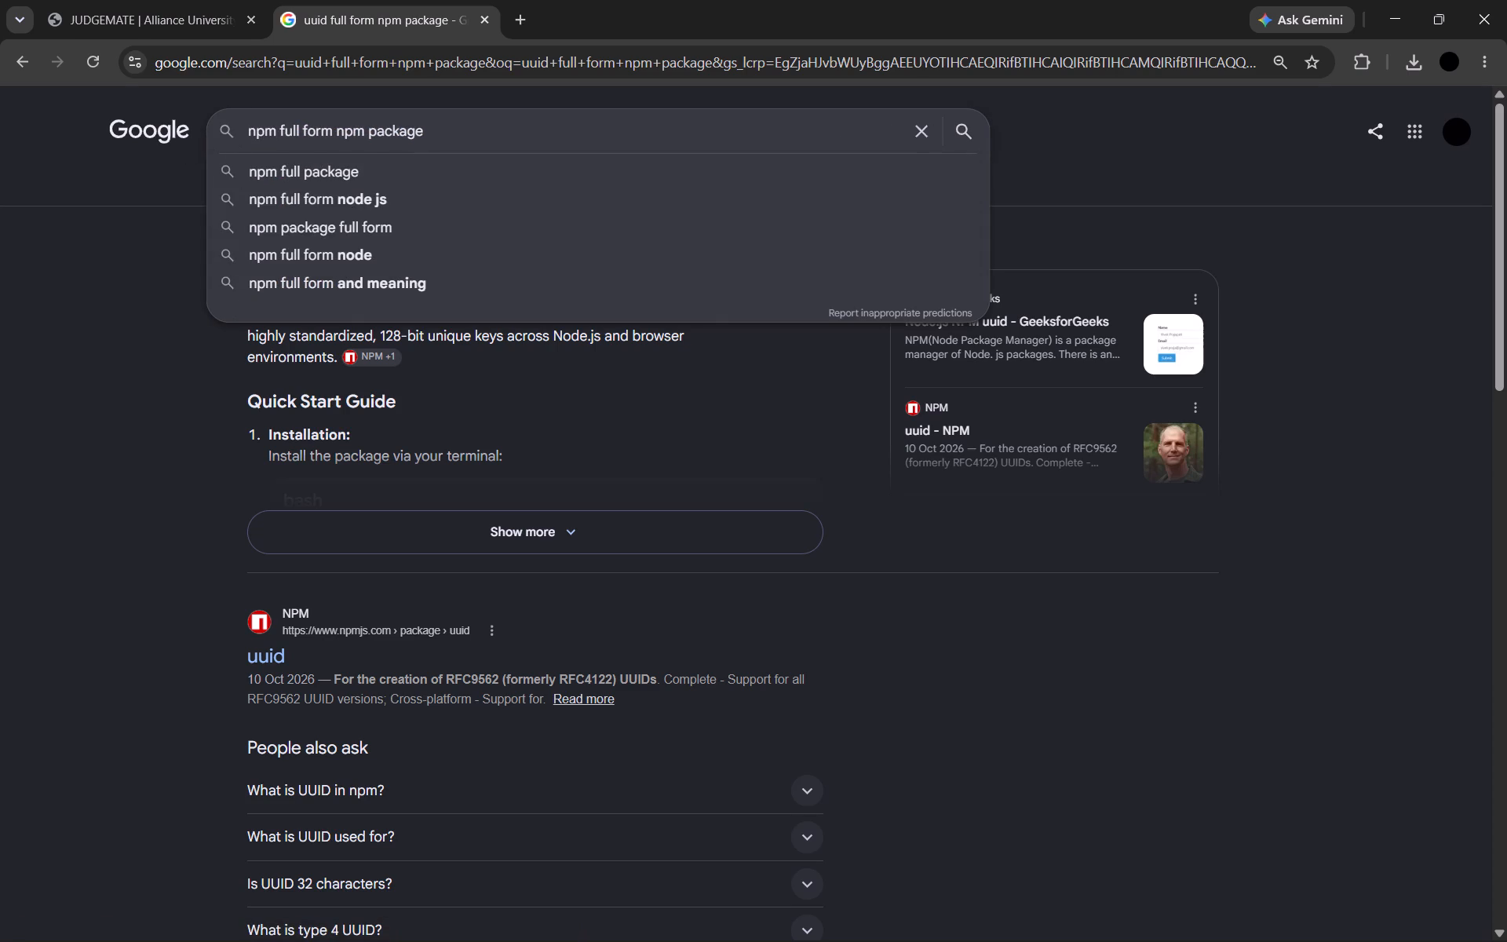
pyautogui.moveTo(334, 130); pyautogui.dragTo(504, 132)
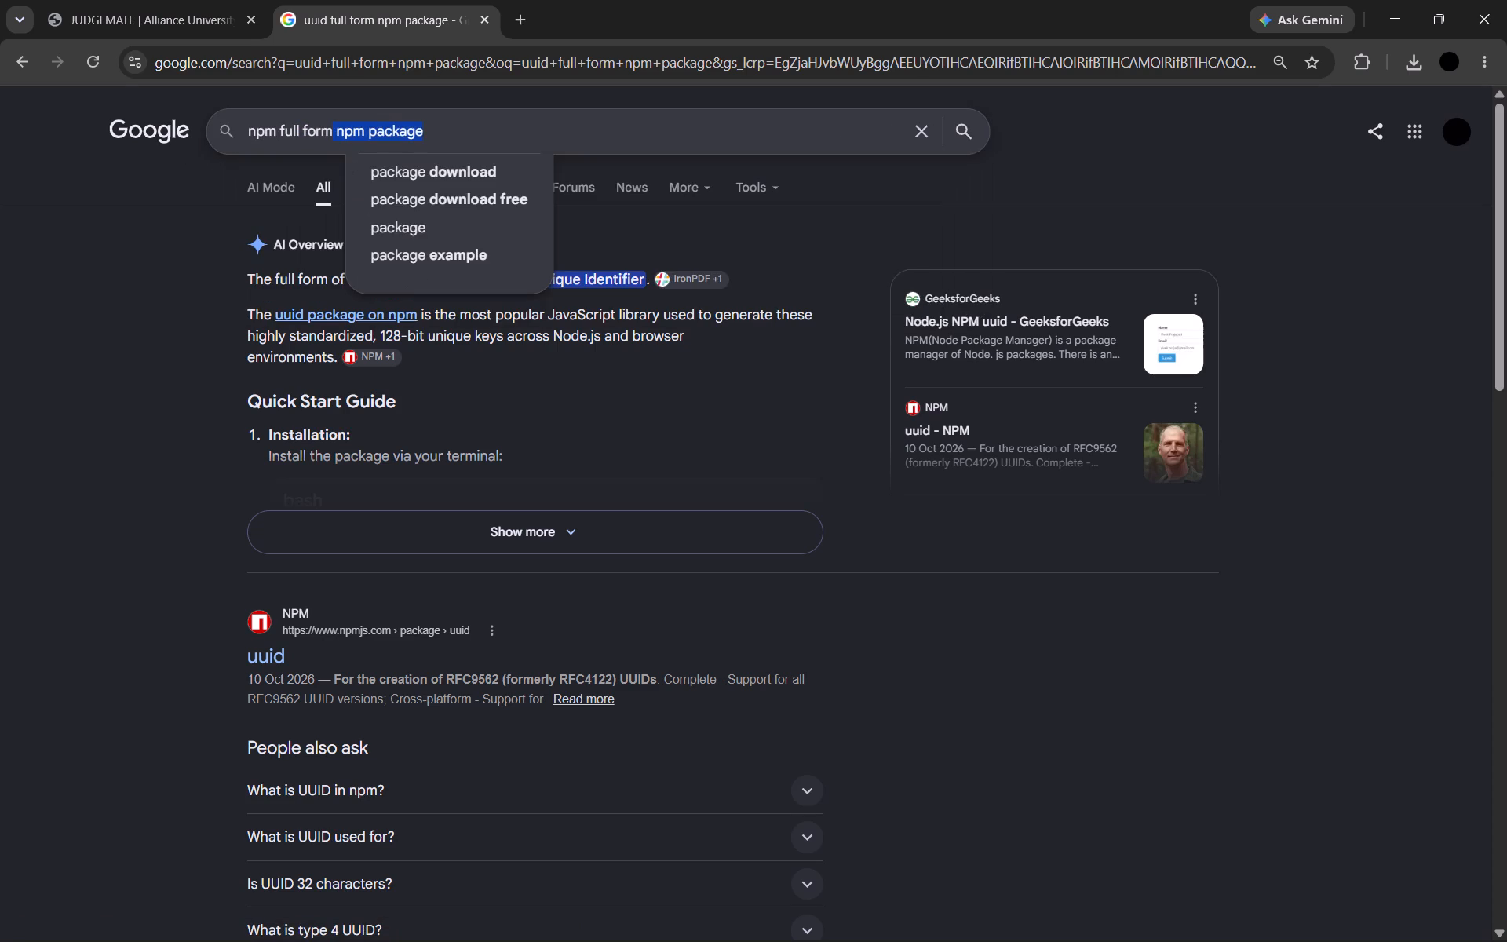
pyautogui.press('BackSpace')
pyautogui.press('Return')
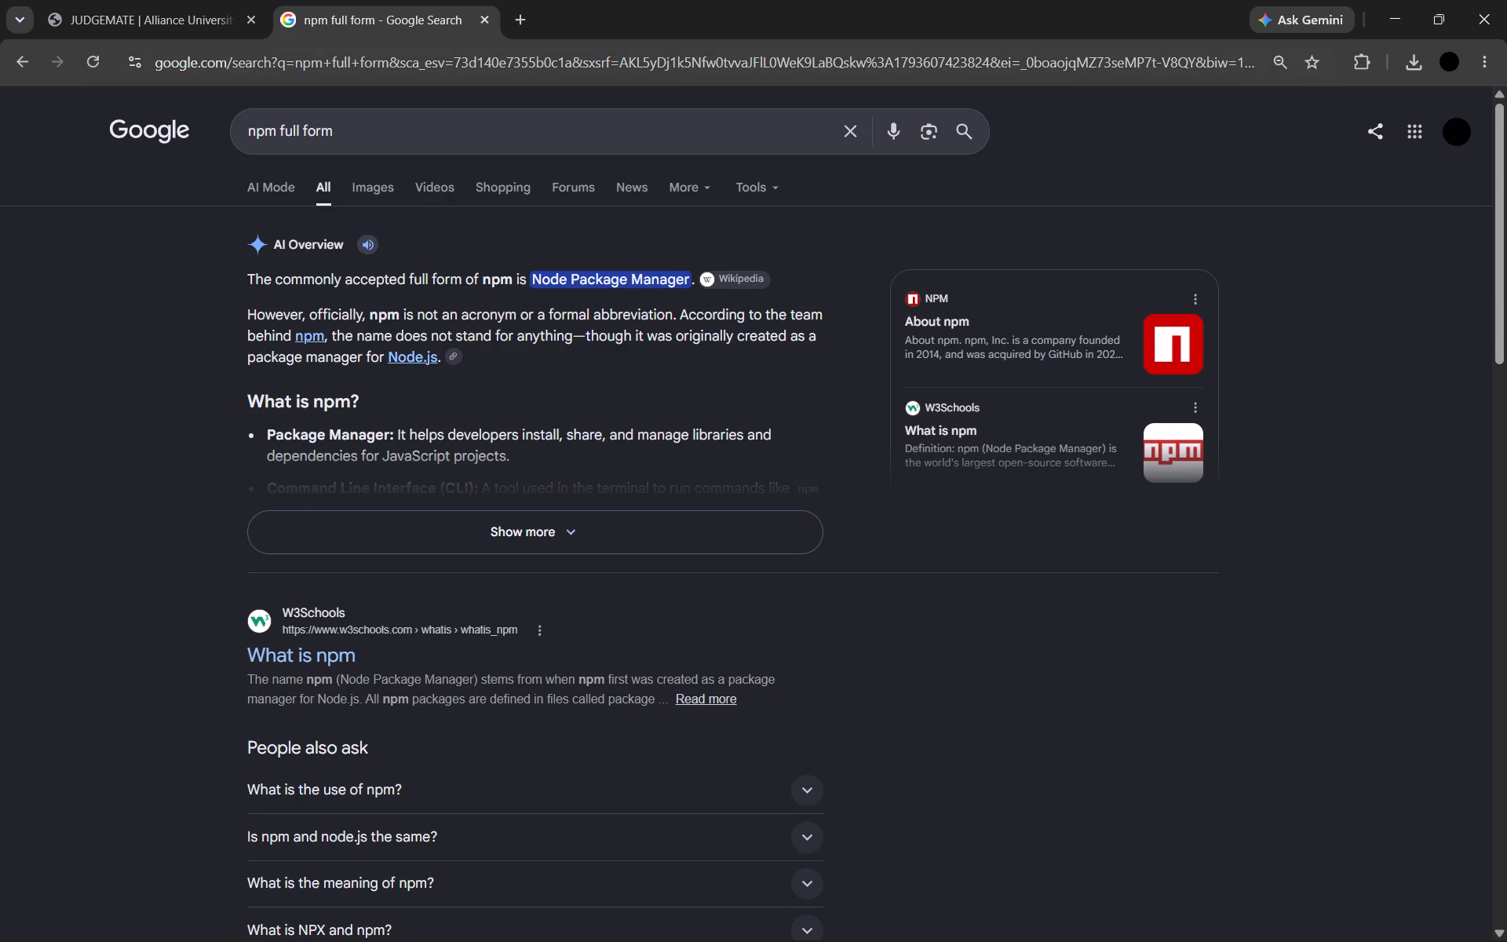
pyautogui.click(480, 20)
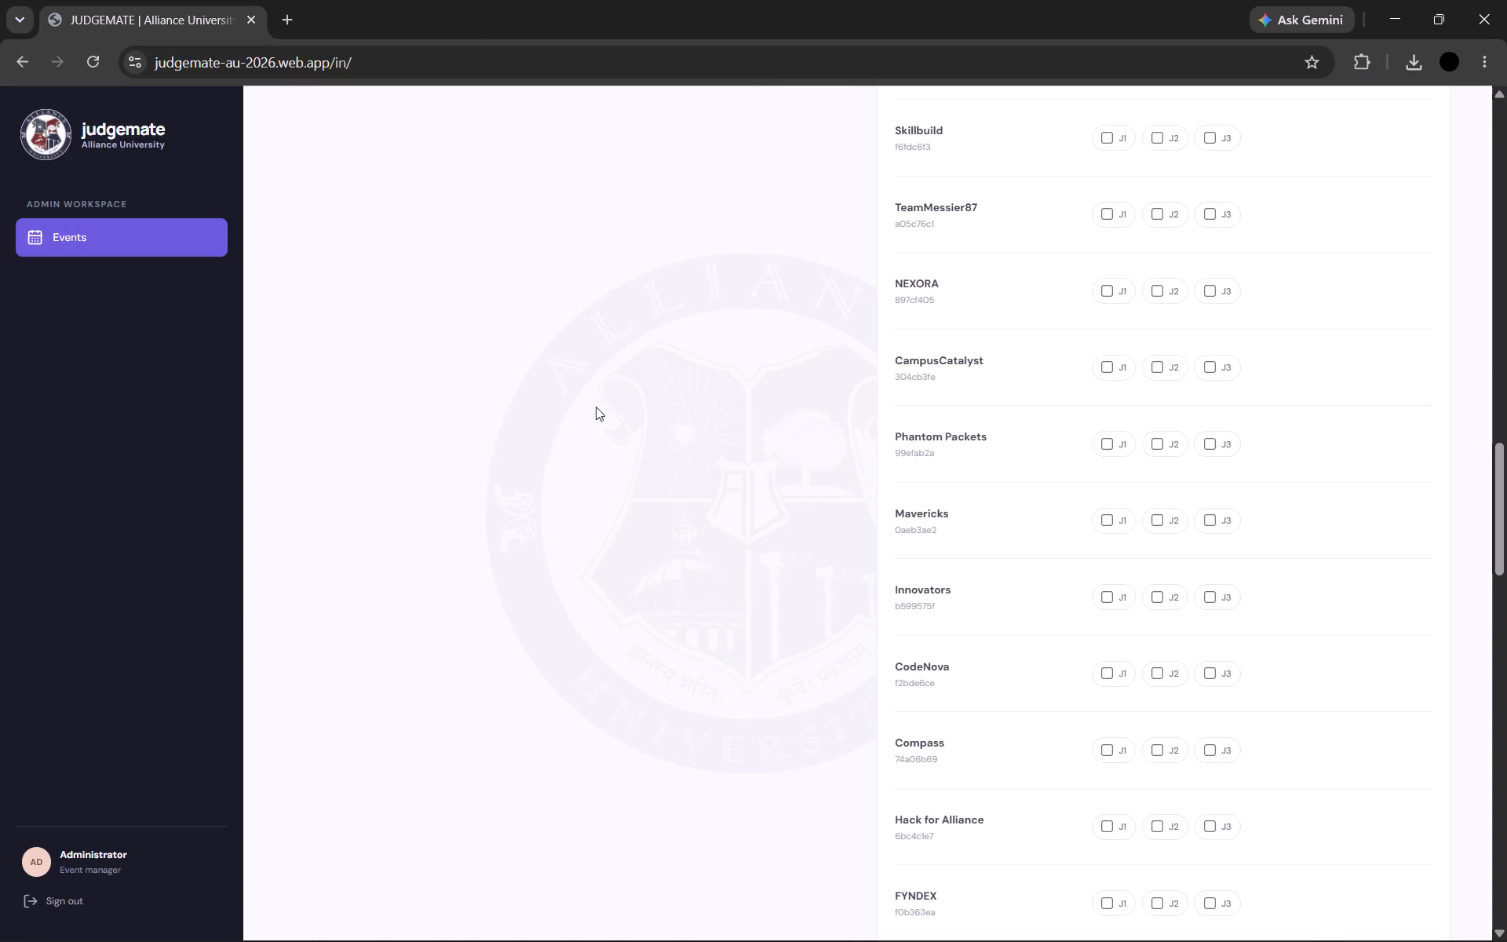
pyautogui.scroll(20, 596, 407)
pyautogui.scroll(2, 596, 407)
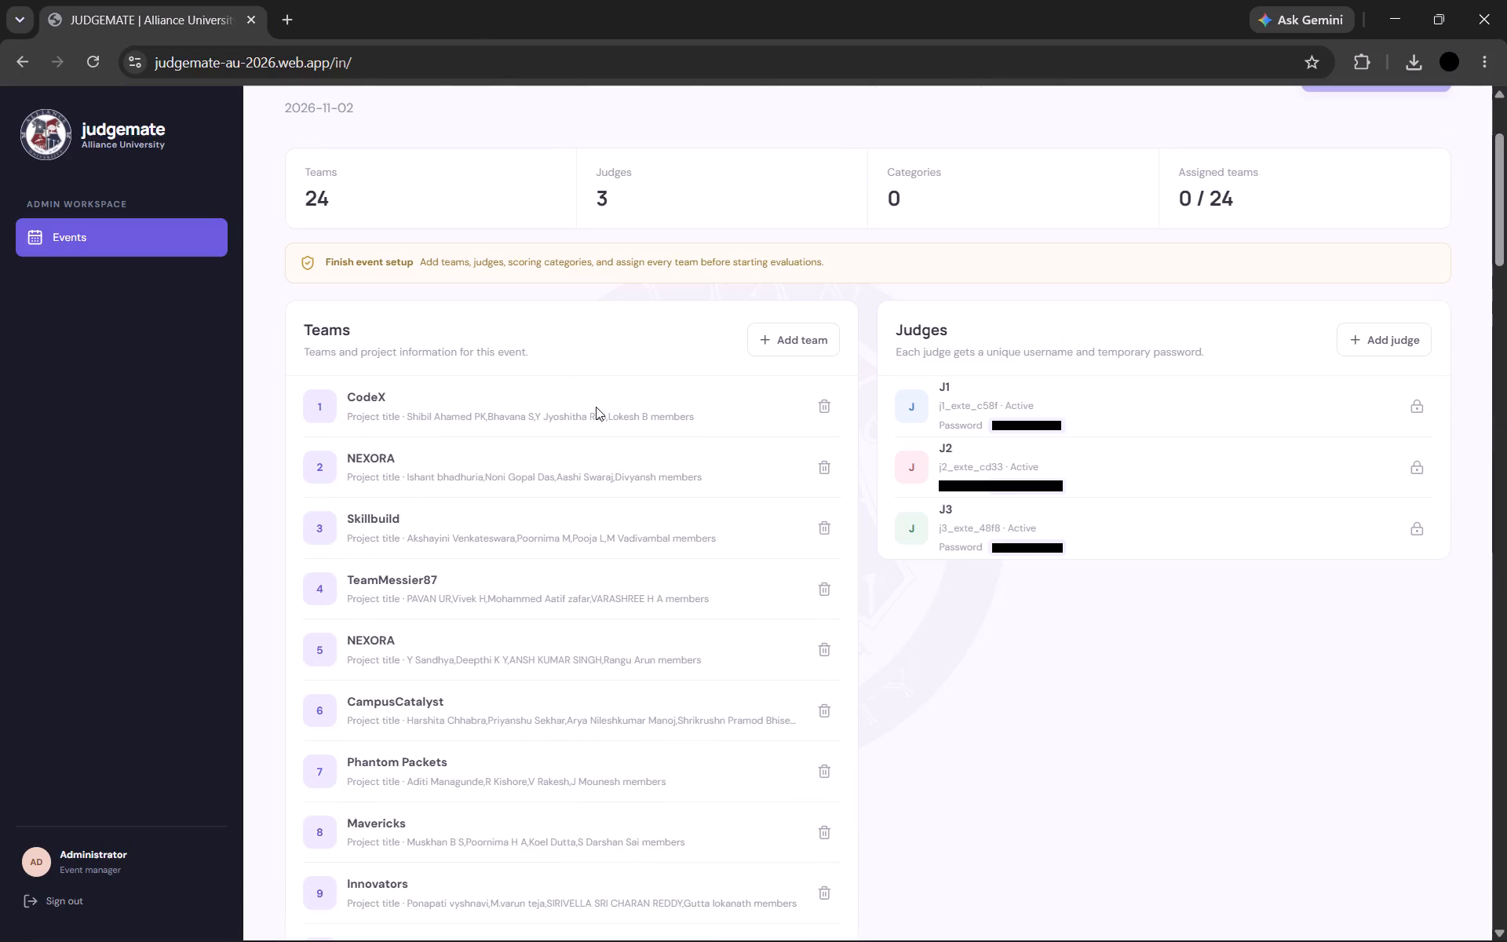
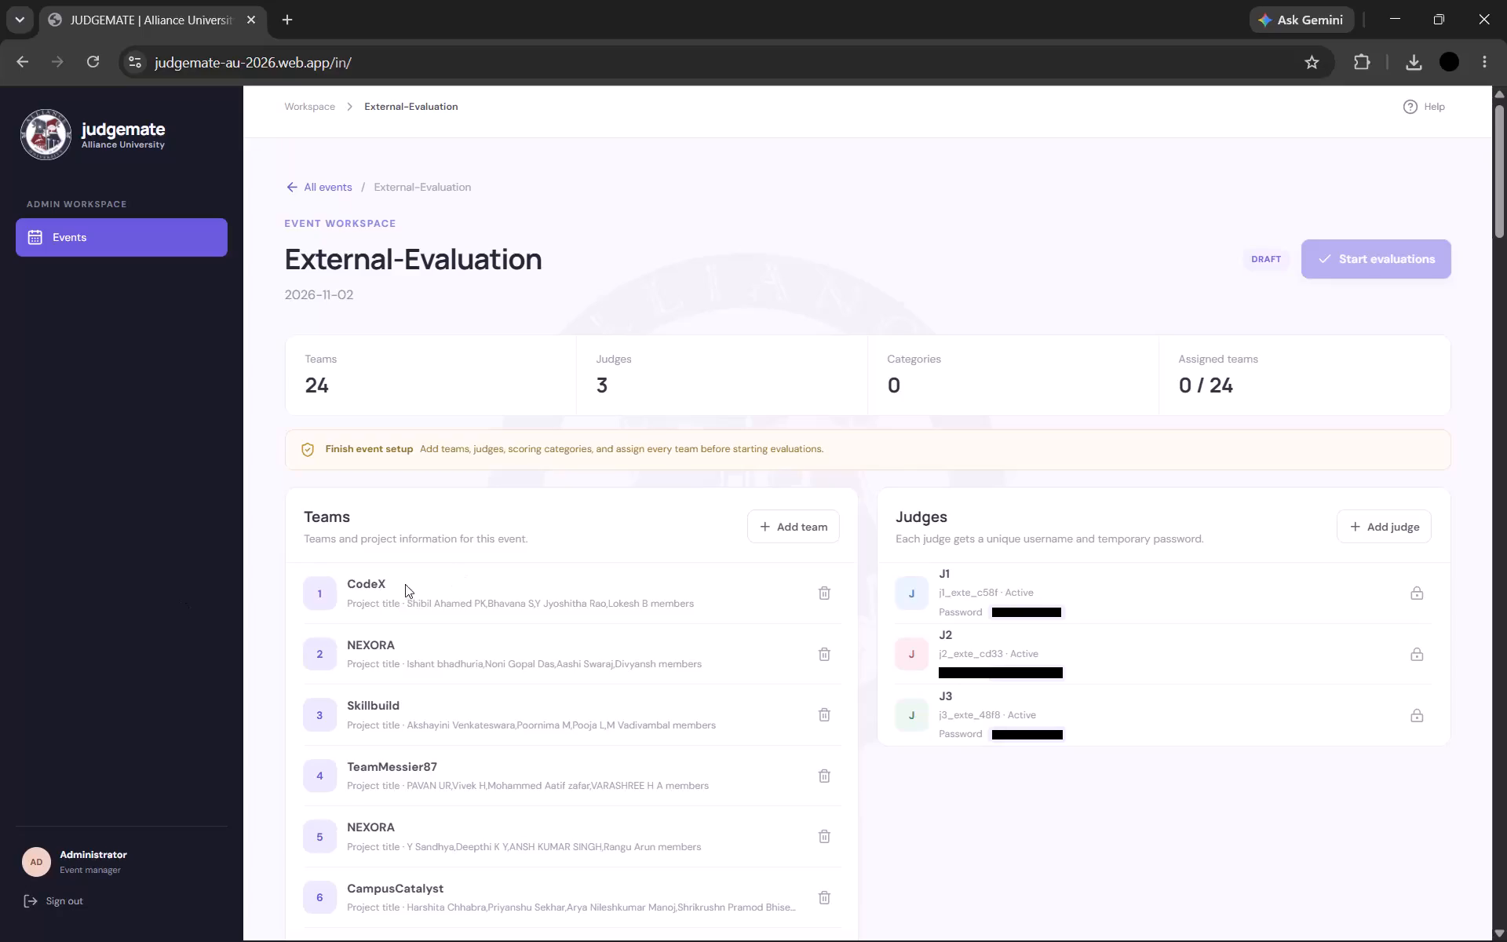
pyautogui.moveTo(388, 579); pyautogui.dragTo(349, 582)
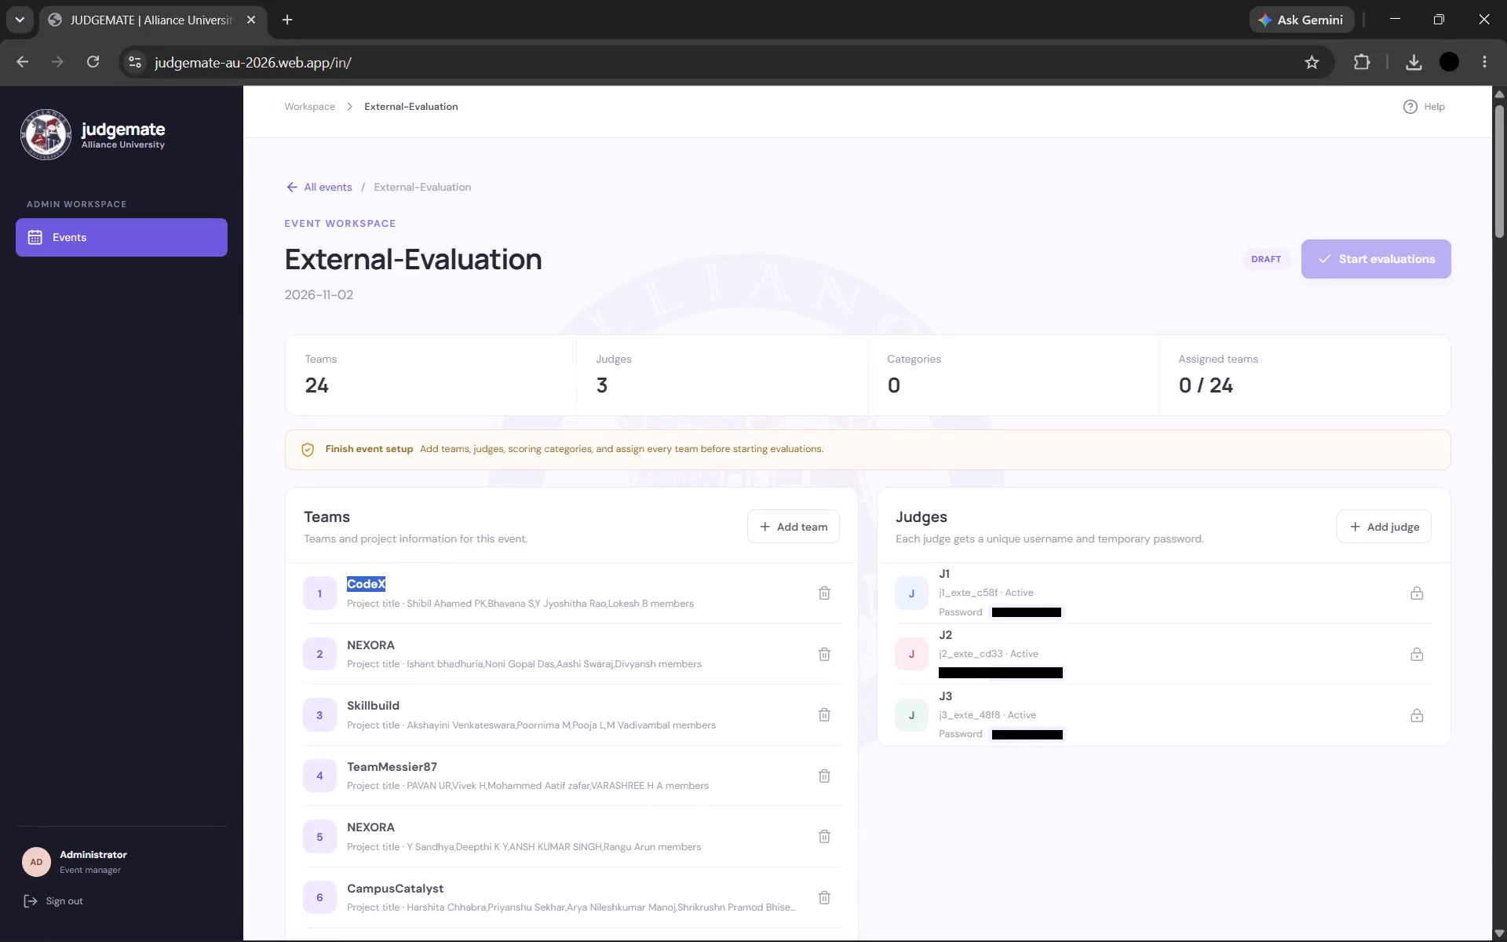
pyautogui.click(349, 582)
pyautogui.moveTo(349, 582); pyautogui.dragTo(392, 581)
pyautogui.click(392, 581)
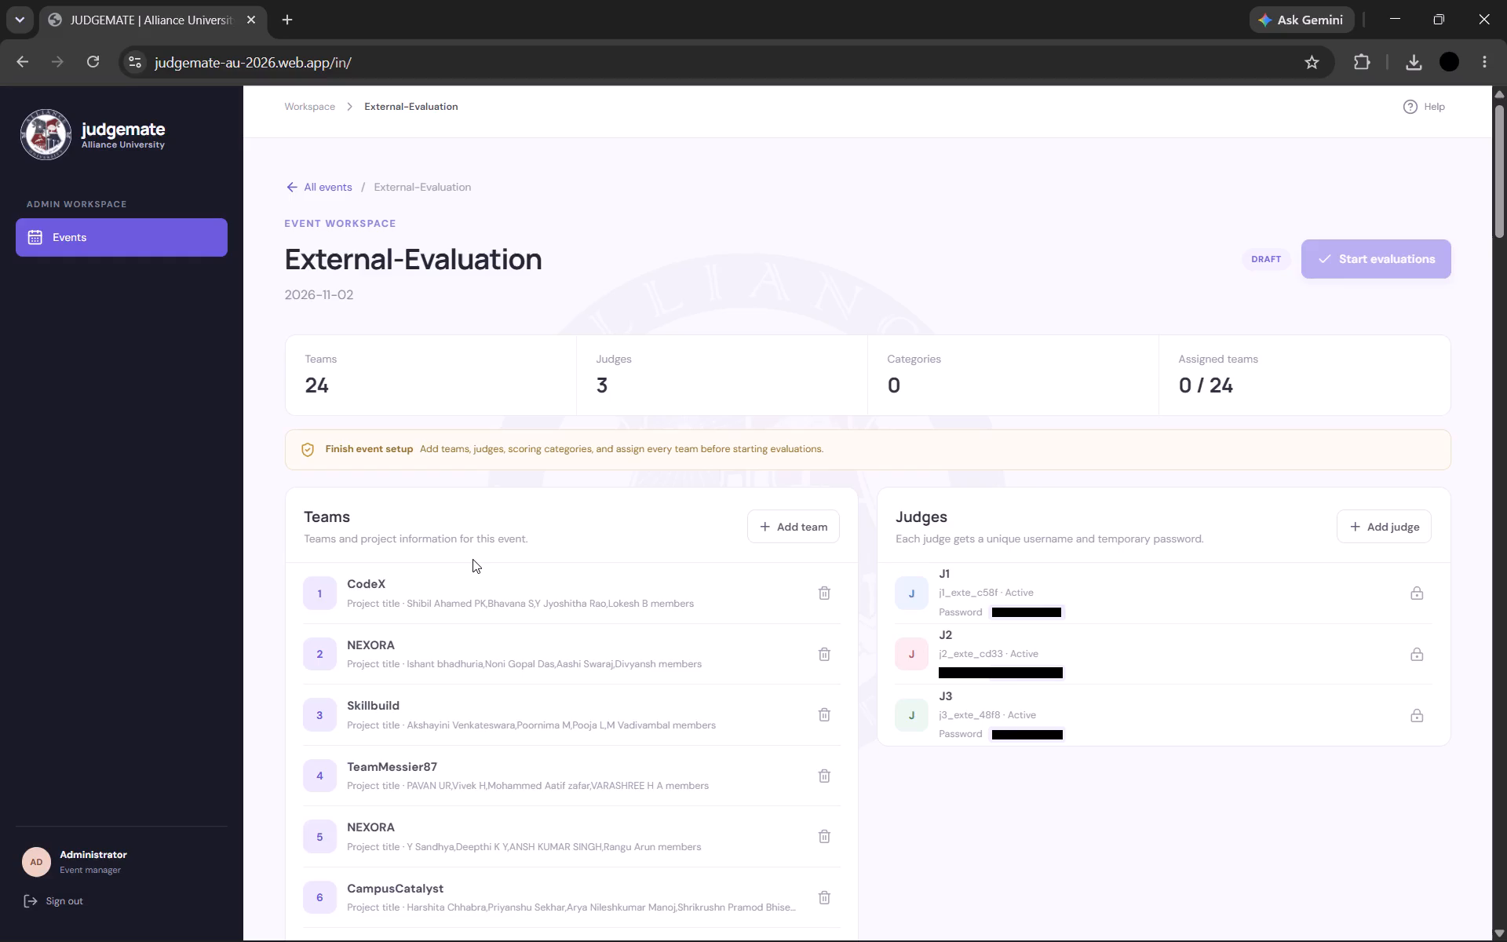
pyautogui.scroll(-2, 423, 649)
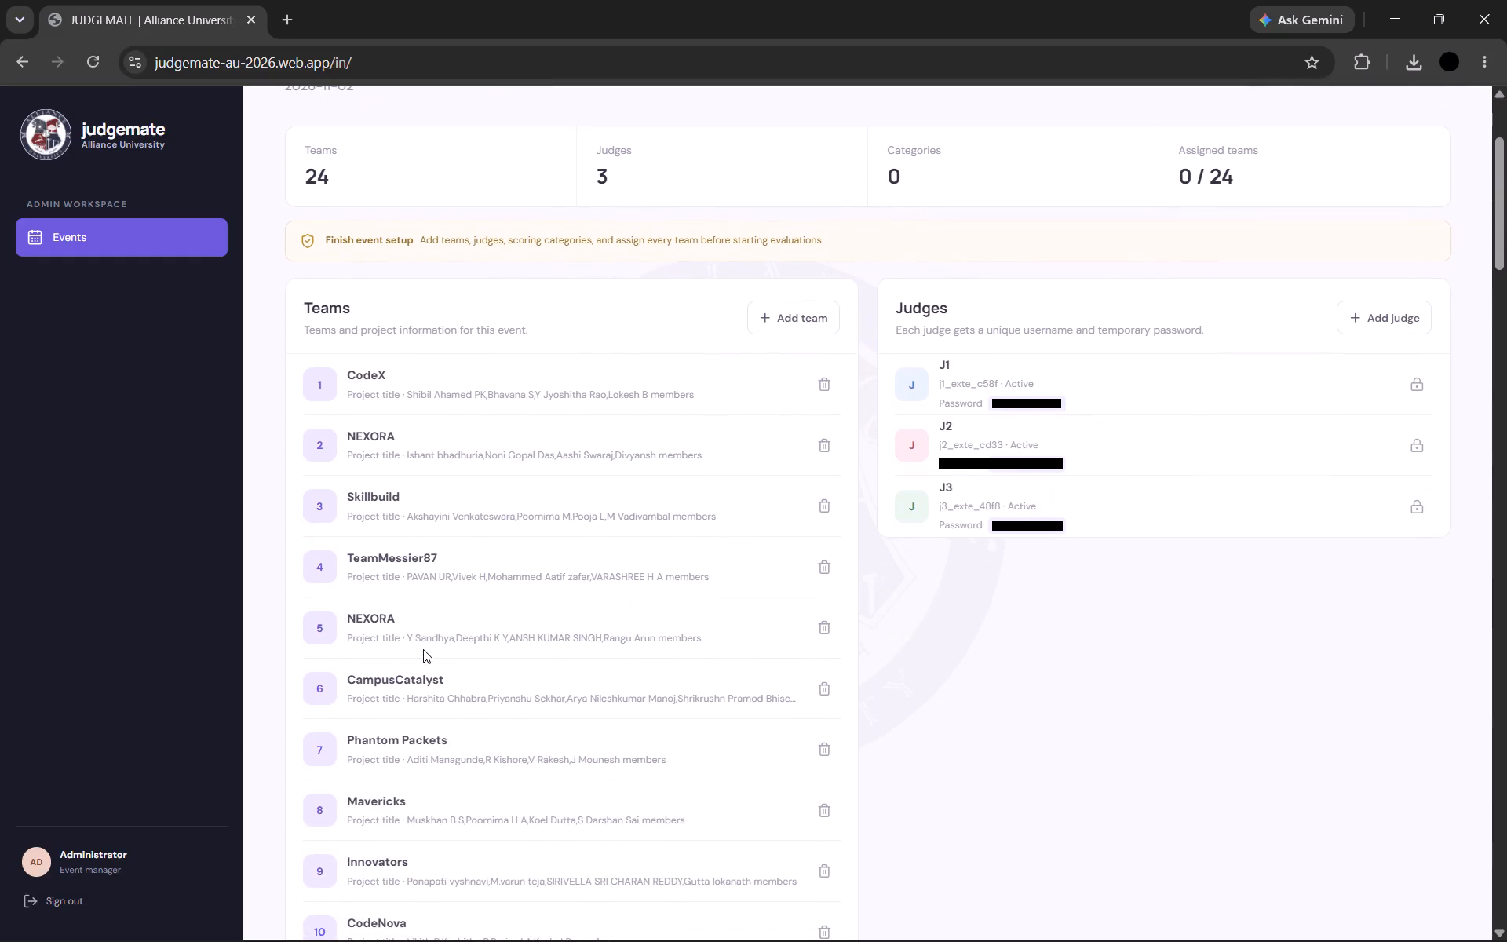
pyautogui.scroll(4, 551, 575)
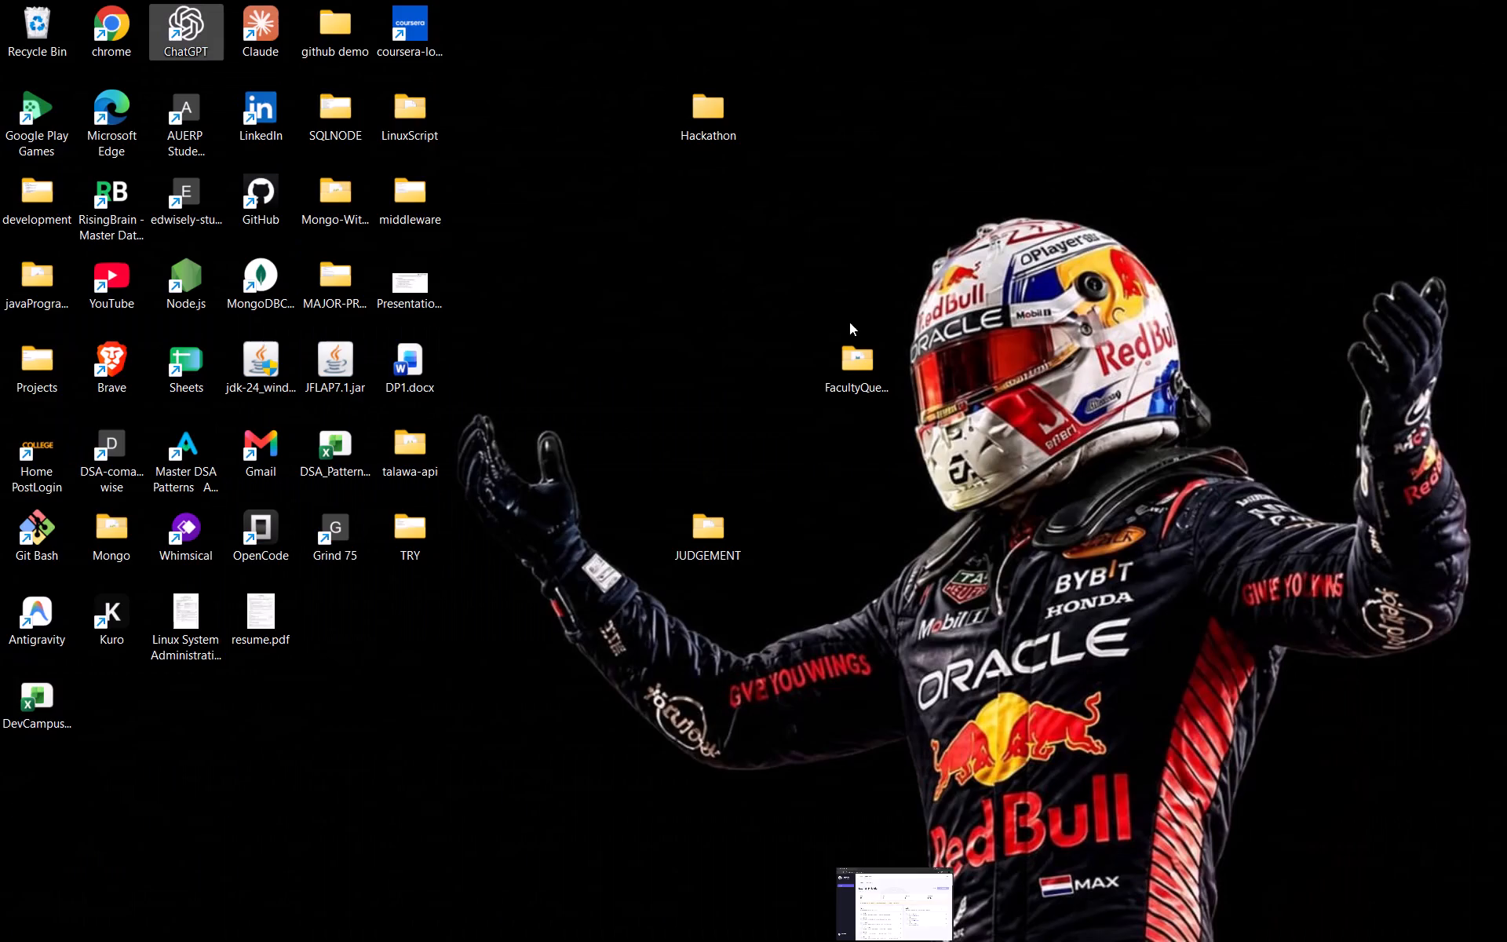
# Open the recent file devcampus-02-11-2026-final-report.xlsx from File Explorer, glance over the Overall Rankings sheet and close the workbook.
pyautogui.press('super+1')
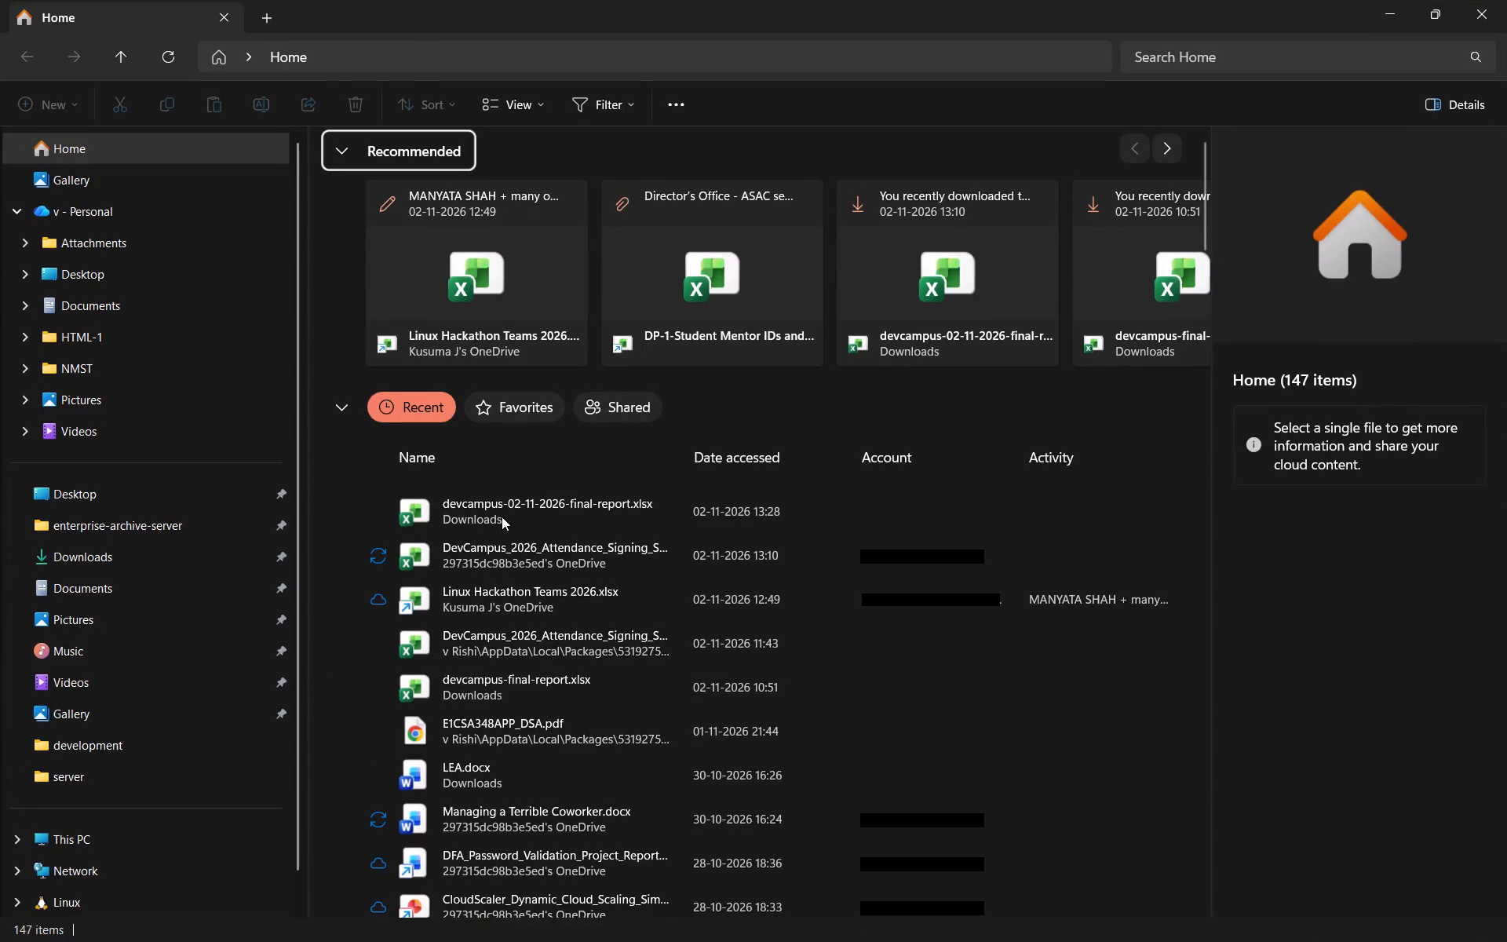
pyautogui.doubleClick(502, 516)
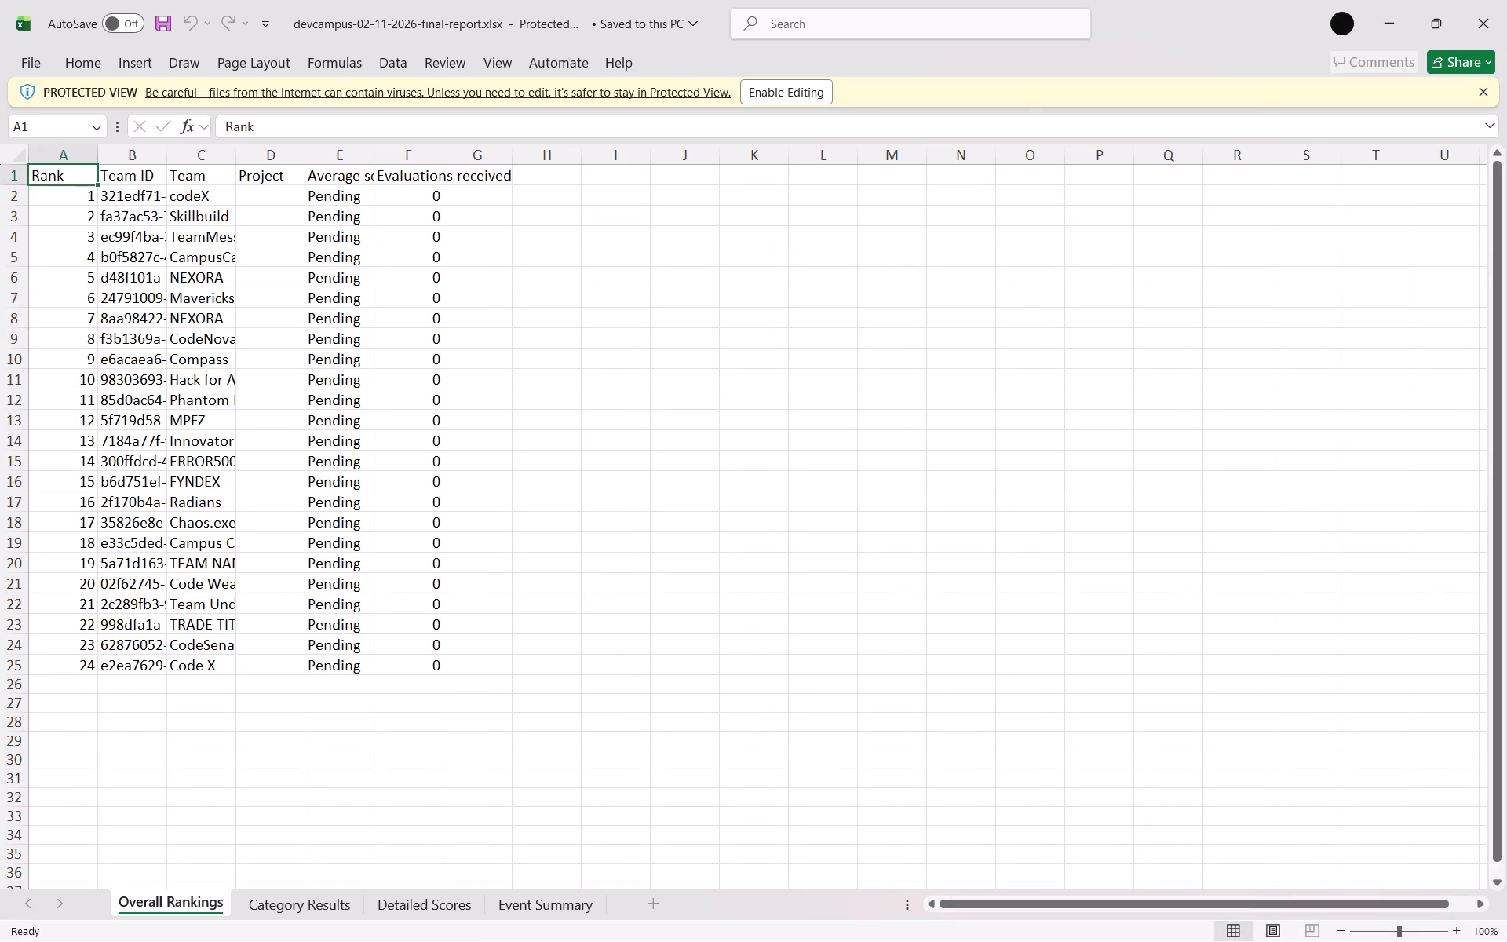
pyautogui.scroll(3, 630, 506)
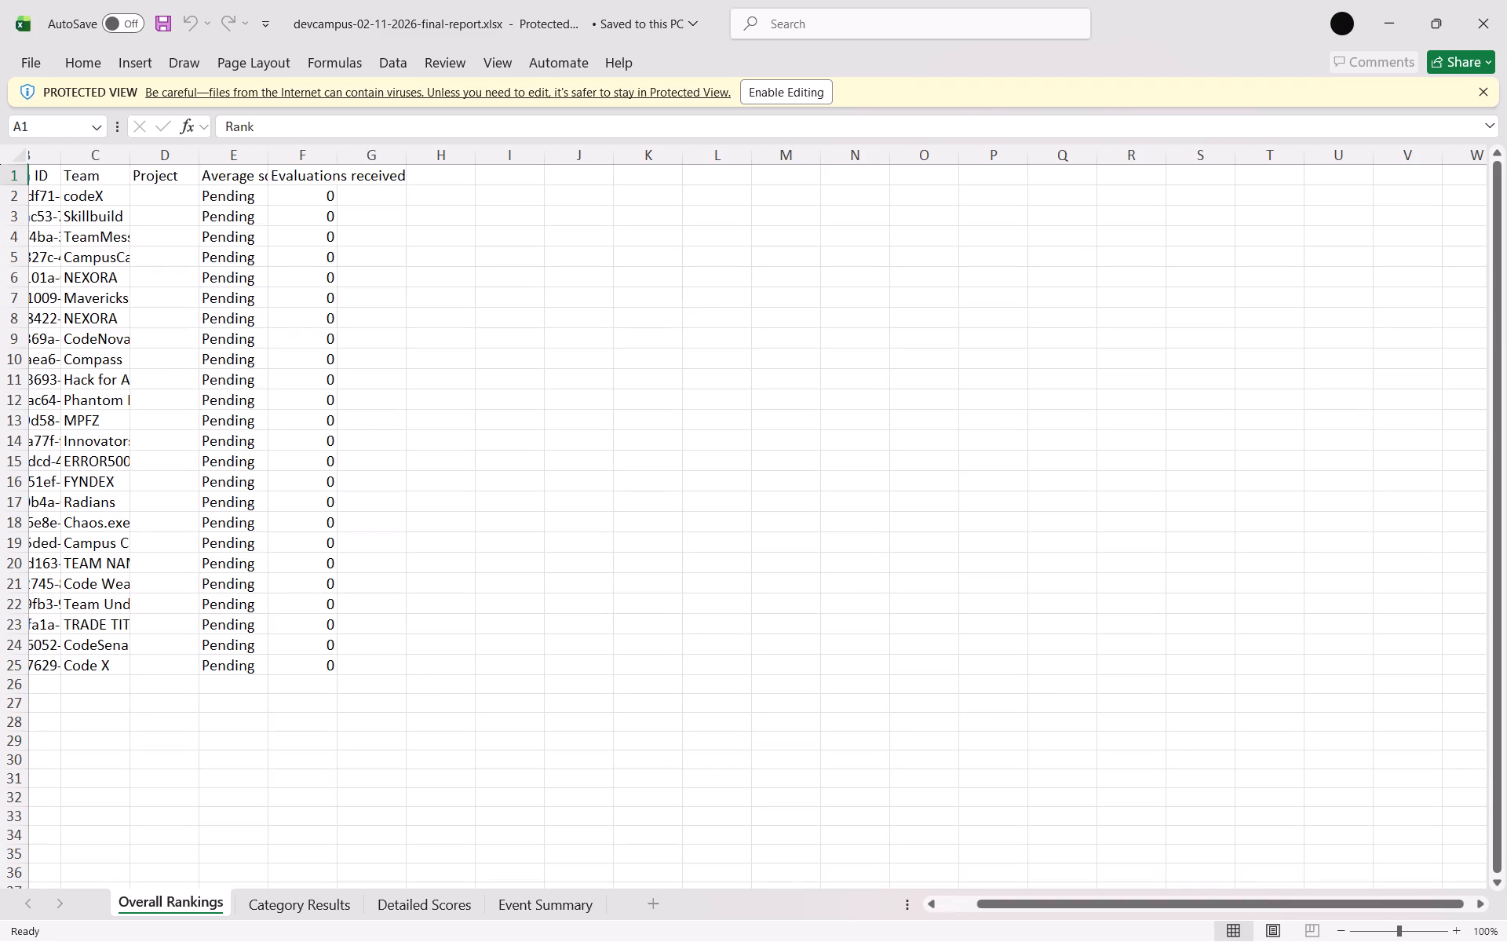
pyautogui.press('Escape')
pyautogui.click(1506, 0)
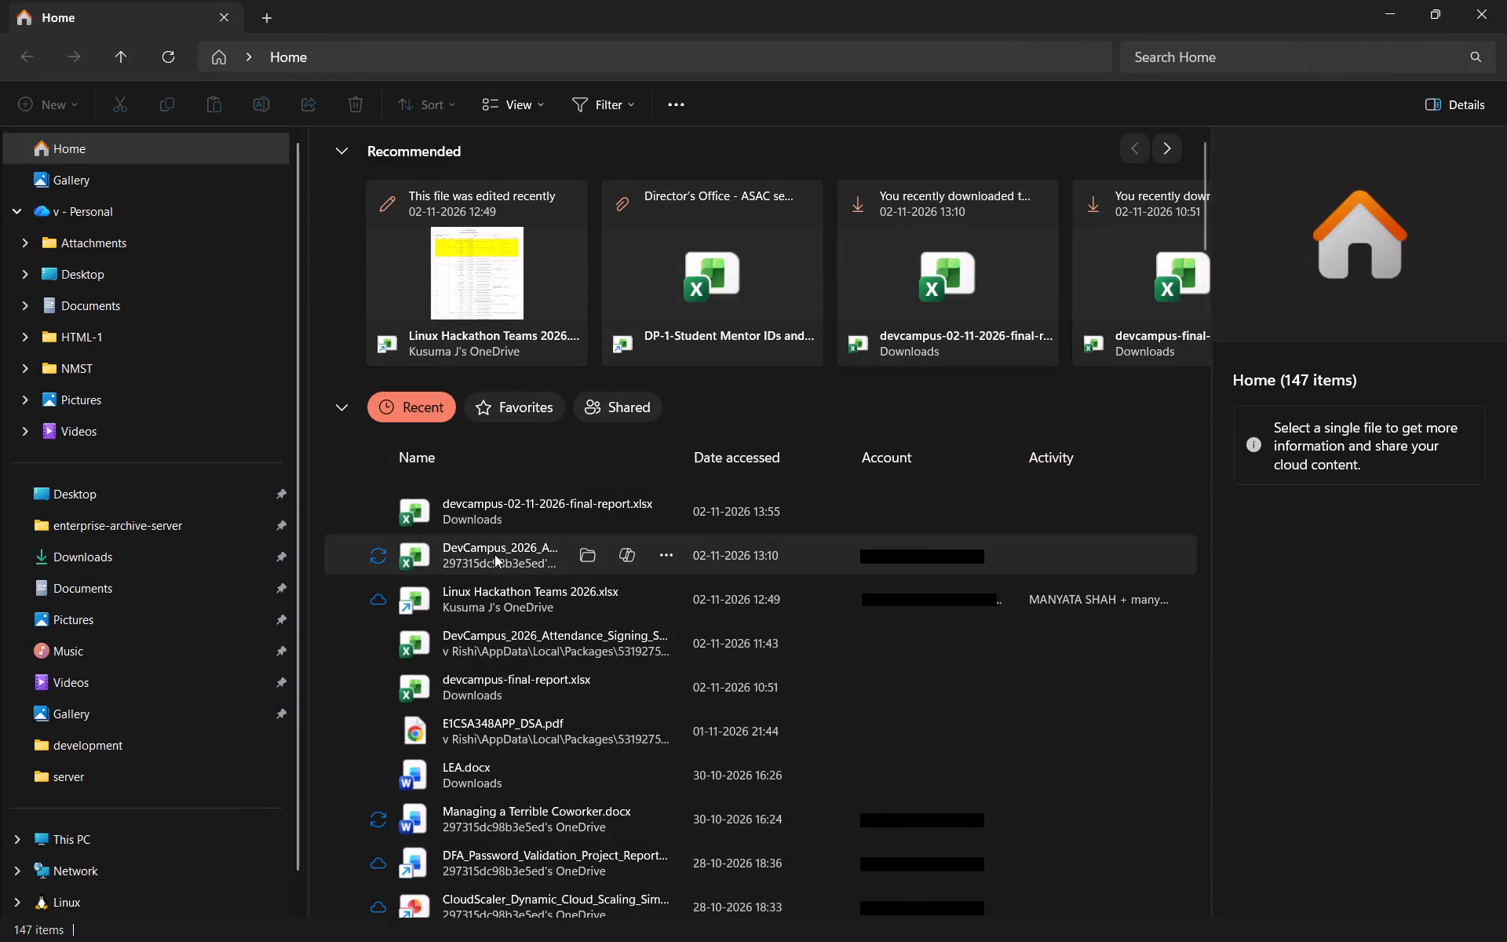
# Open the recent DevCampus_2026_Attendance_Signing_Sheet_Updated workbook, dismiss the circular-reference warning and go to the first team rows.
pyautogui.doubleClick(494, 554)
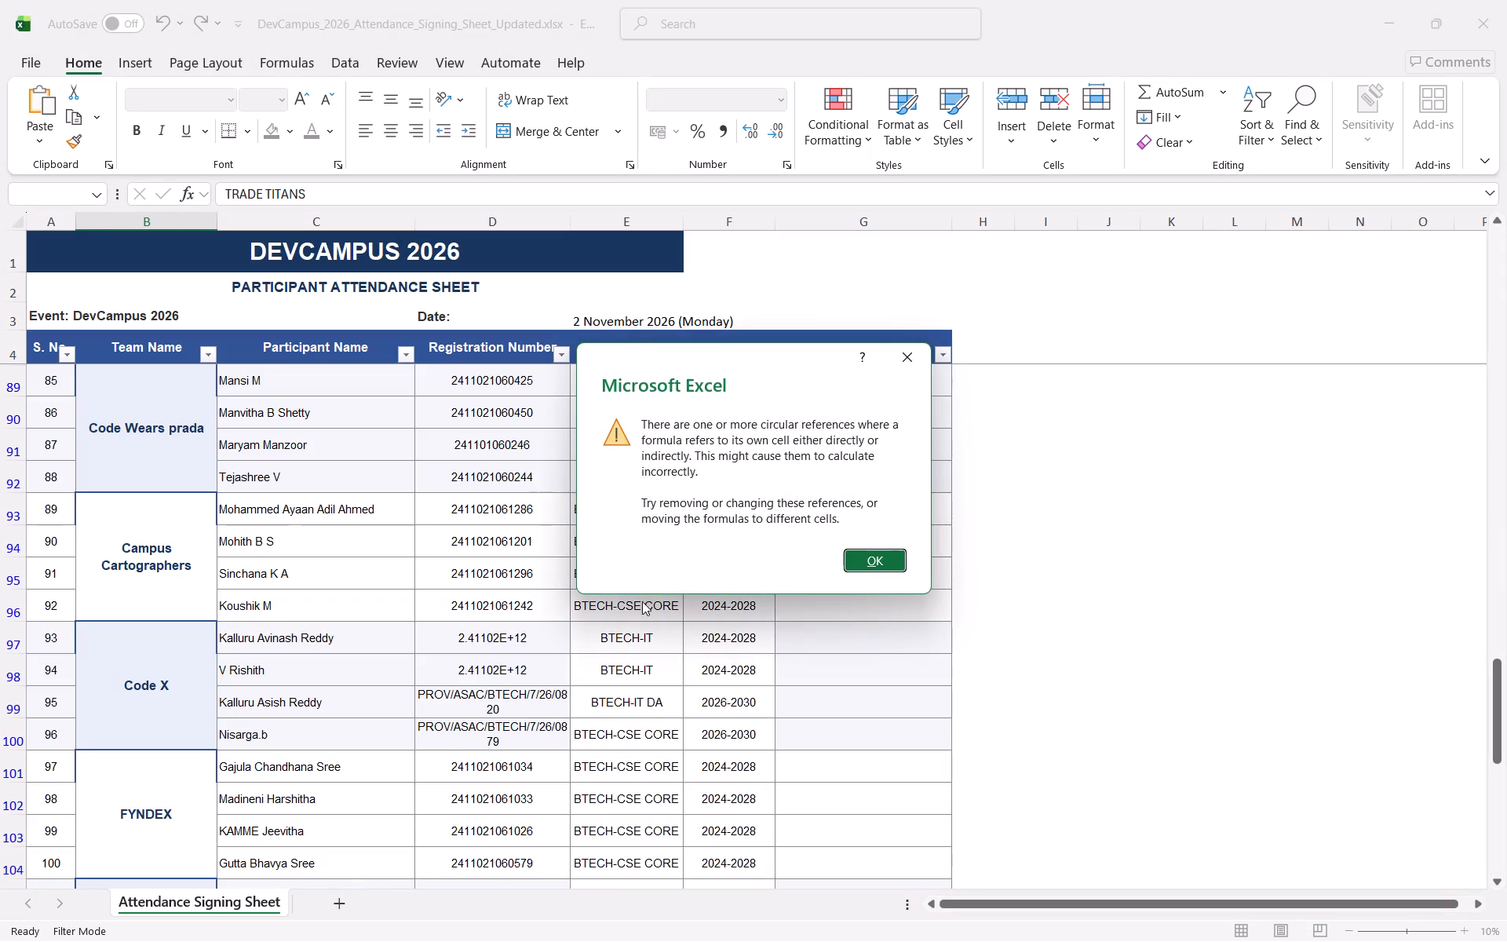
pyautogui.click(883, 557)
pyautogui.scroll(4, 537, 623)
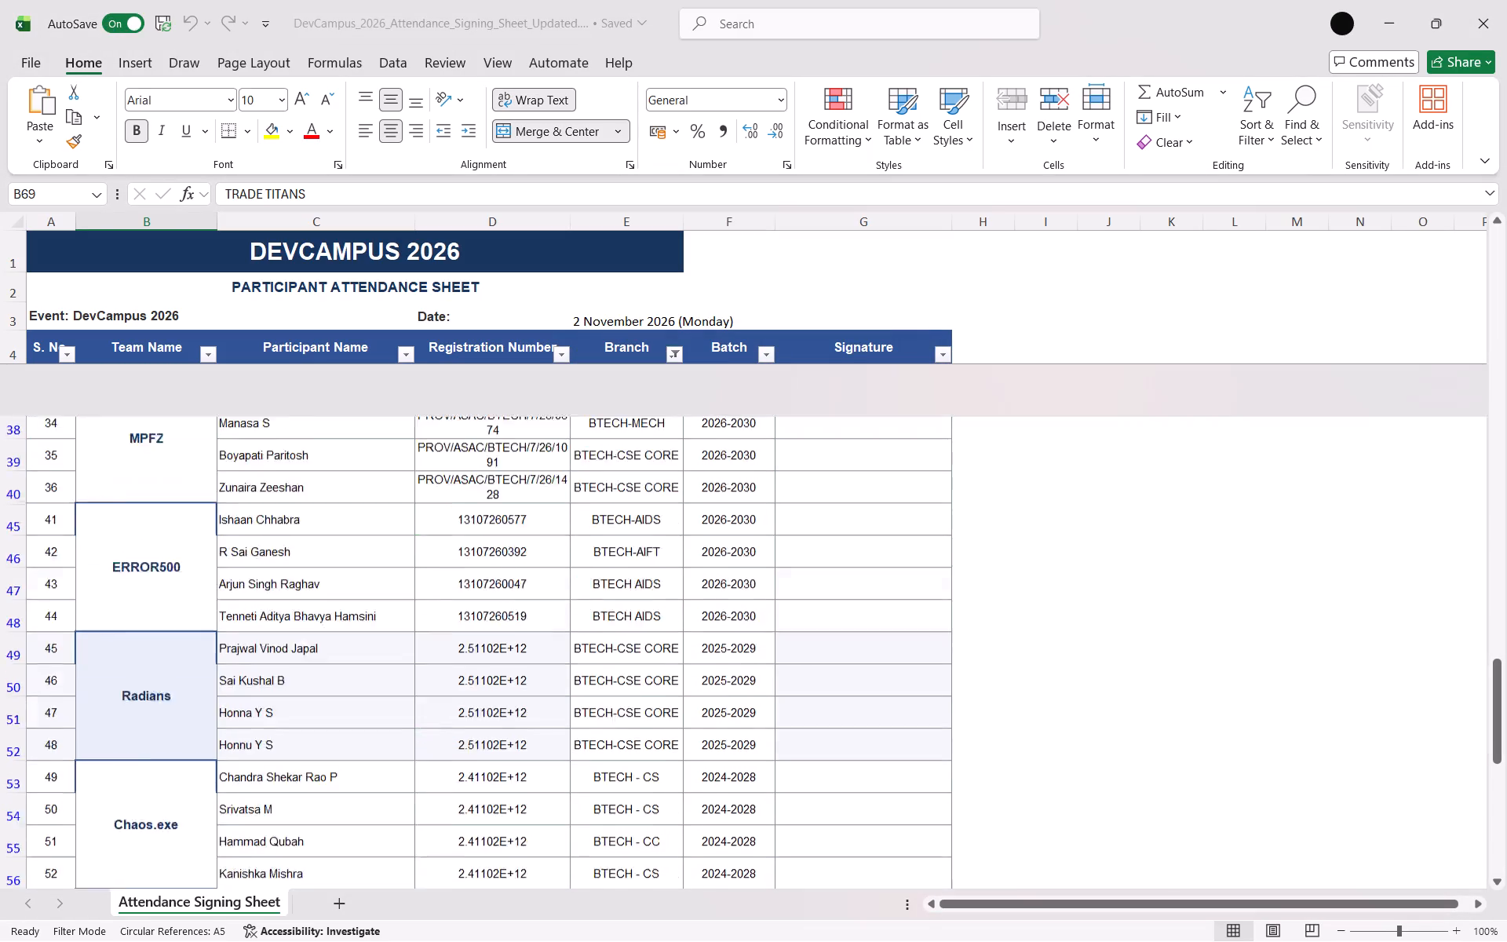
pyautogui.scroll(7, 537, 623)
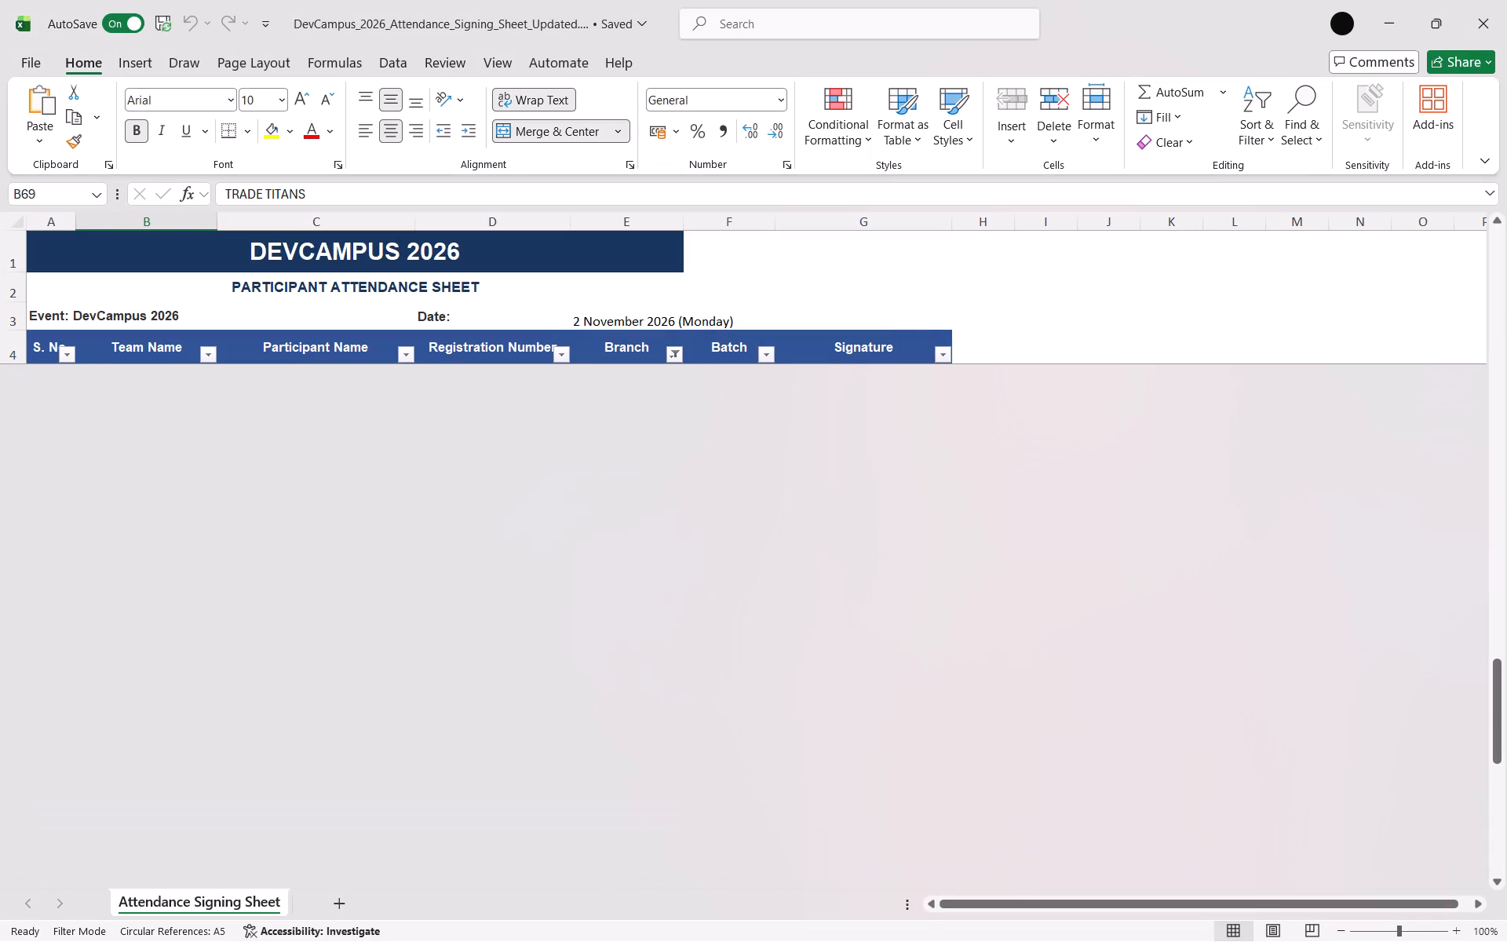
pyautogui.scroll(8, 537, 623)
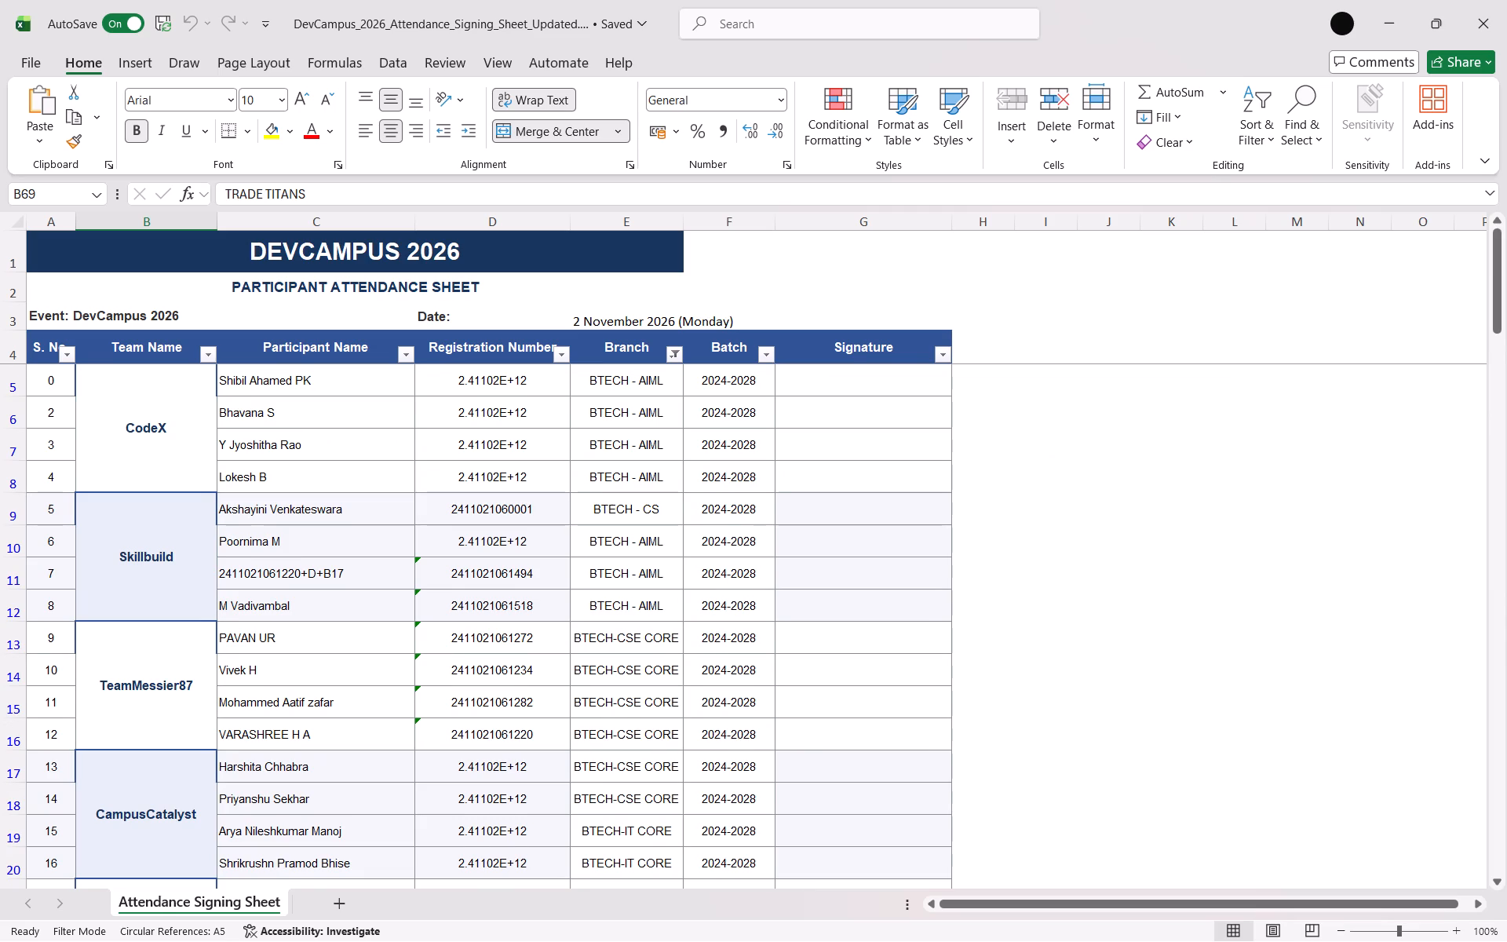
# Read the team names and participants in the attendance sheet from CodeX through Hack for Alliance.
pyautogui.scroll(-1, 138, 659)
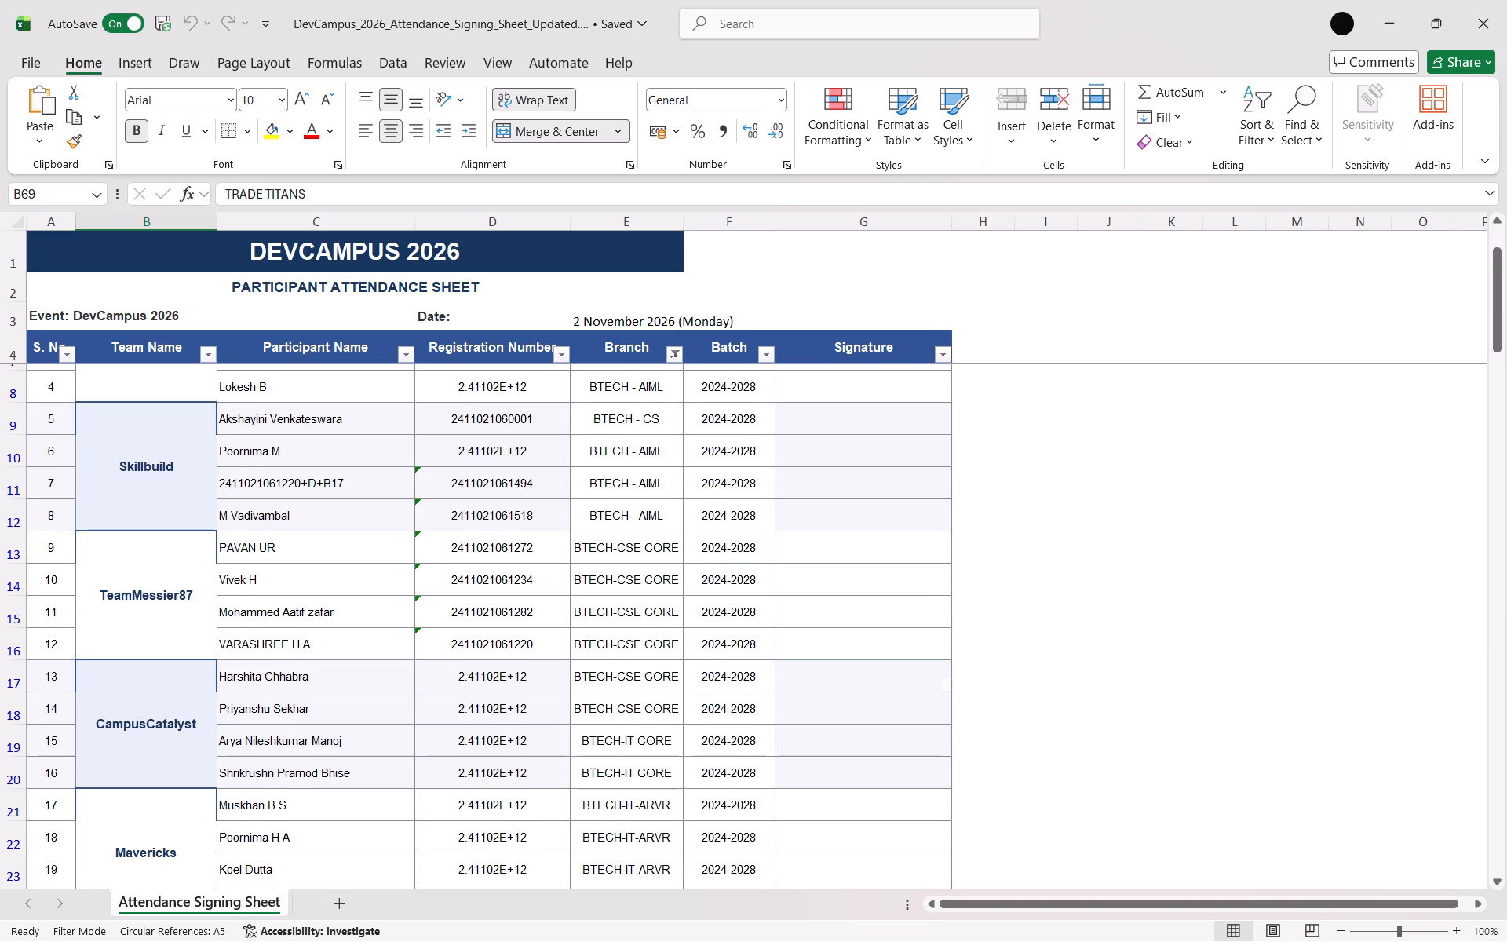
pyautogui.scroll(3, 213, 588)
pyautogui.scroll(-1, 186, 575)
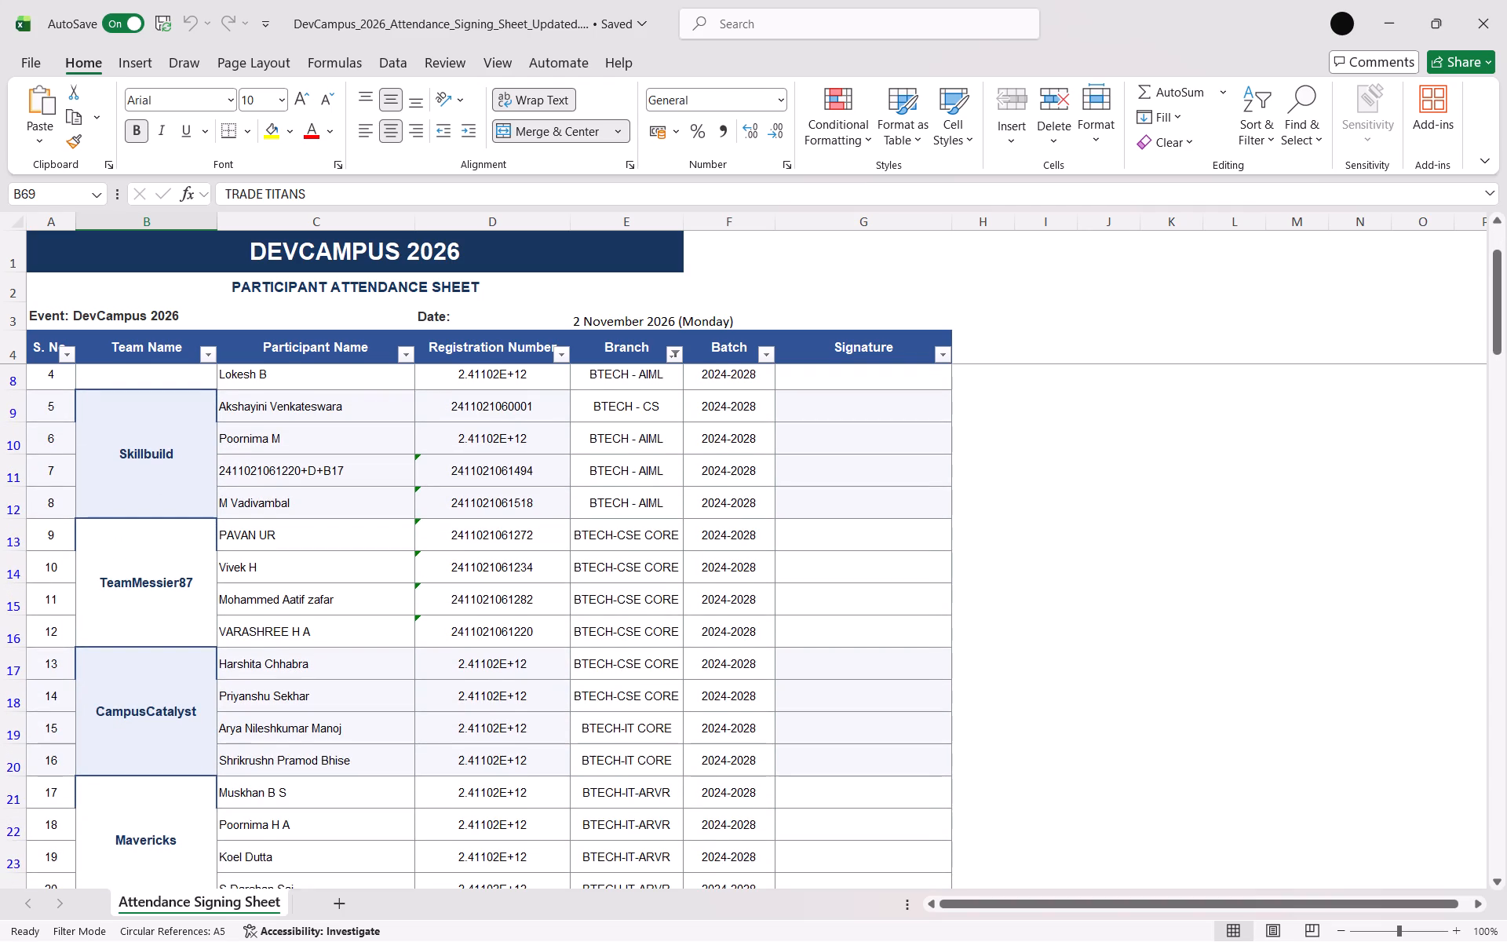
pyautogui.scroll(-1, 141, 577)
pyautogui.scroll(-1, 152, 645)
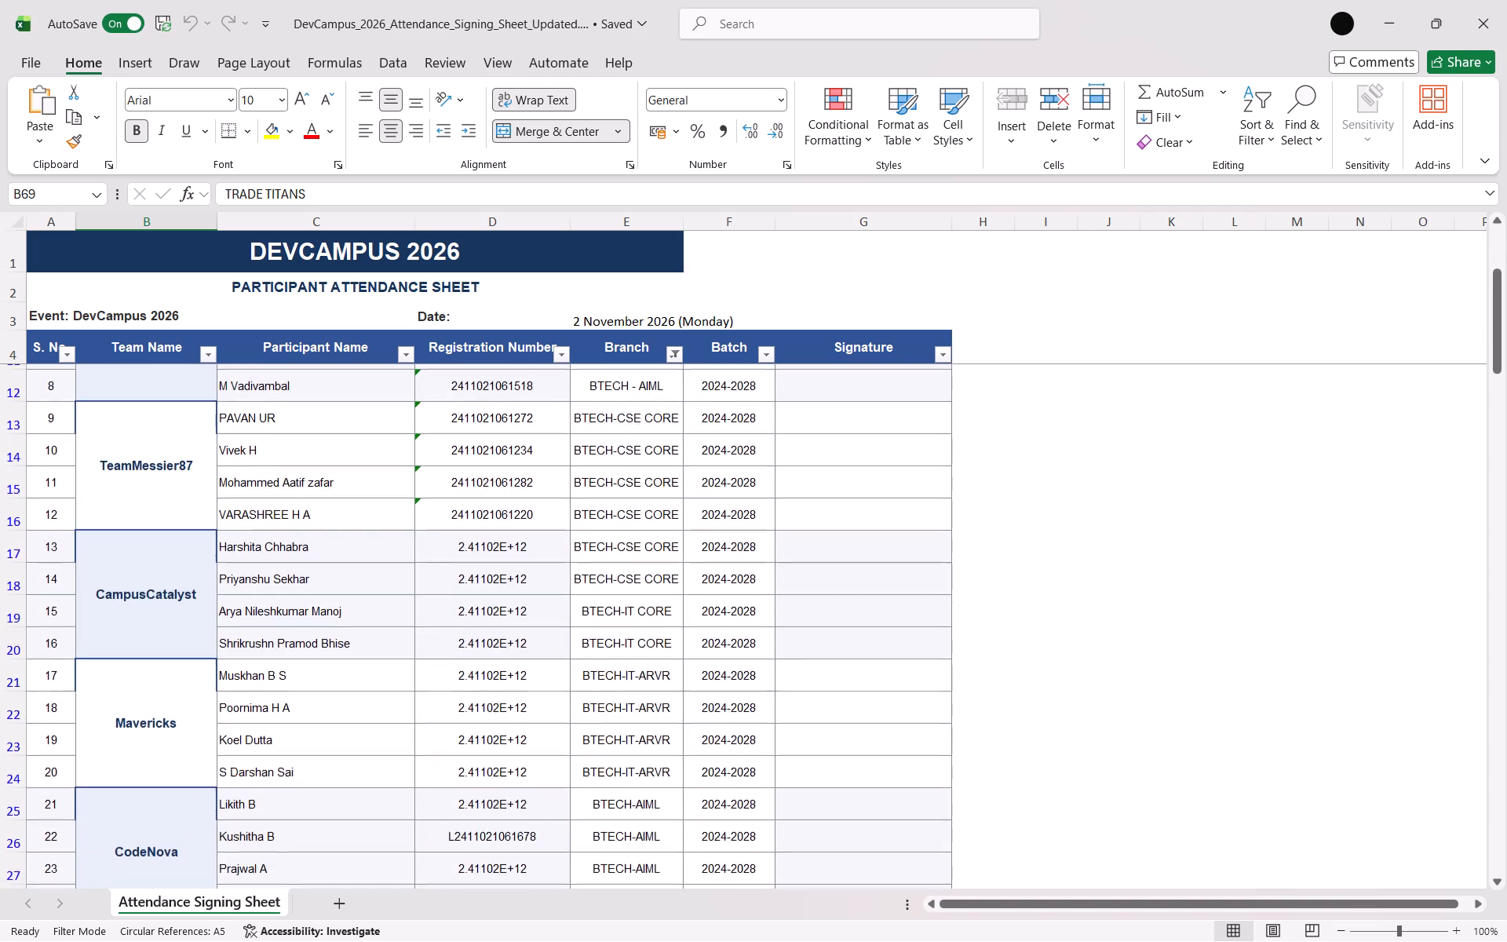
pyautogui.scroll(-2, 152, 671)
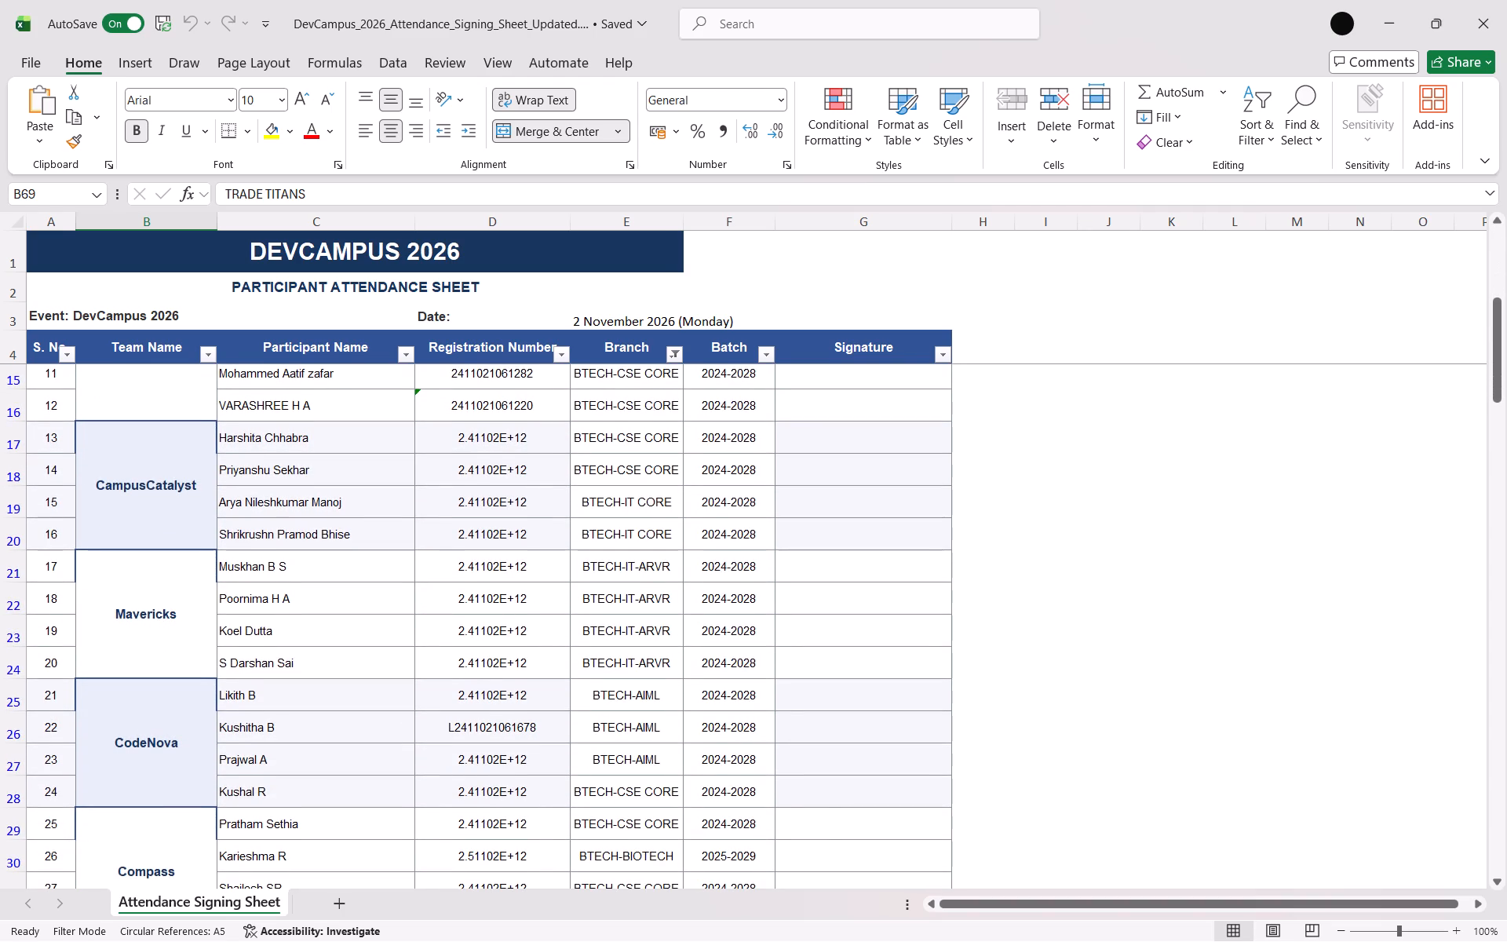
pyautogui.scroll(3, 138, 464)
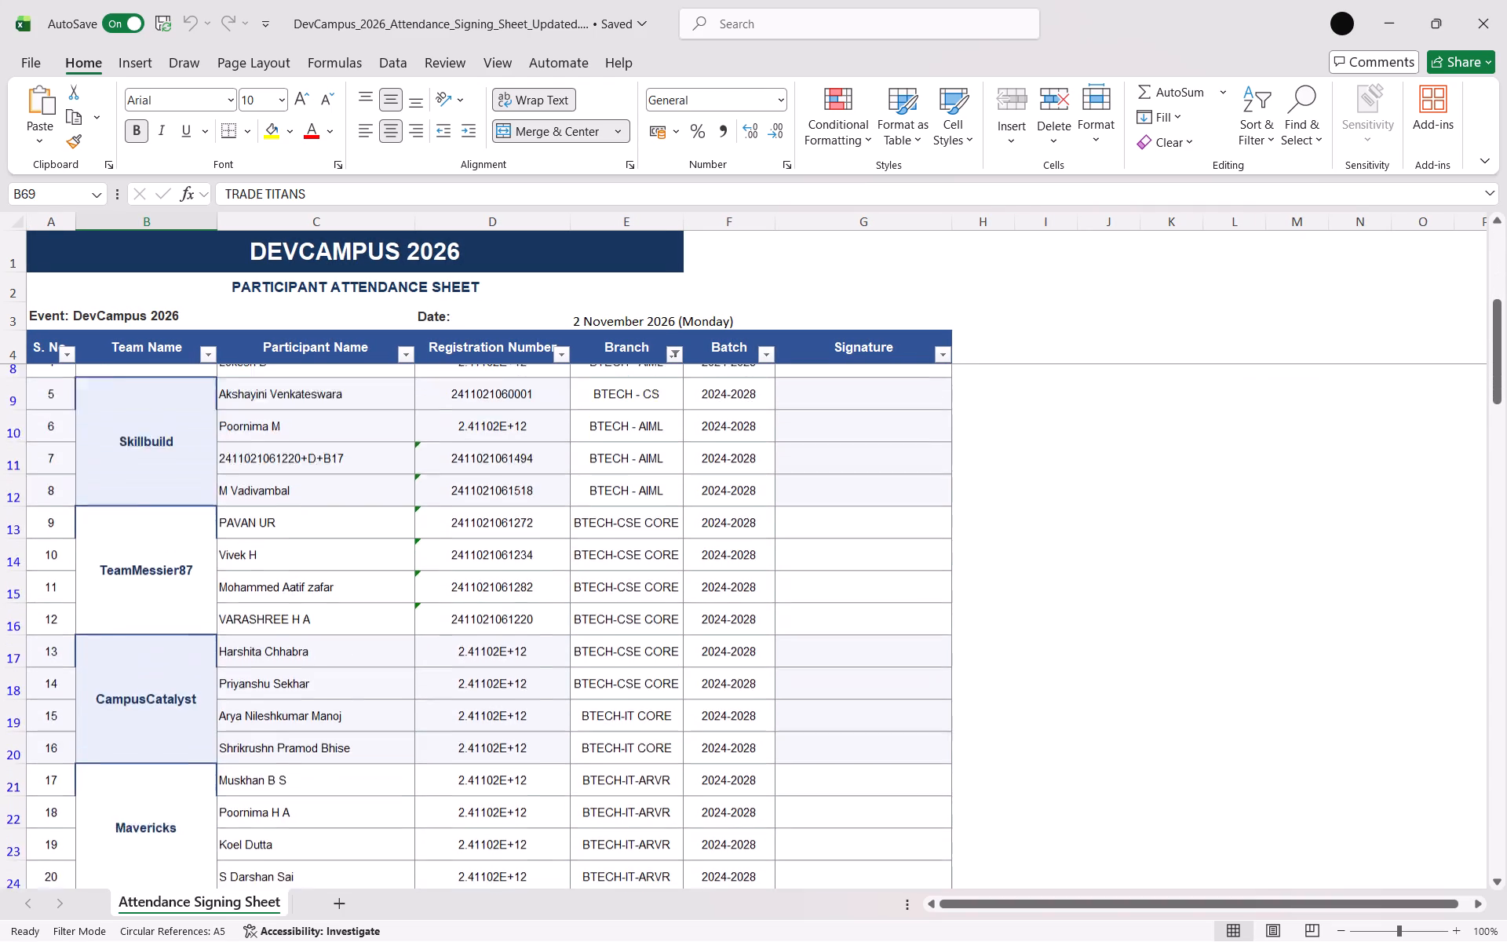
pyautogui.scroll(2, 138, 464)
pyautogui.scroll(-2, 138, 464)
pyautogui.scroll(1, 138, 464)
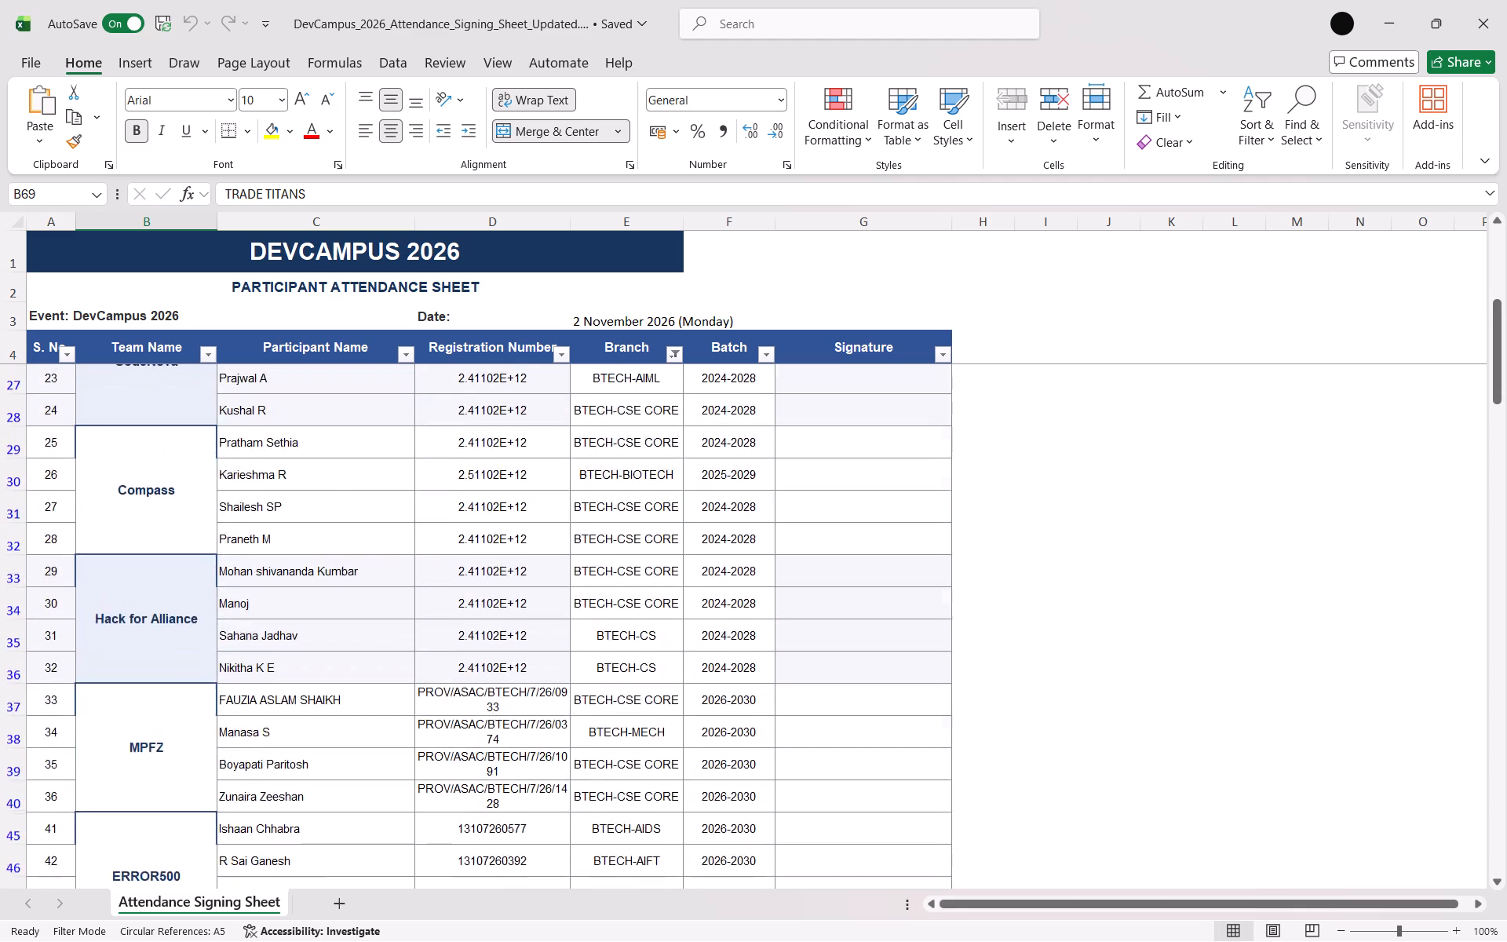
pyautogui.scroll(3, 138, 464)
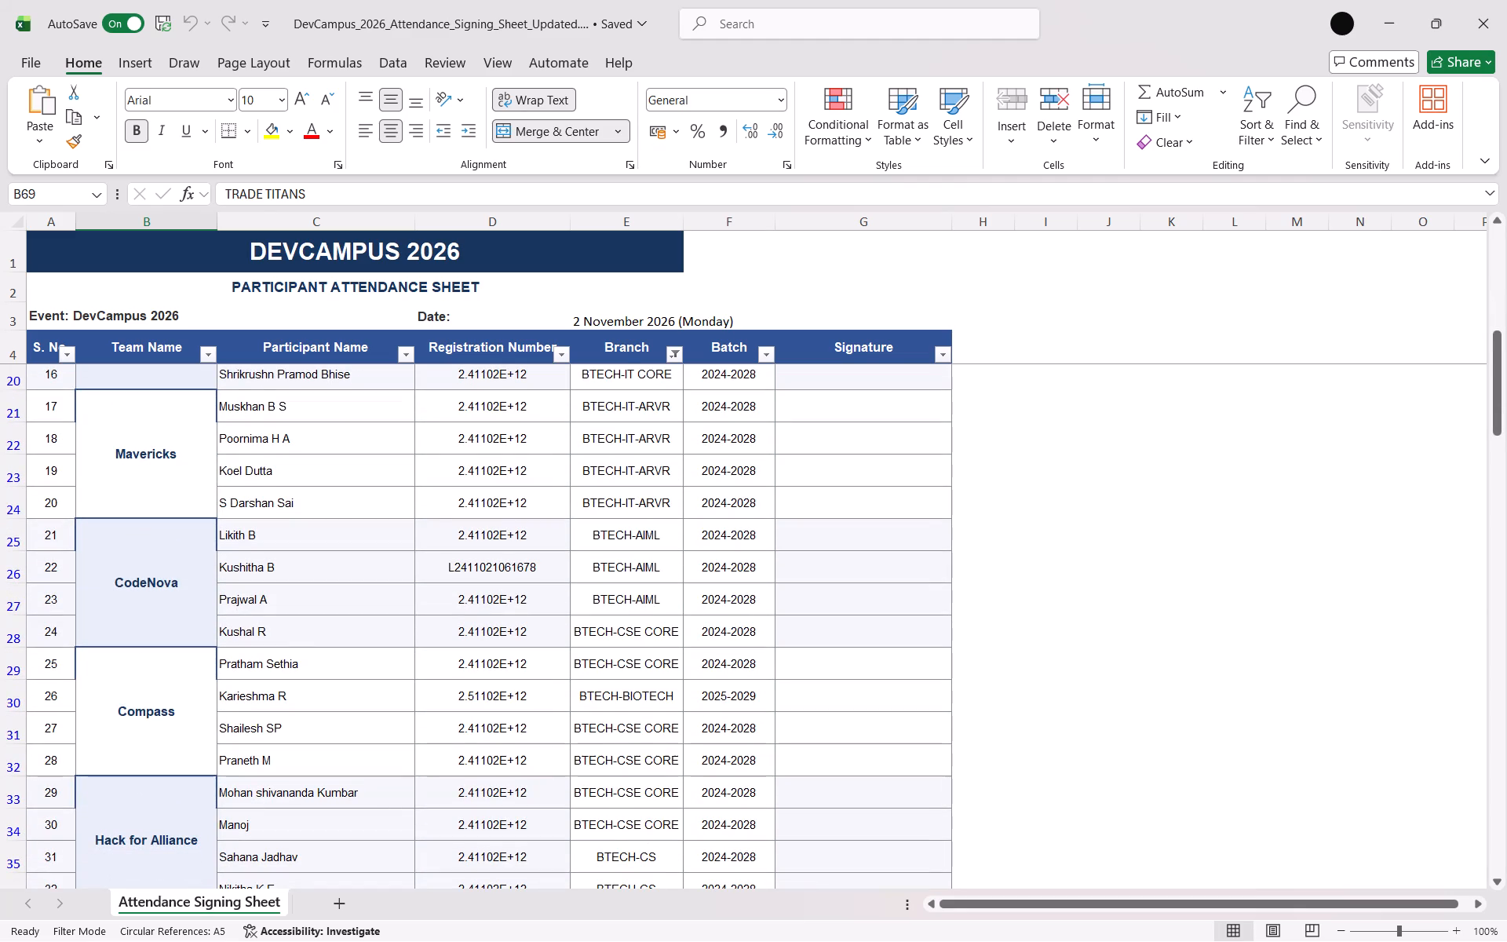
pyautogui.scroll(-2, 146, 601)
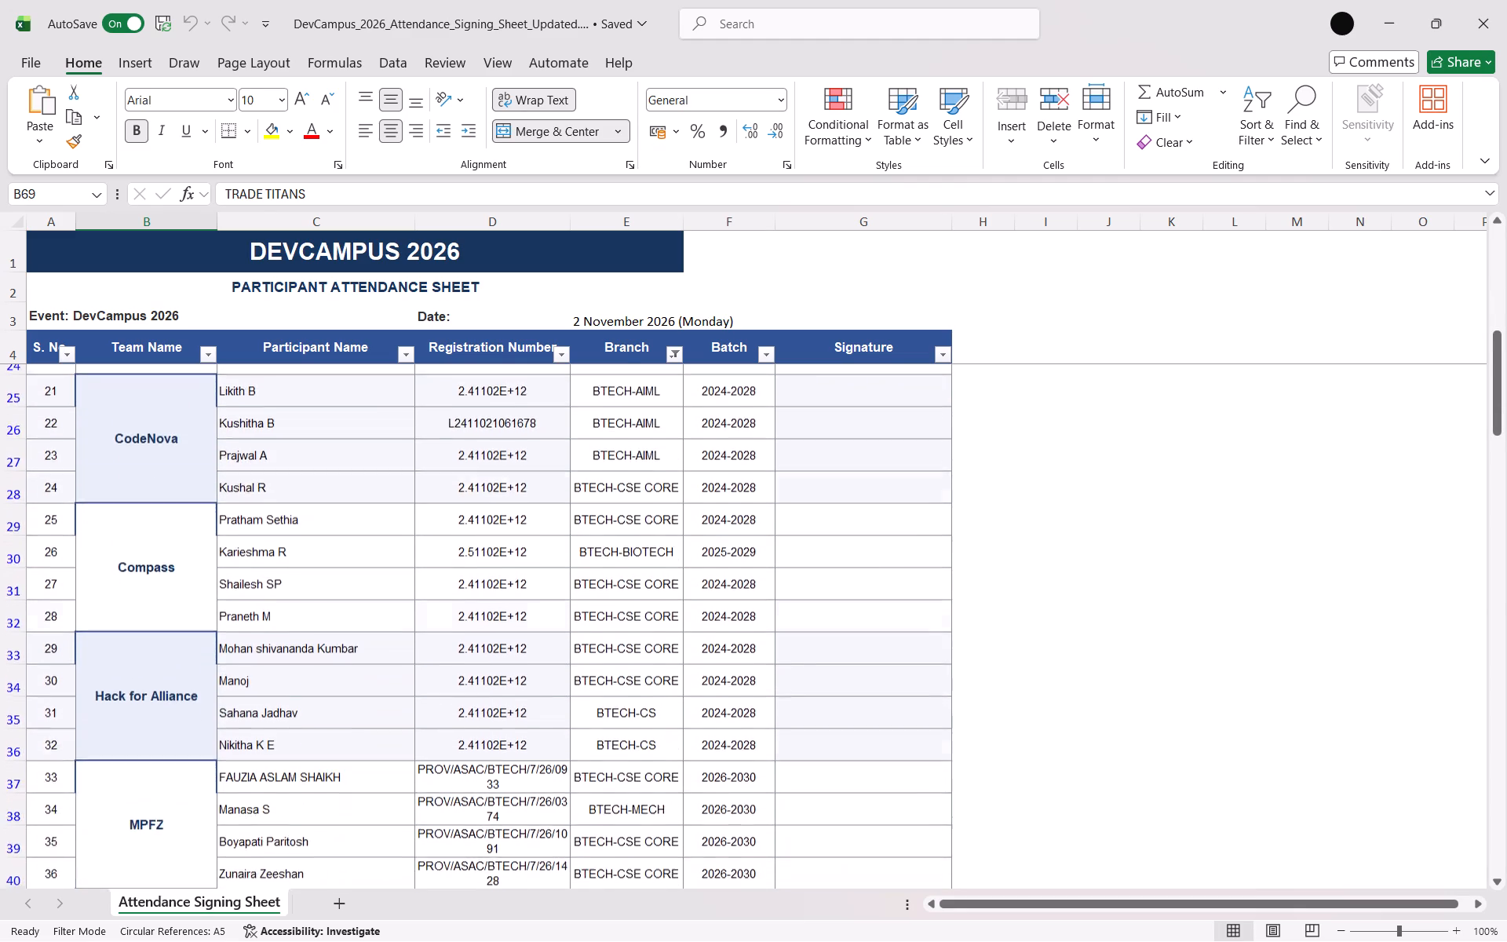
pyautogui.scroll(-1, 146, 601)
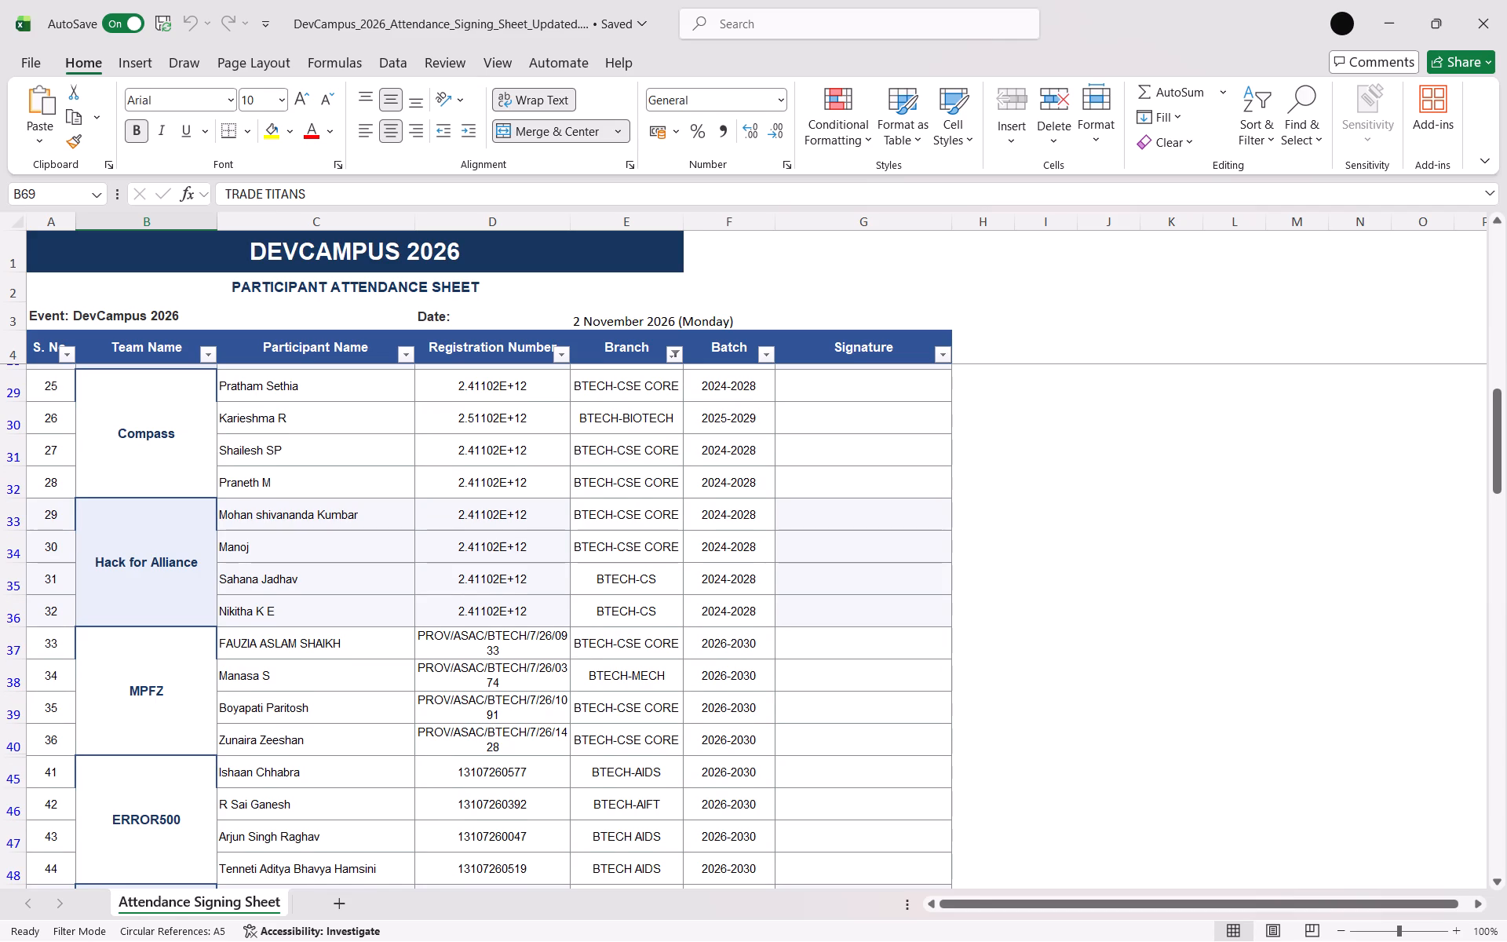
# Read the team names and participants in the attendance sheet from MPFZ through Code Wears prada.
pyautogui.scroll(-4, 188, 704)
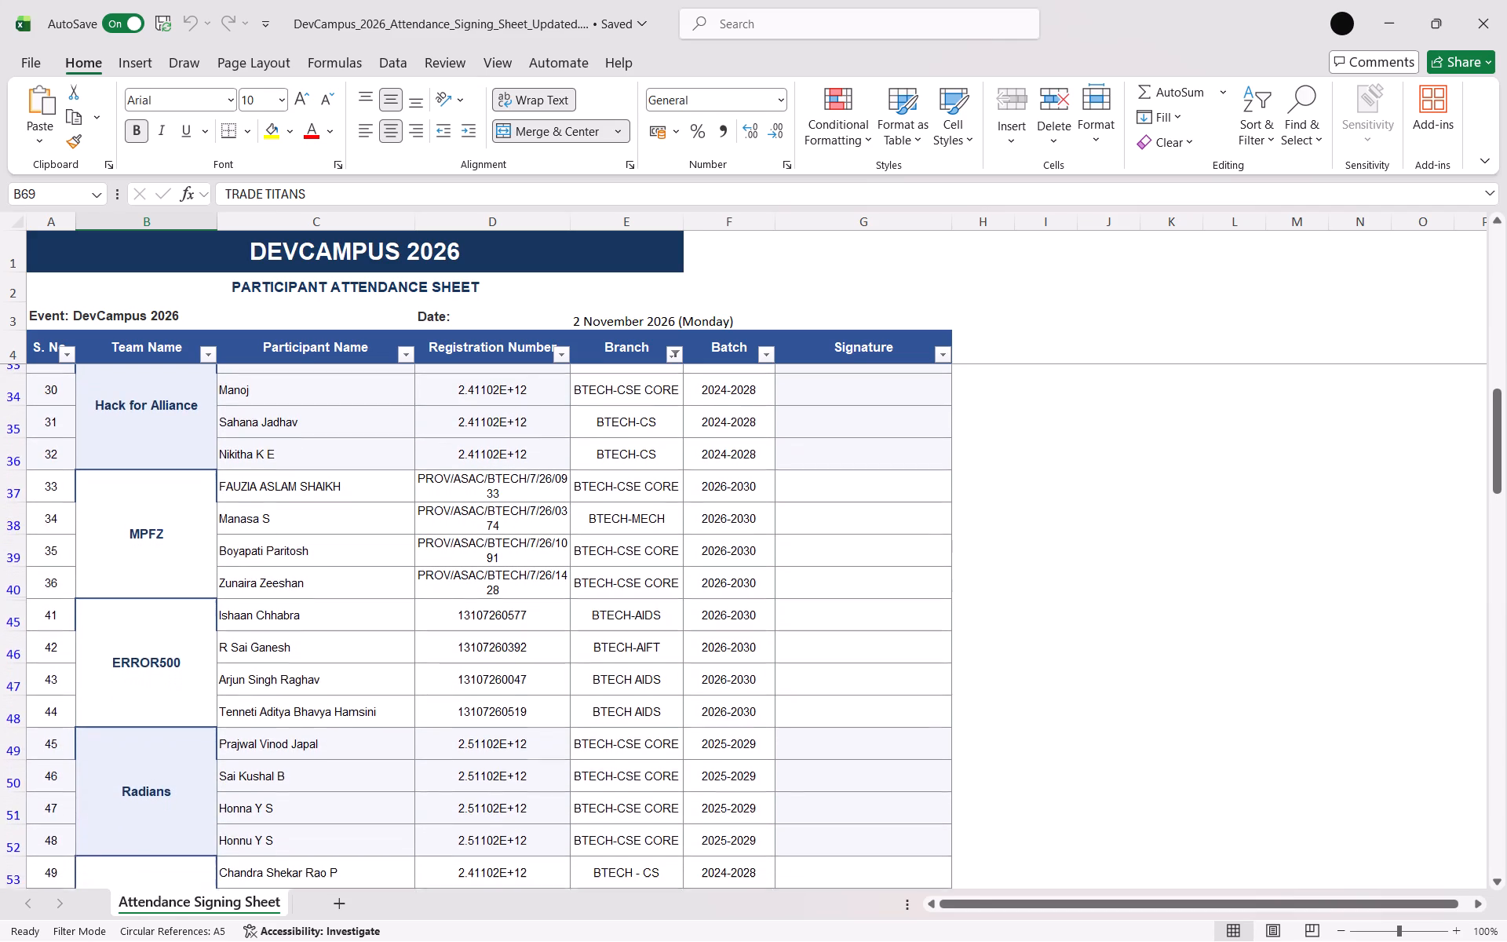
pyautogui.scroll(-1, 188, 704)
pyautogui.scroll(3, 161, 499)
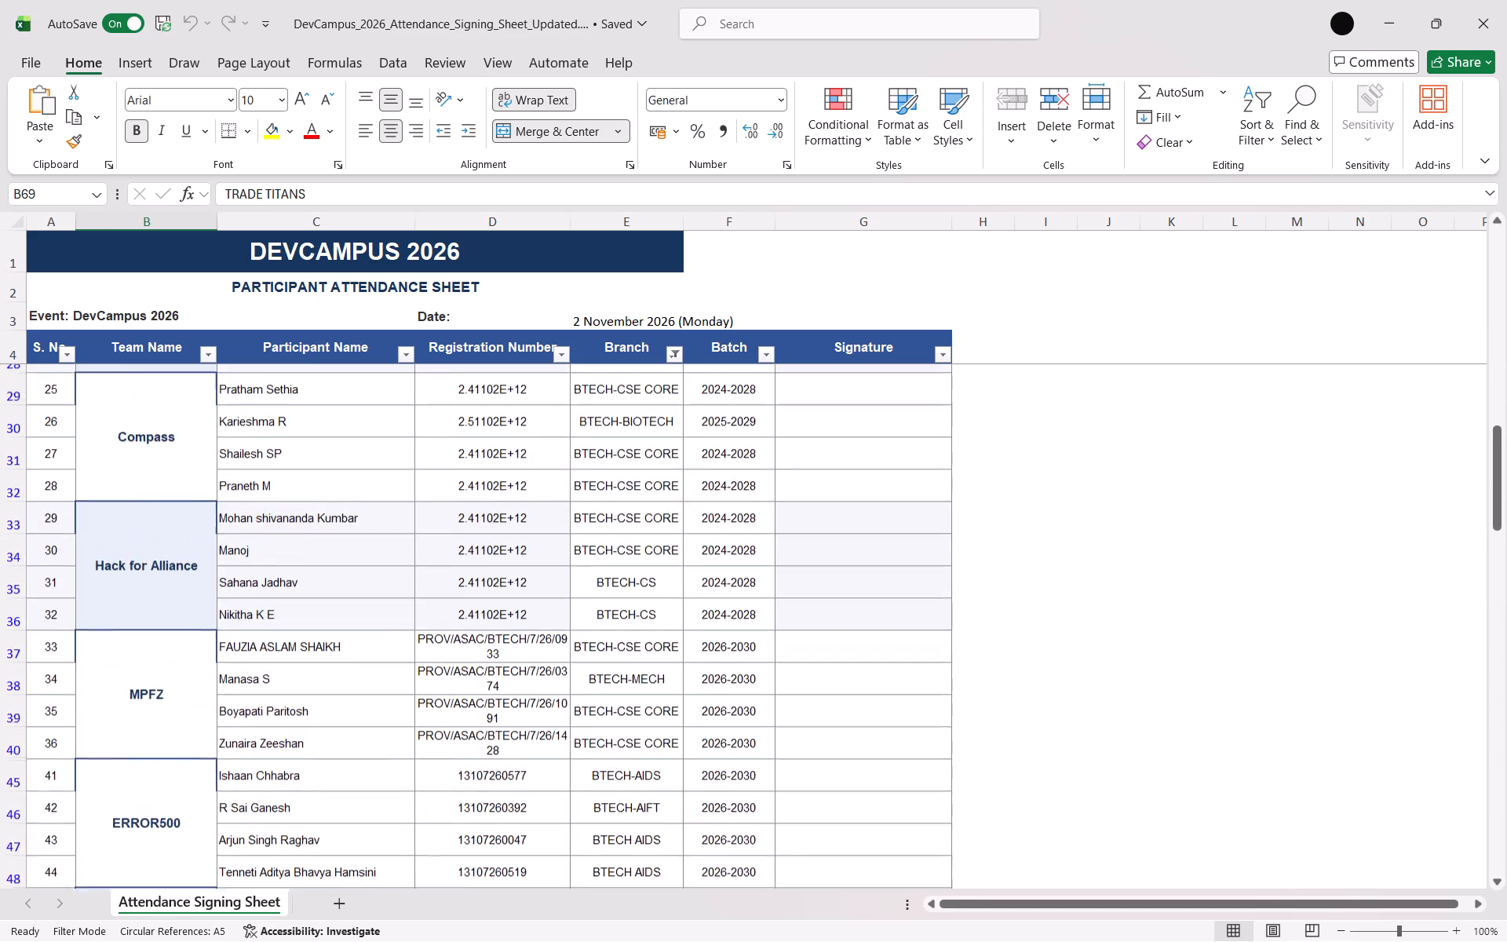
pyautogui.scroll(-3, 161, 499)
pyautogui.scroll(-1, 159, 567)
pyautogui.scroll(-1, 184, 748)
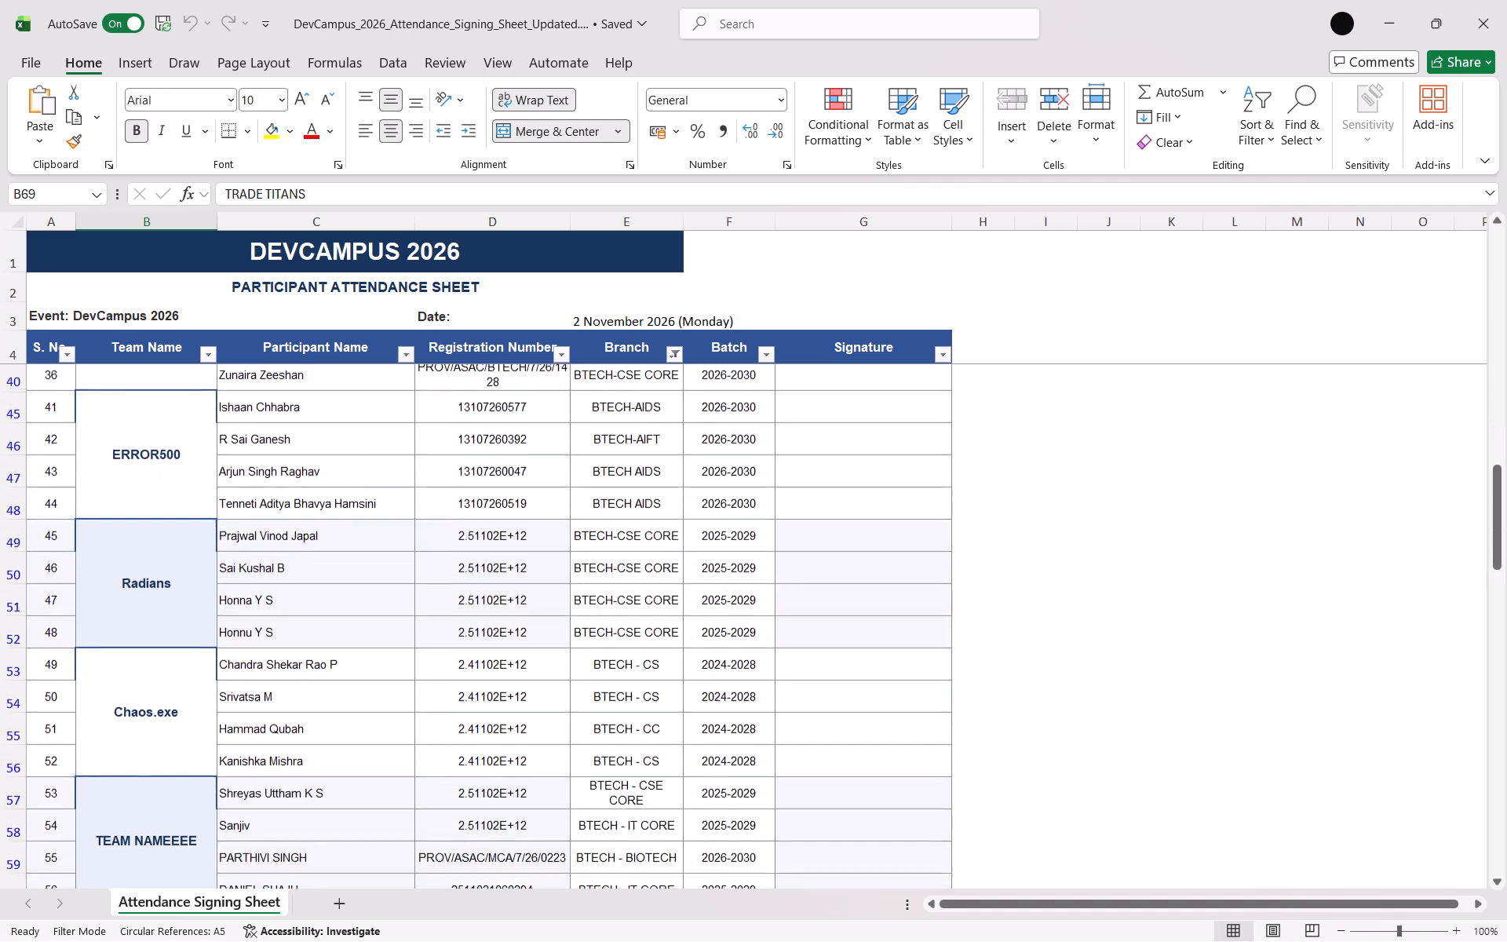
pyautogui.scroll(-1, 184, 748)
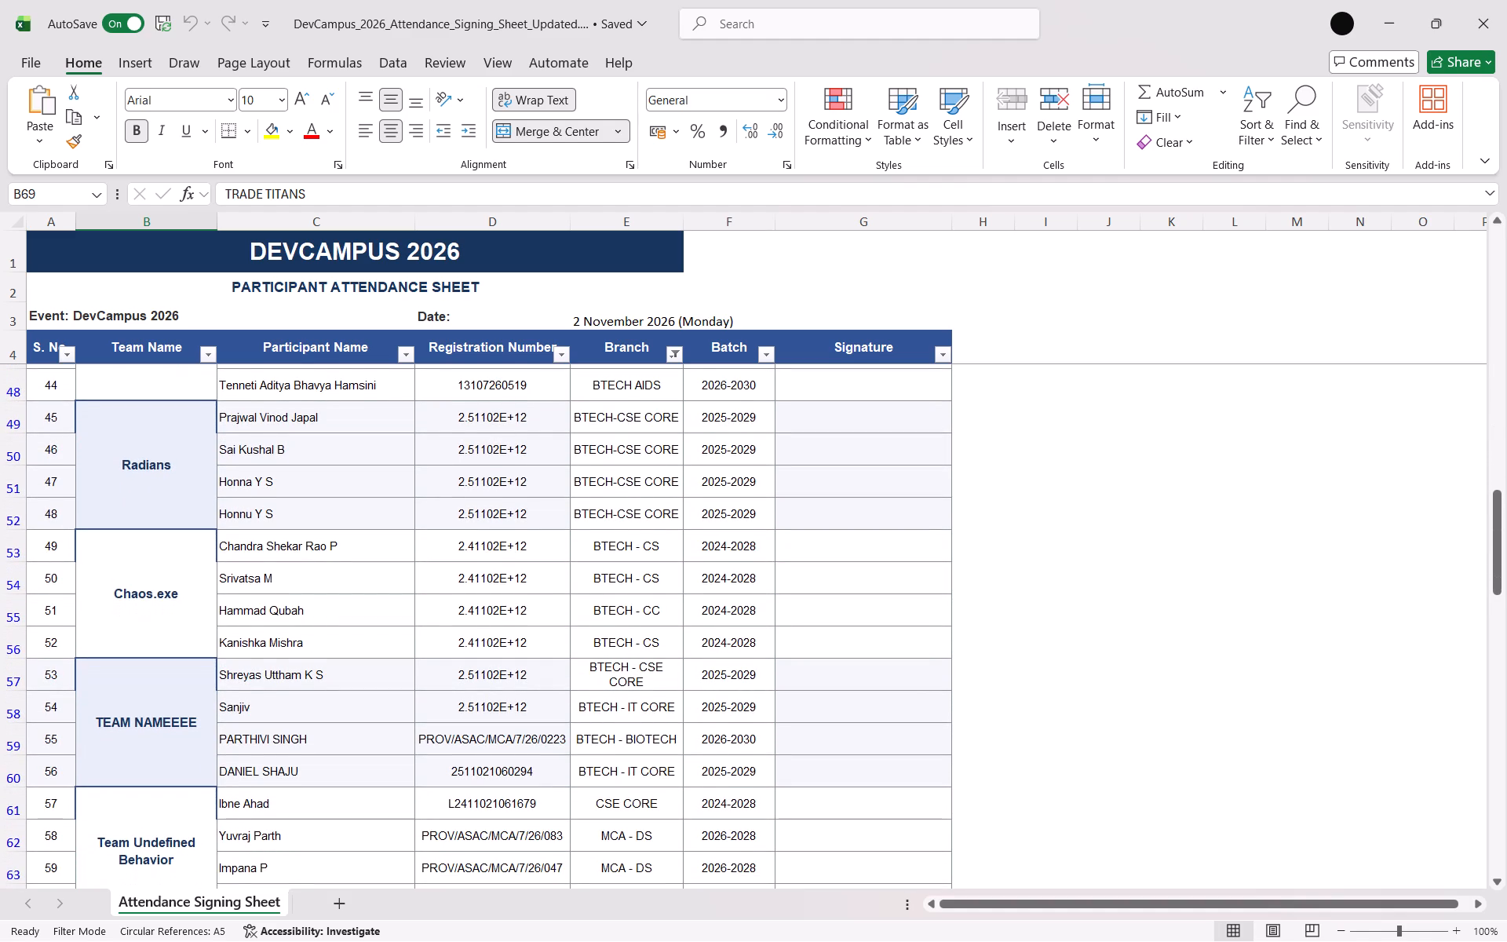
pyautogui.scroll(-1, 180, 674)
pyautogui.scroll(-1, 177, 745)
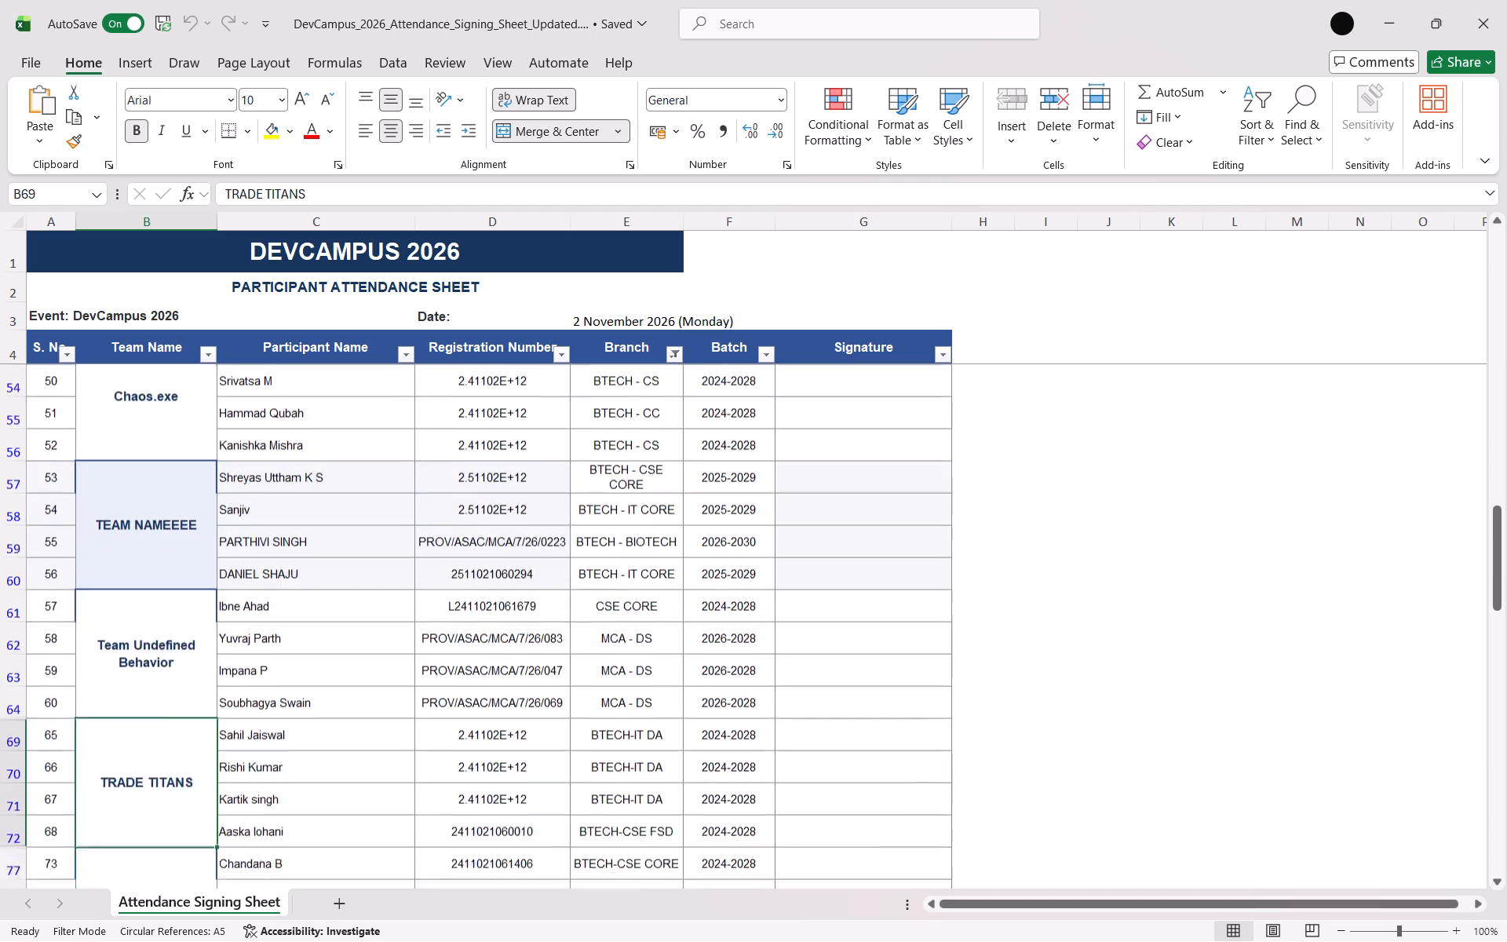
pyautogui.scroll(1, 150, 546)
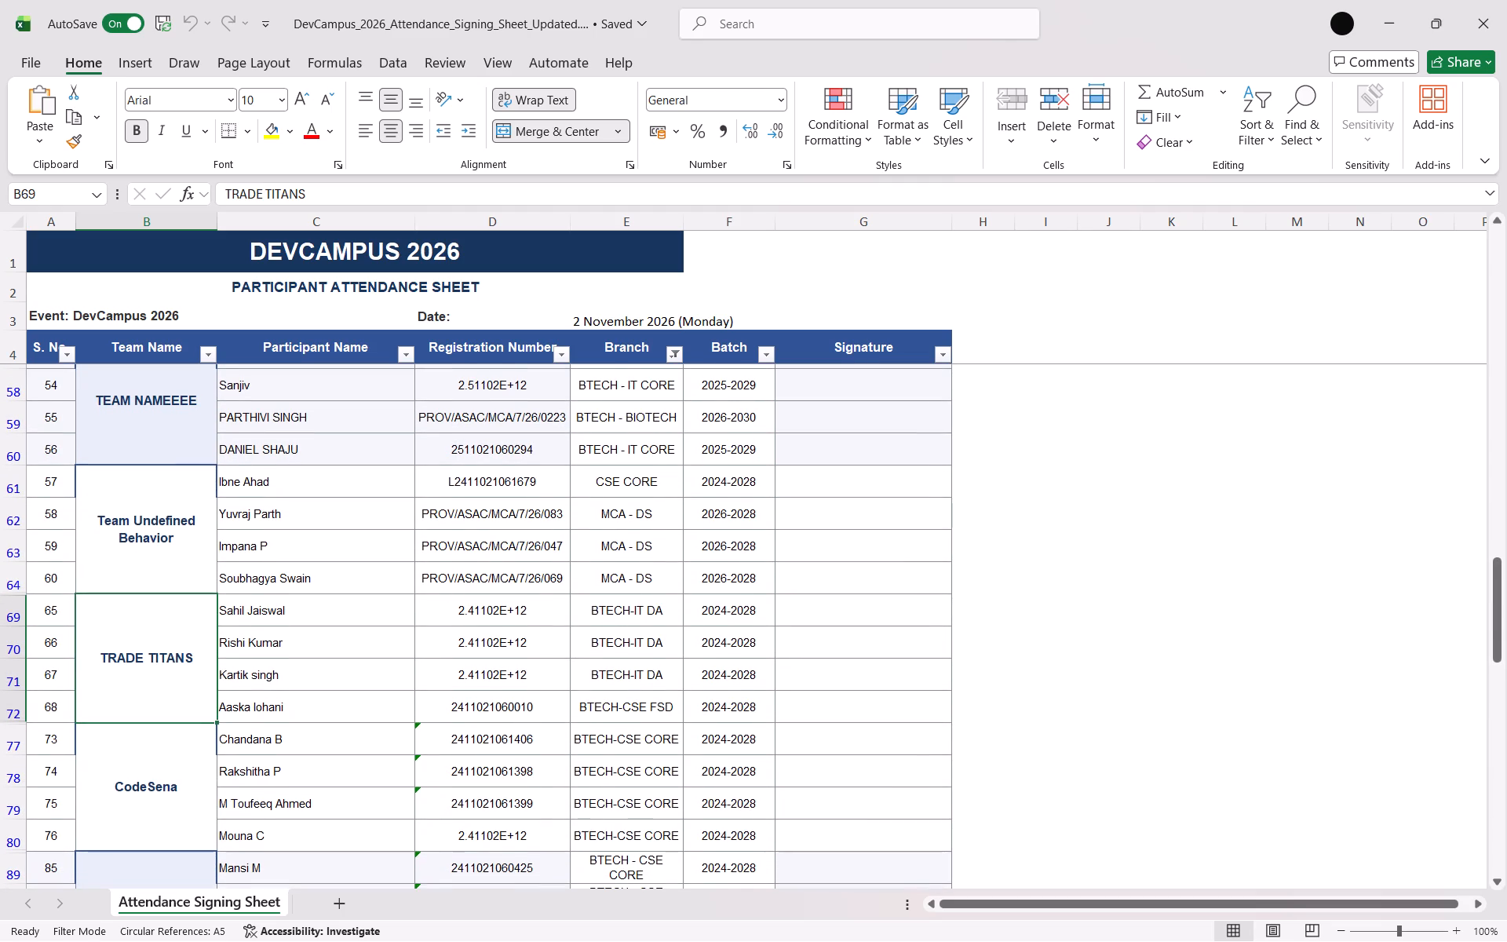
pyautogui.scroll(-1, 178, 630)
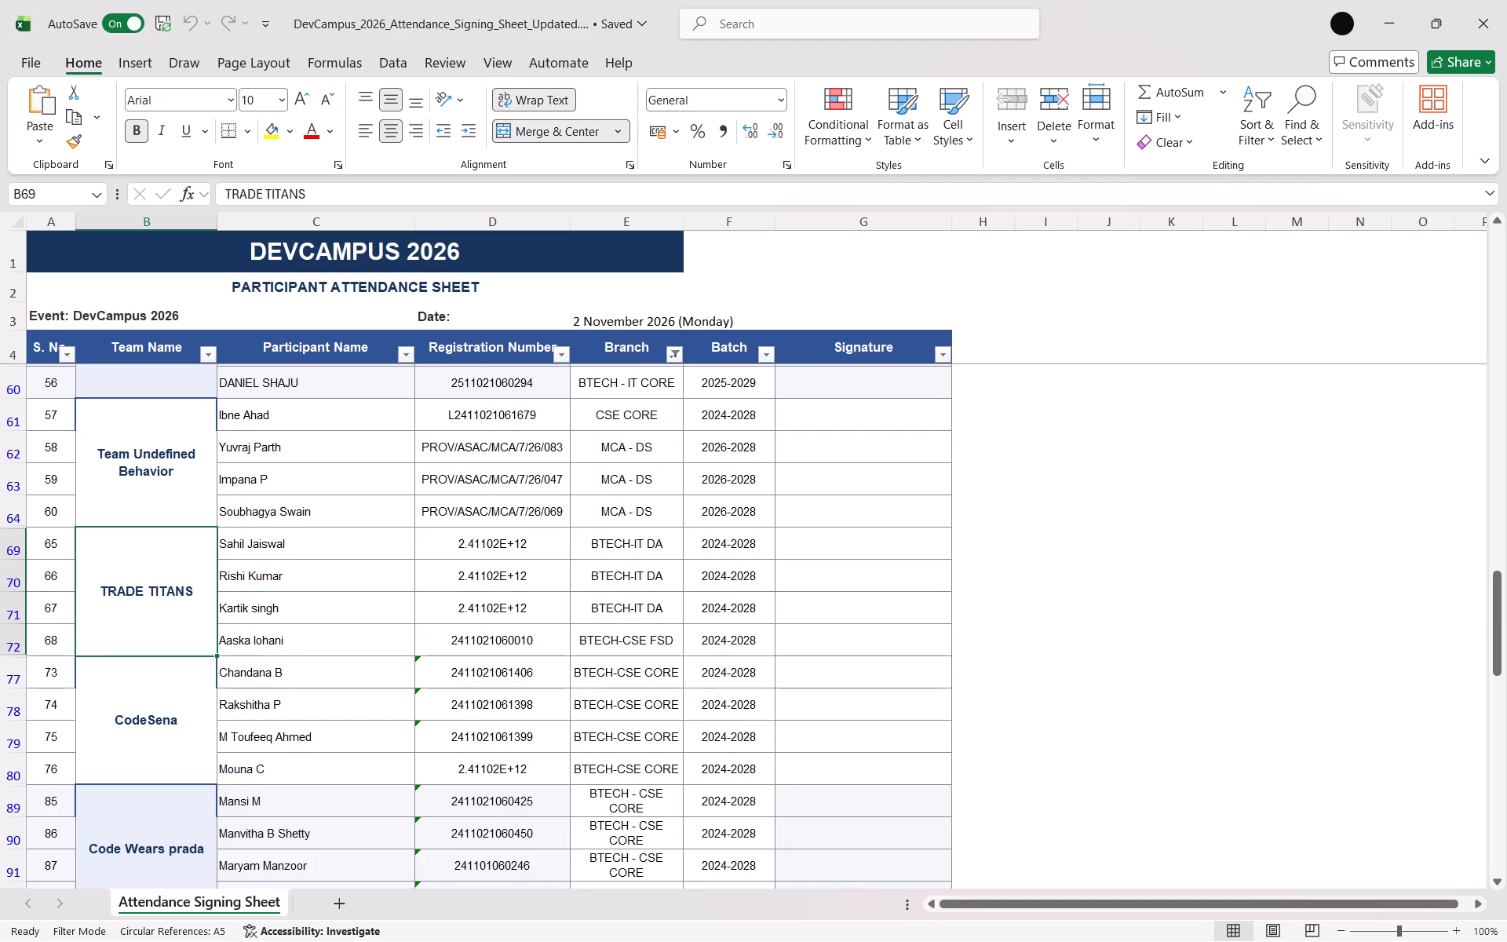
pyautogui.scroll(-2, 160, 708)
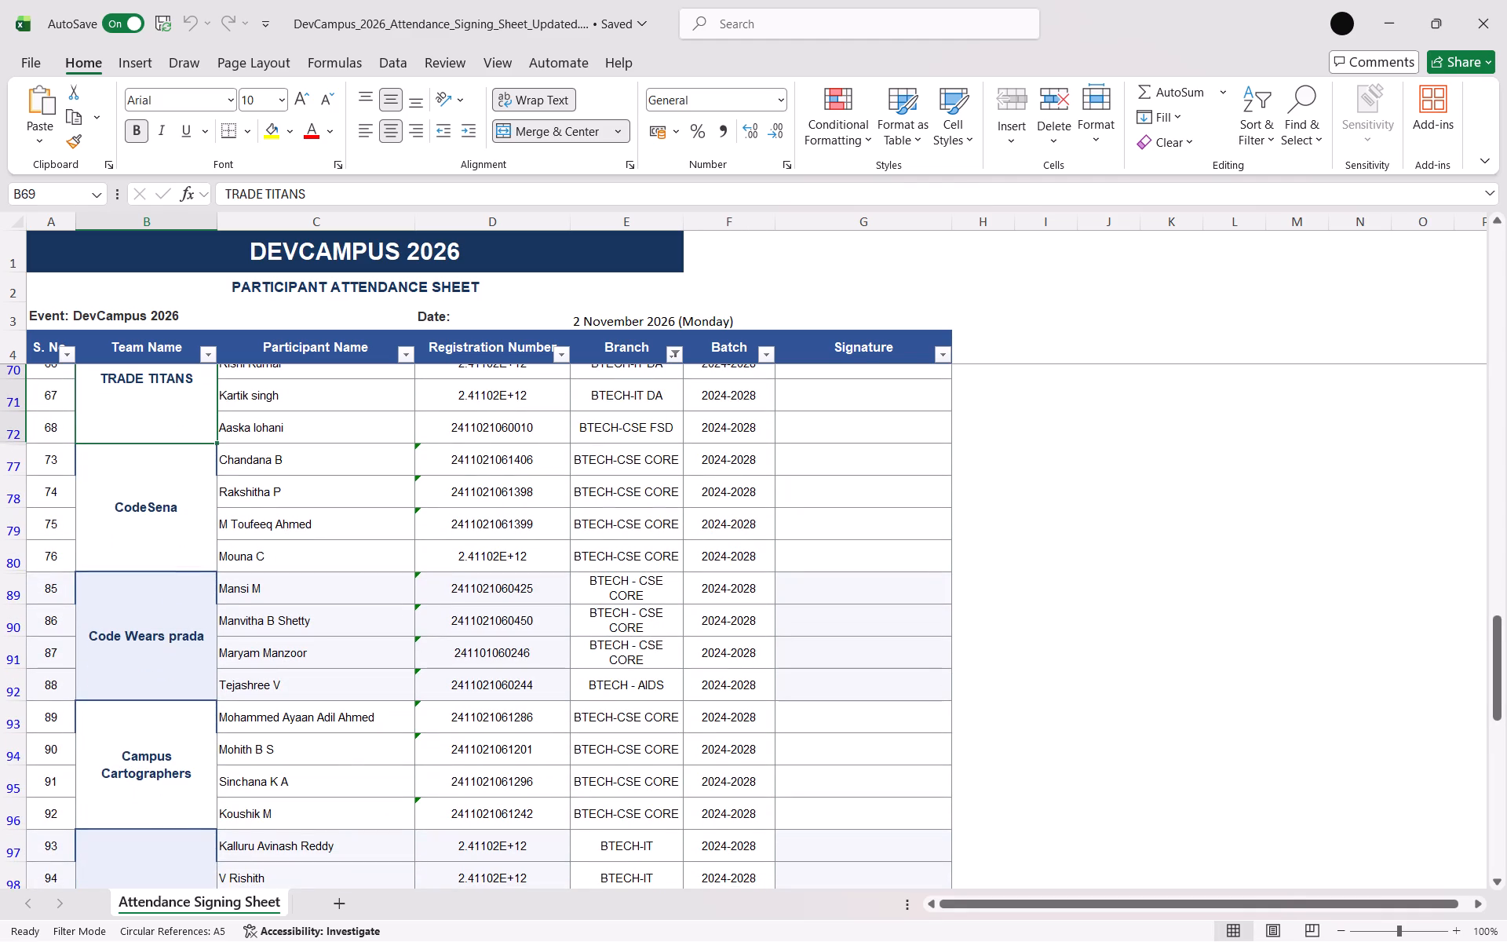
# Select the Campus Cartographers team cell and read the remaining teams through the second NEXORA entry at the sheet's end.
pyautogui.click(167, 710)
pyautogui.scroll(-1, 167, 710)
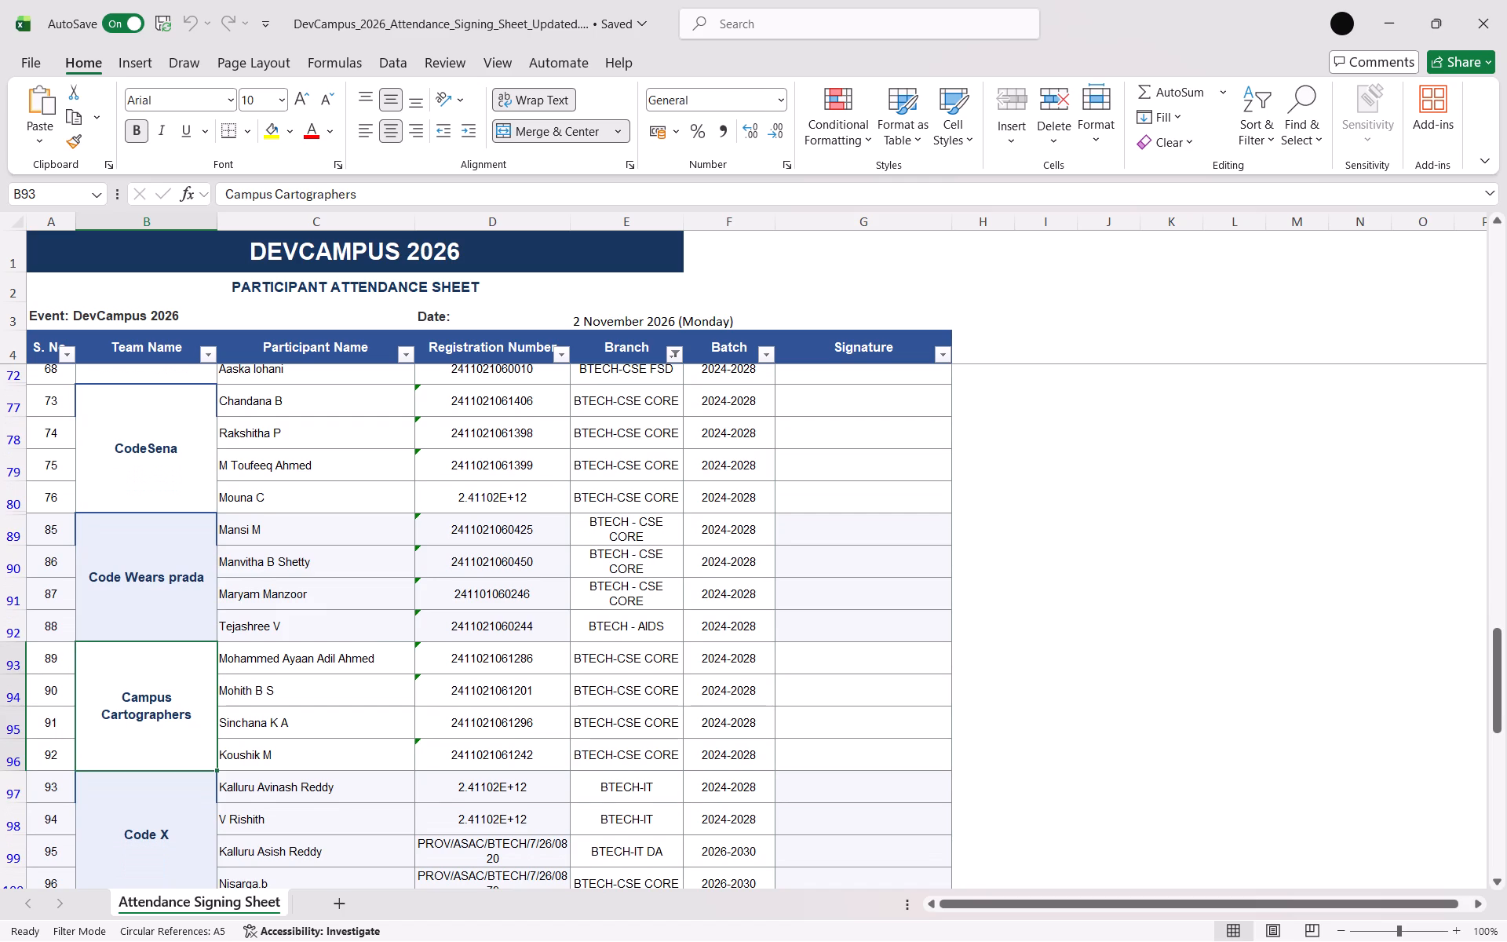
pyautogui.scroll(-2, 142, 812)
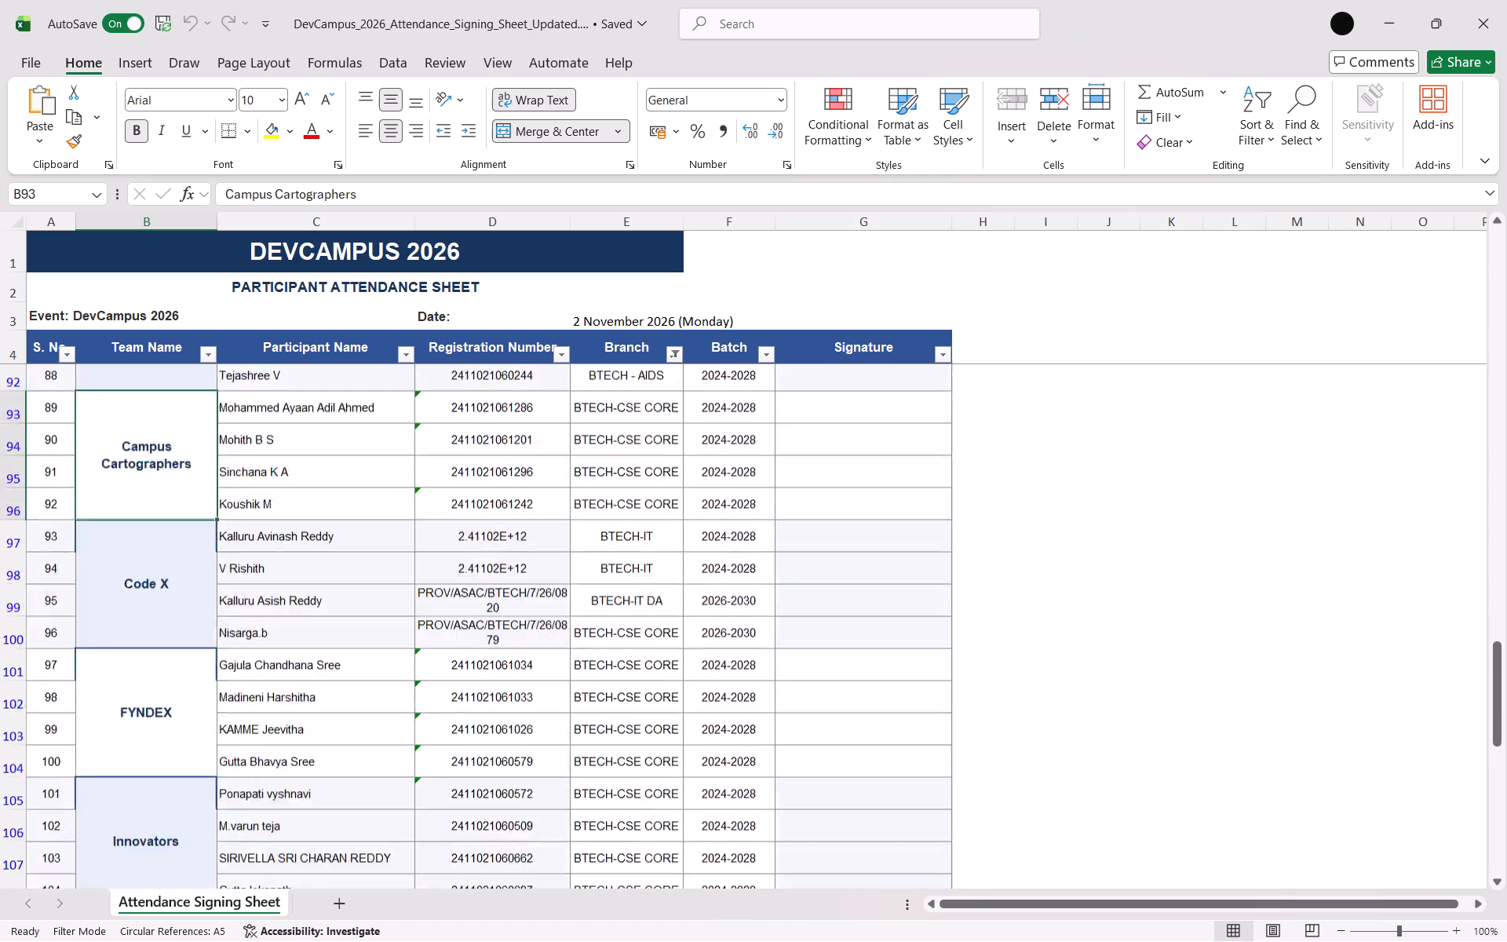
pyautogui.scroll(-1, 163, 755)
pyautogui.scroll(1, 111, 412)
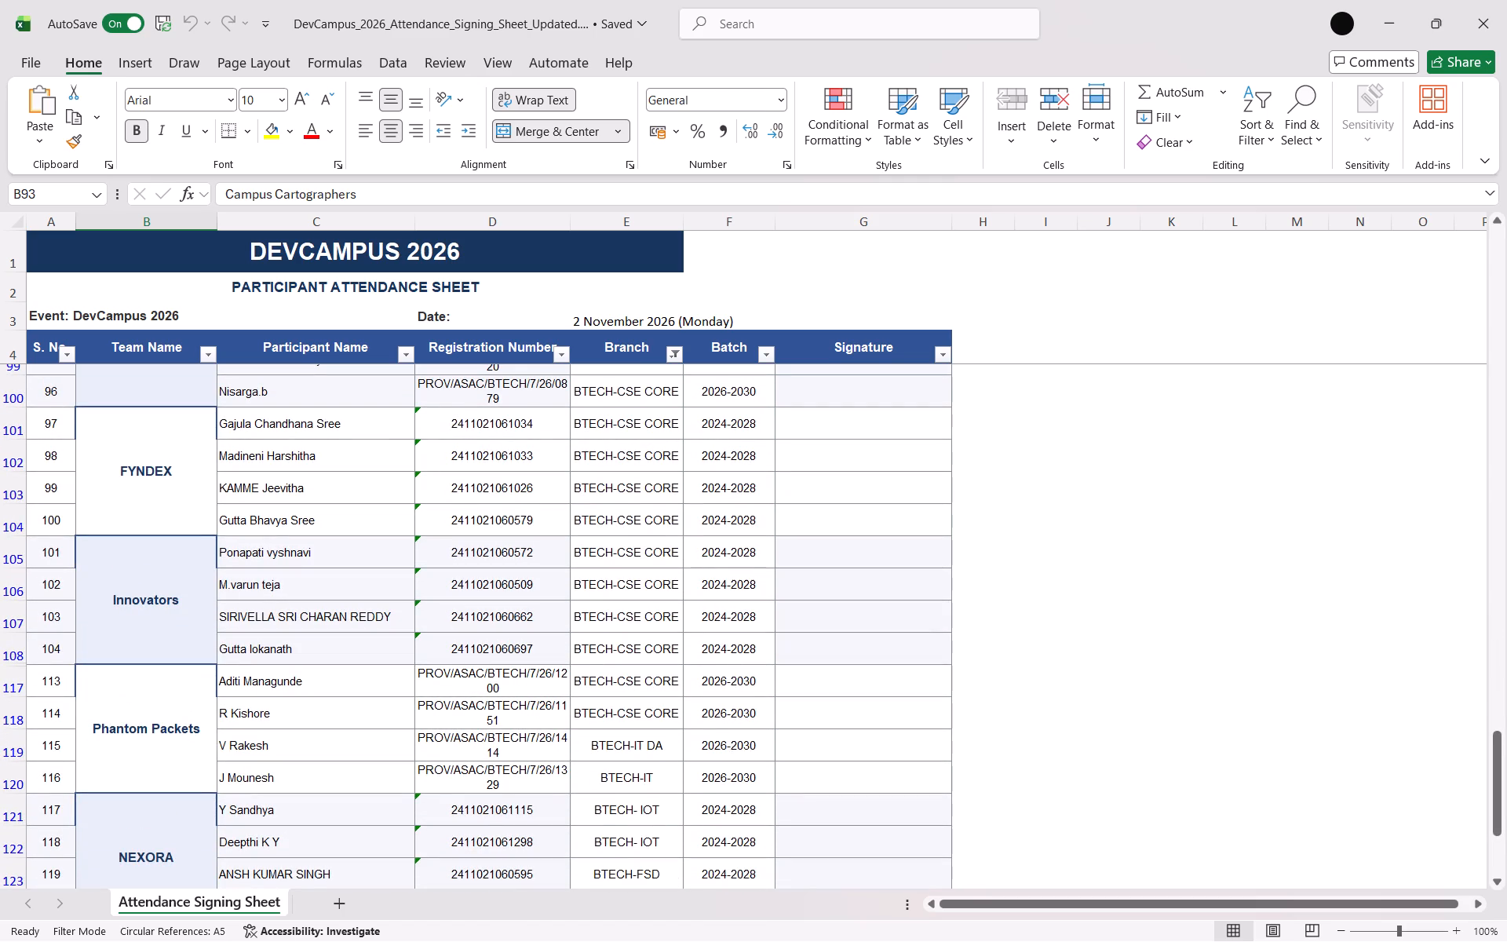
pyautogui.scroll(1, 162, 557)
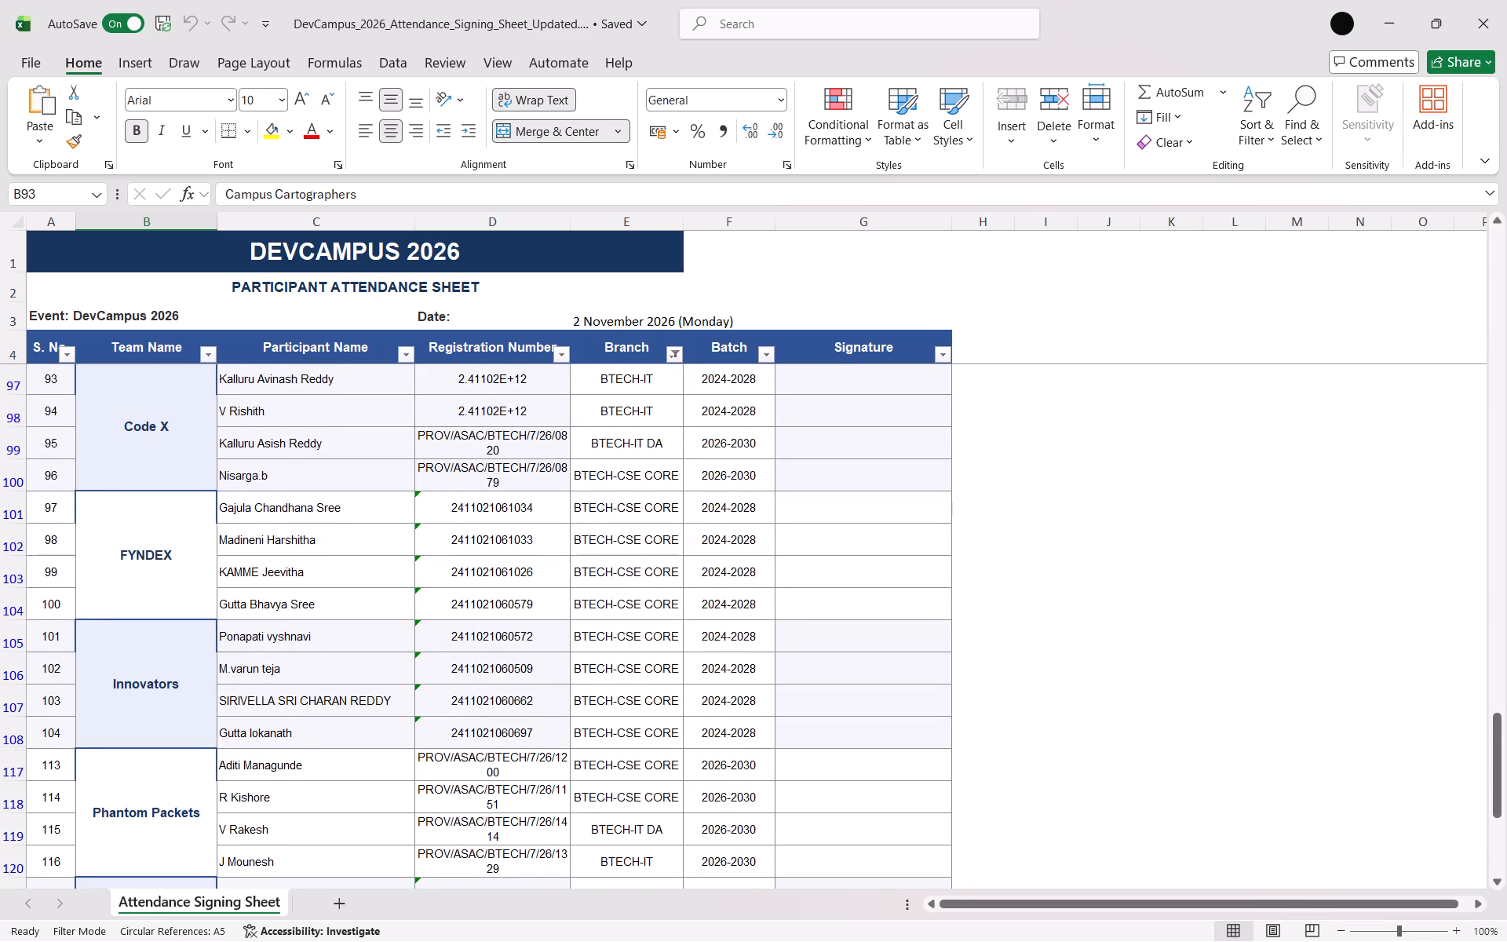
pyautogui.scroll(-1, 168, 671)
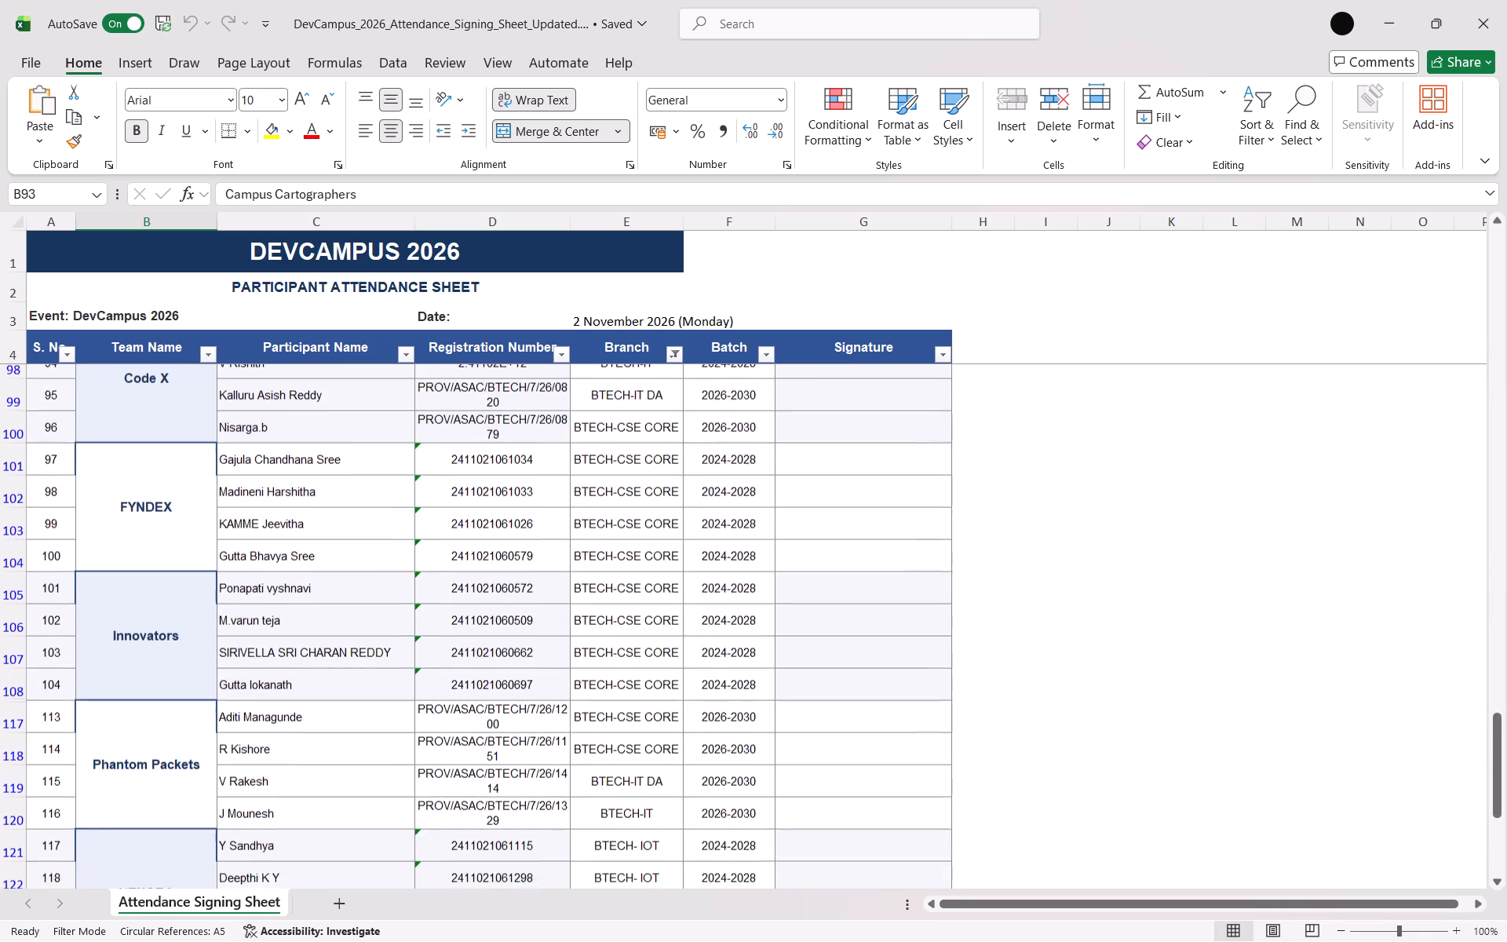
pyautogui.scroll(-1, 168, 671)
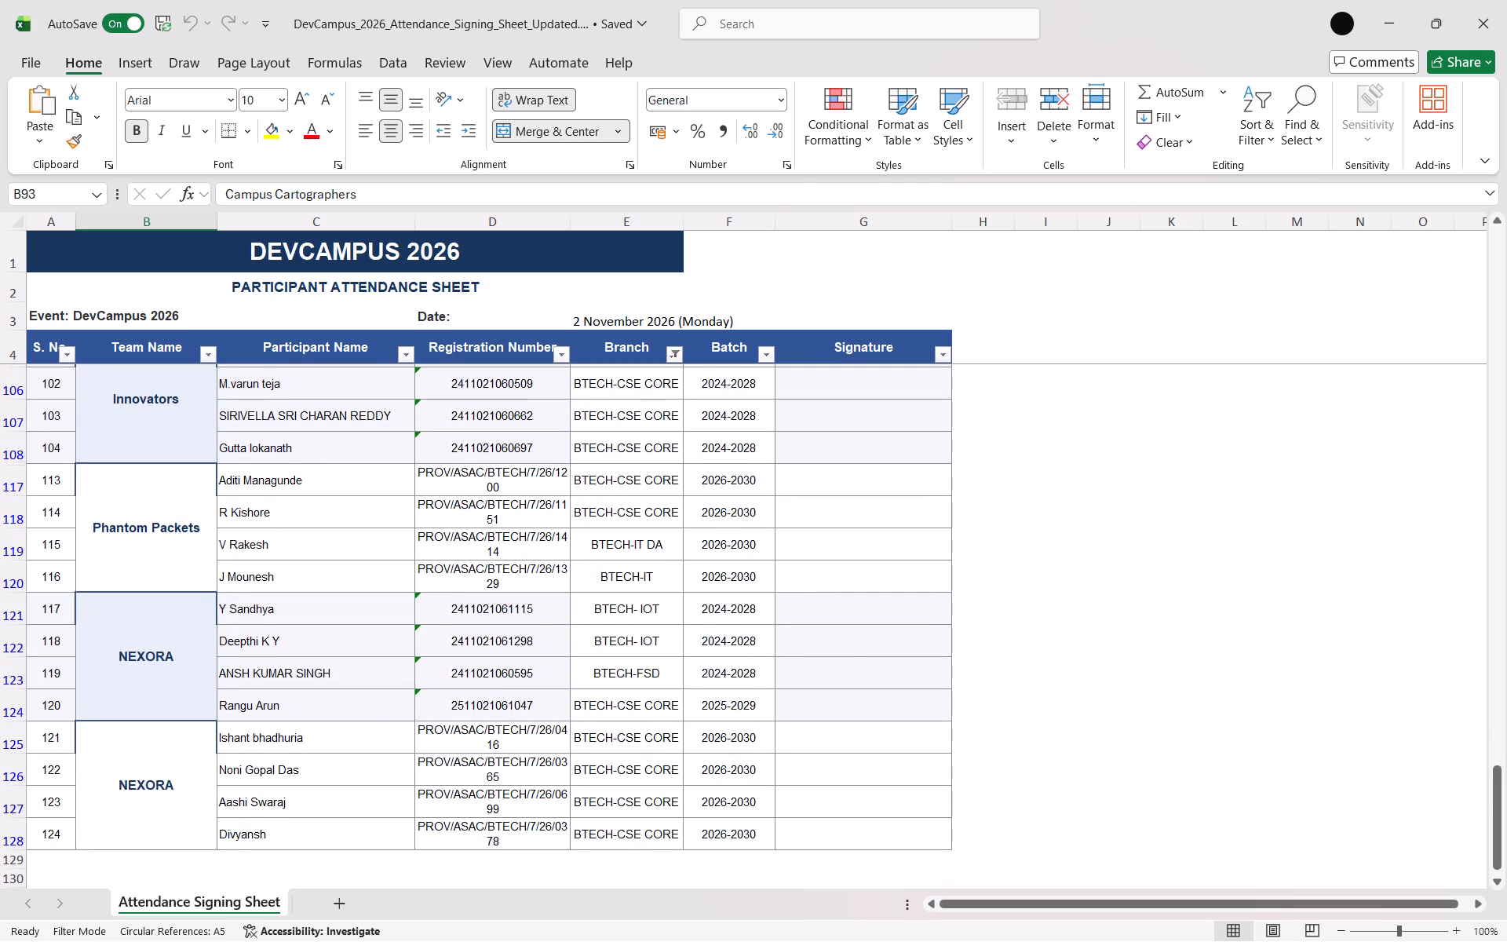
pyautogui.scroll(-1, 165, 665)
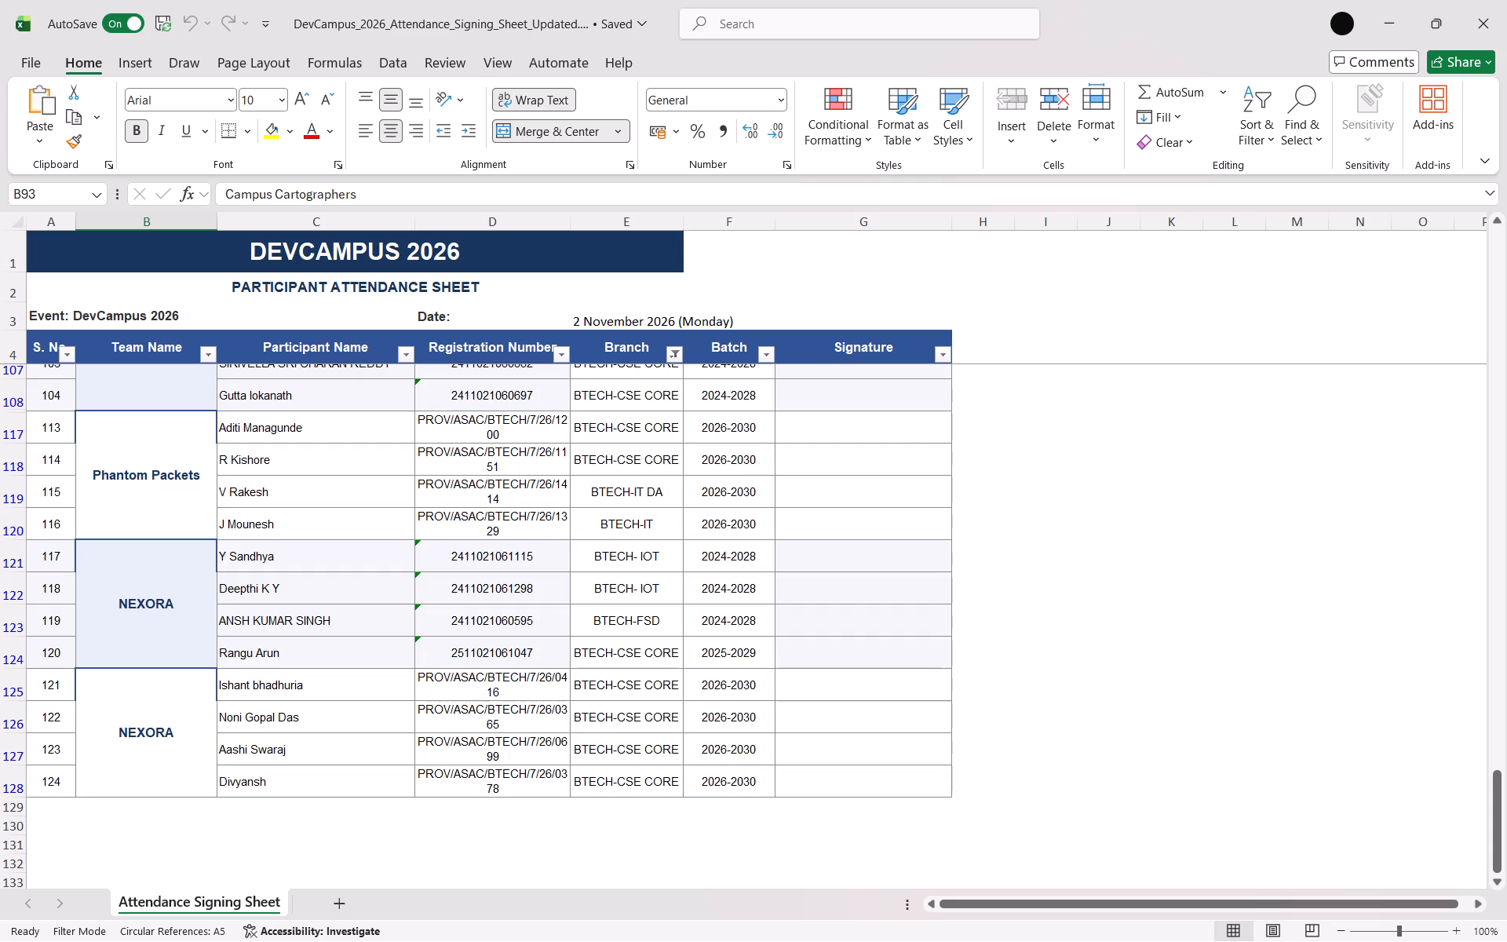
# Go back through the attendance sheet from the last NEXORA team towards the first teams, rechecking the team names.
pyautogui.scroll(1, 305, 468)
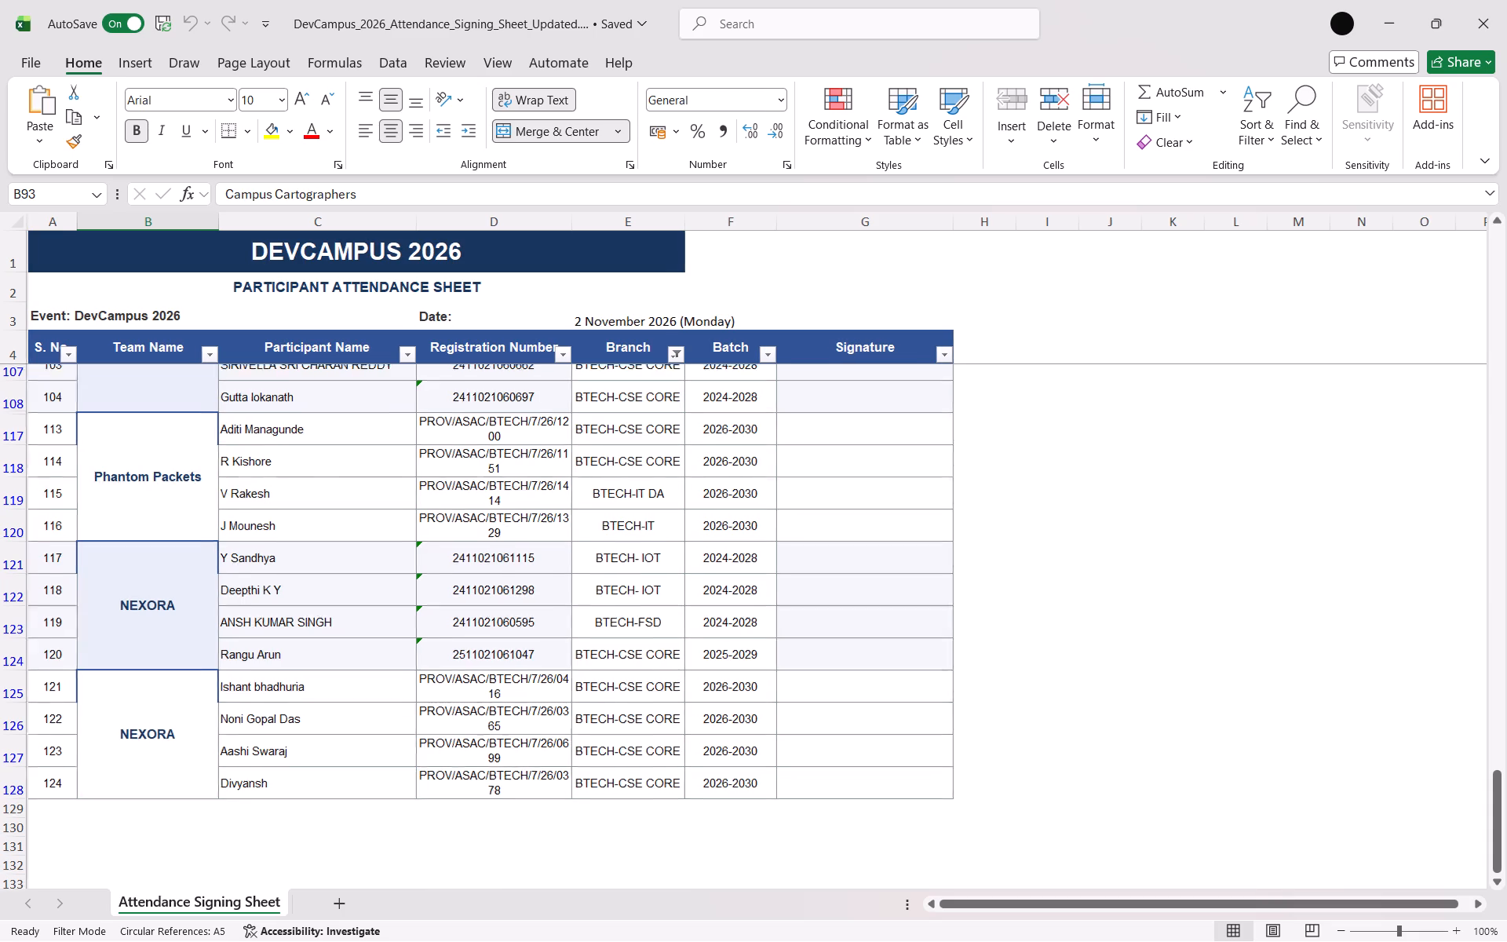
pyautogui.scroll(2, 305, 468)
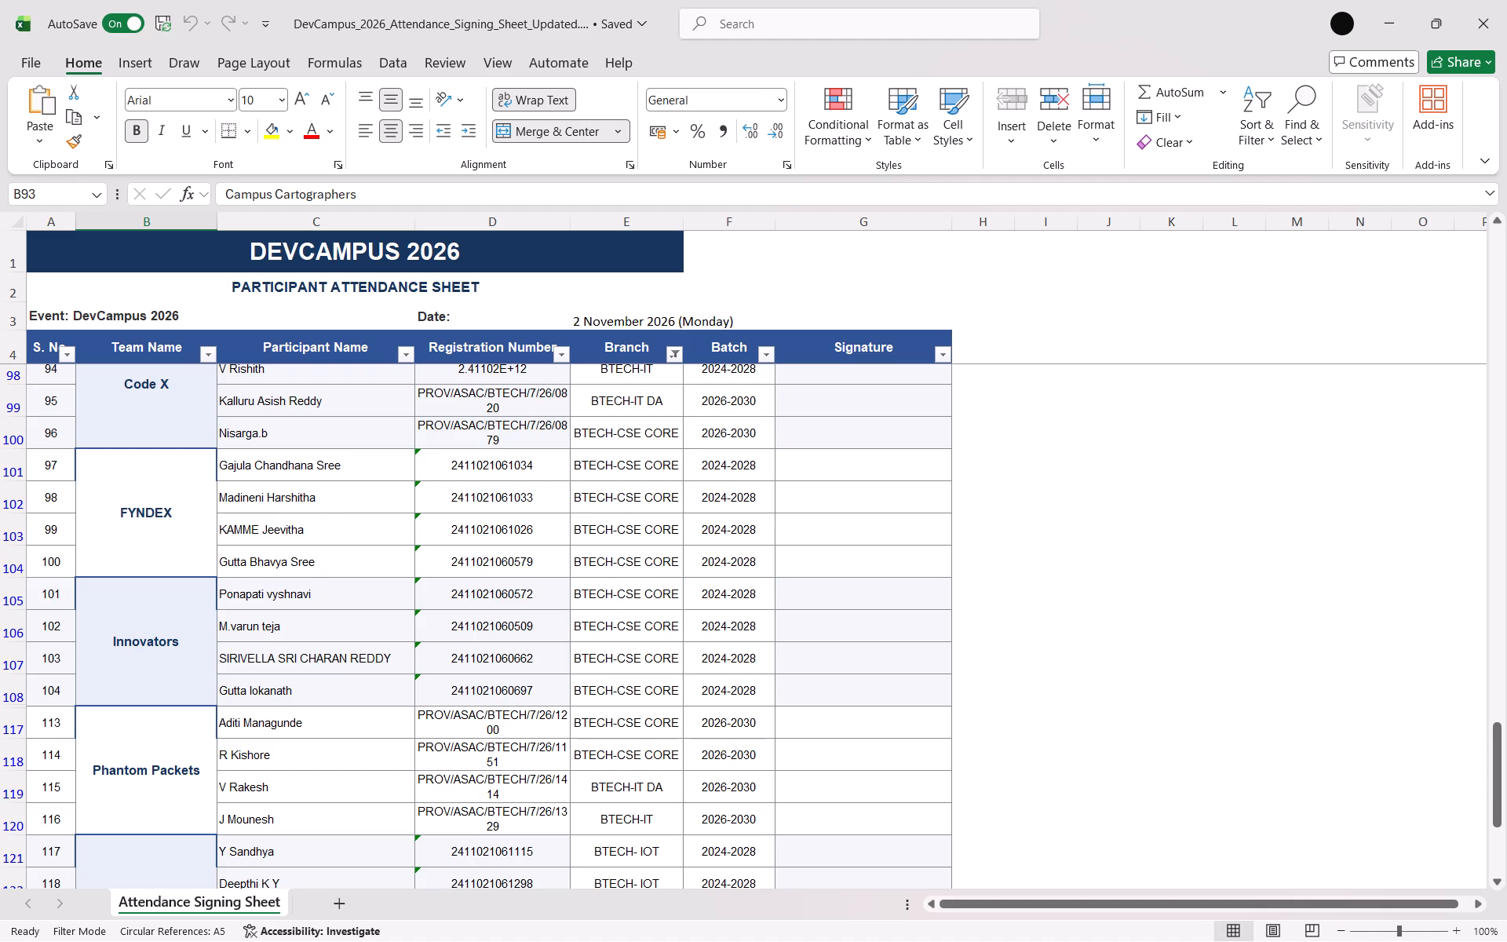
pyautogui.scroll(2, 305, 468)
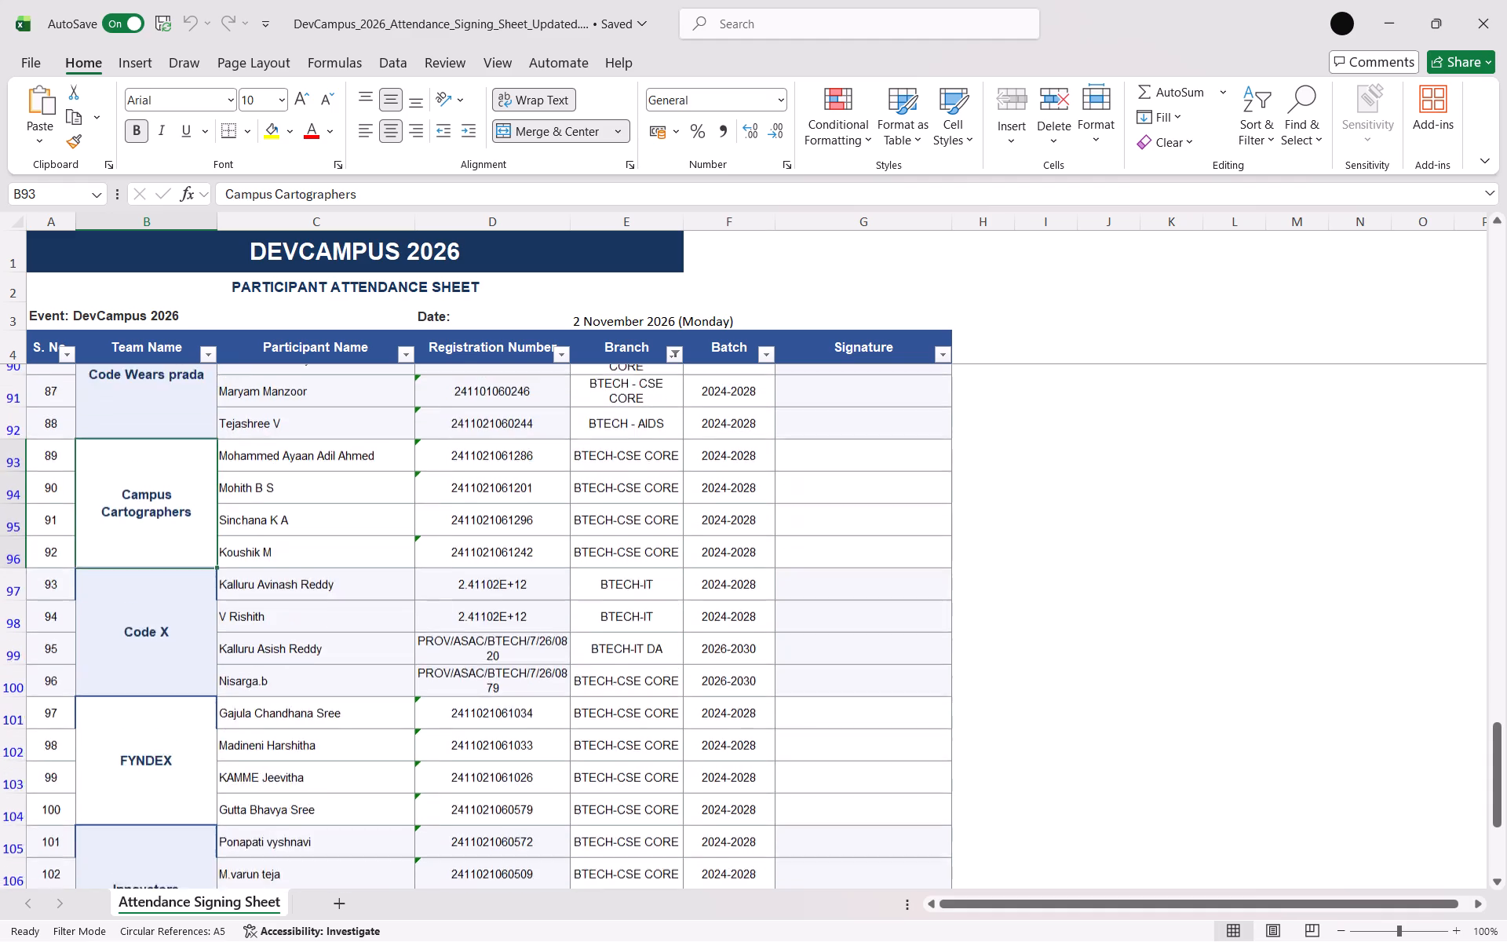
pyautogui.scroll(4, 305, 468)
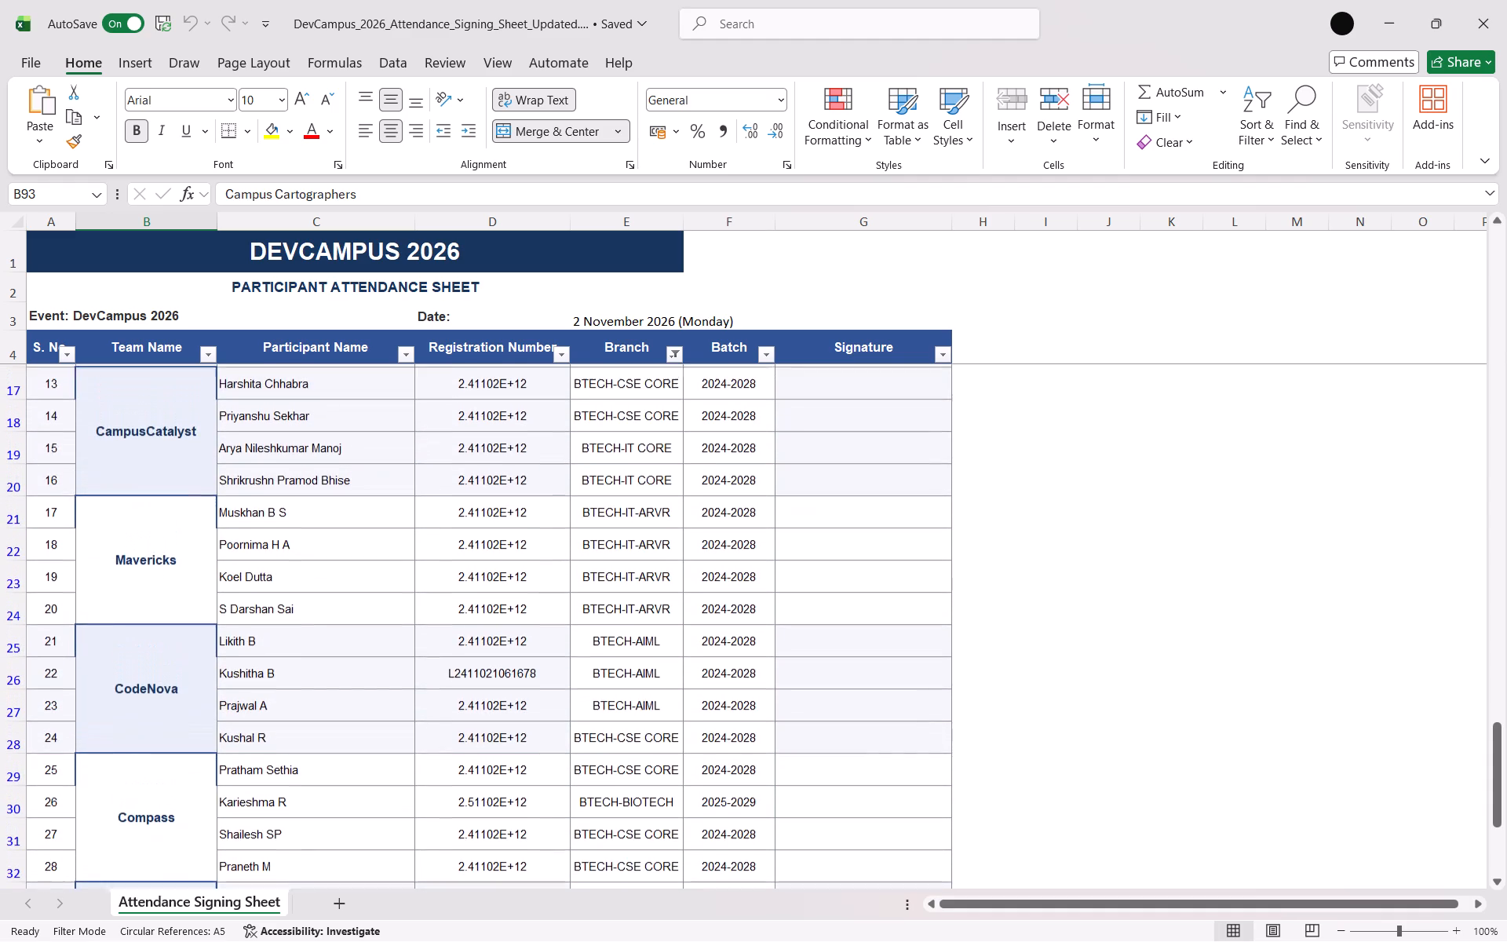
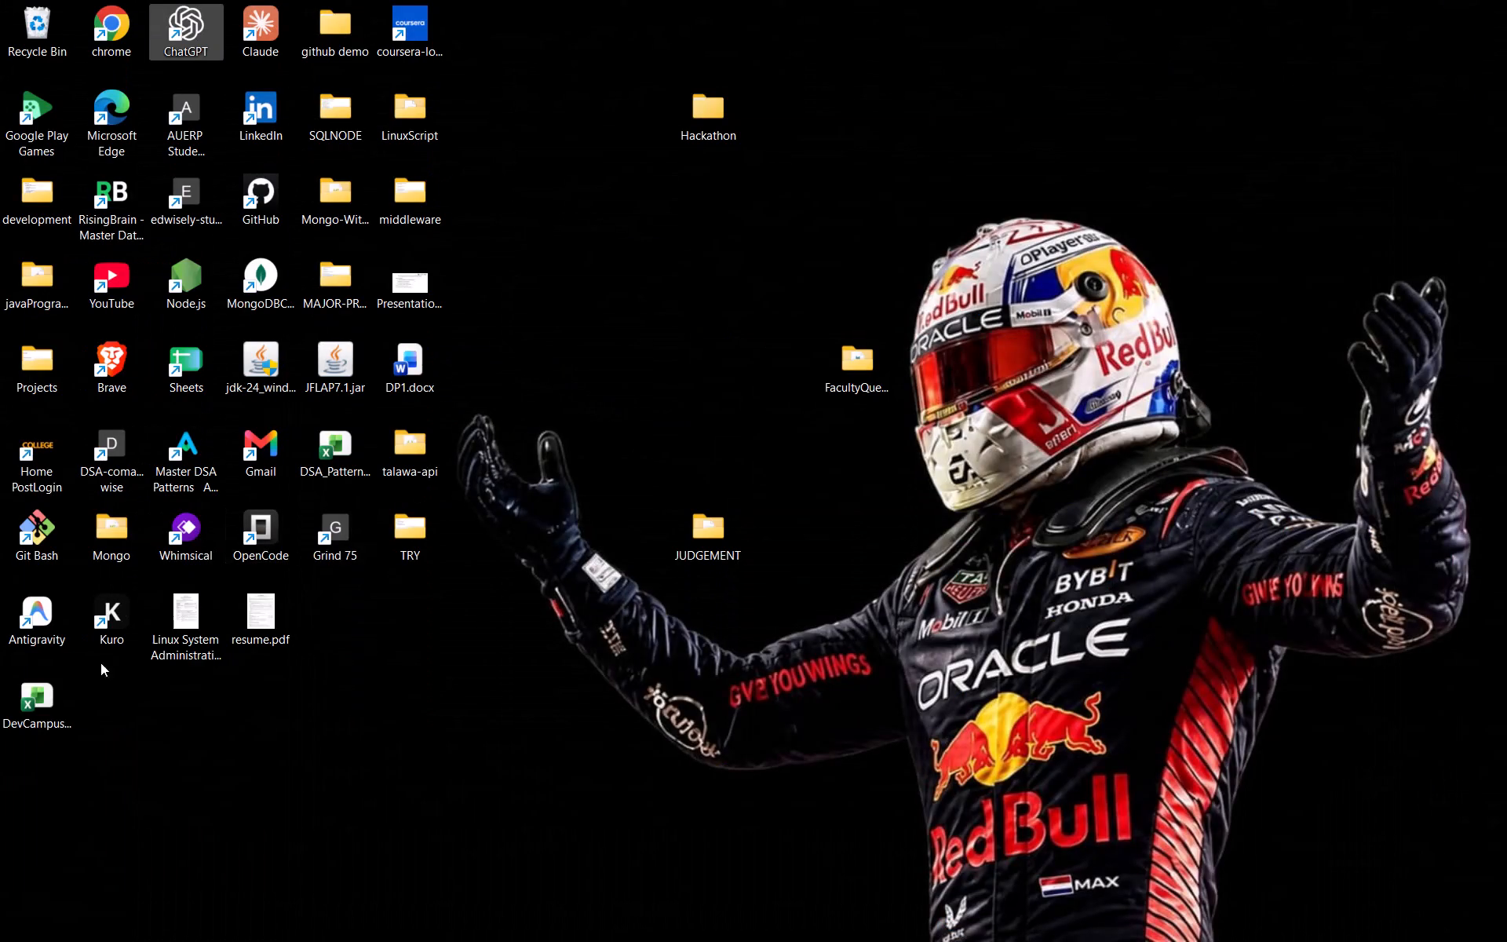
# Open the DevCampus_2026_Attendance_Signing_Sheet_Updated workbook from the desktop in Excel and dismiss the circular reference warning.
pyautogui.doubleClick(35, 699)
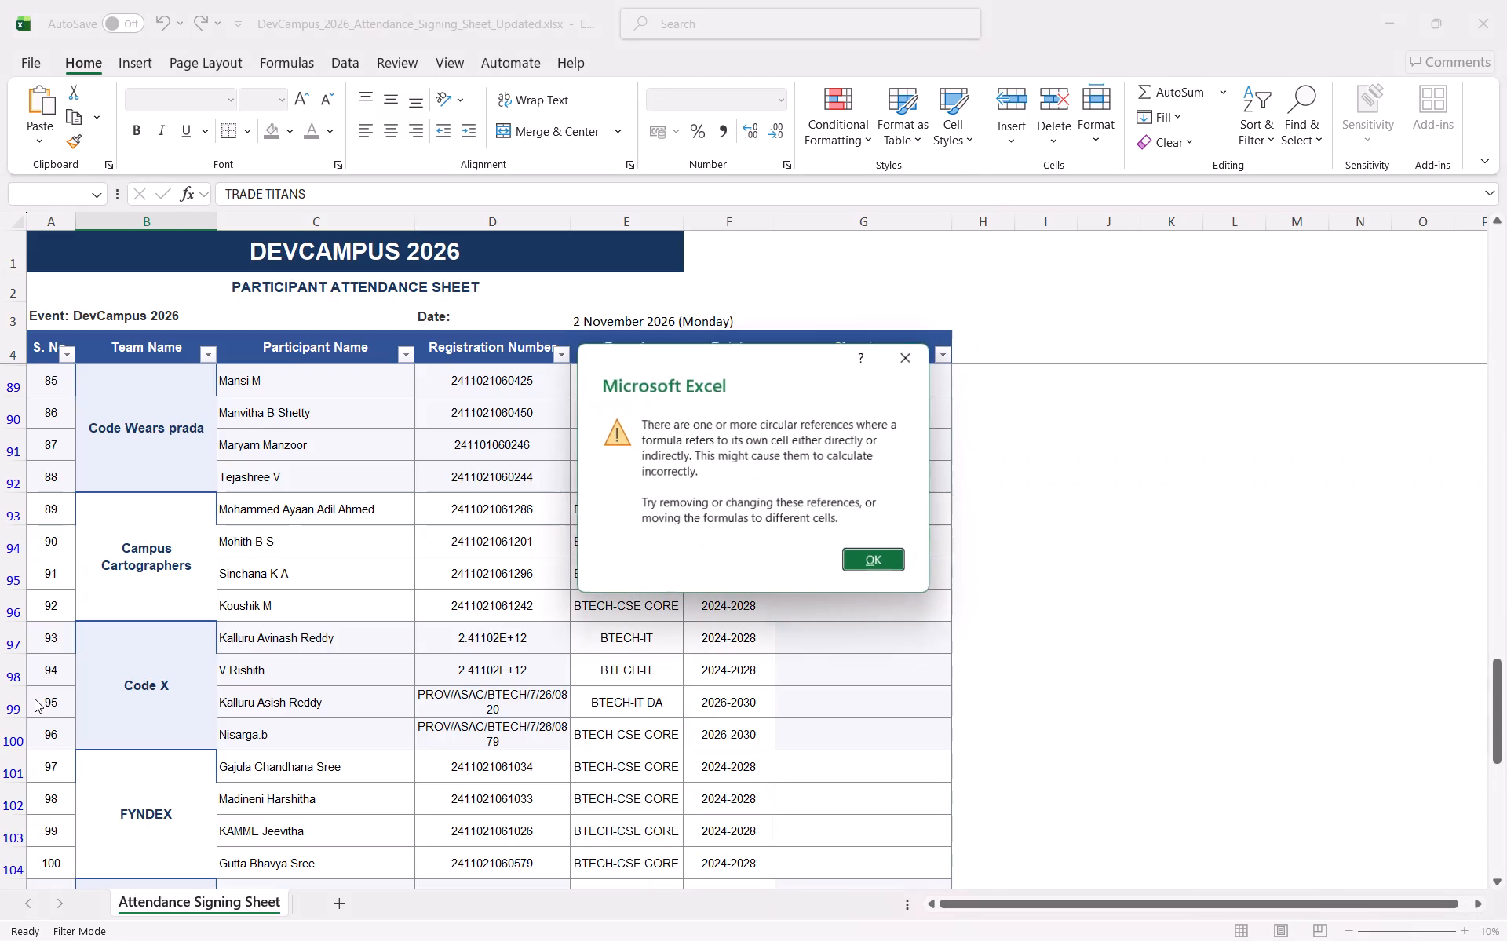
pyautogui.click(856, 562)
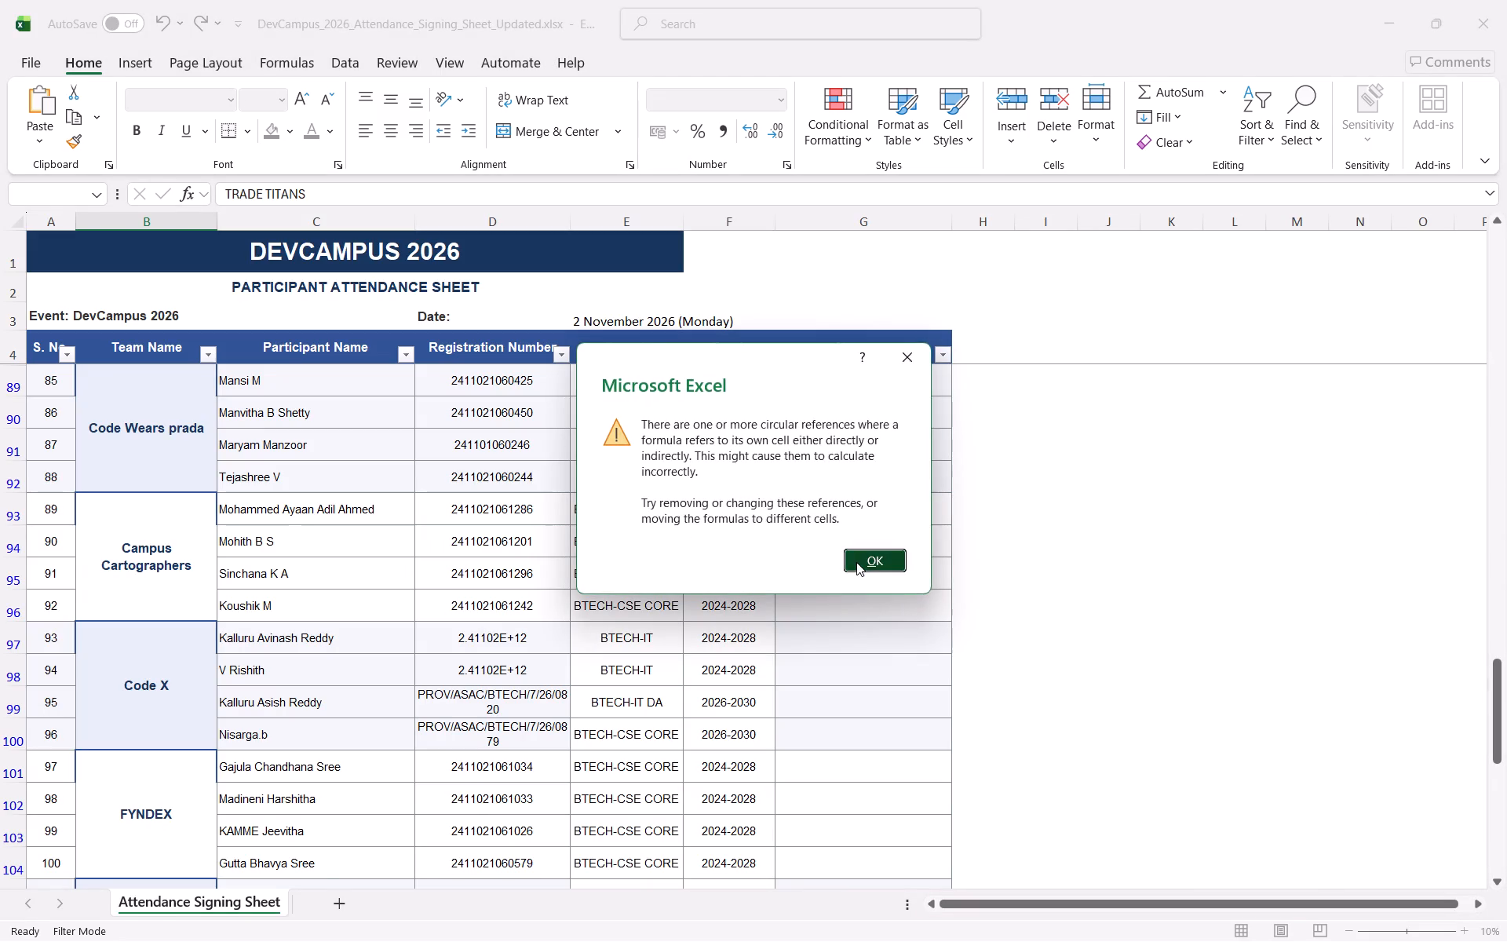
# Review the team names and participants across the attendance sheet, from CodeX at the start to the second NEXORA entry at the end.
pyautogui.scroll(-1, 583, 552)
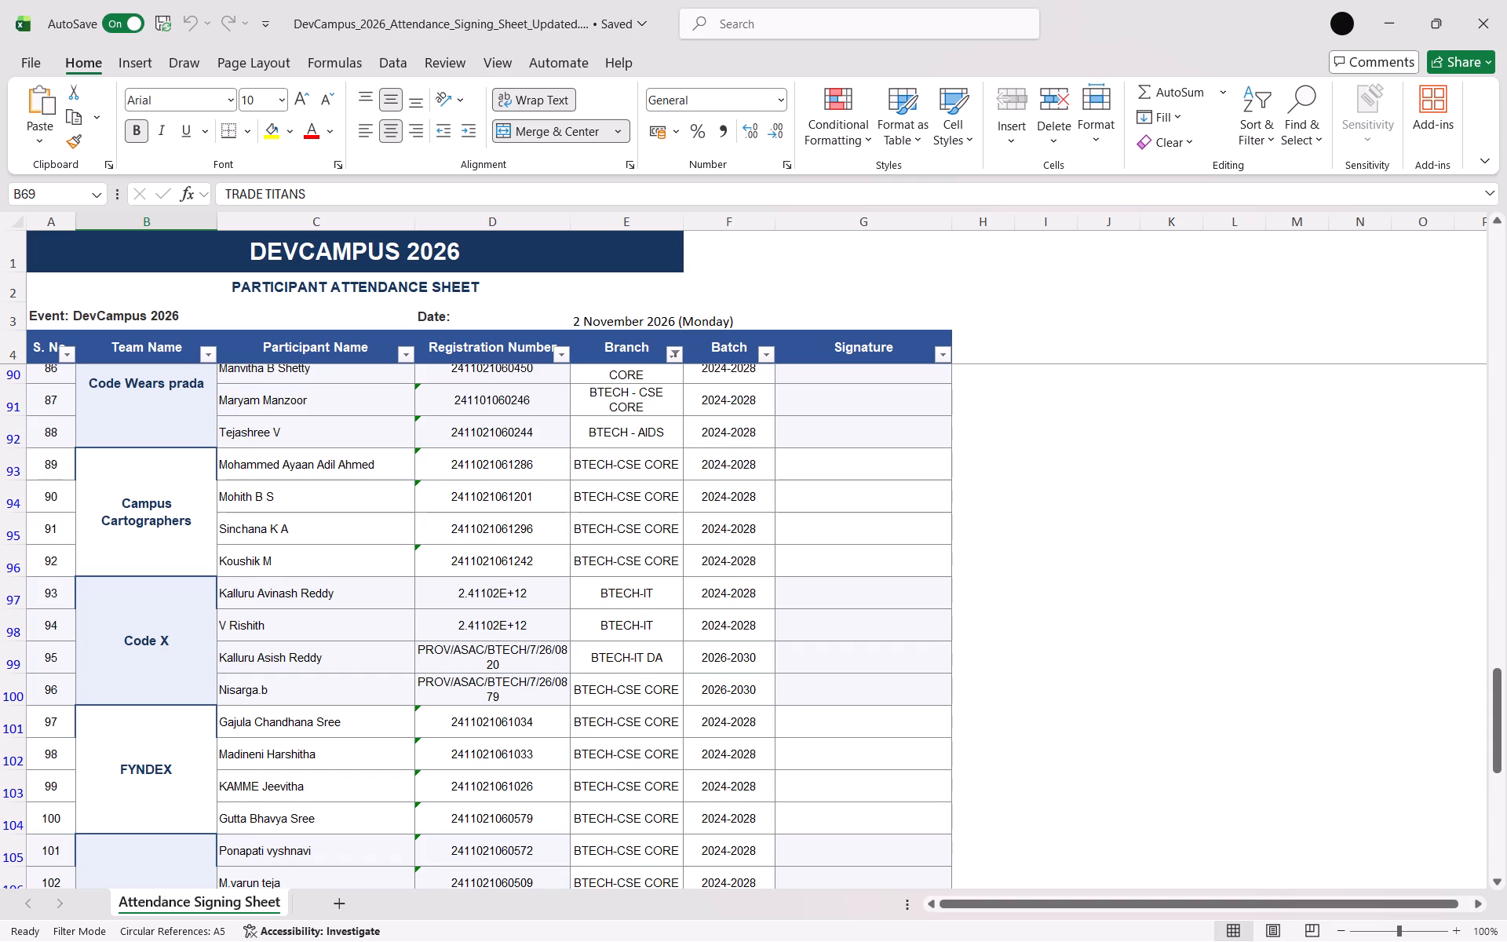
pyautogui.scroll(15, 583, 552)
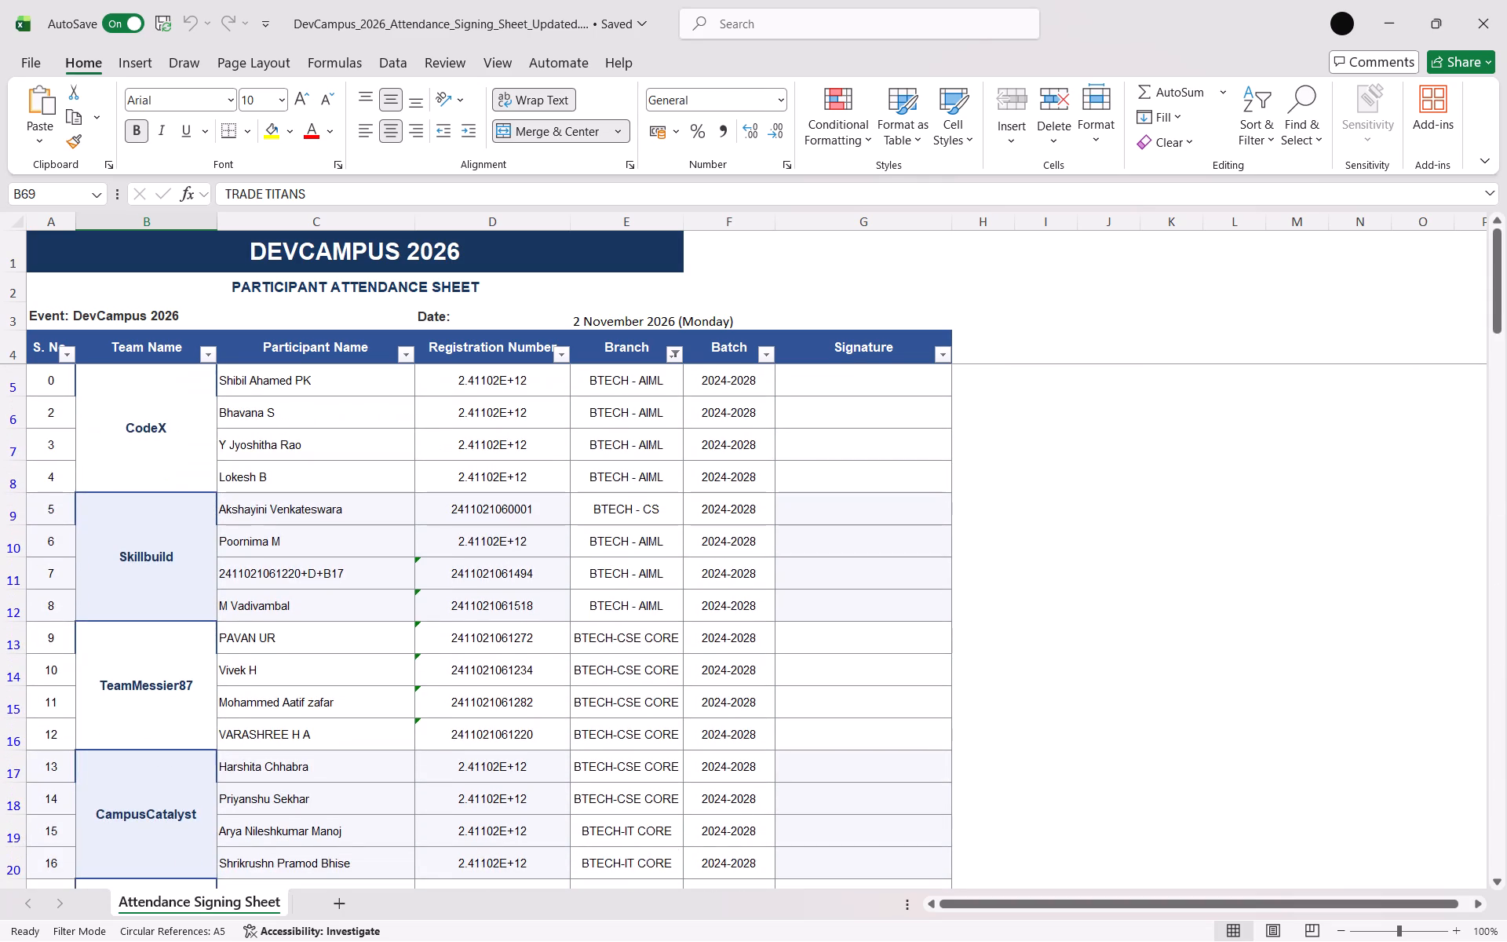
pyautogui.scroll(3, 170, 467)
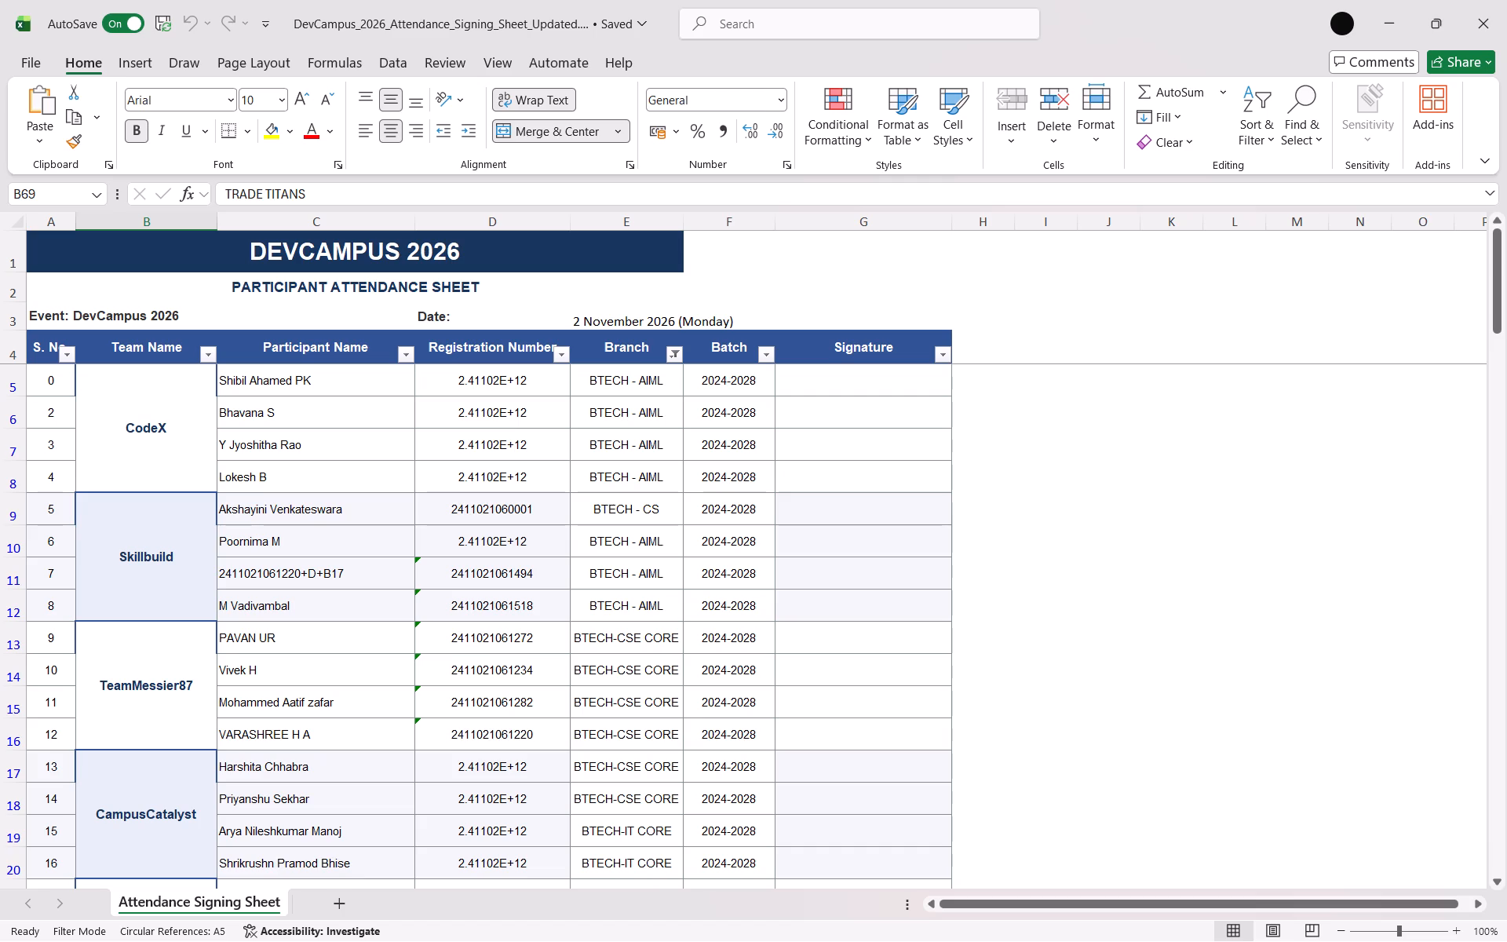
pyautogui.scroll(-7, 181, 449)
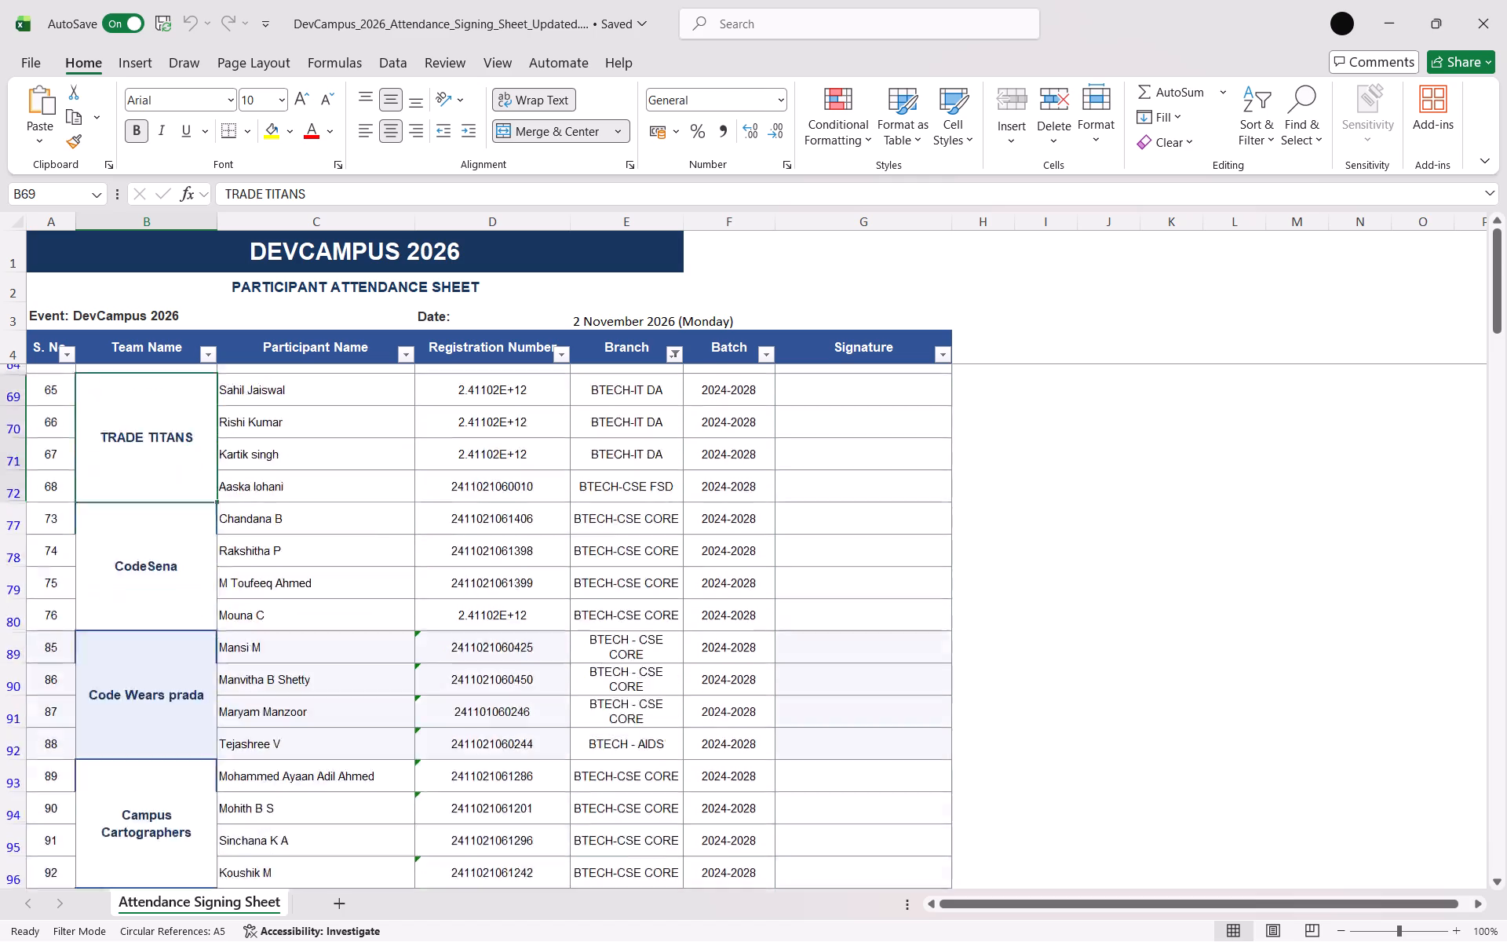
pyautogui.scroll(-5, 181, 449)
pyautogui.scroll(3, 181, 449)
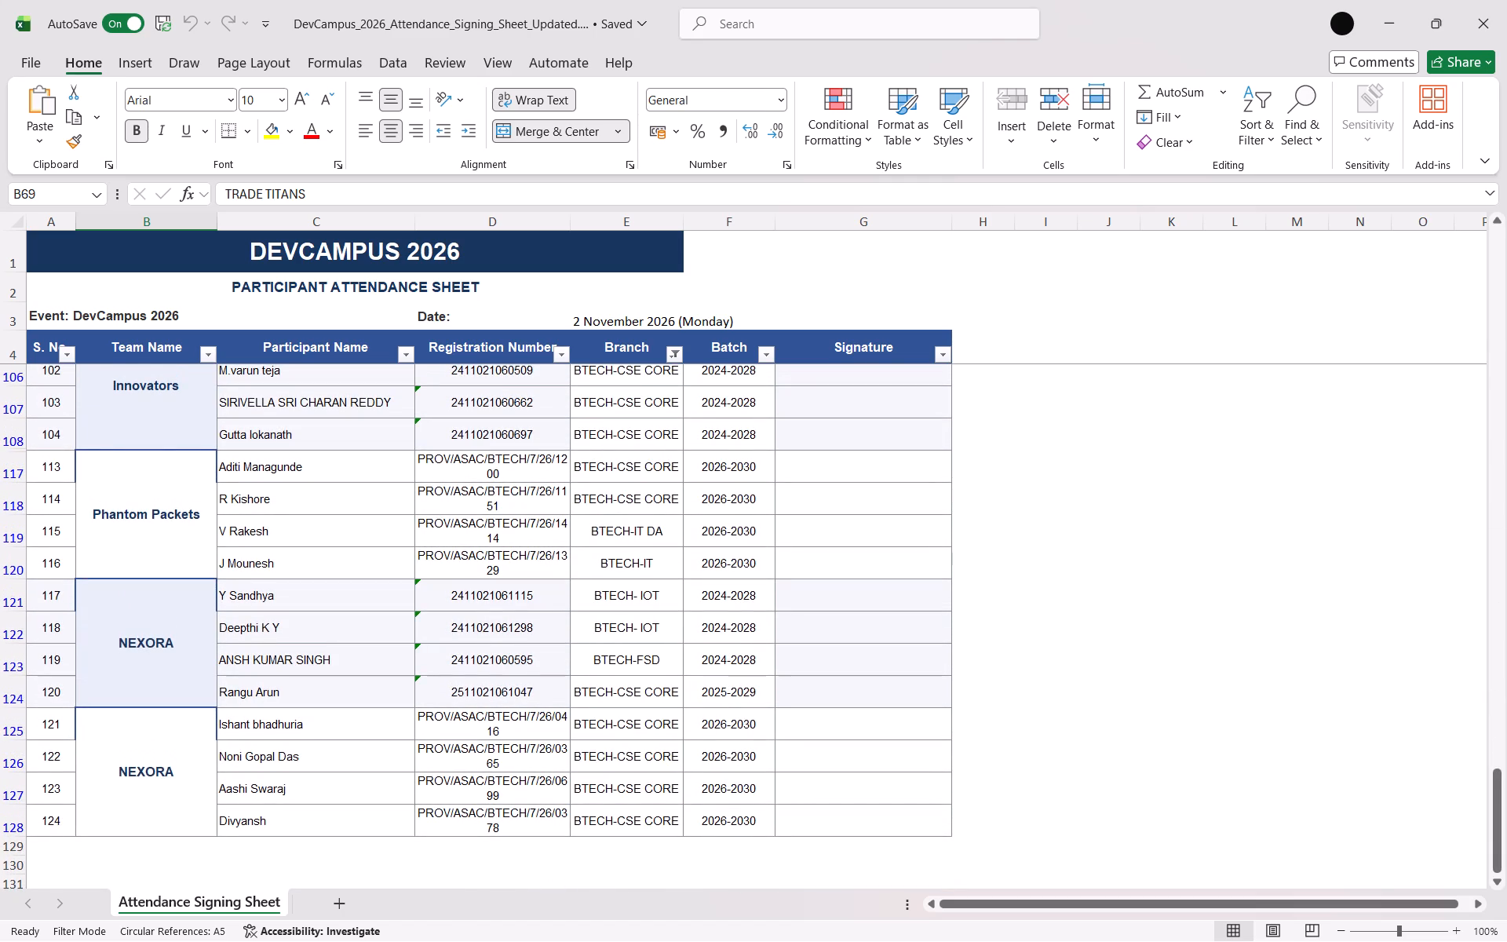
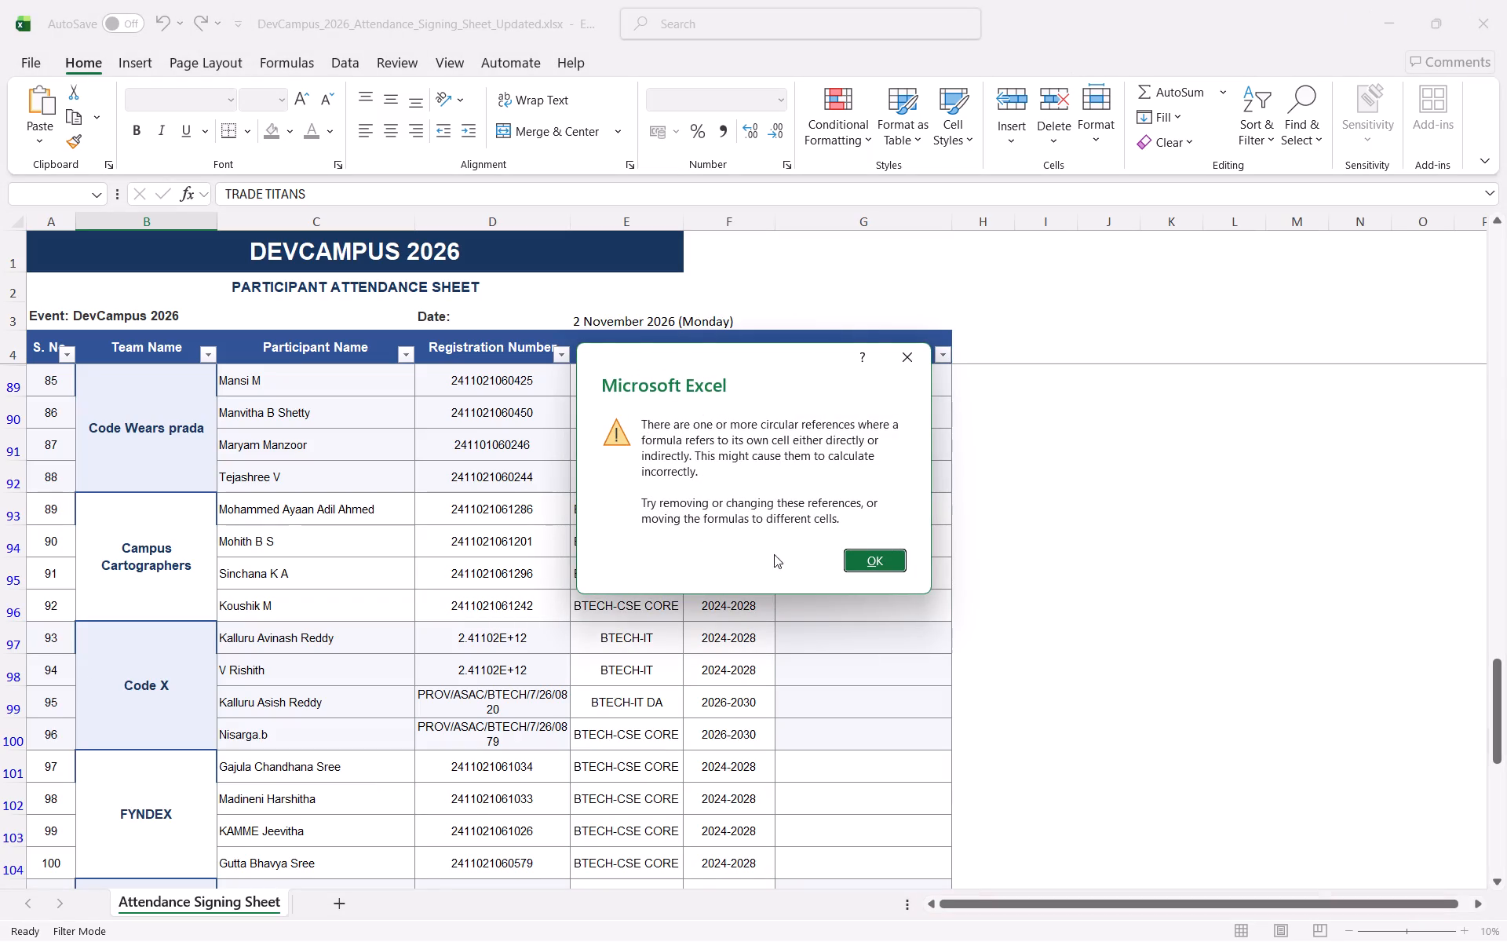
# Dismiss the circular reference warning and arrange the attendance workbook side by side with the Judgemate judge workspace.
pyautogui.click(879, 560)
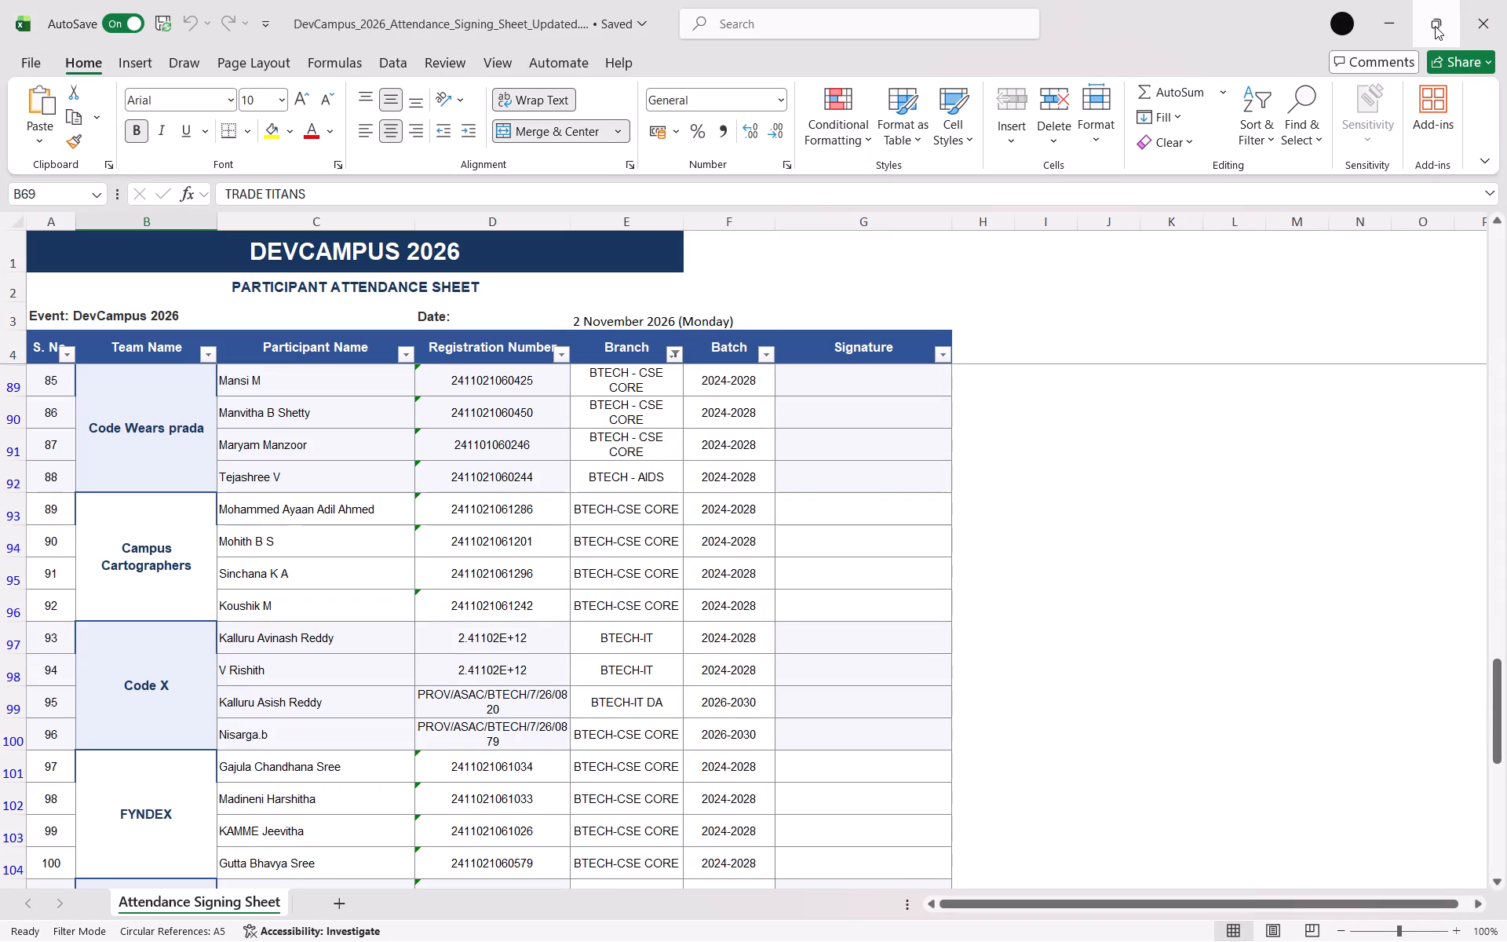
pyautogui.click(1337, 66)
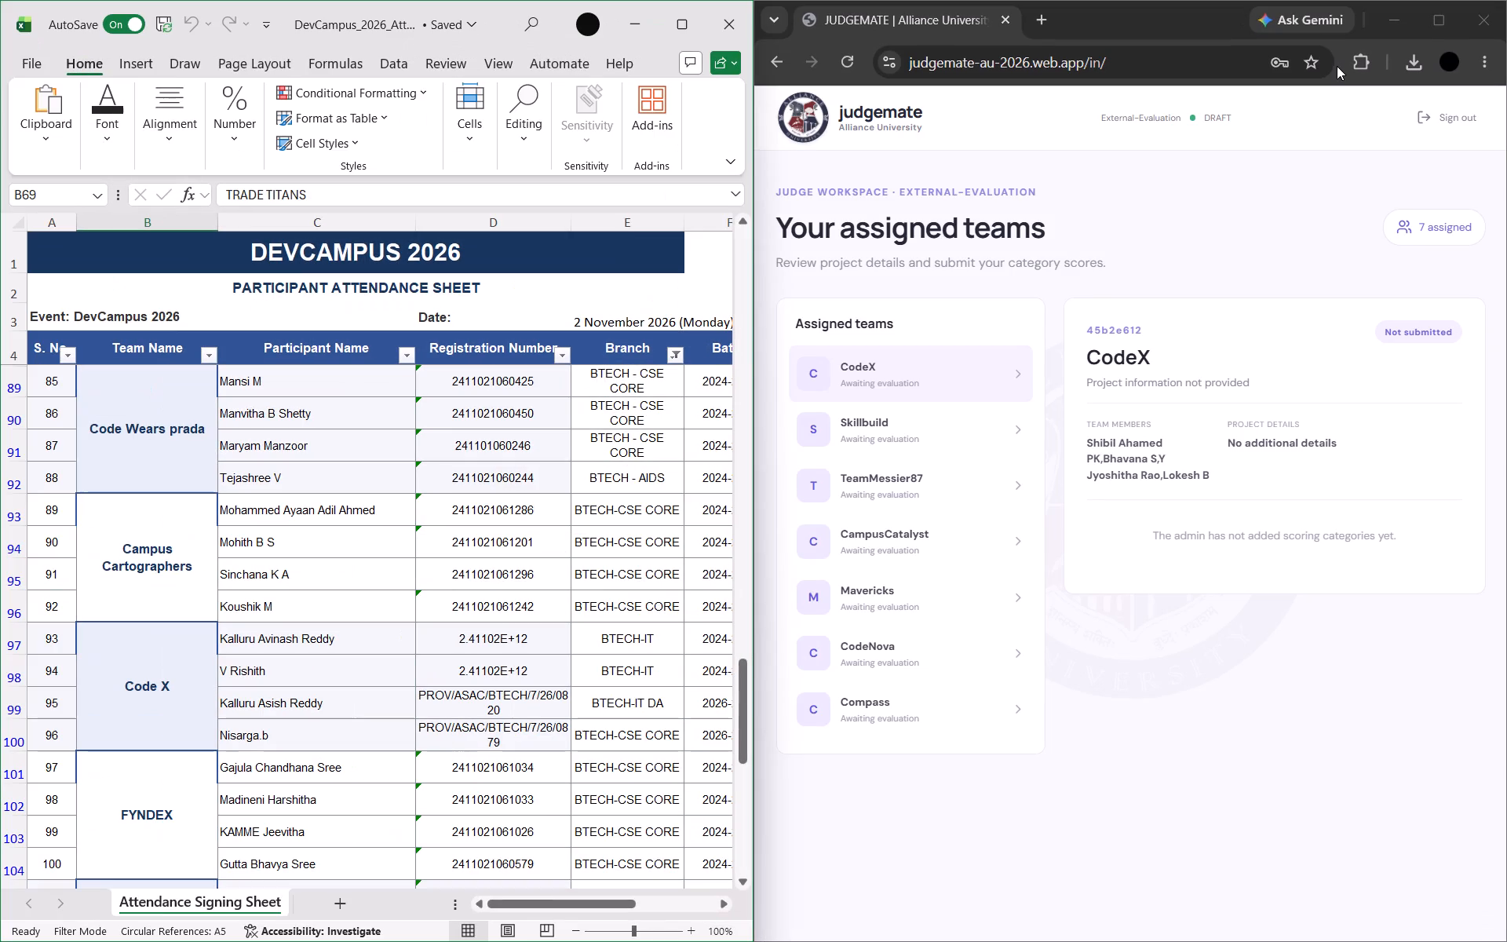
# Compare the attendance sheet's teams and participants with the judge's assigned teams, from CodeX through Compass.
pyautogui.scroll(19, 93, 498)
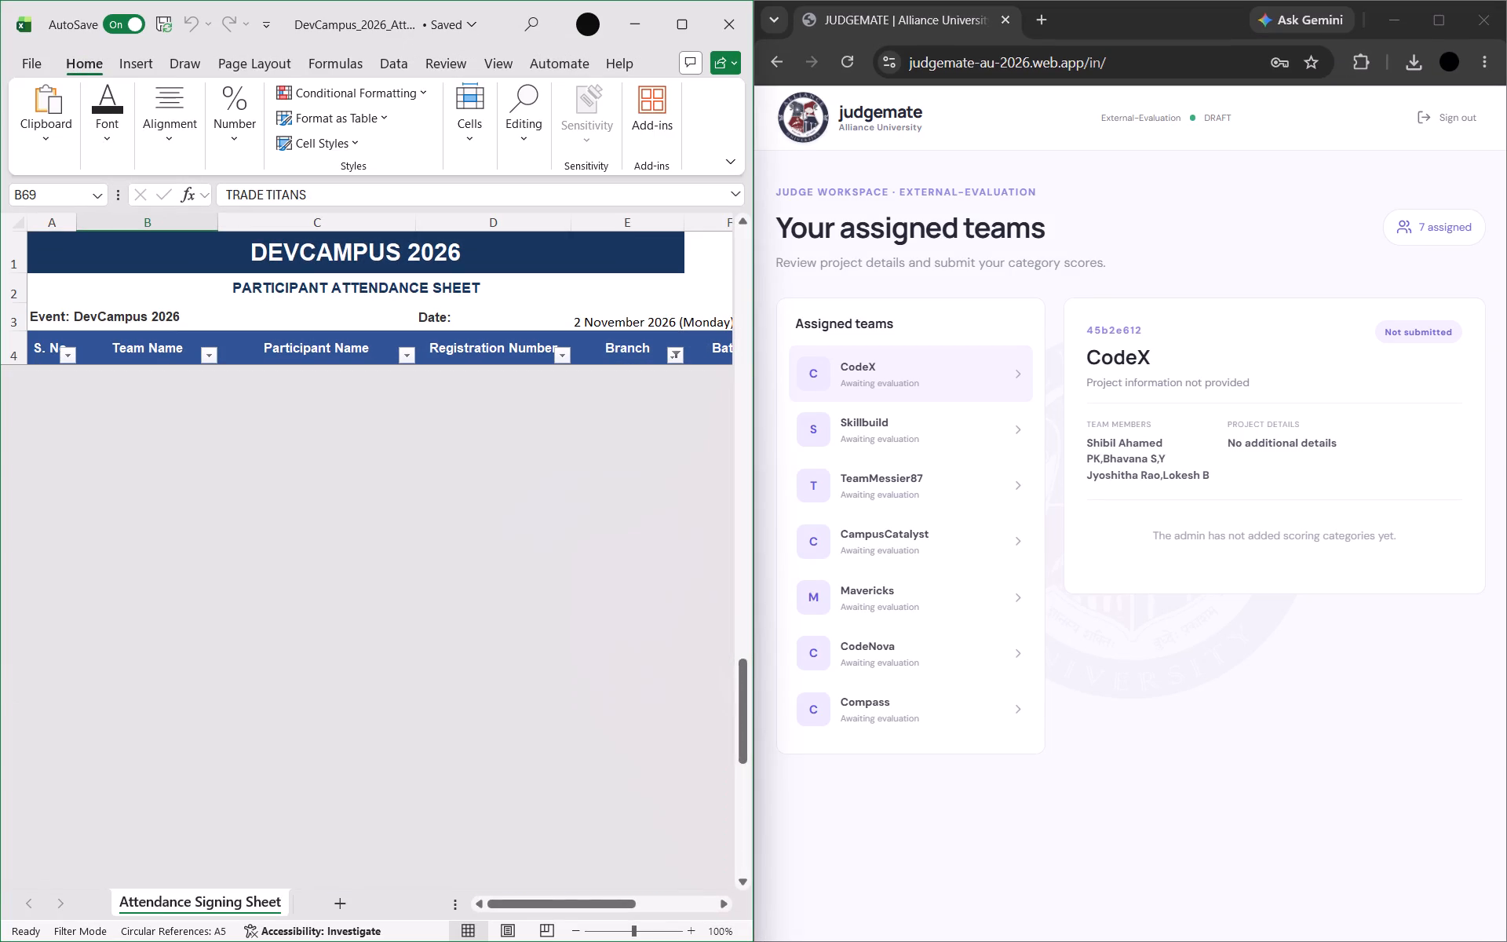
pyautogui.scroll(1, 223, 579)
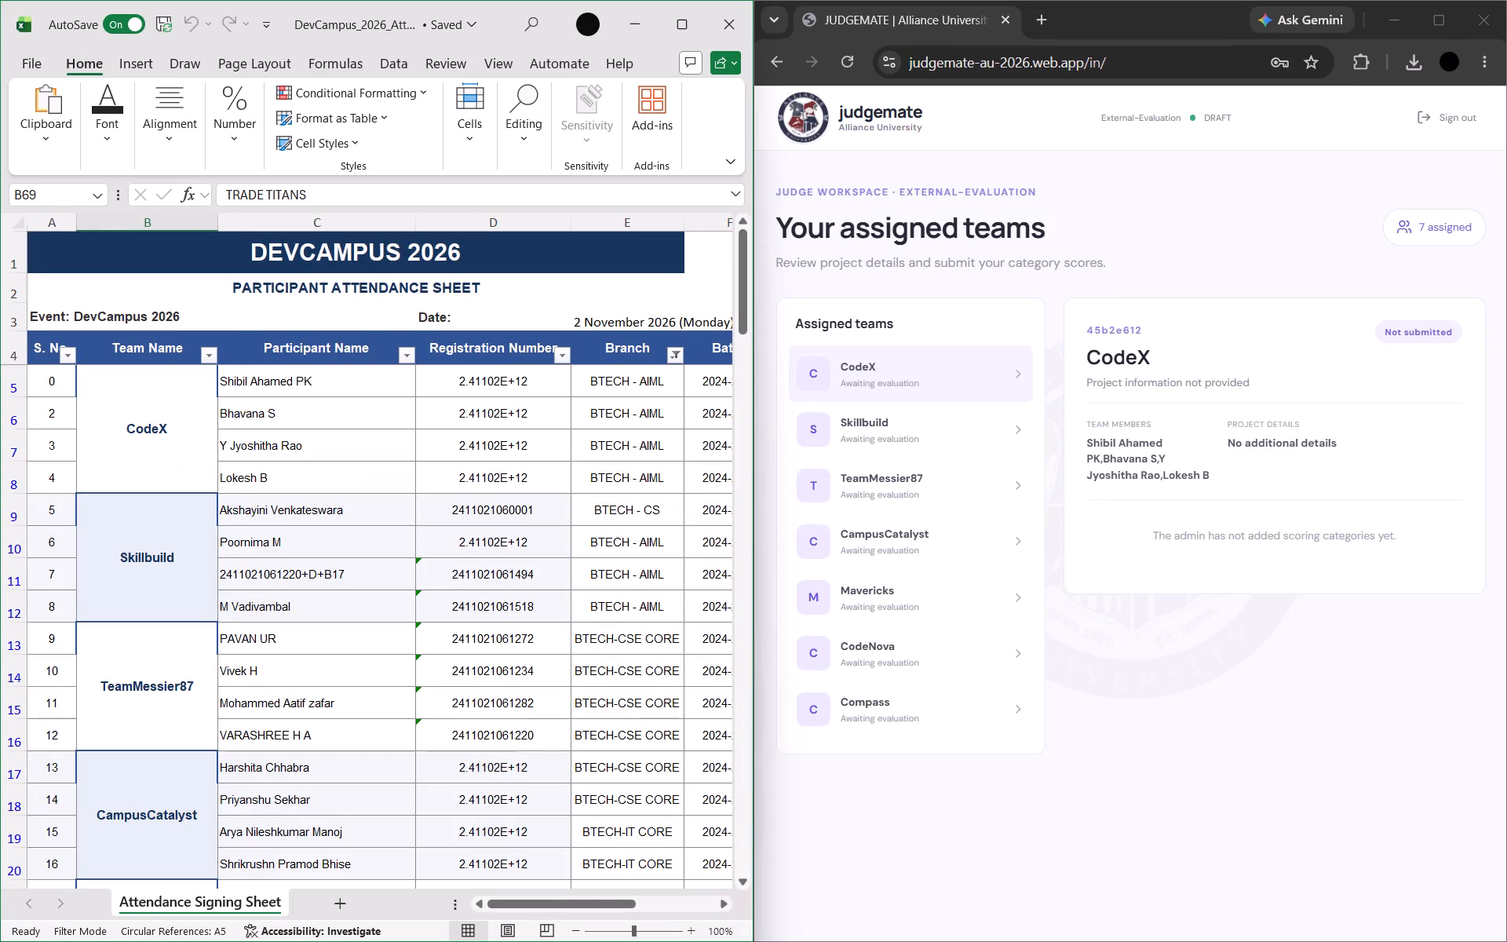
pyautogui.scroll(-1, 154, 703)
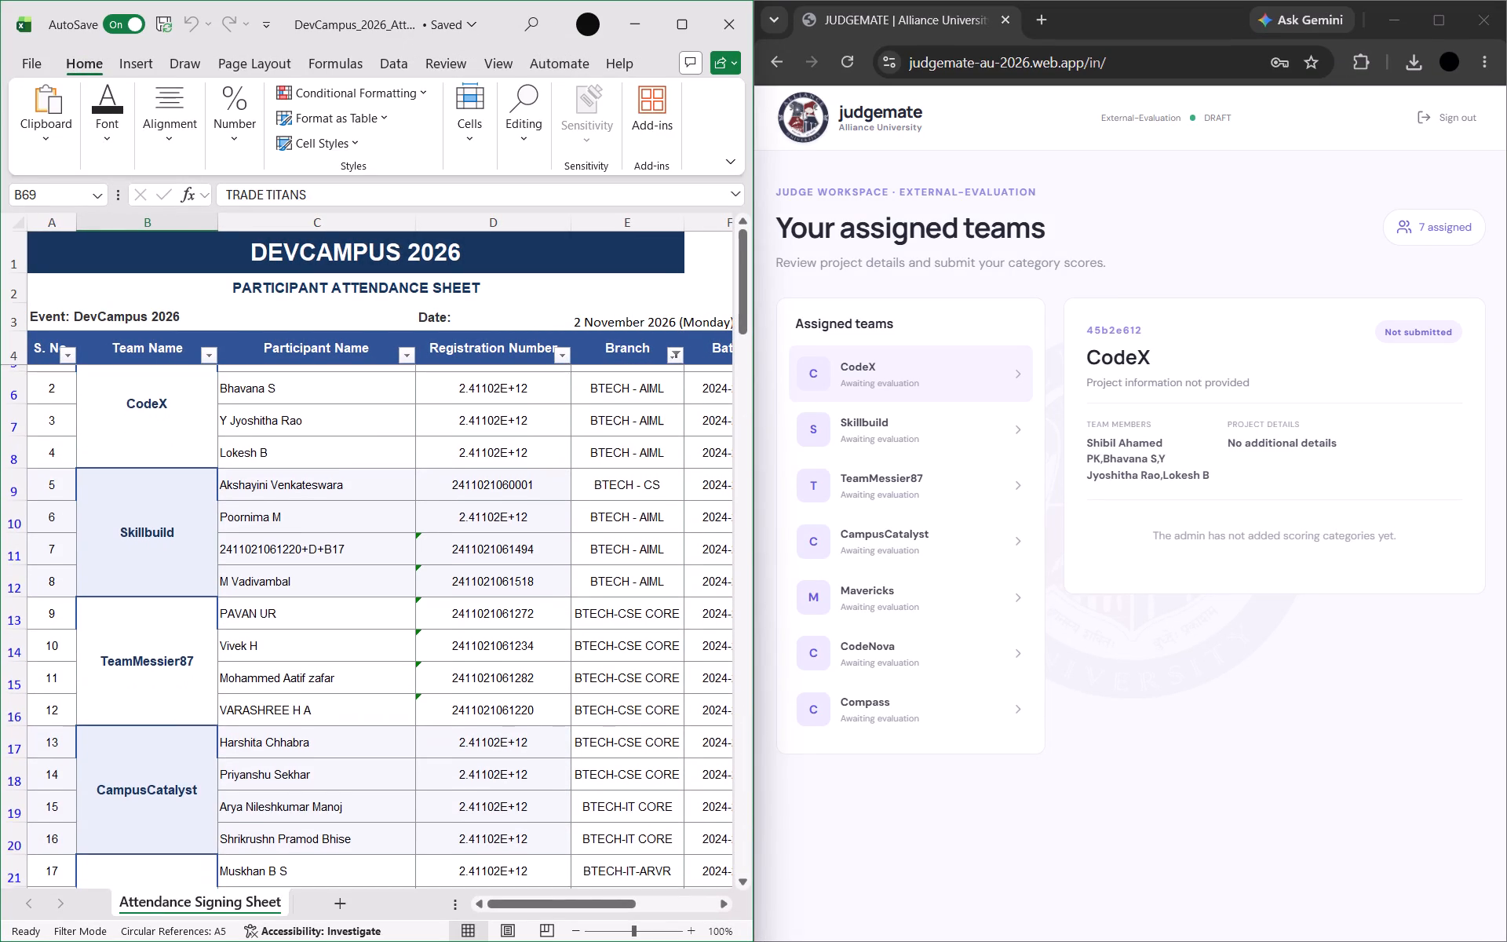
pyautogui.scroll(-1, 154, 703)
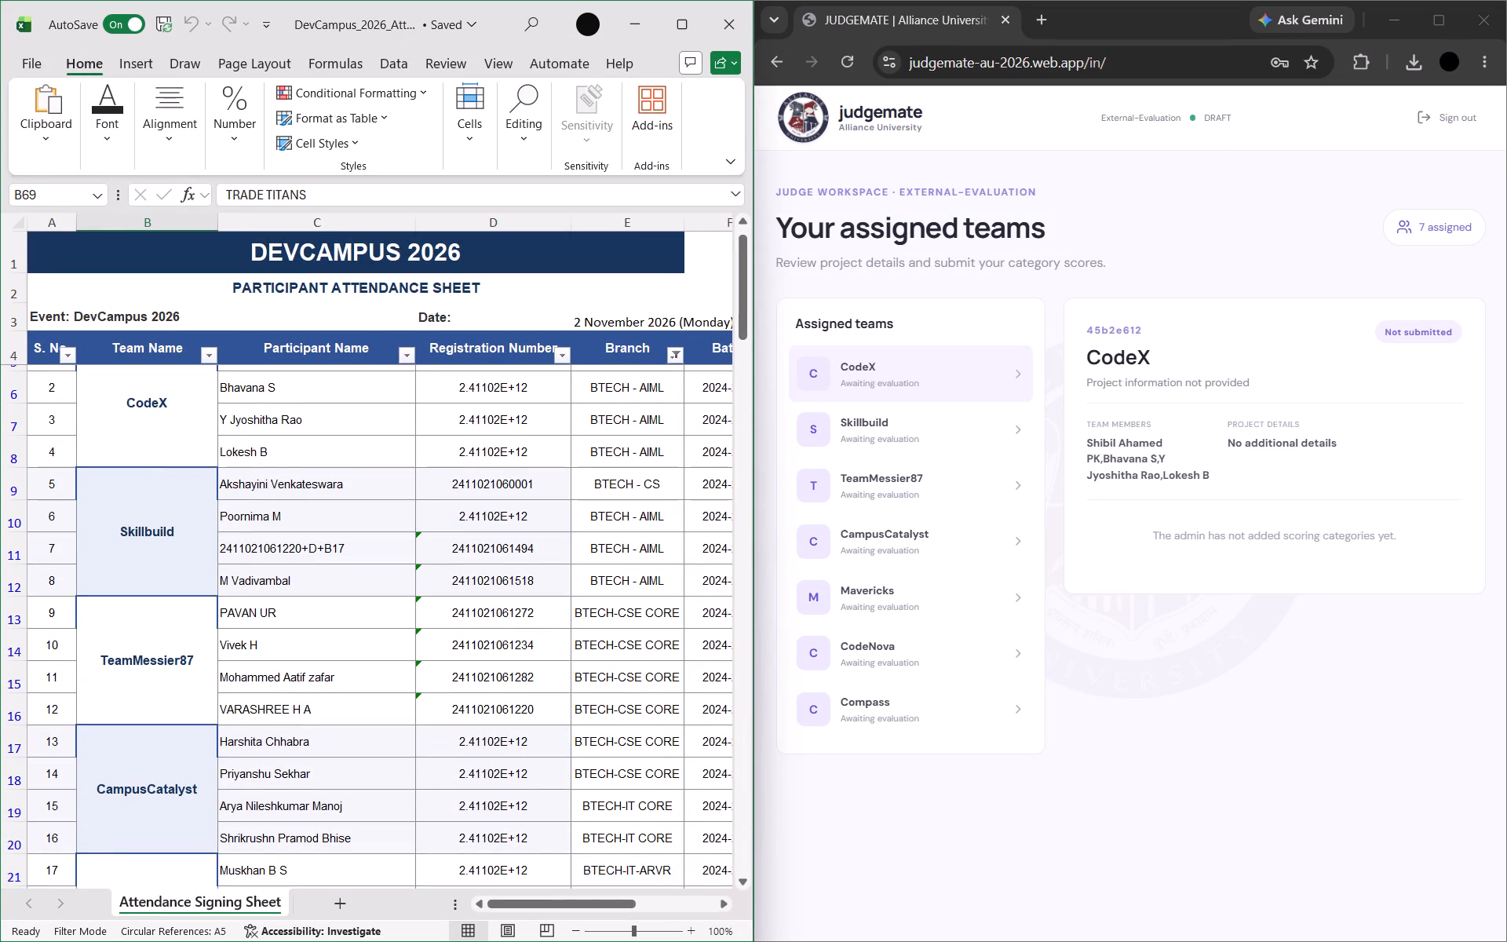
pyautogui.scroll(-1, 157, 804)
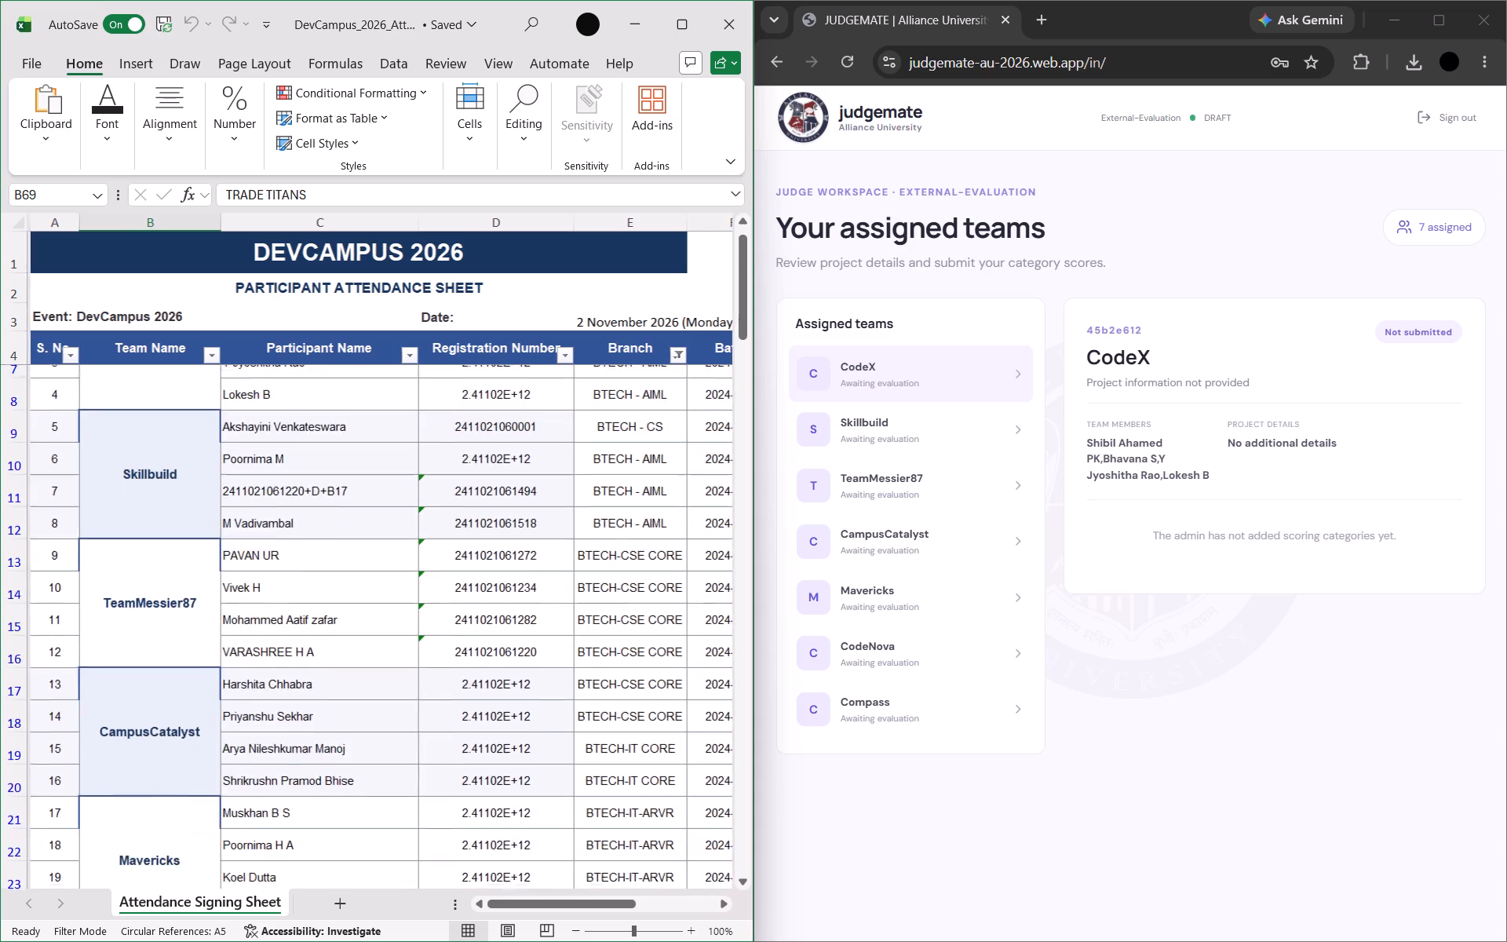
pyautogui.scroll(-3, 157, 804)
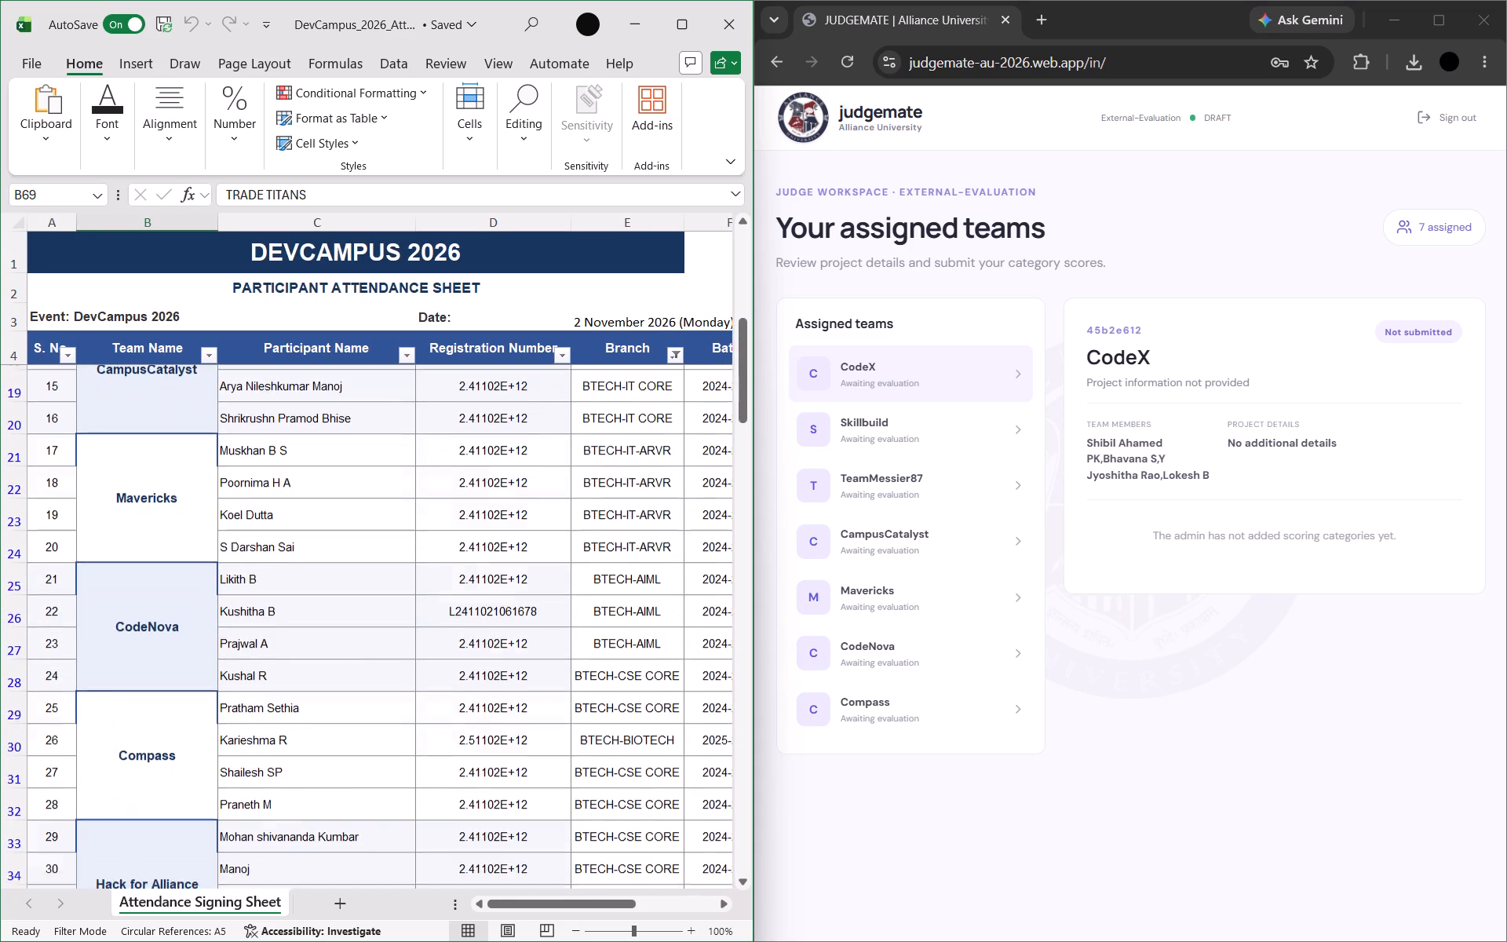
pyautogui.scroll(-1, 171, 781)
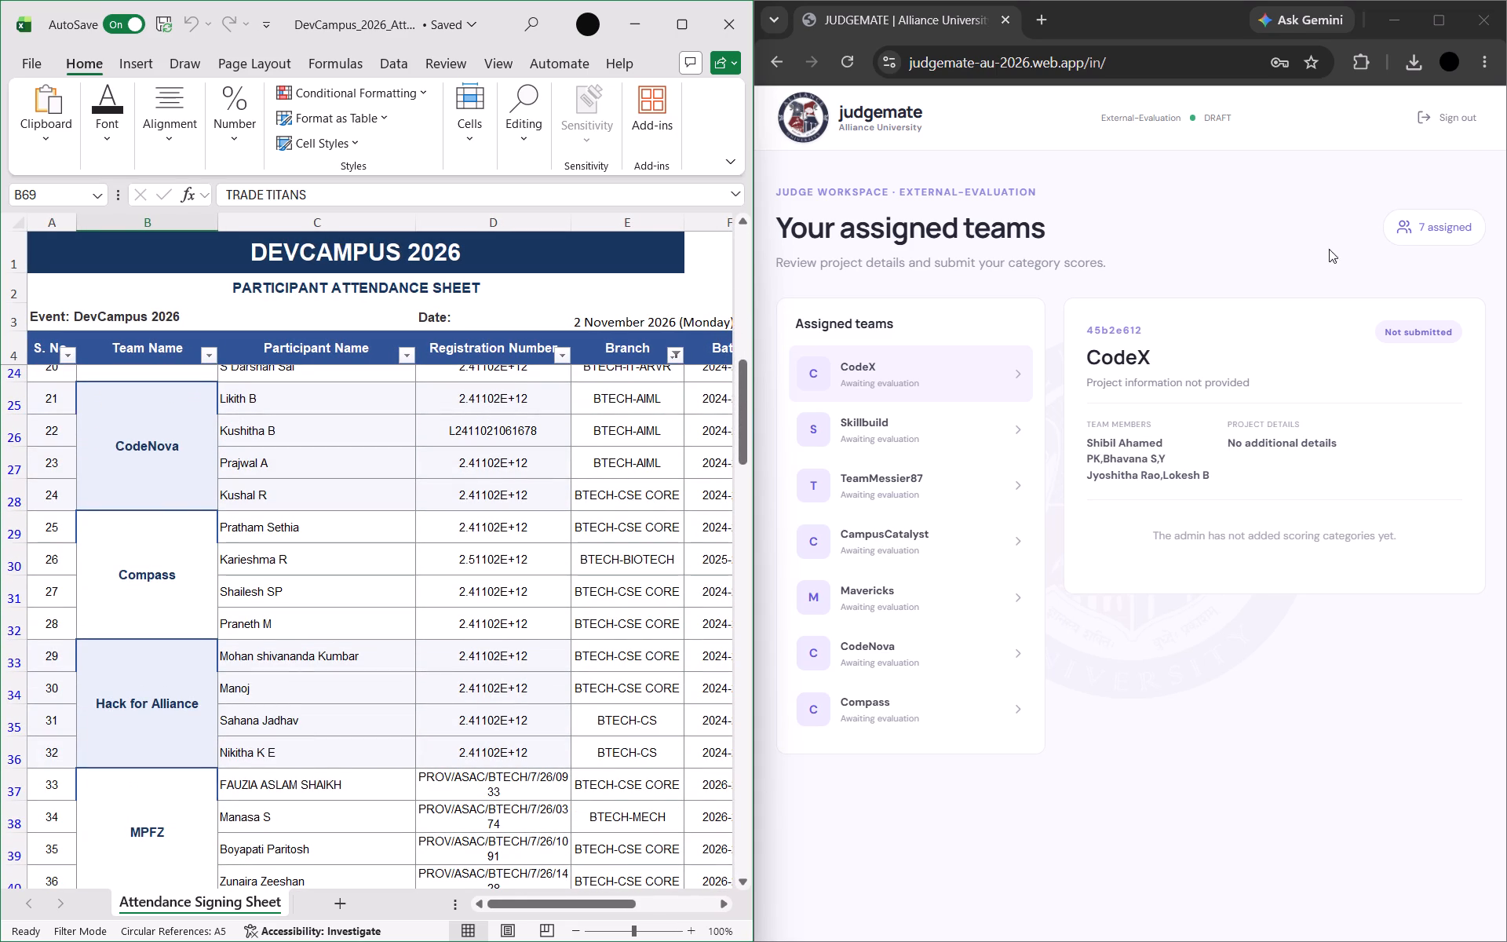
pyautogui.scroll(-5, 925, 349)
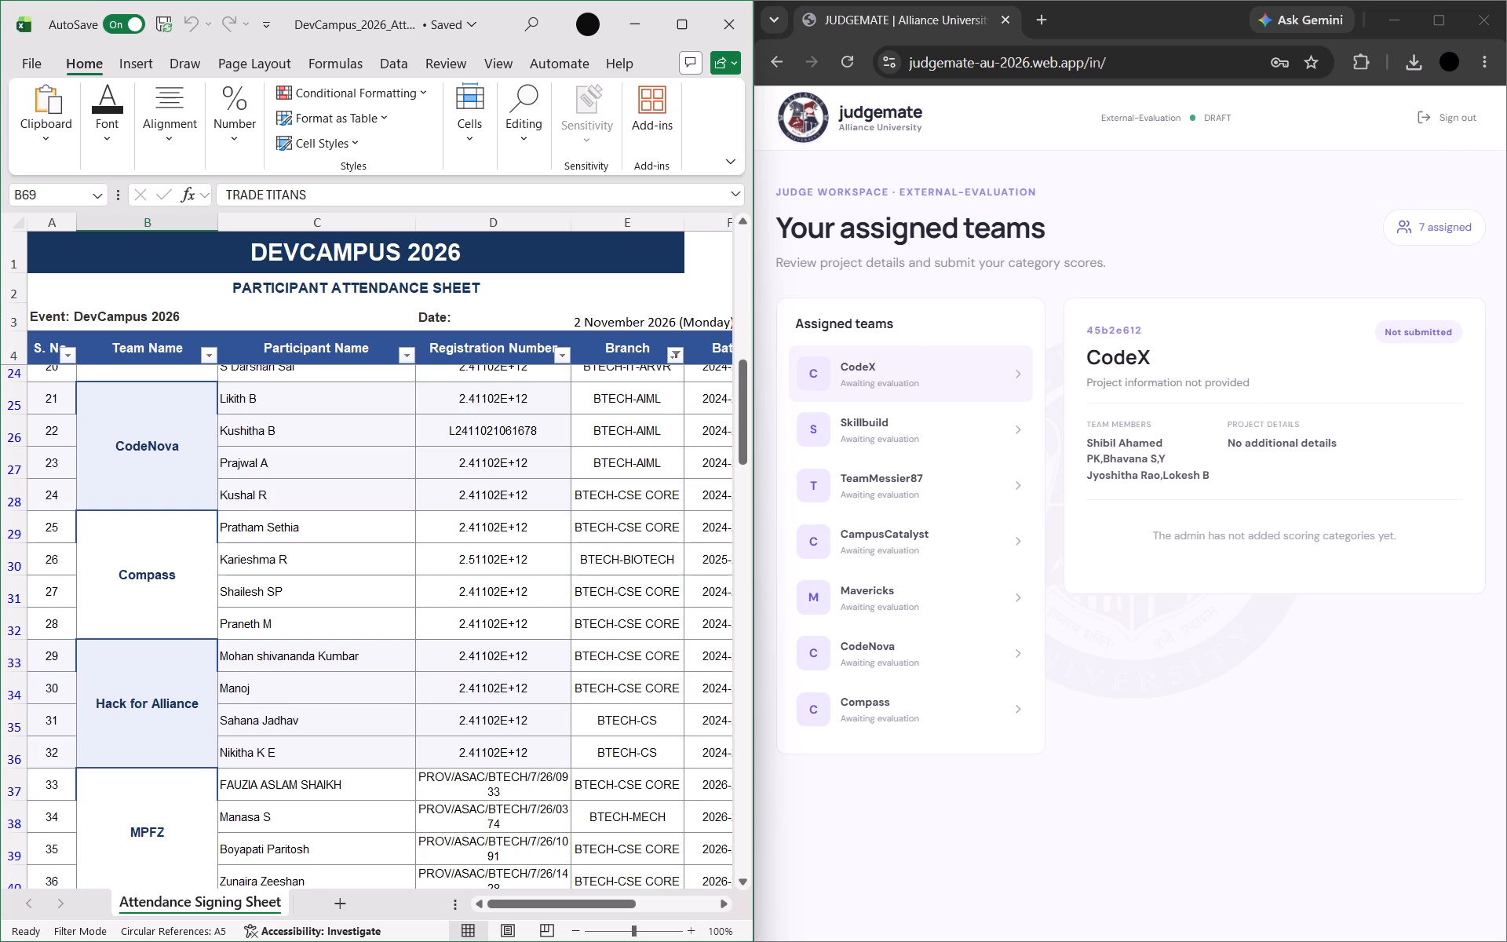
pyautogui.moveTo(1089, 444); pyautogui.dragTo(1169, 438)
pyautogui.click(1169, 438)
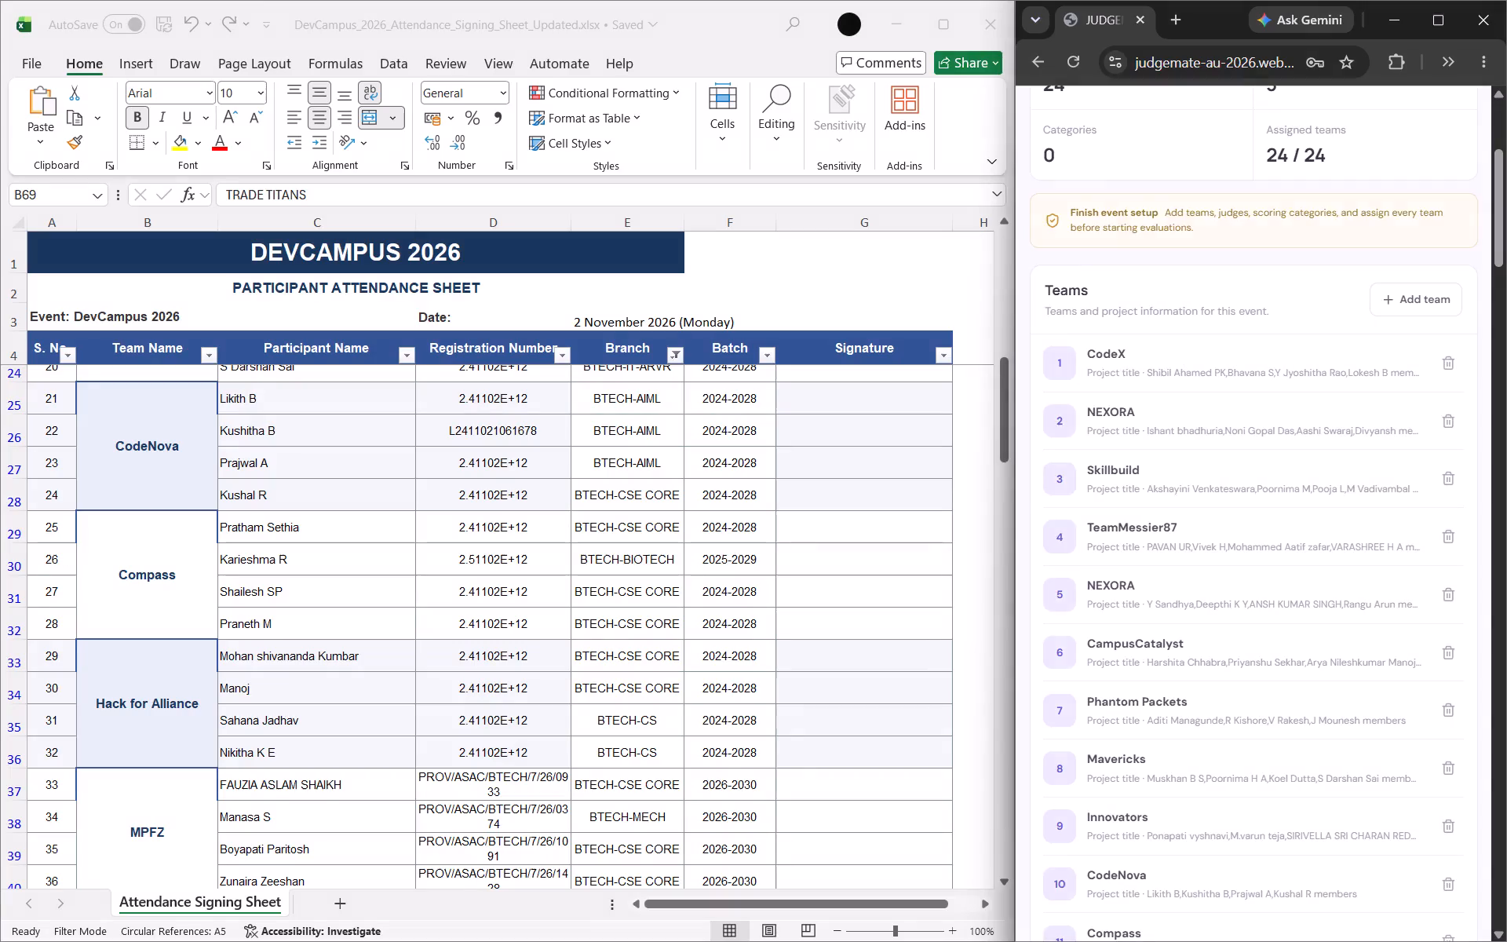
# Add a scoring category named Demo And Oral with maximum marks of 20 to the External-Evaluation event.
pyautogui.scroll(8, 1176, 489)
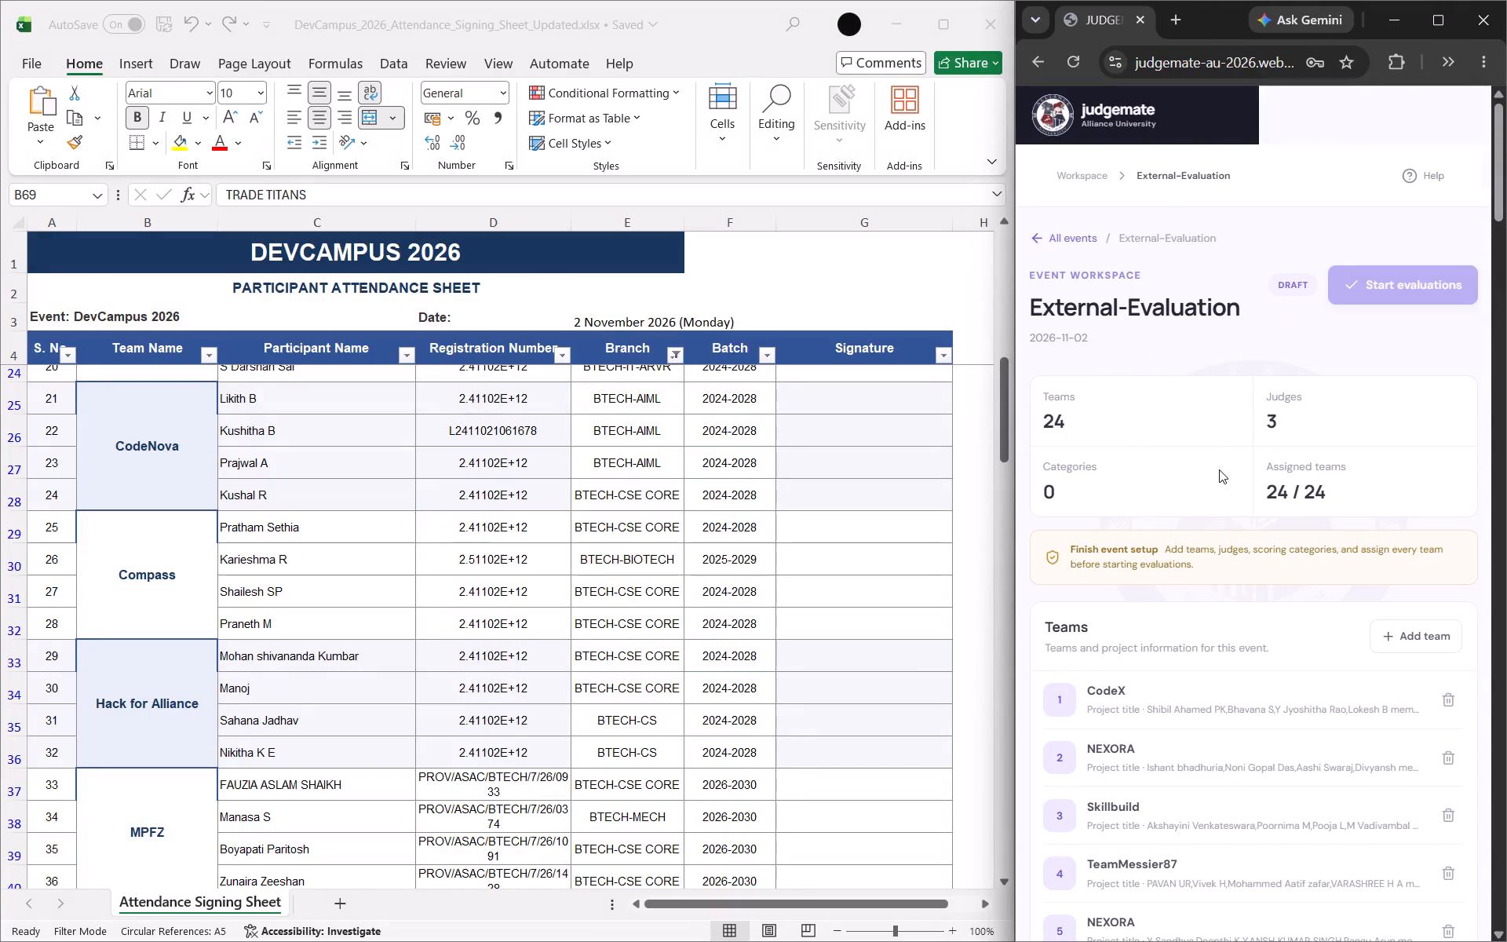
pyautogui.scroll(-4, 1180, 452)
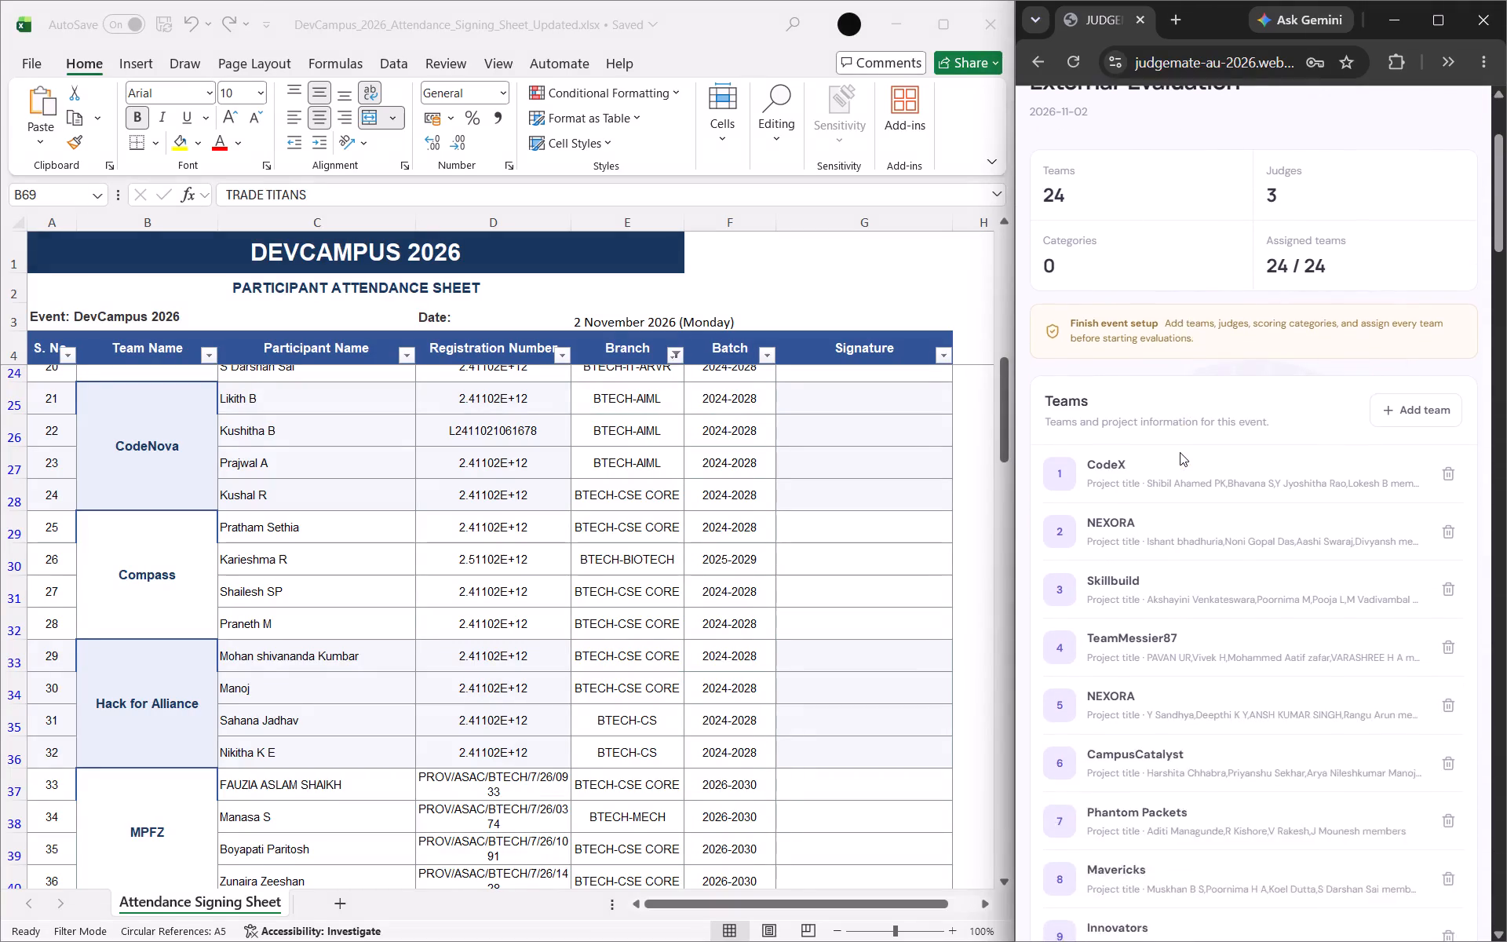
pyautogui.scroll(-8, 1180, 452)
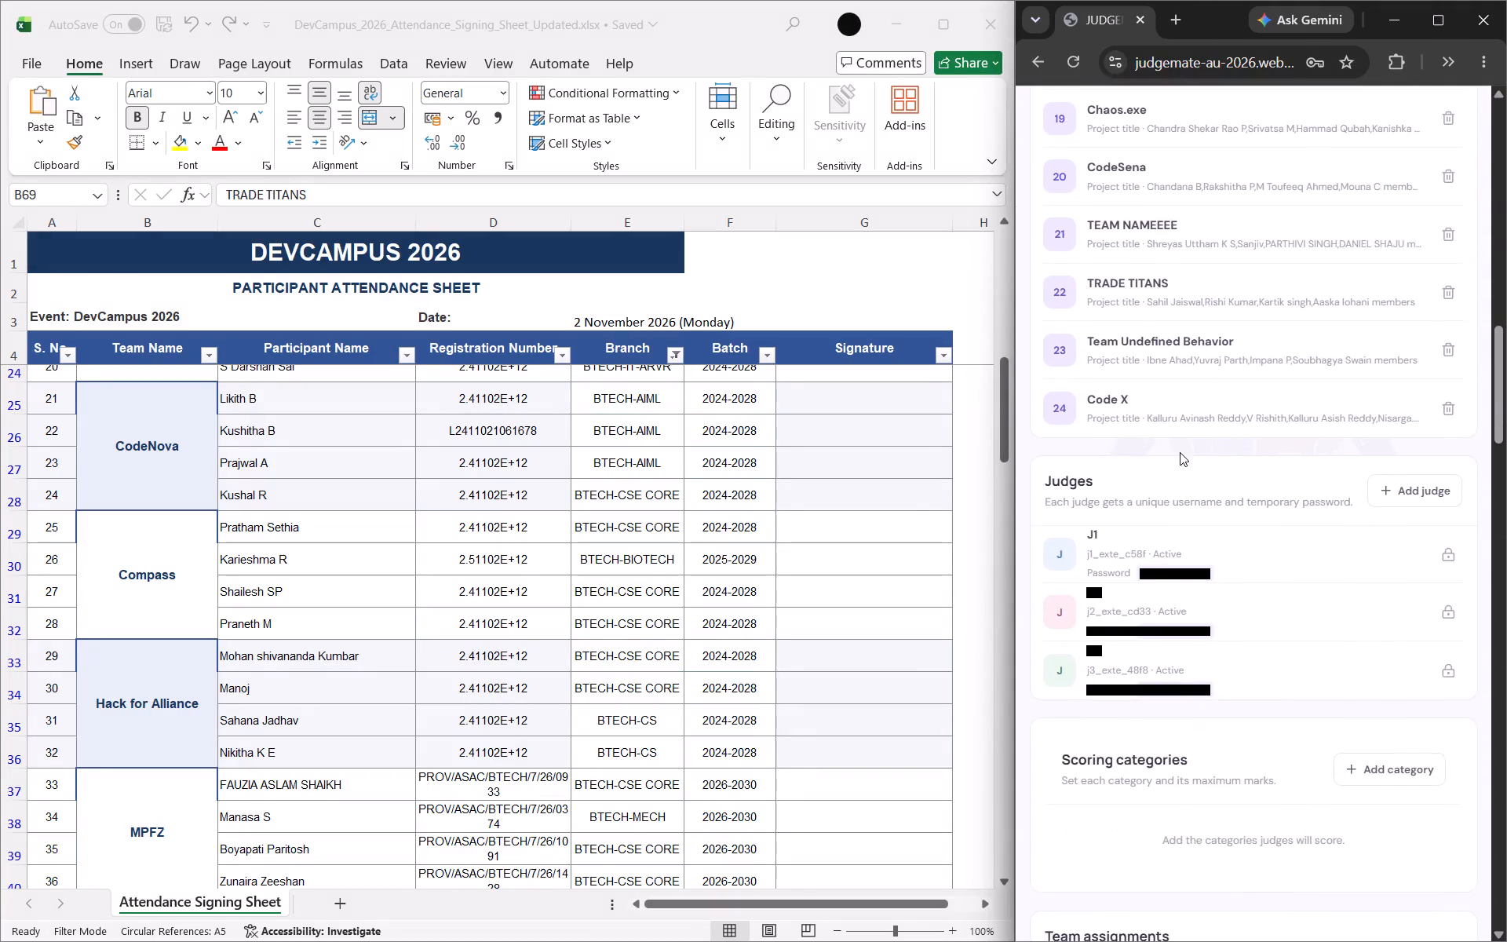
pyautogui.scroll(-1, 1112, 579)
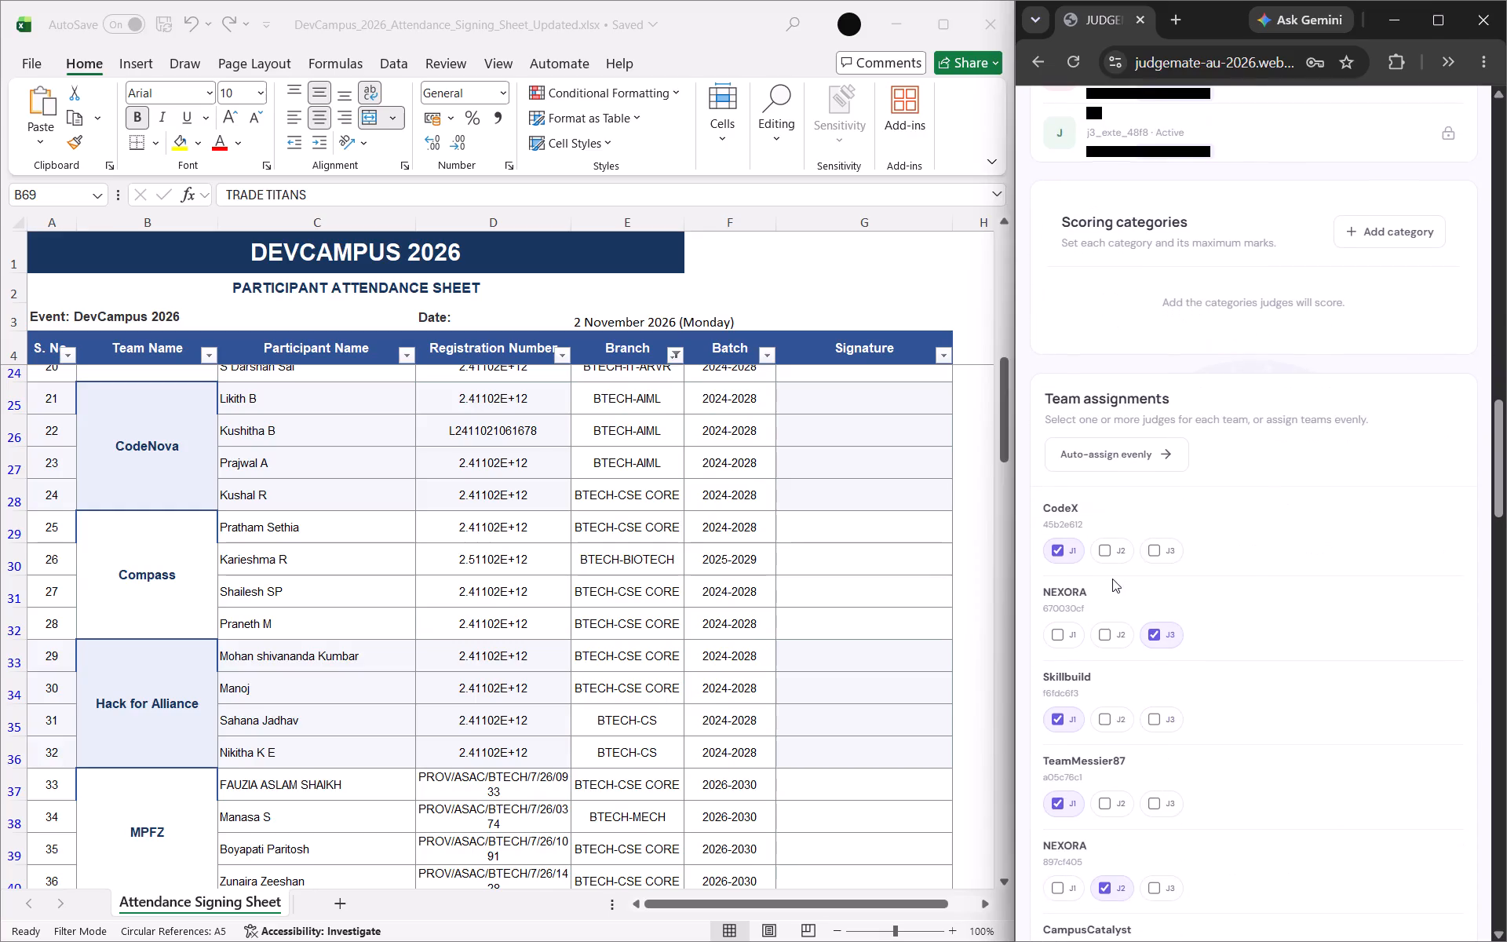
pyautogui.scroll(1, 1112, 579)
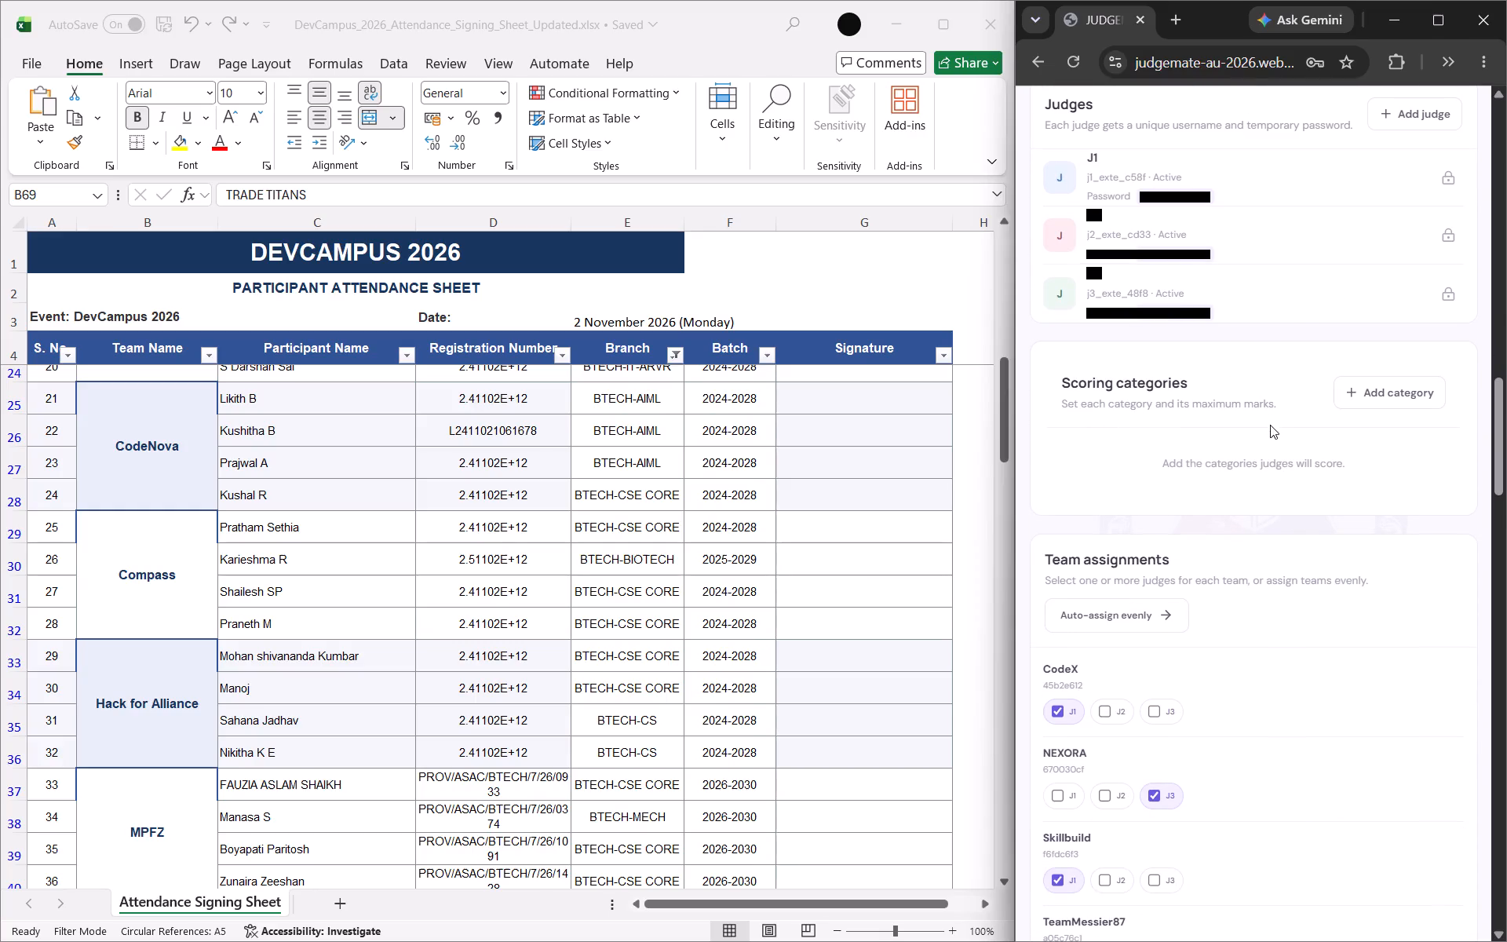
pyautogui.click(1375, 394)
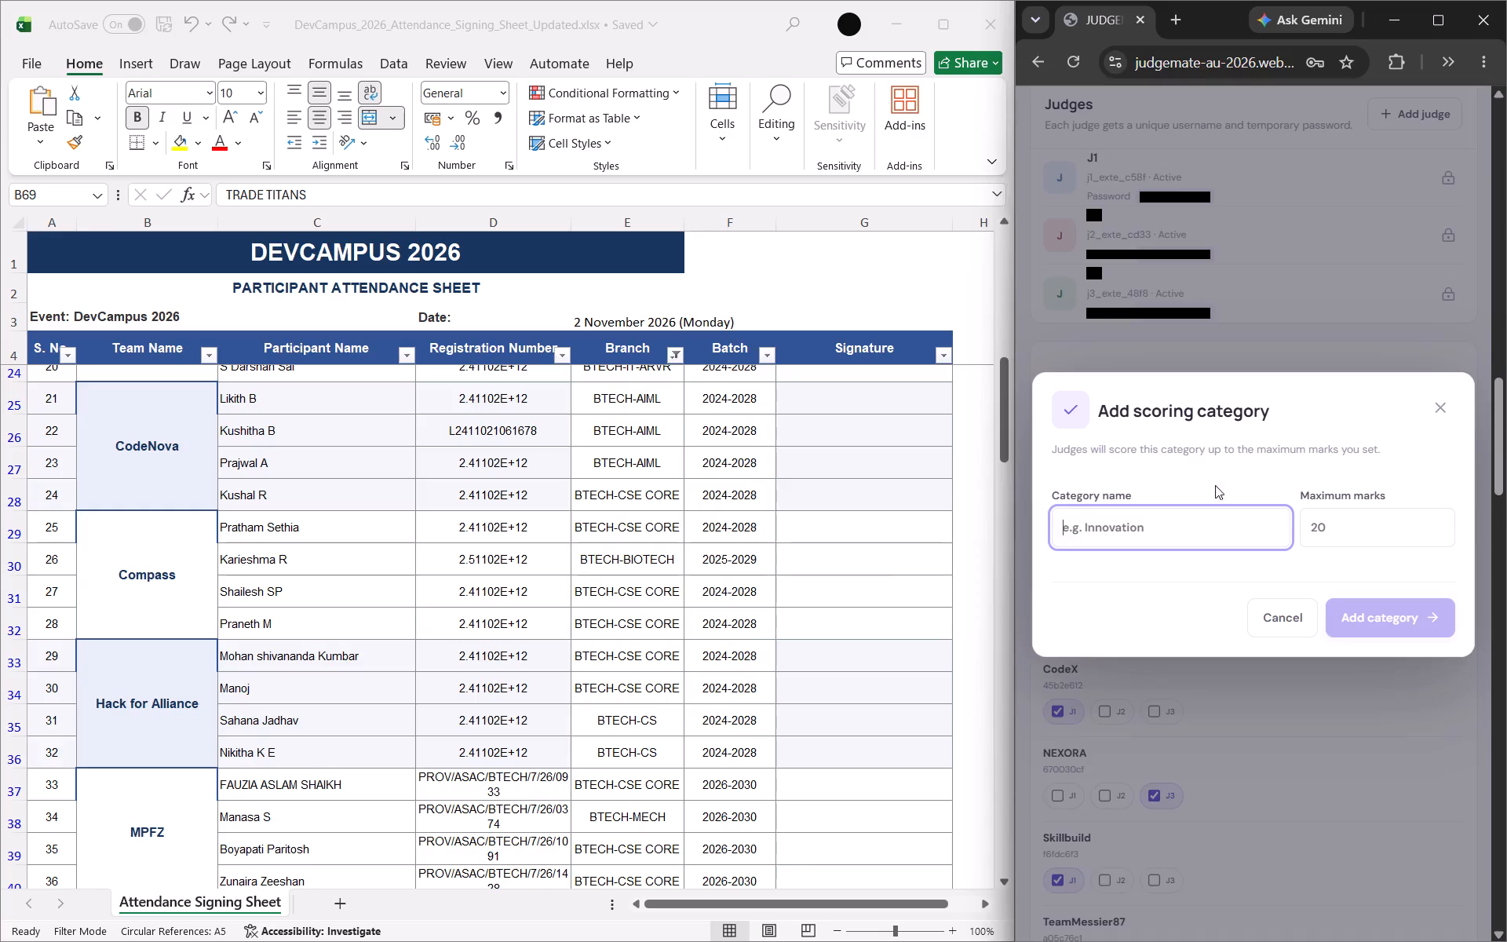
pyautogui.write('Demo A')
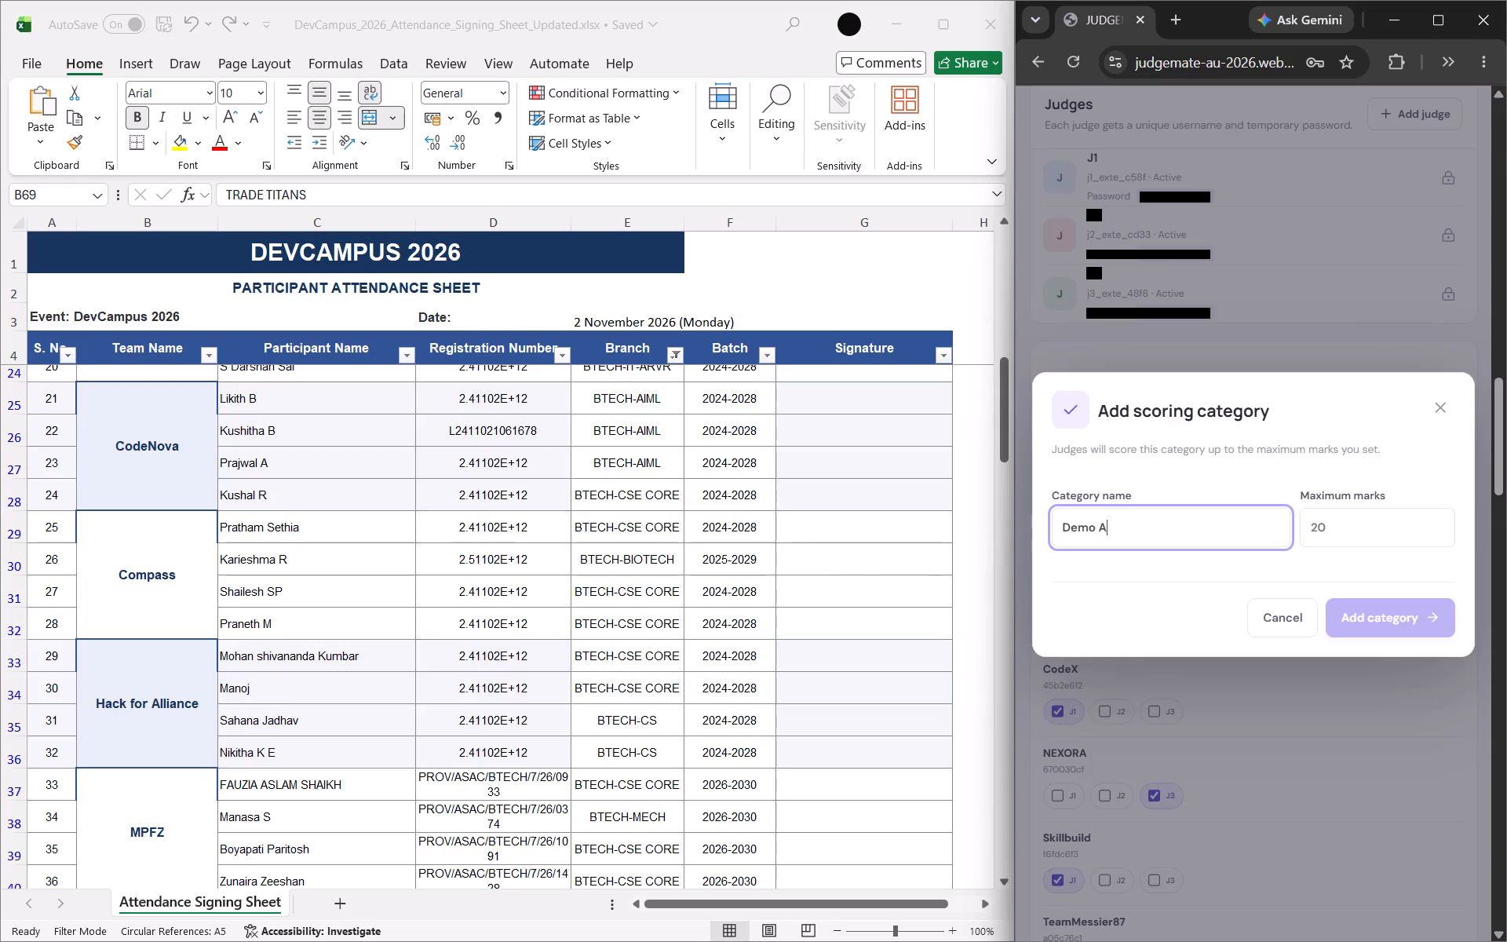
pyautogui.write('nd Oral')
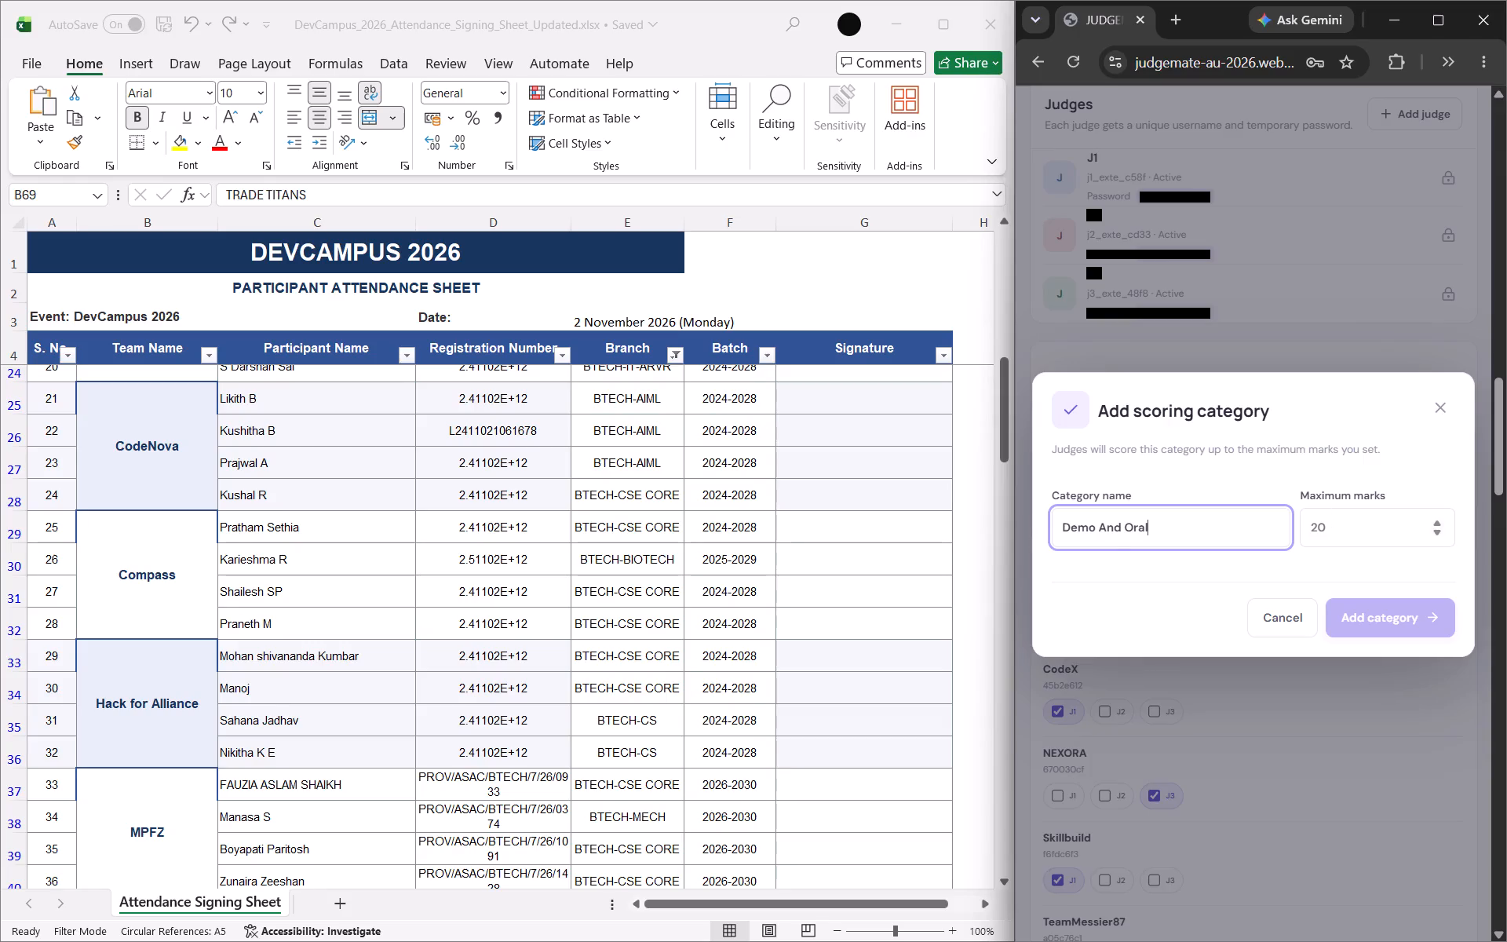
pyautogui.click(1378, 532)
pyautogui.write('20')
pyautogui.press('Return')
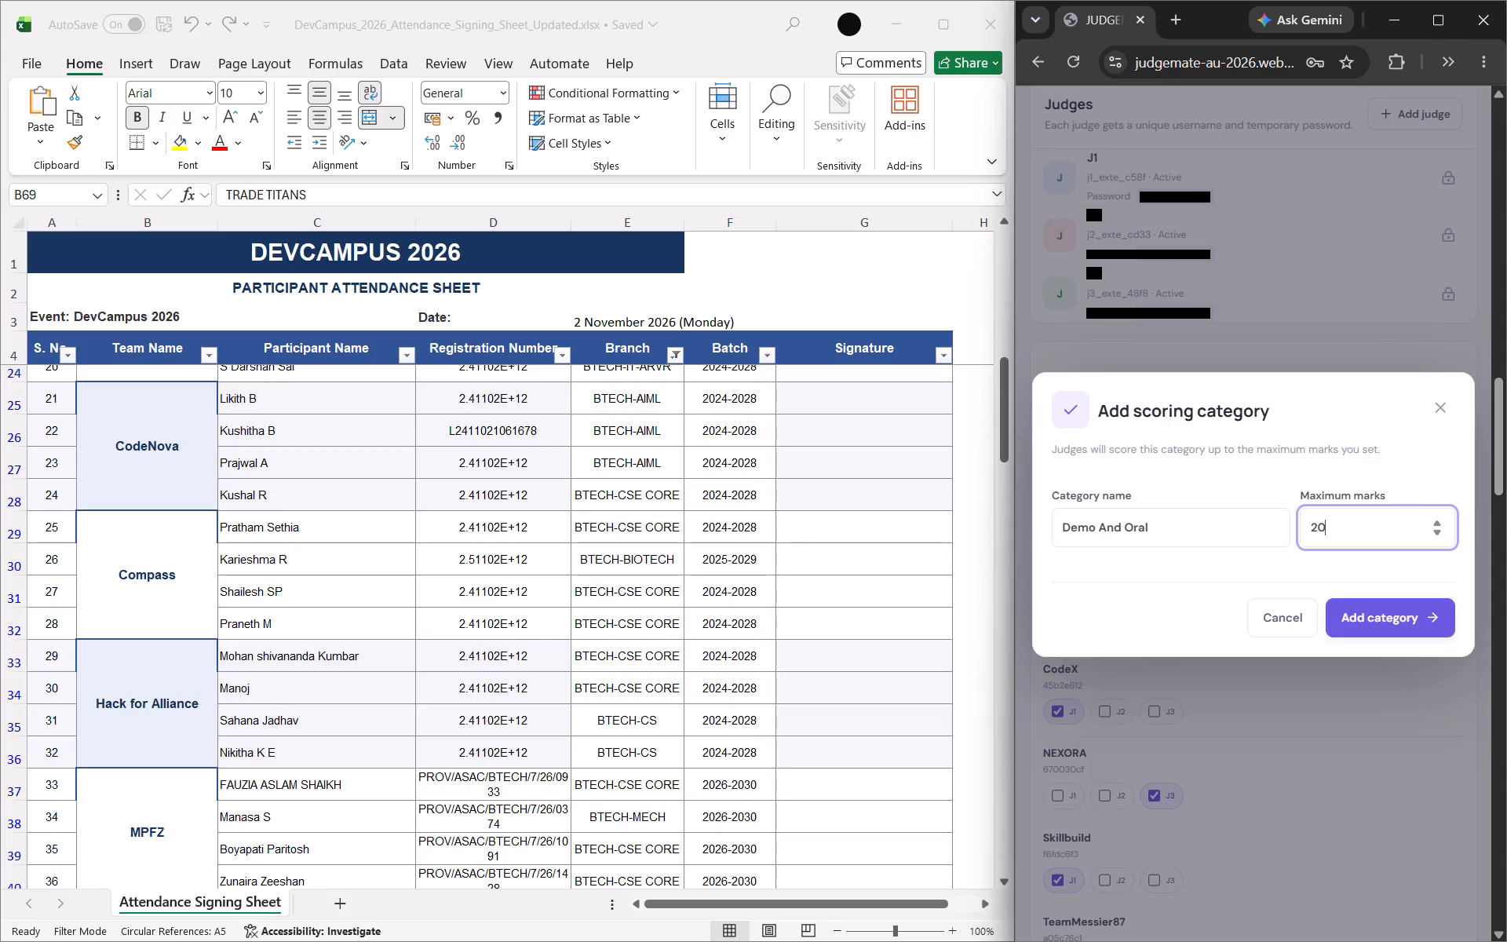
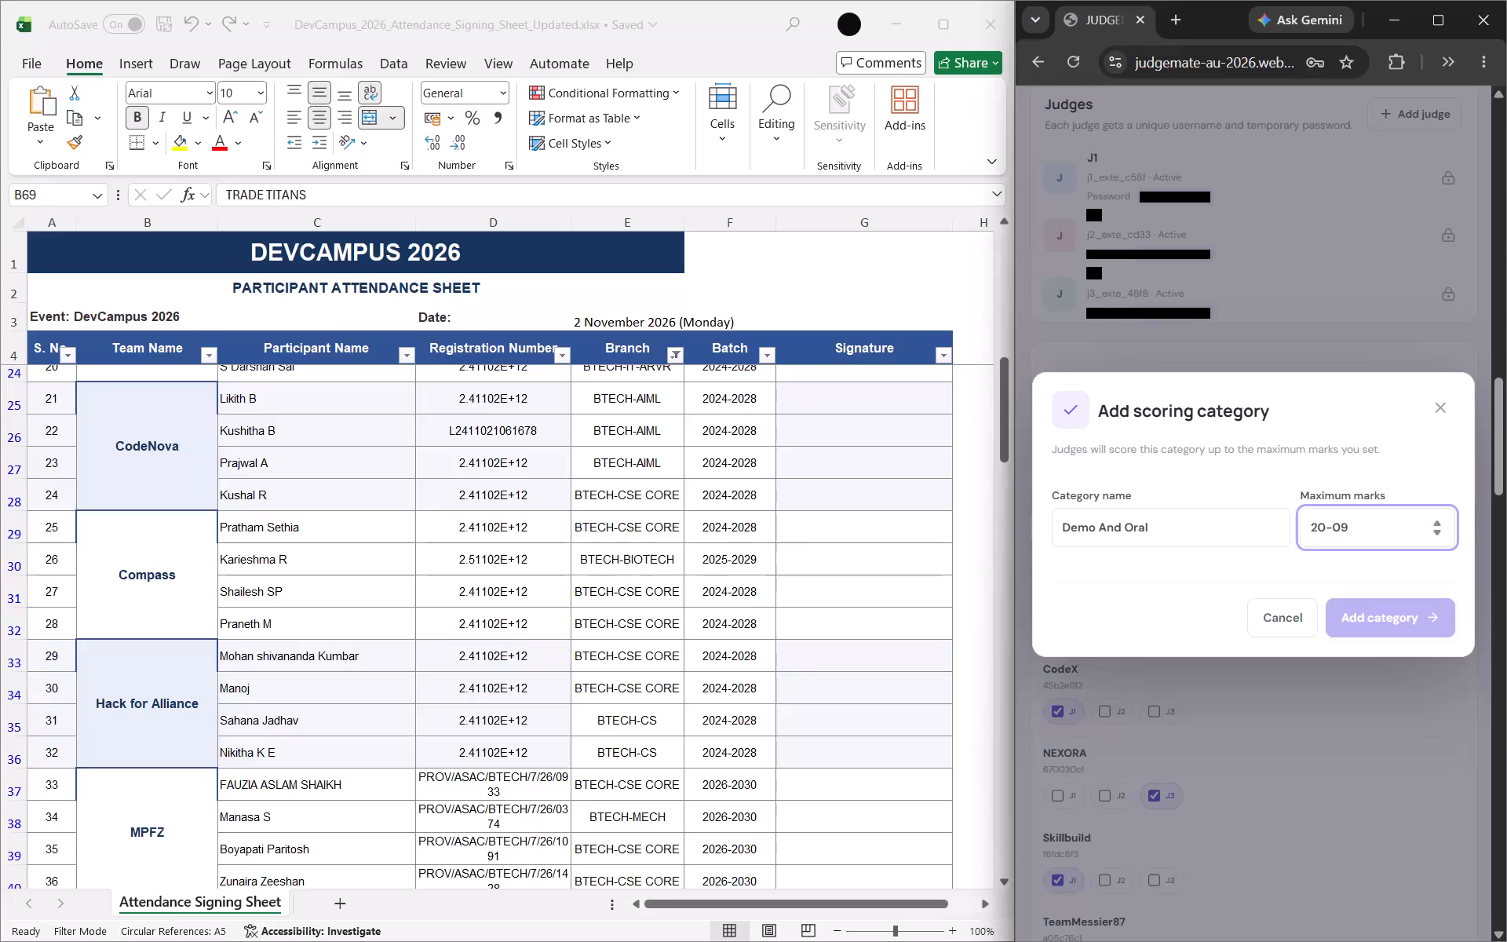
# Correct the maximum marks for the Demo And Oral scoring category to 20.
pyautogui.press('BackSpace')
pyautogui.press('BackSpace')
pyautogui.press('BackSpace')
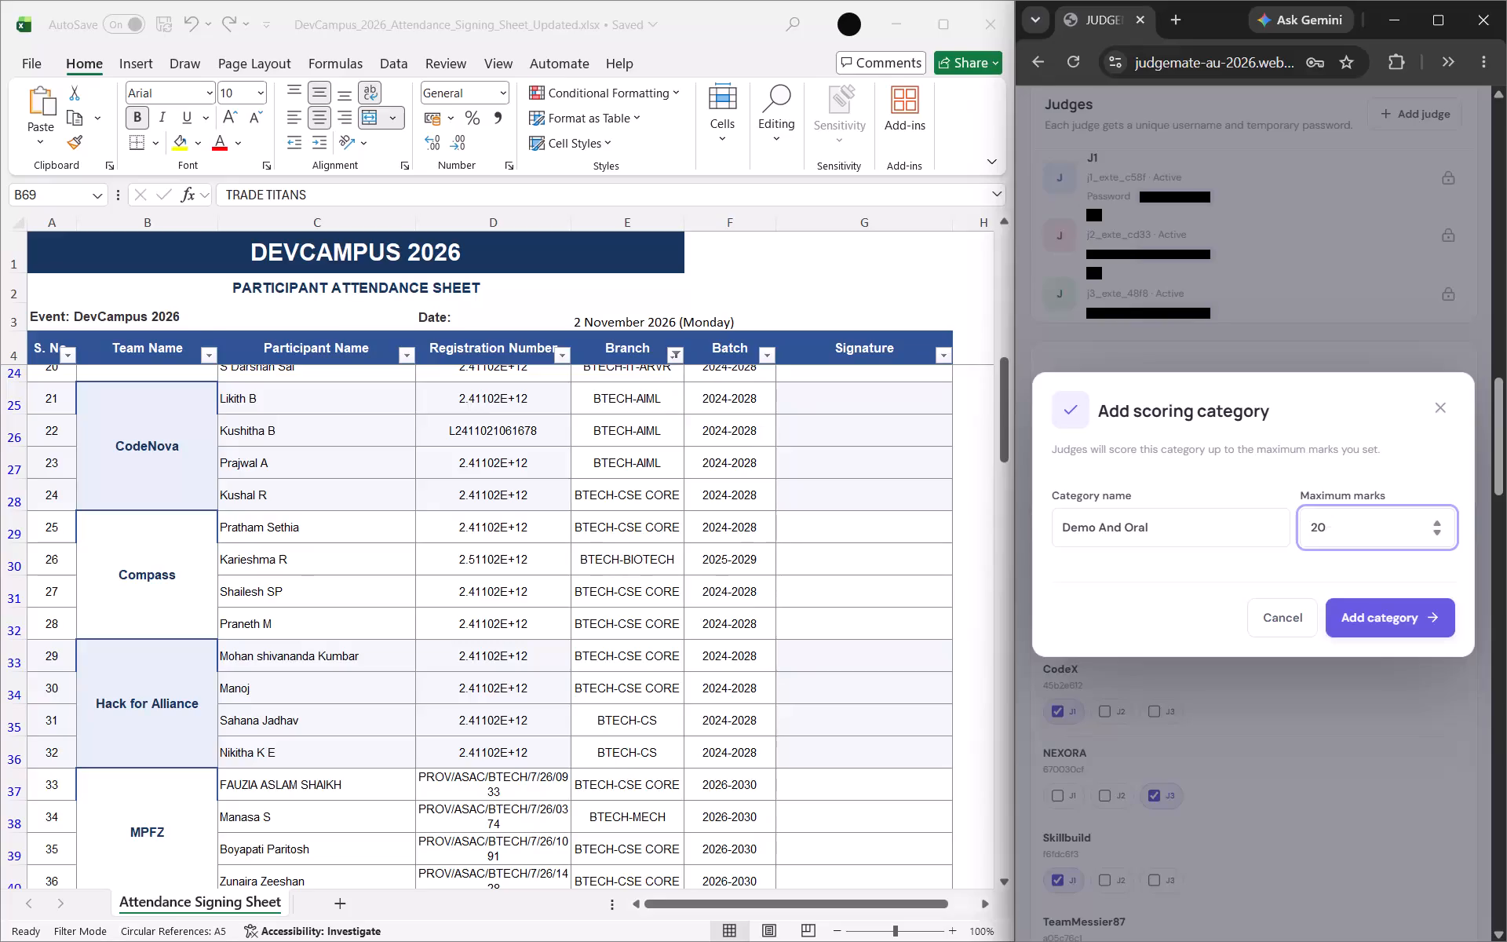
pyautogui.press('BackSpace')
pyautogui.press('0')
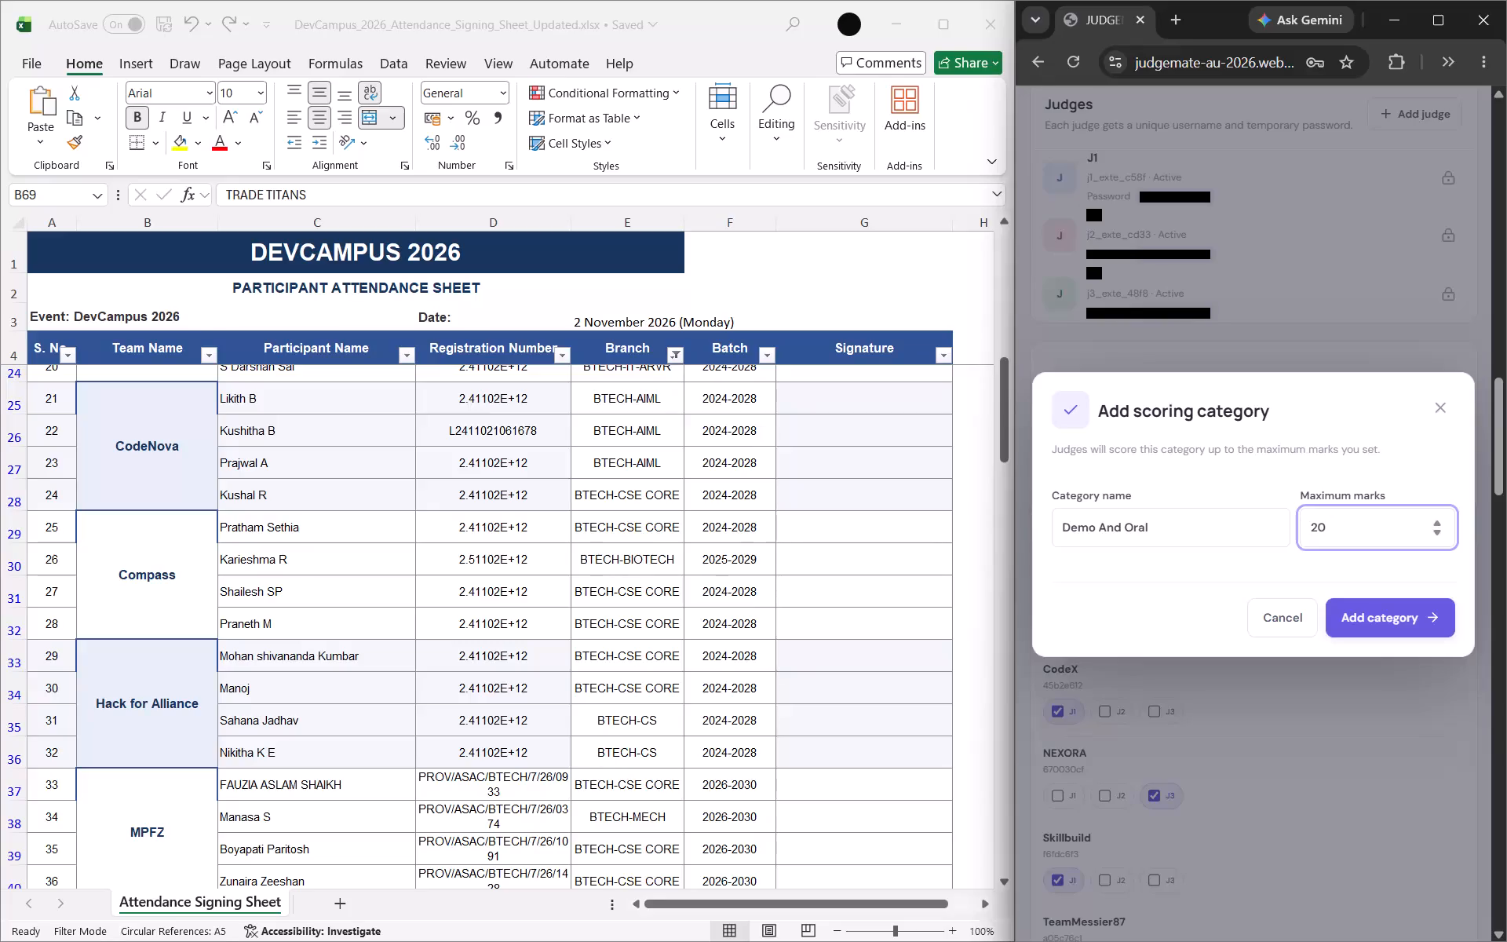